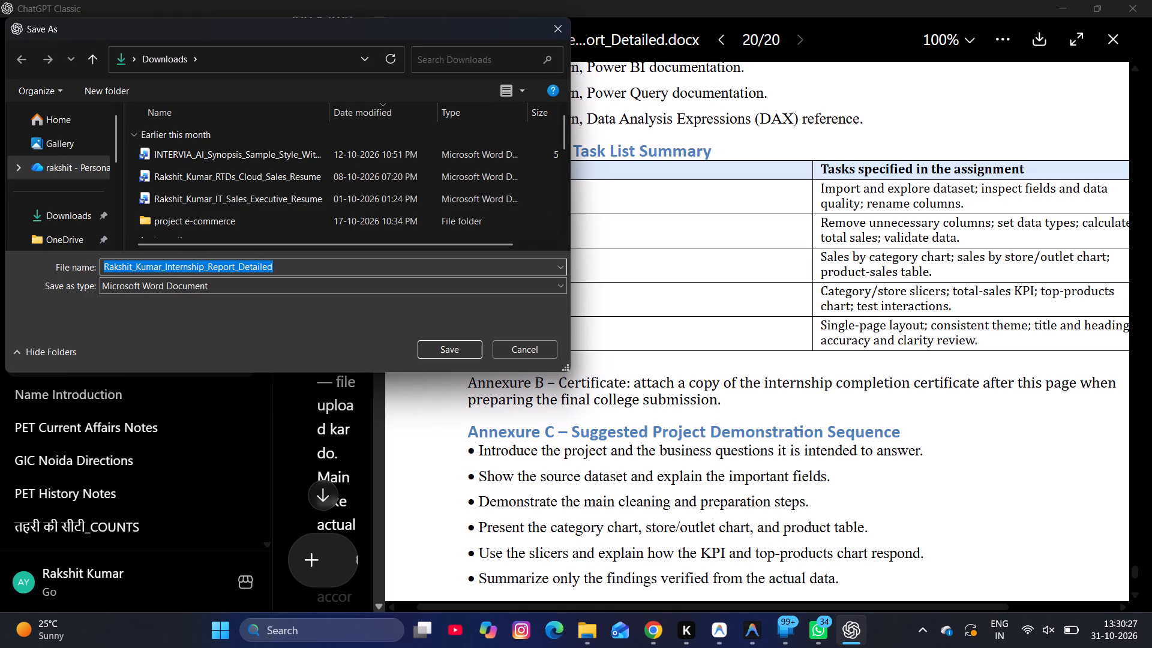
key("BackSpace")
key("BackSpace")
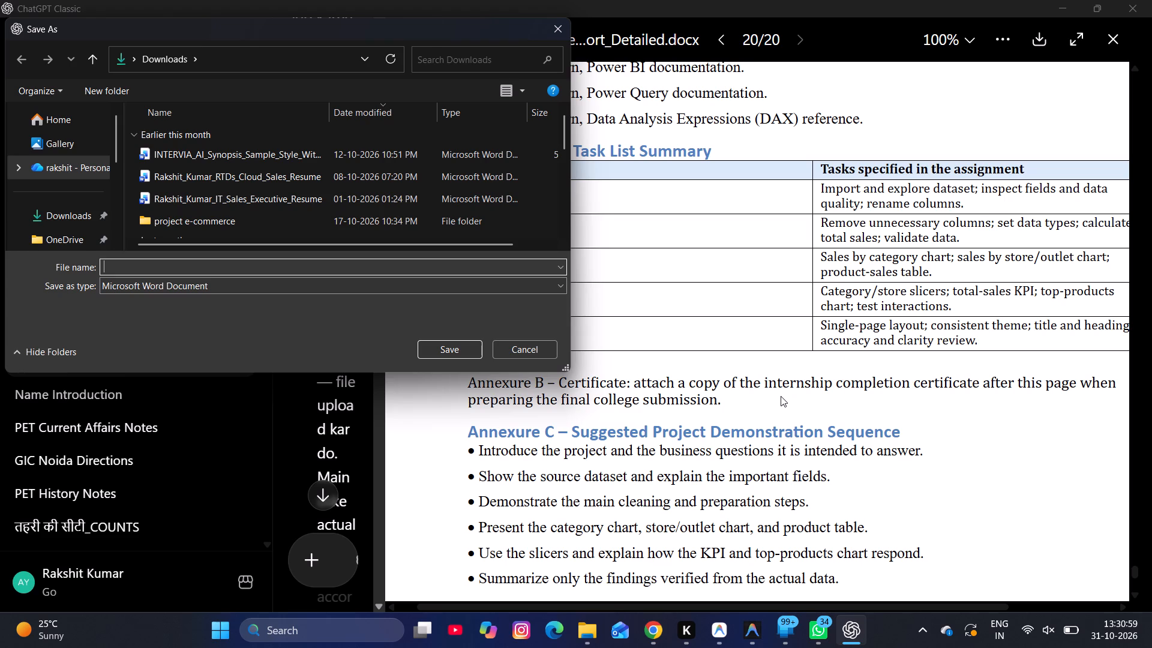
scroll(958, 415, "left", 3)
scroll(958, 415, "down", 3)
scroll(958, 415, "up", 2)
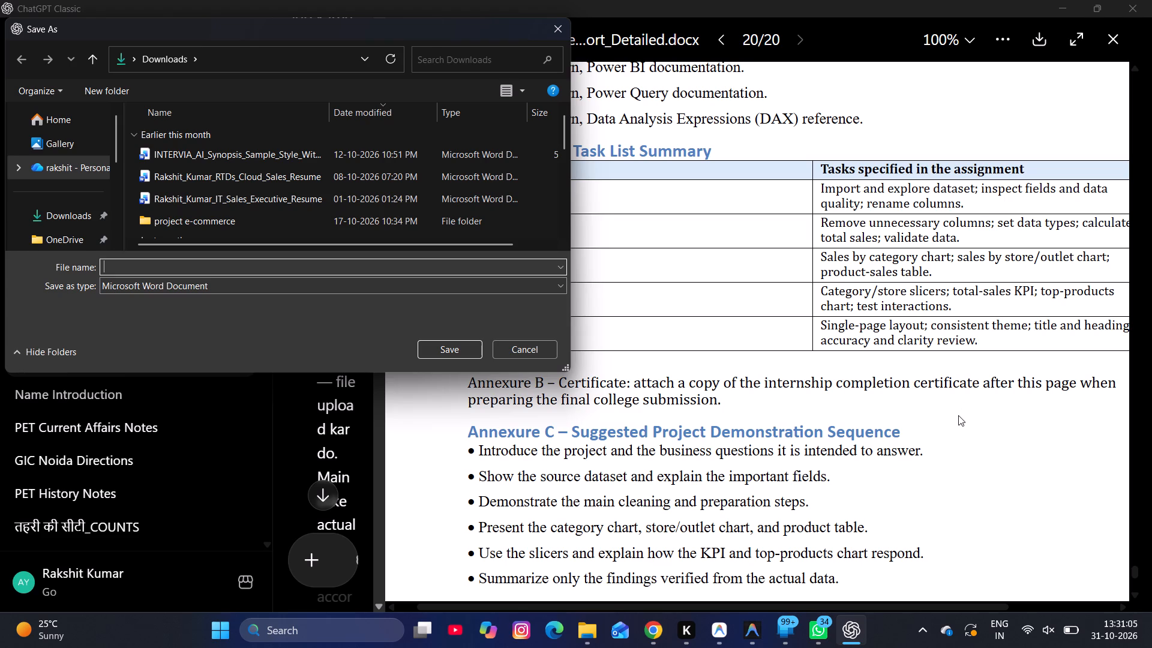
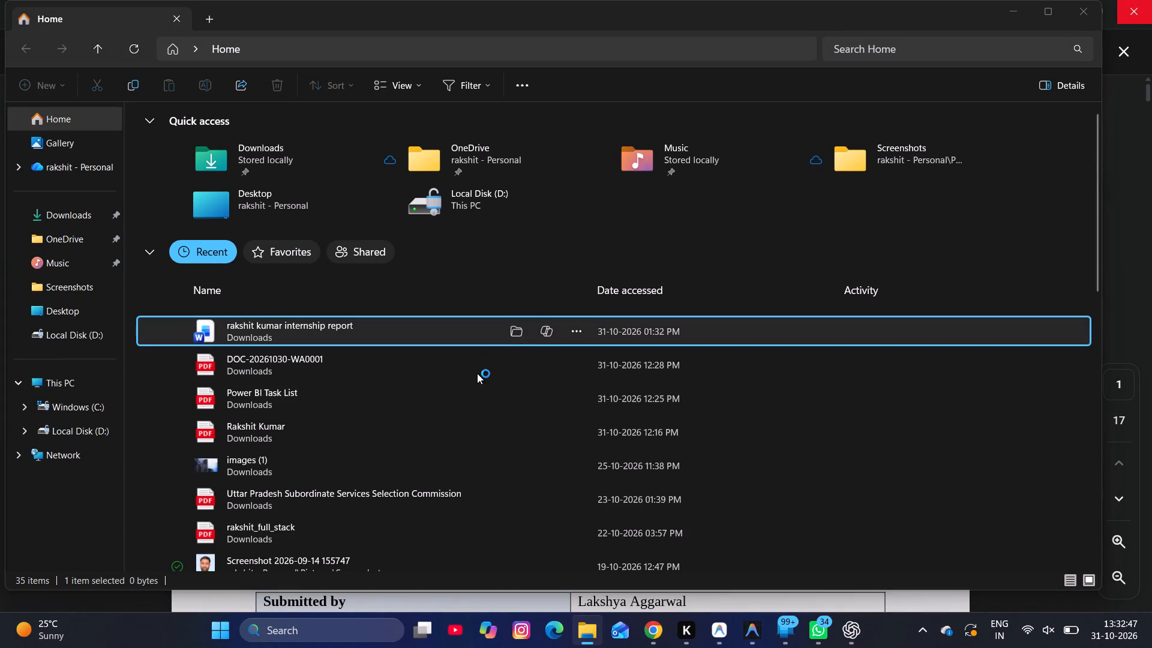
Enable editing of the downloaded internship report in Word and dismiss the OMEN Gaming Hub notification.
scroll(581, 458, "down", 1)
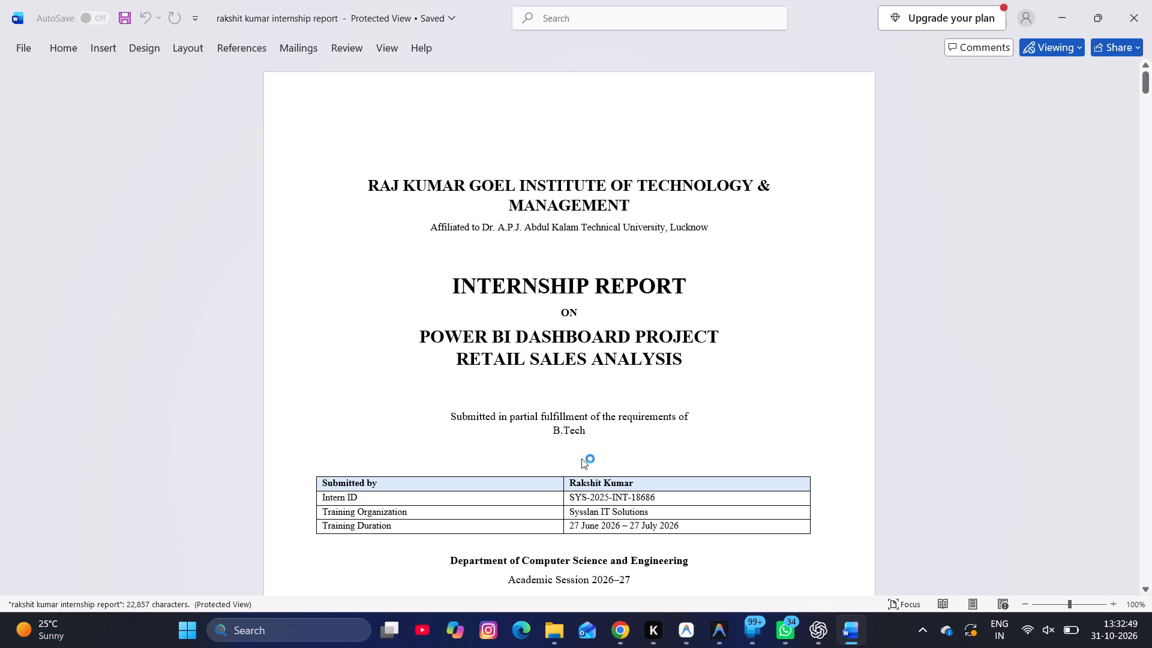
scroll(581, 458, "down", 1)
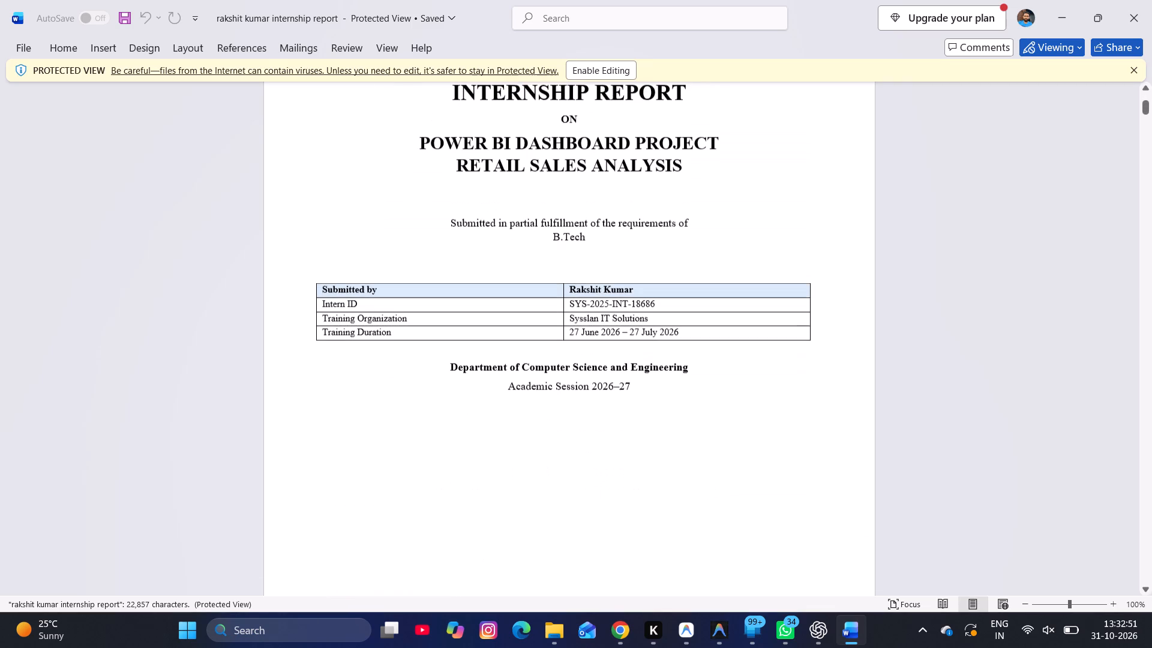
left_click(618, 76)
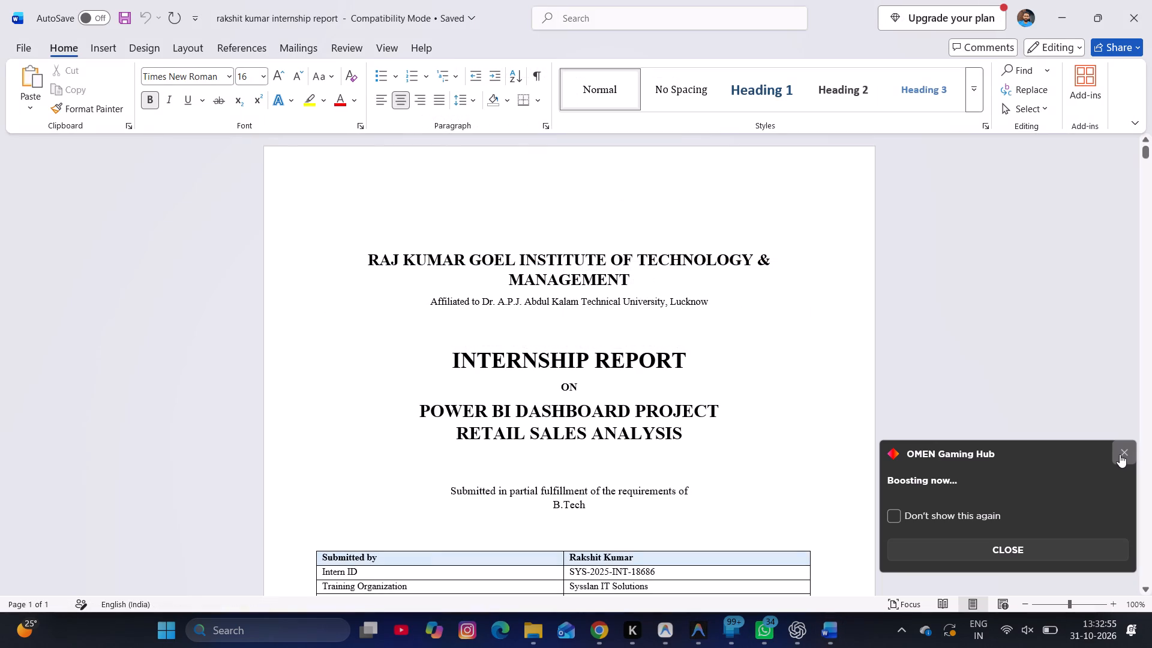
left_click(1120, 454)
Review the internship report from its cover page through the Contents table and Abstract to the Introduction section.
scroll(860, 381, "up", 6)
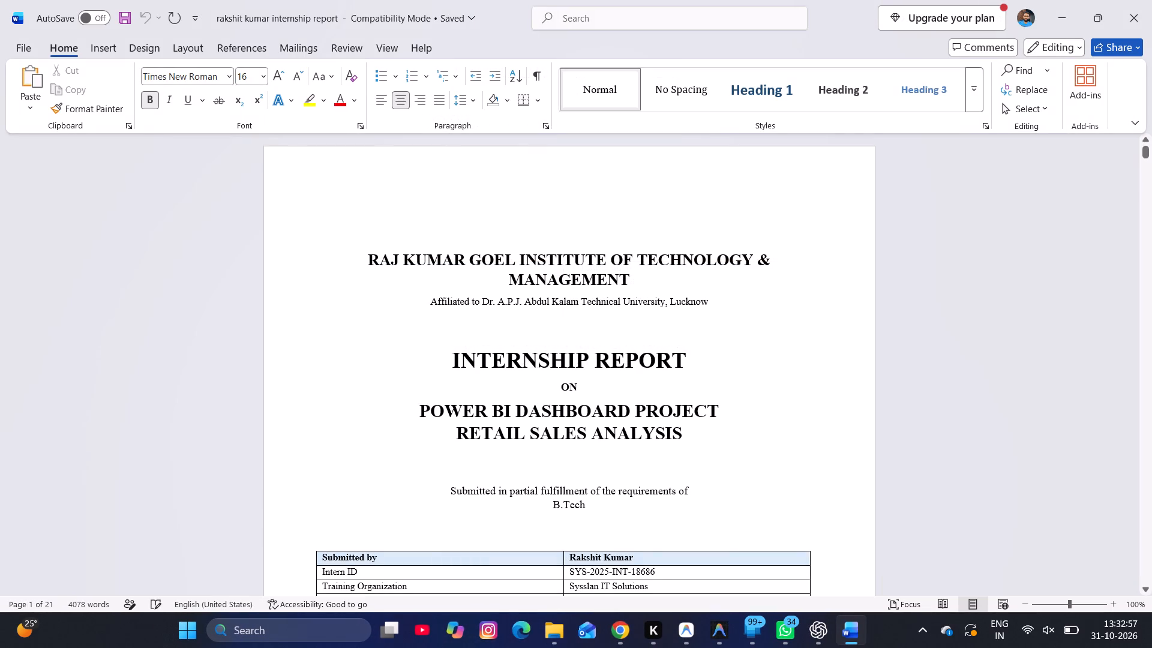
scroll(860, 381, "down", 14)
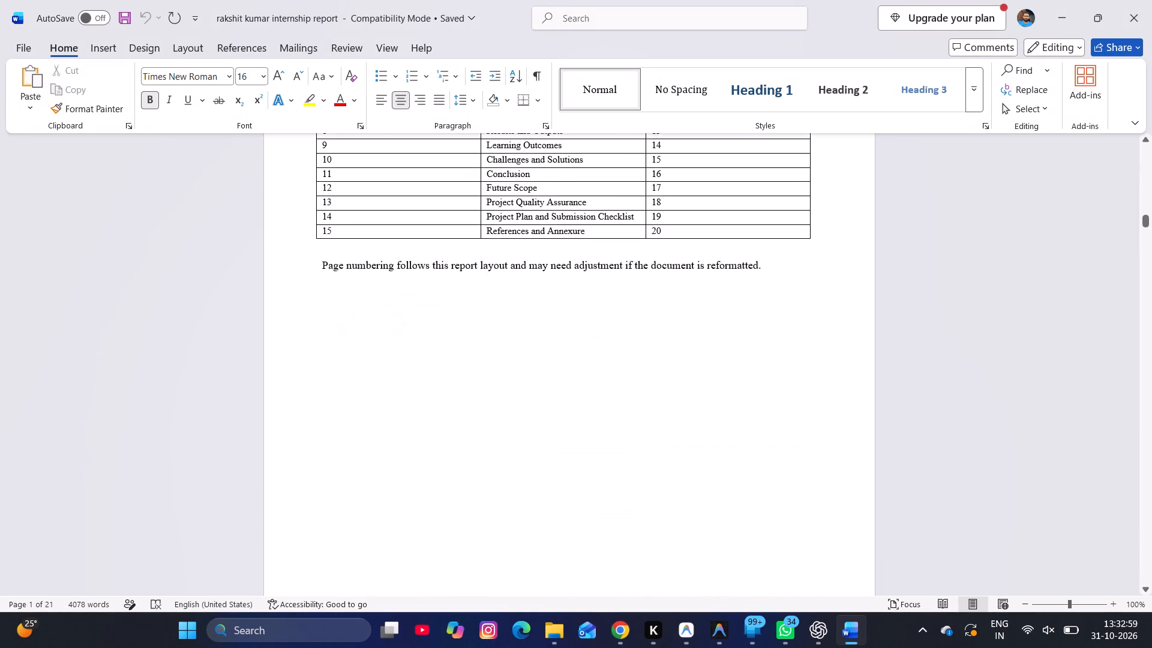
scroll(860, 381, "up", 7)
scroll(860, 381, "down", 4)
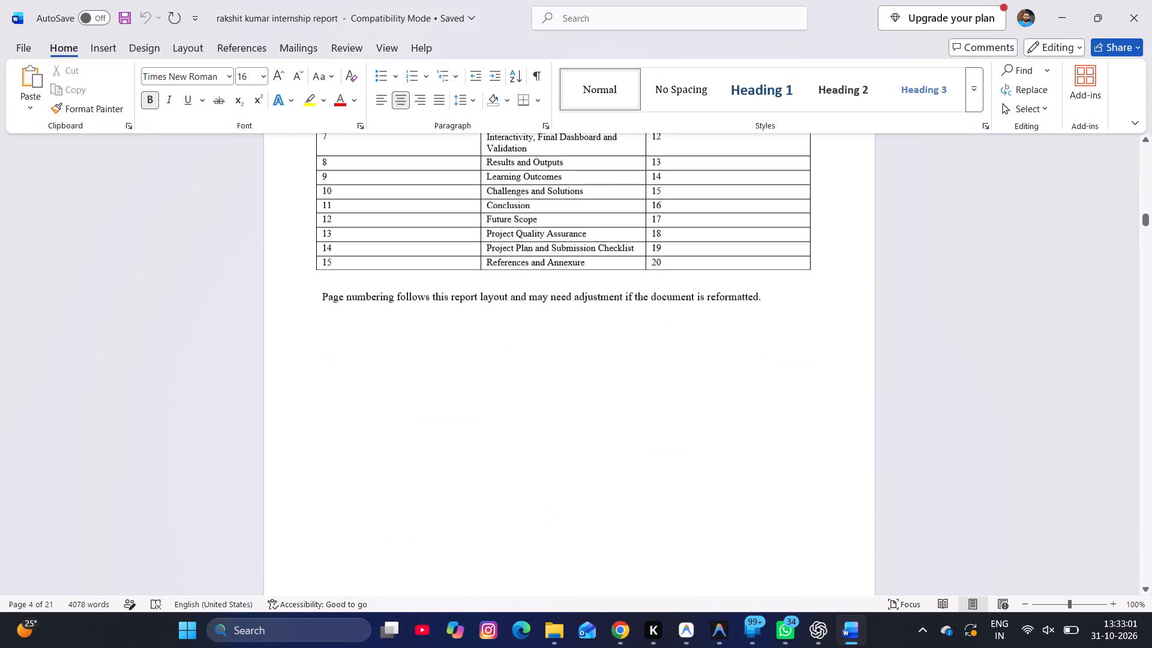
scroll(860, 381, "down", 3)
scroll(860, 381, "up", 2)
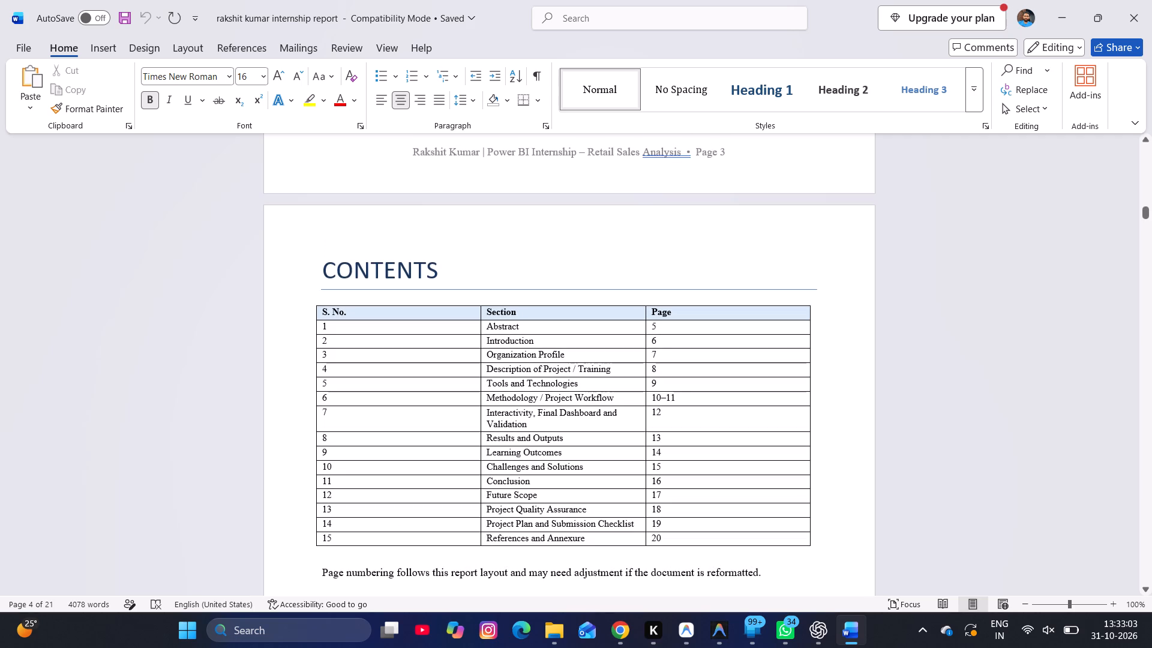
scroll(860, 381, "up", 1)
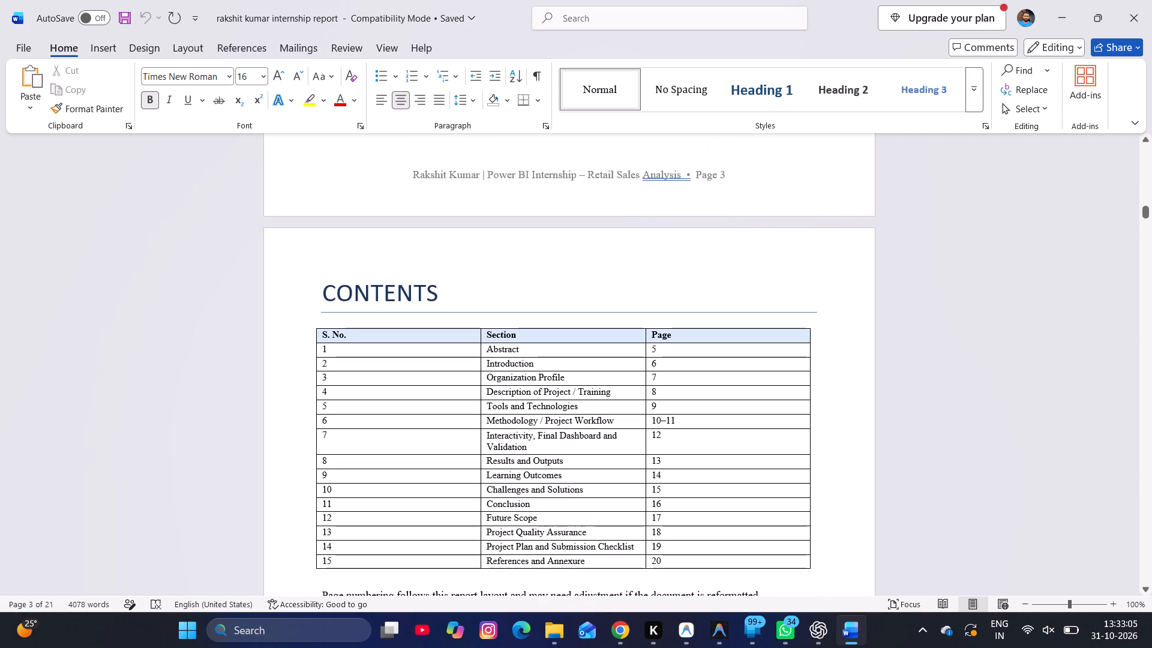
scroll(860, 381, "up", 1)
scroll(860, 381, "down", 2)
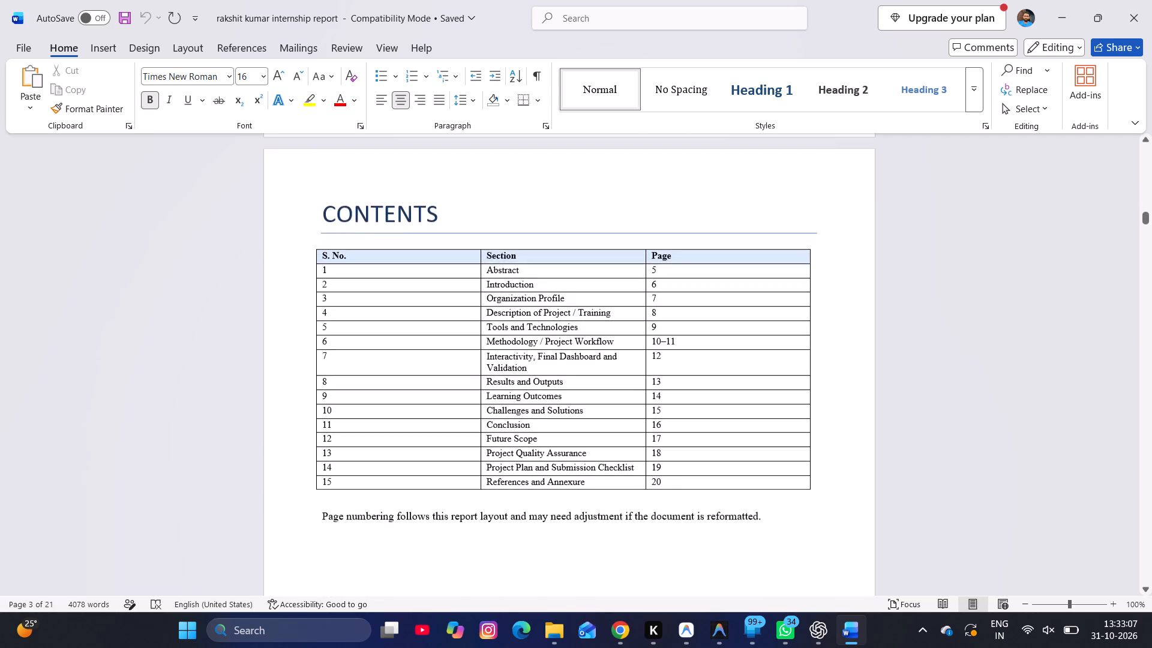
scroll(860, 381, "down", 4)
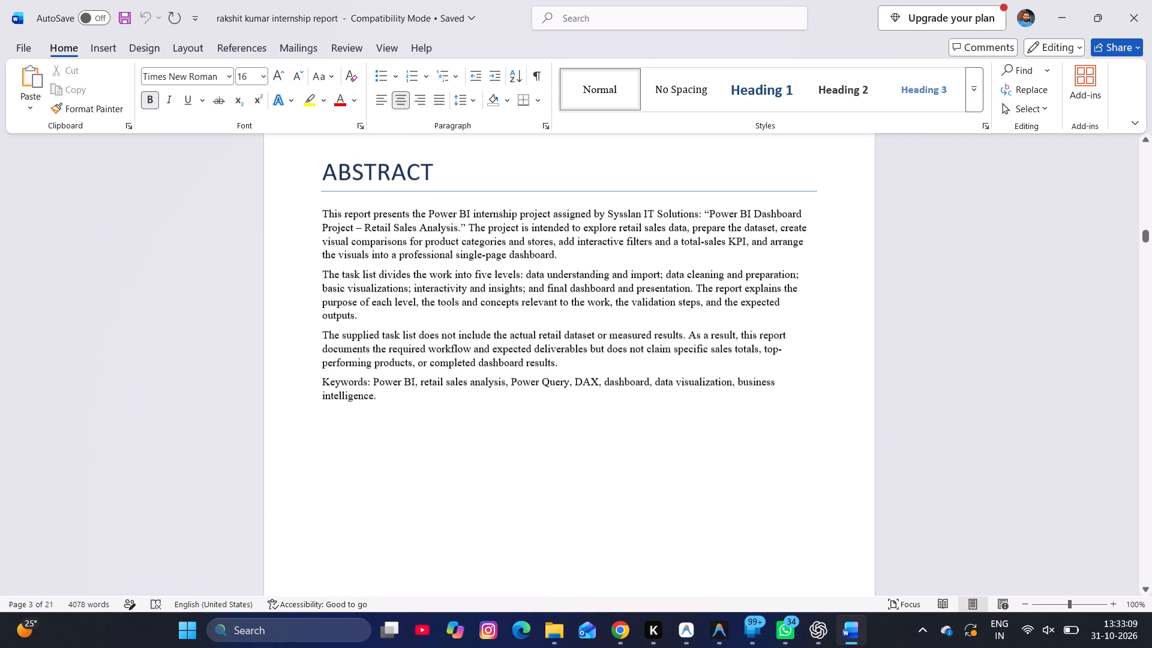
scroll(860, 381, "down", 3)
scroll(860, 381, "left", 1)
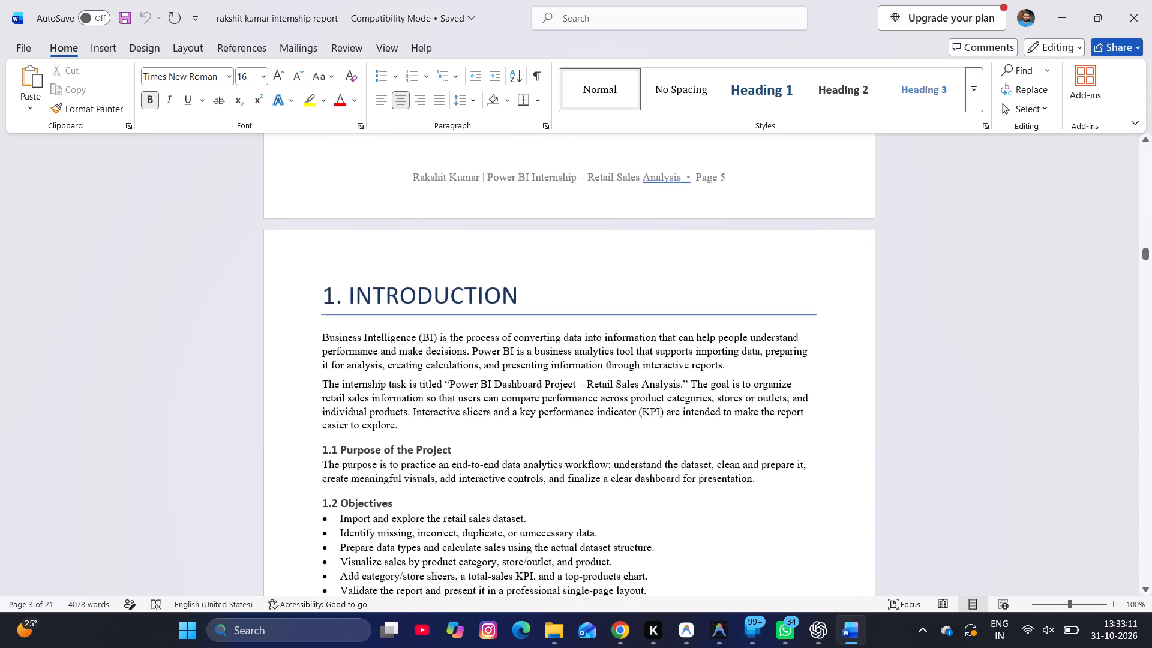
scroll(860, 381, "left", 1)
Return to the report's cover page and check the submission details and the pages leading into the Certificate.
scroll(860, 381, "up", 7)
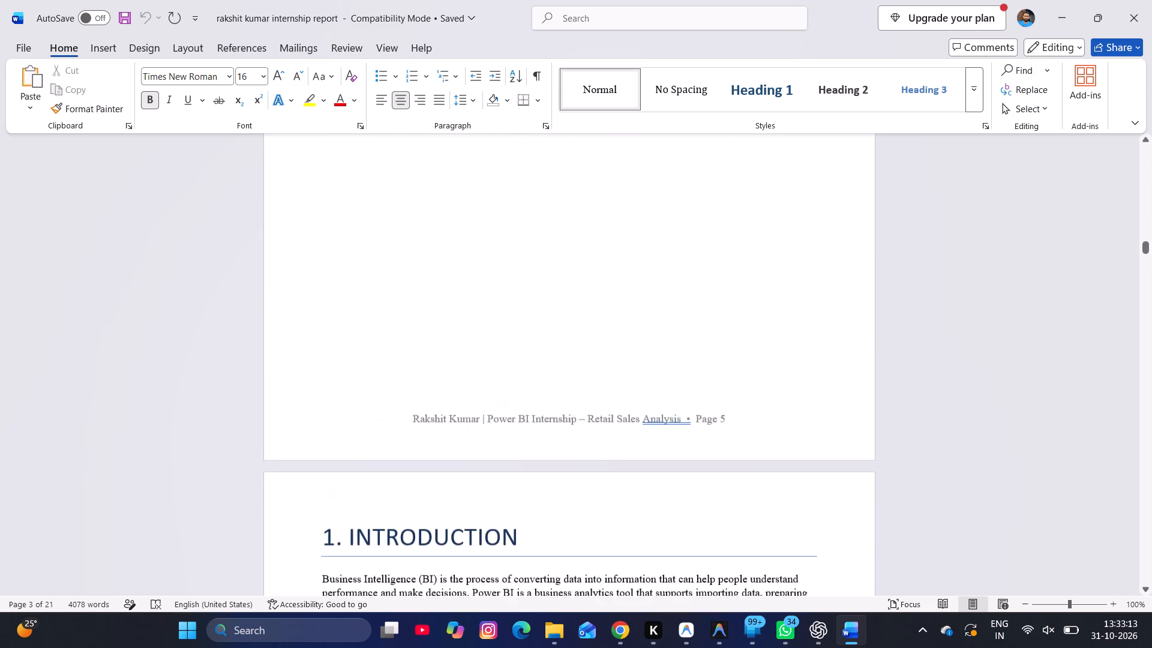
scroll(860, 381, "up", 14)
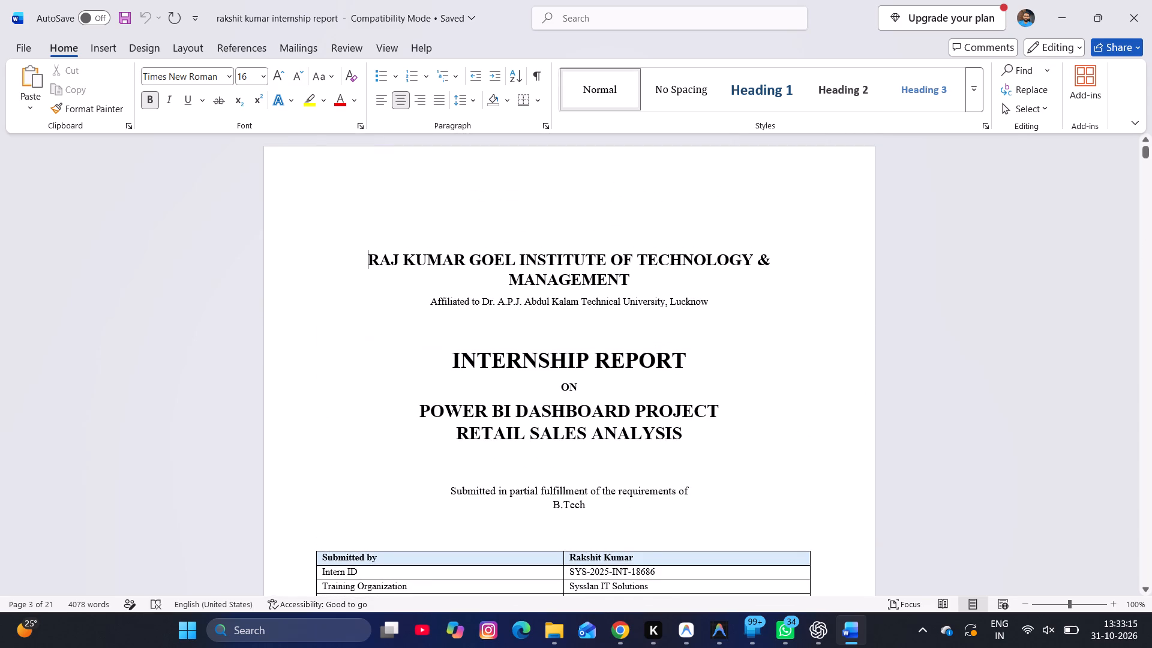
scroll(860, 381, "down", 3)
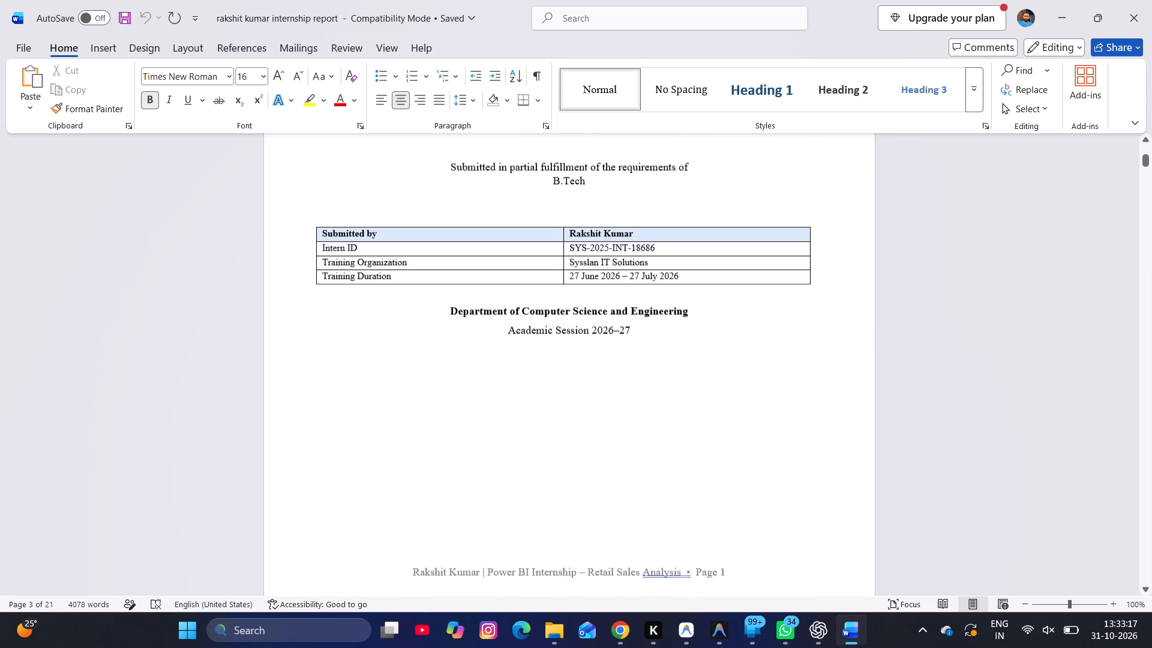
scroll(860, 381, "down", 1)
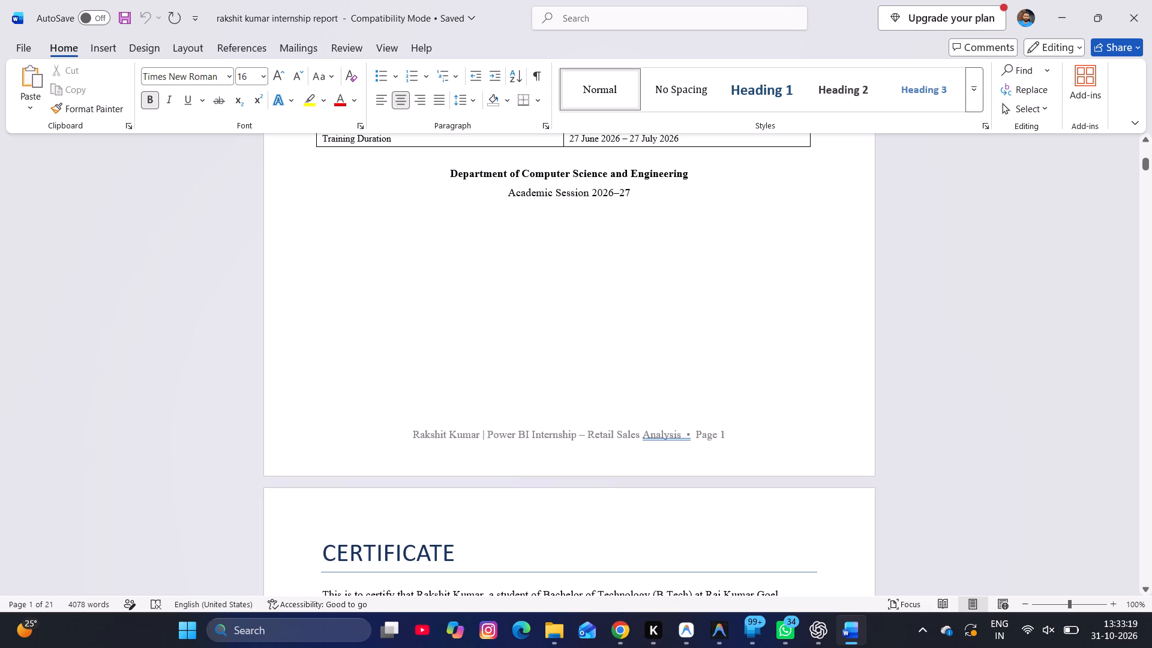
scroll(860, 381, "down", 1)
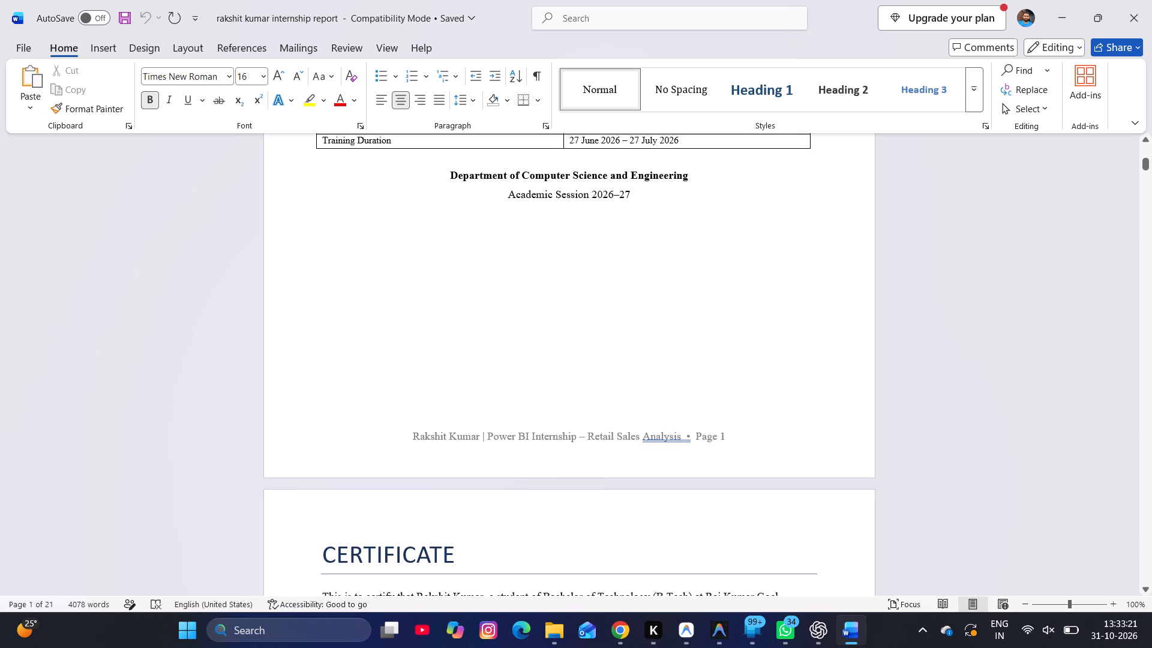
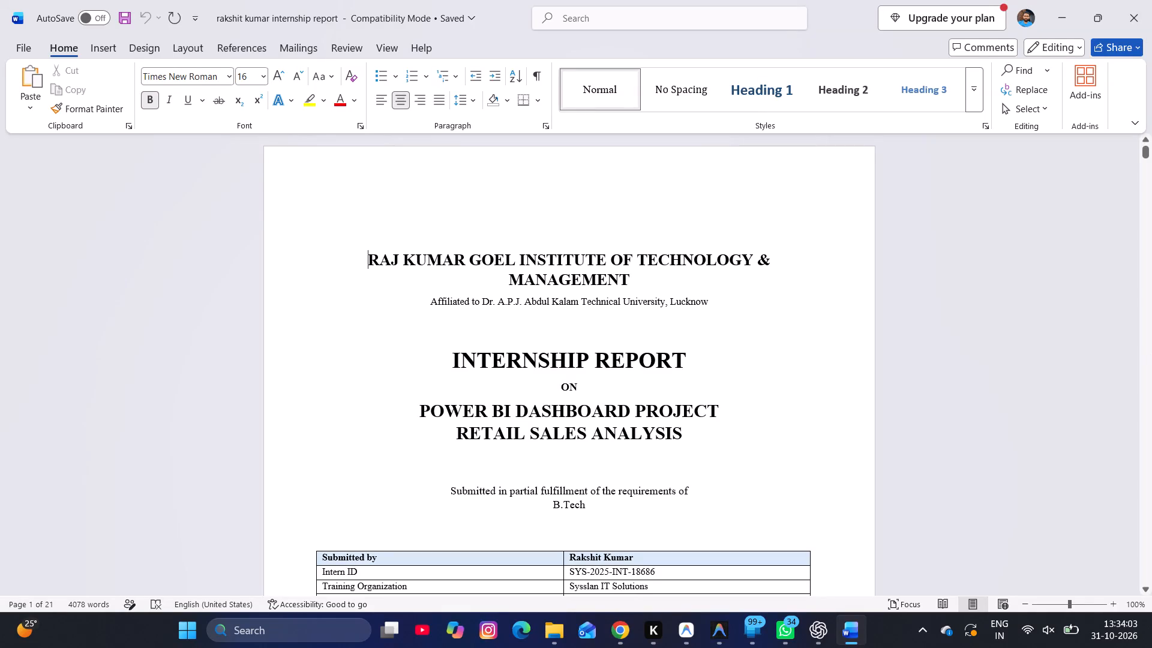
Review the internship report from the cover page through the Certificate, Acknowledgement, contents table and Abstract to the Introduction, dismissing the WhatsApp notification.
scroll(945, 597, "down", 3)
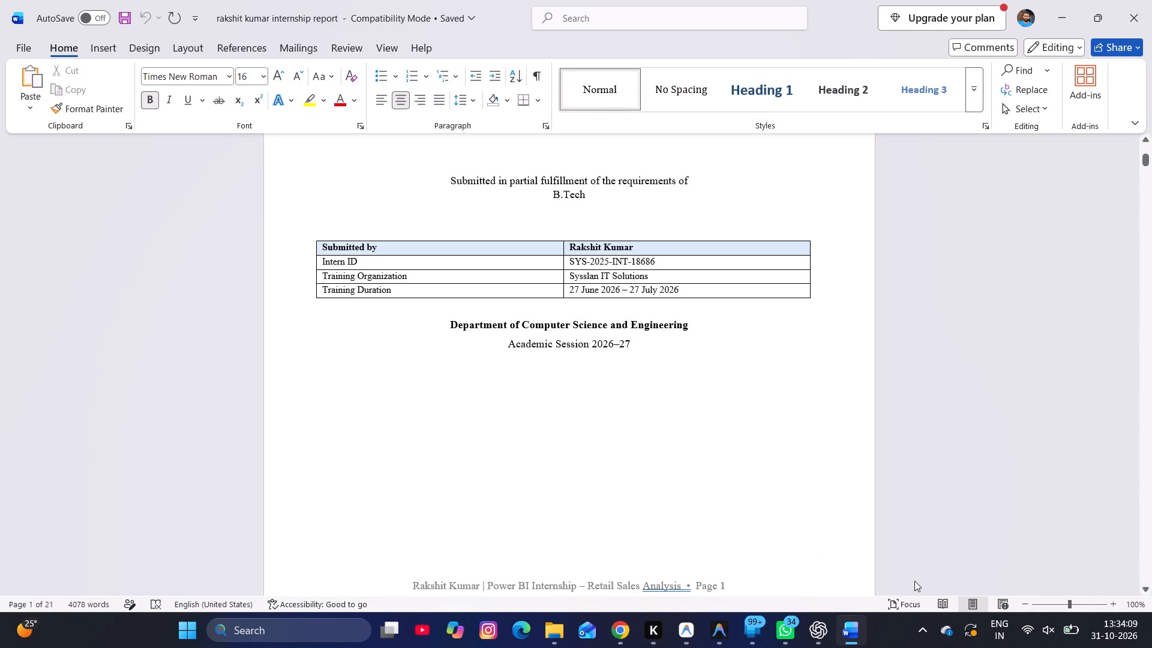
scroll(905, 410, "down", 1)
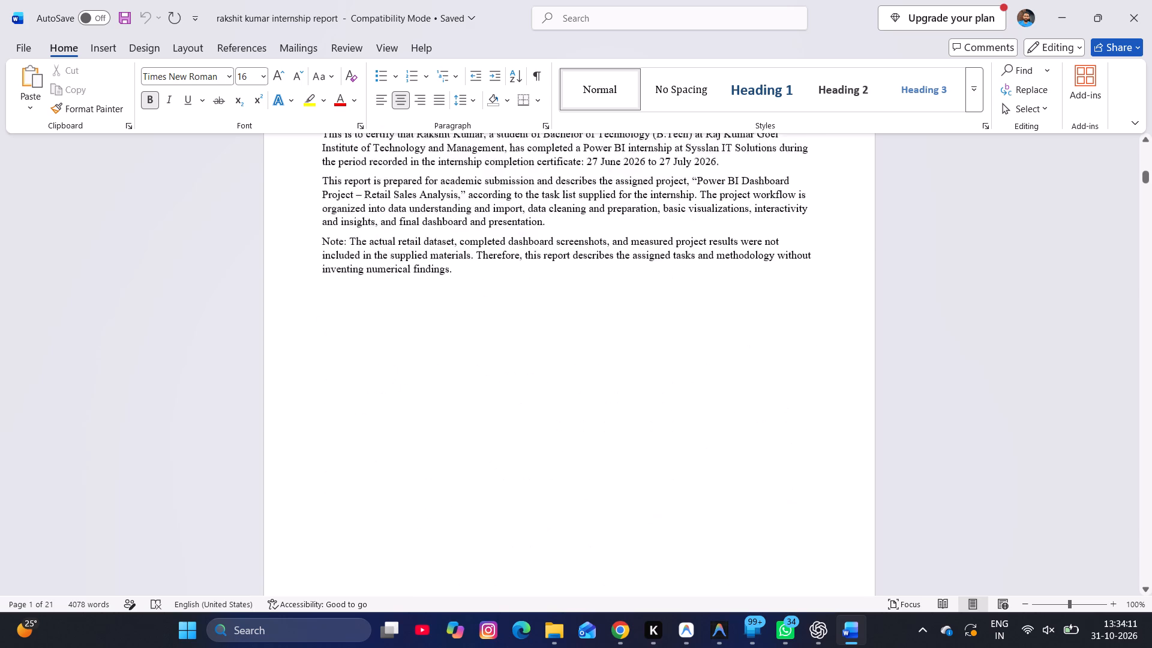
scroll(905, 410, "down", 1)
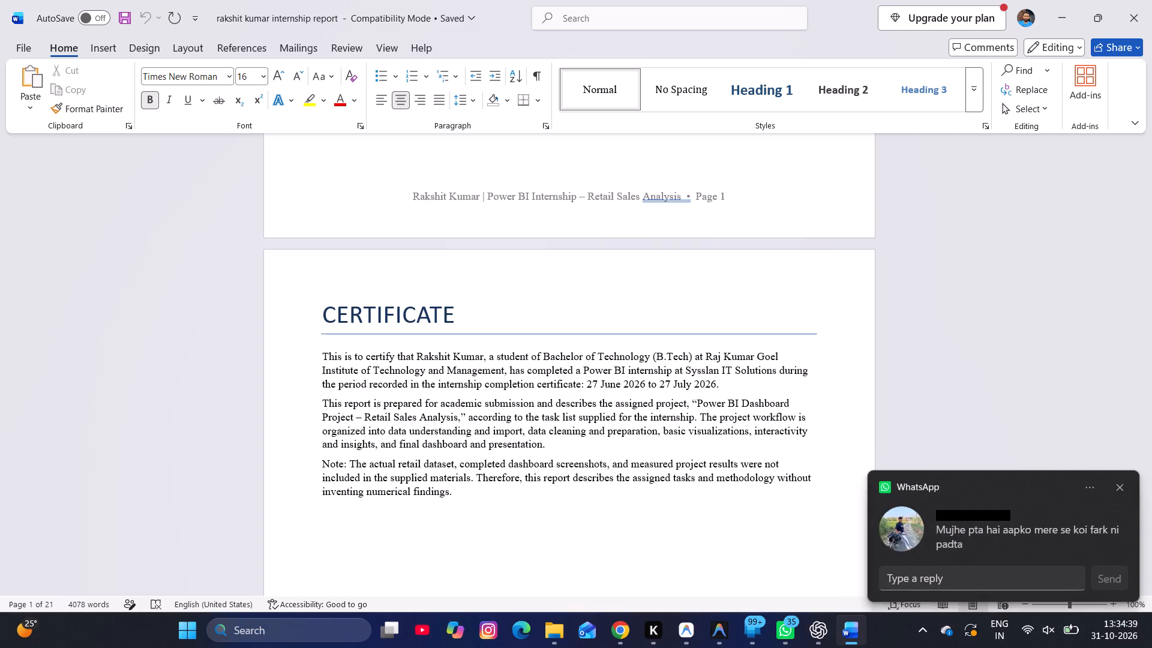
left_click(1123, 488)
scroll(829, 425, "down", 2)
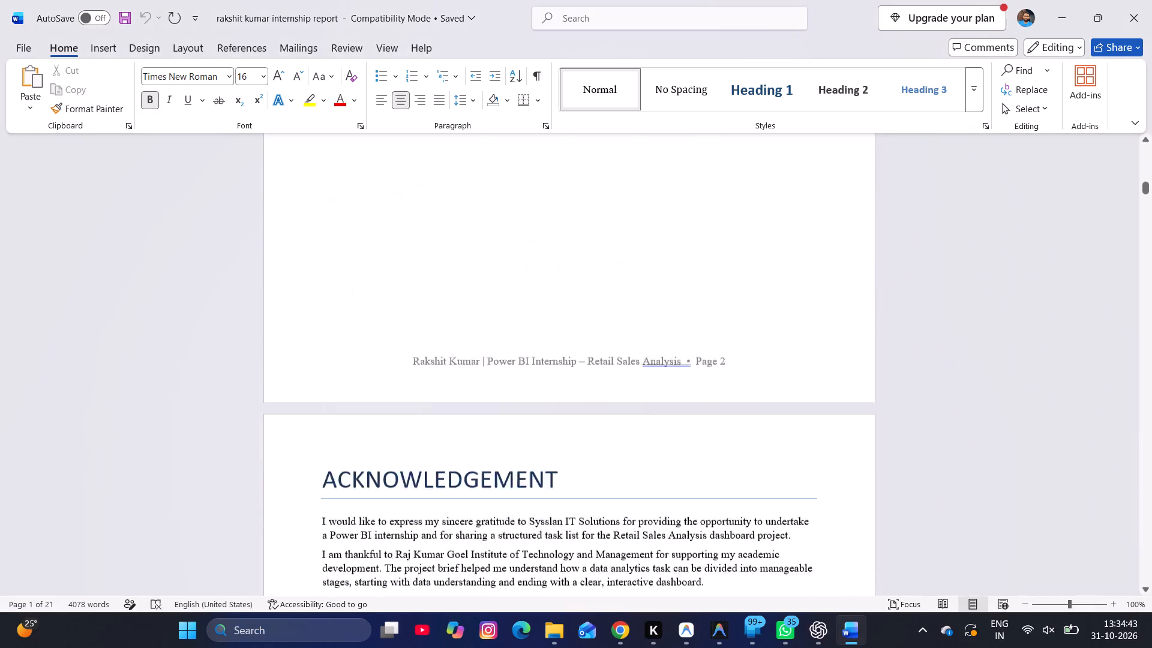
scroll(829, 425, "down", 7)
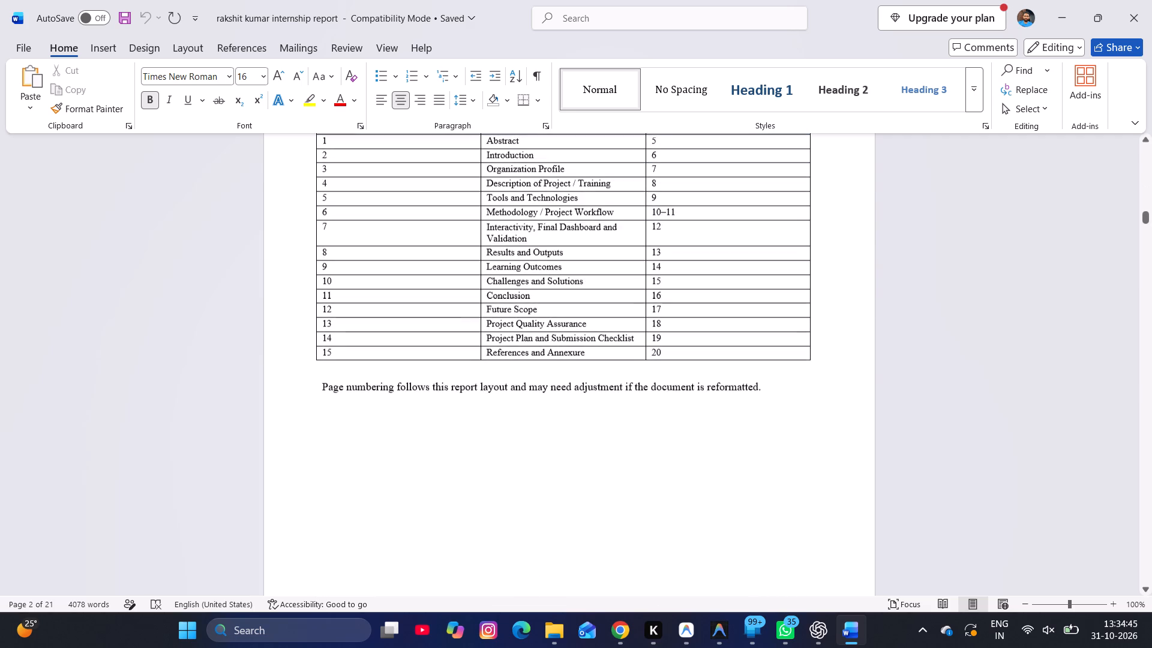
scroll(829, 425, "down", 6)
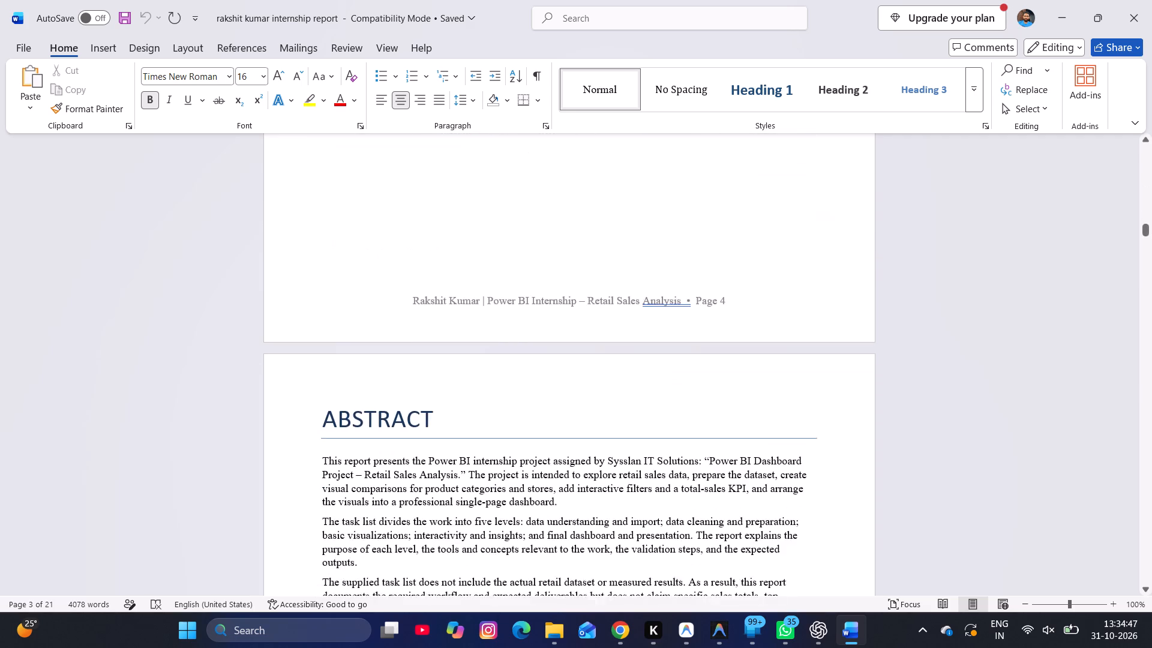
scroll(829, 425, "down", 7)
scroll(829, 425, "left", 1)
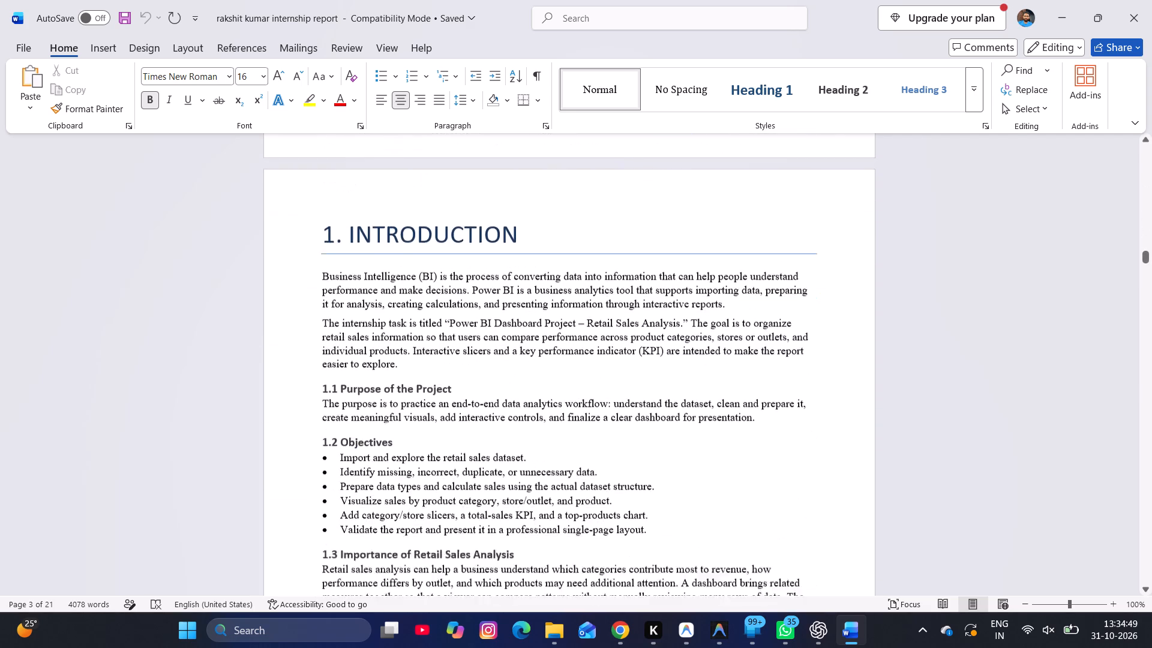
scroll(829, 425, "left", 1)
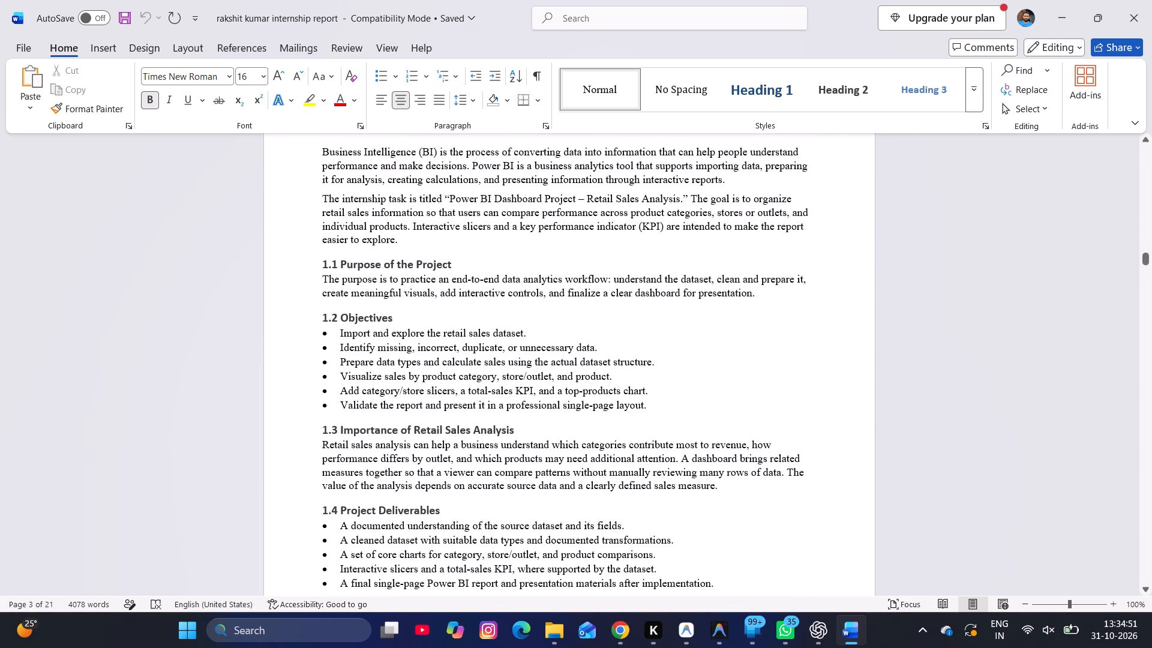
scroll(788, 464, "up", 3)
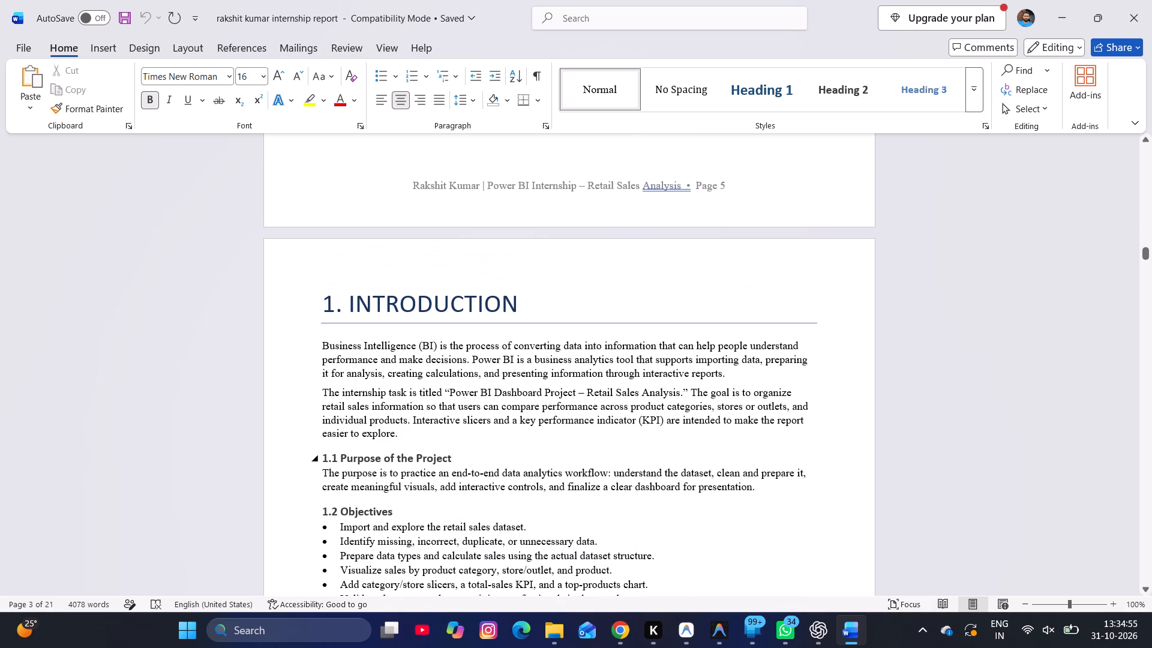
Review the internship report from the Introduction through the Organization Profile section and its Internship Details table.
scroll(791, 460, "down", 5)
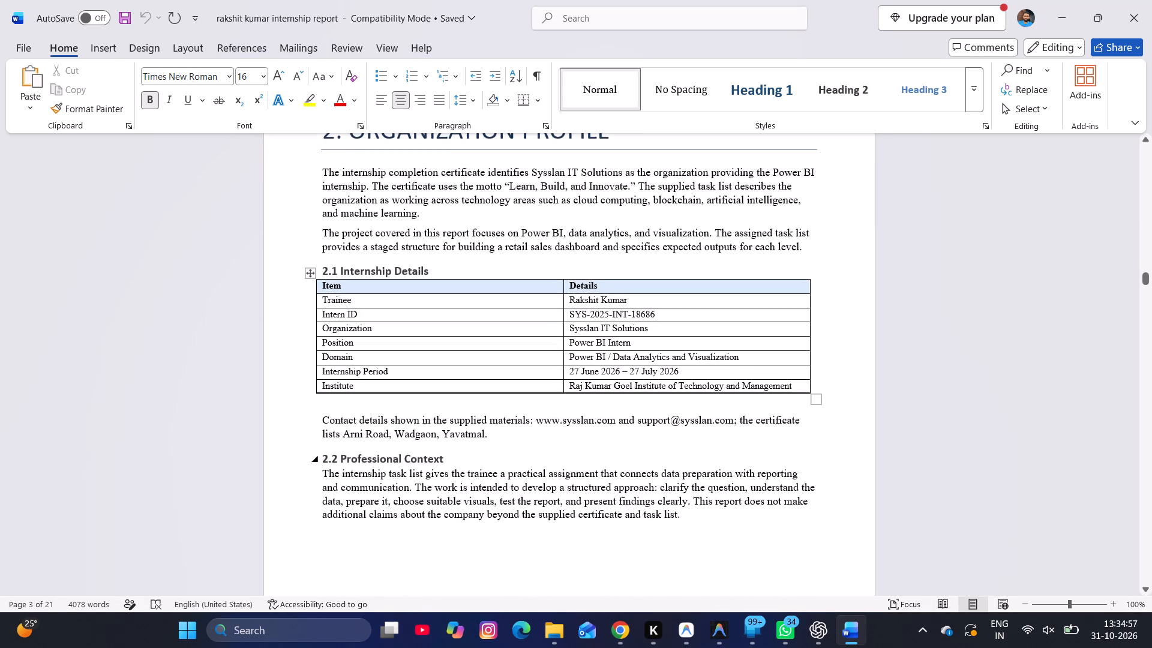
scroll(791, 460, "down", 3)
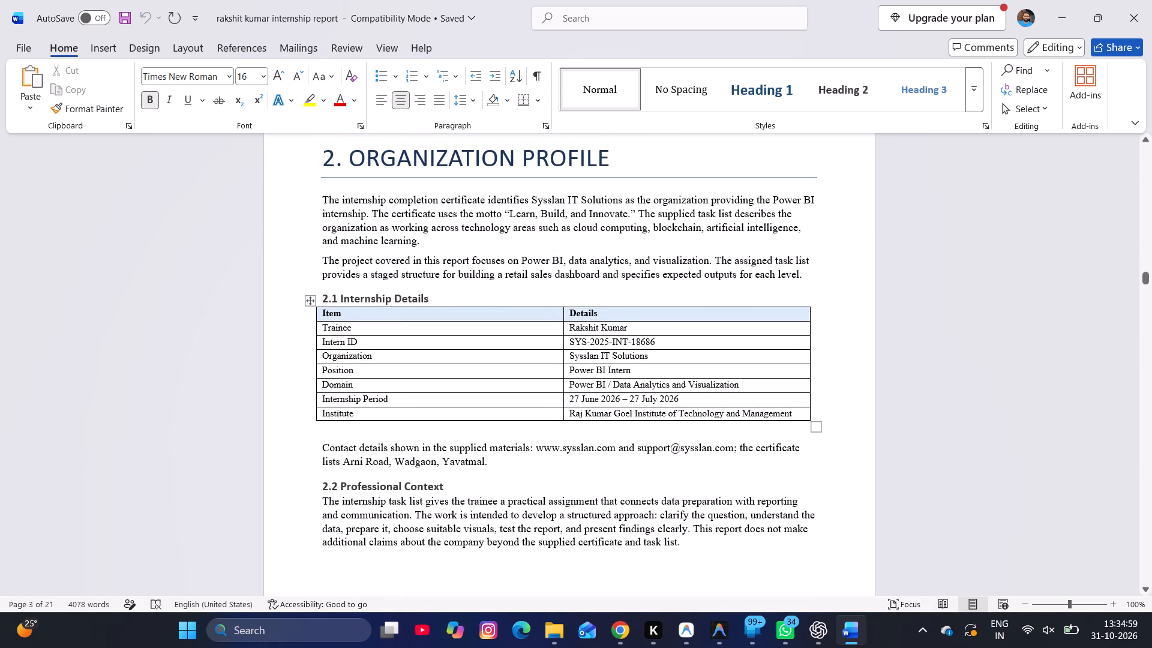
scroll(791, 460, "up", 1)
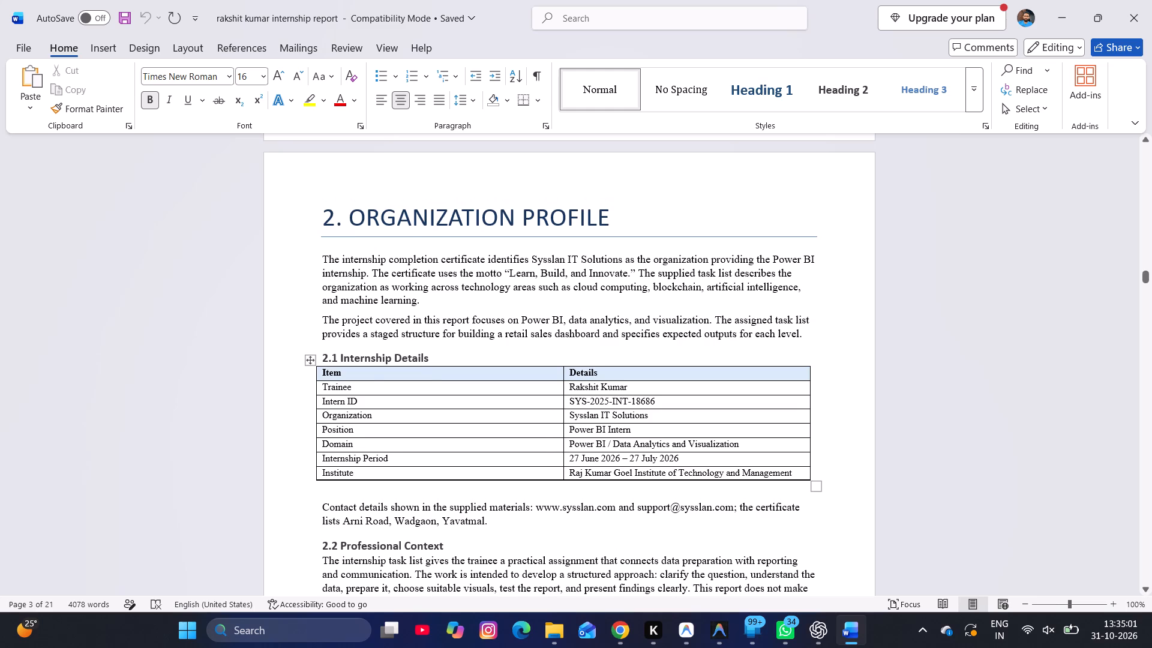
scroll(669, 225, "up", 7, "ctrl")
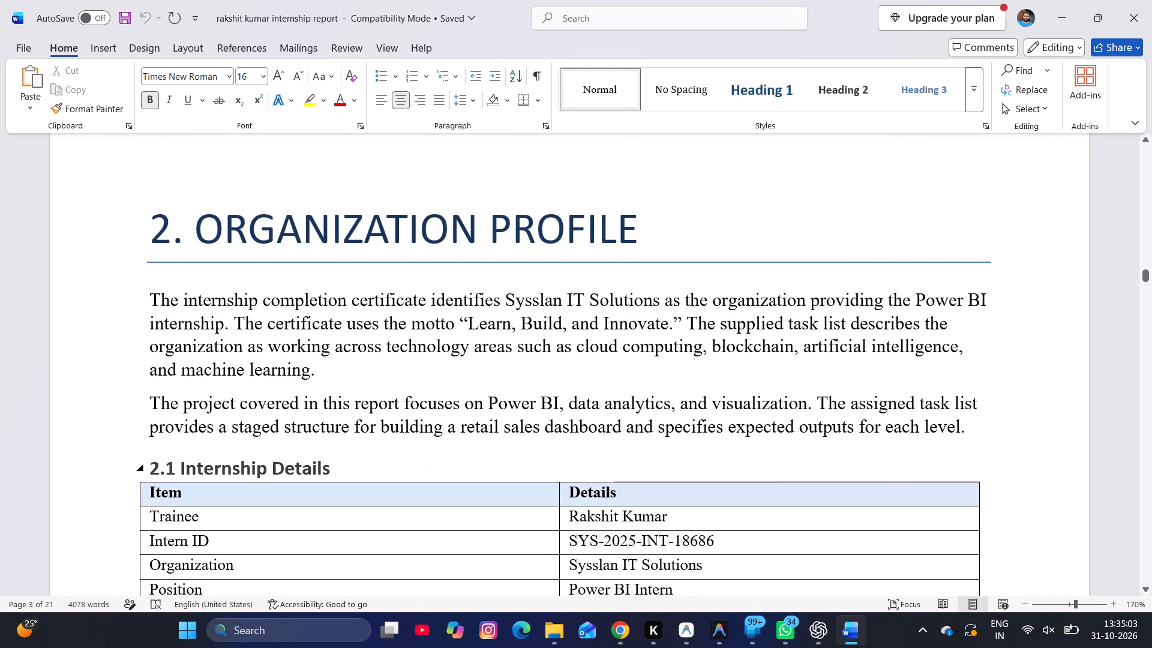
Review the internship report from the Internship Details table through Scope and Accuracy to the Annexure D glossary on the last page.
scroll(602, 464, "down", 2)
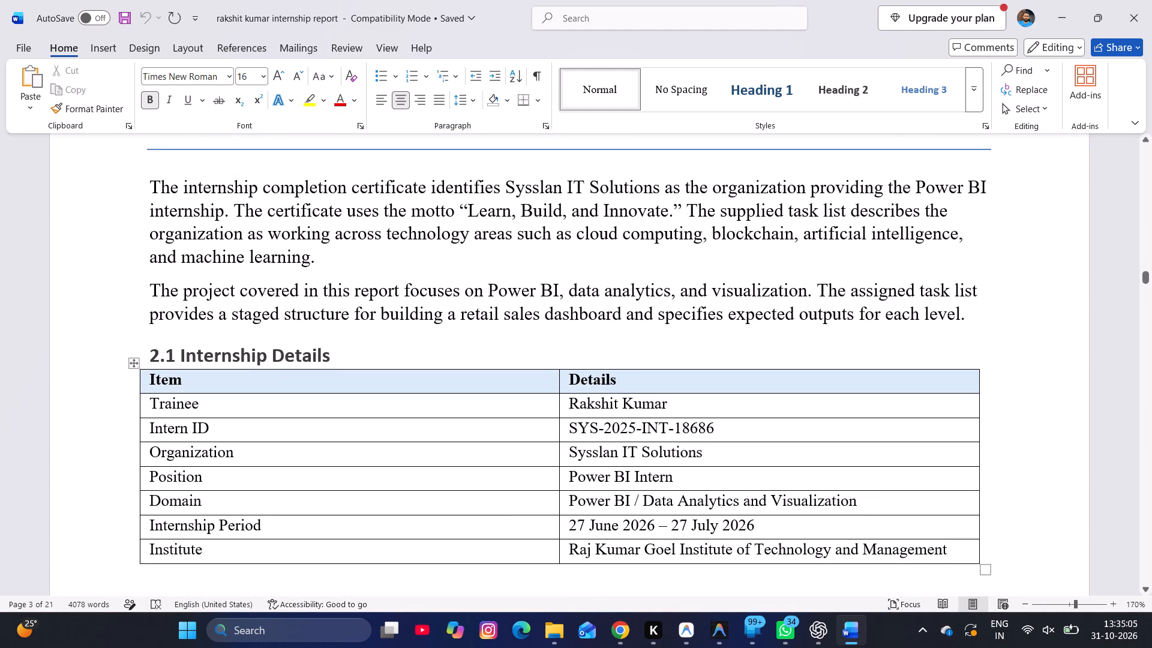
scroll(602, 464, "down", 1)
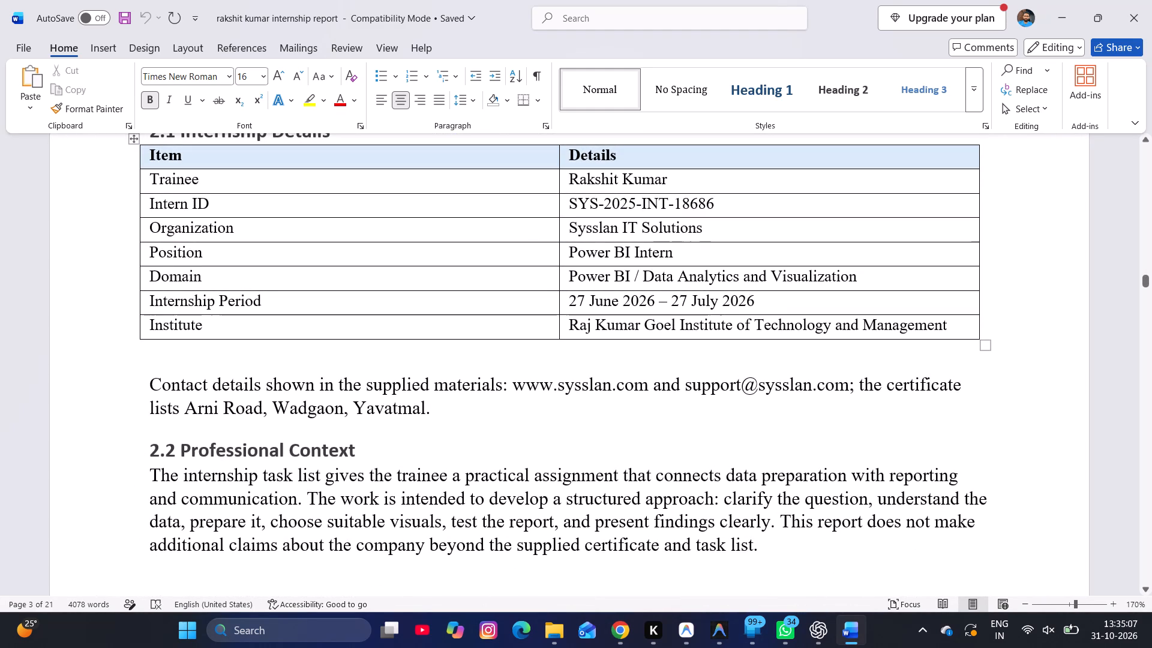
scroll(602, 464, "down", 2)
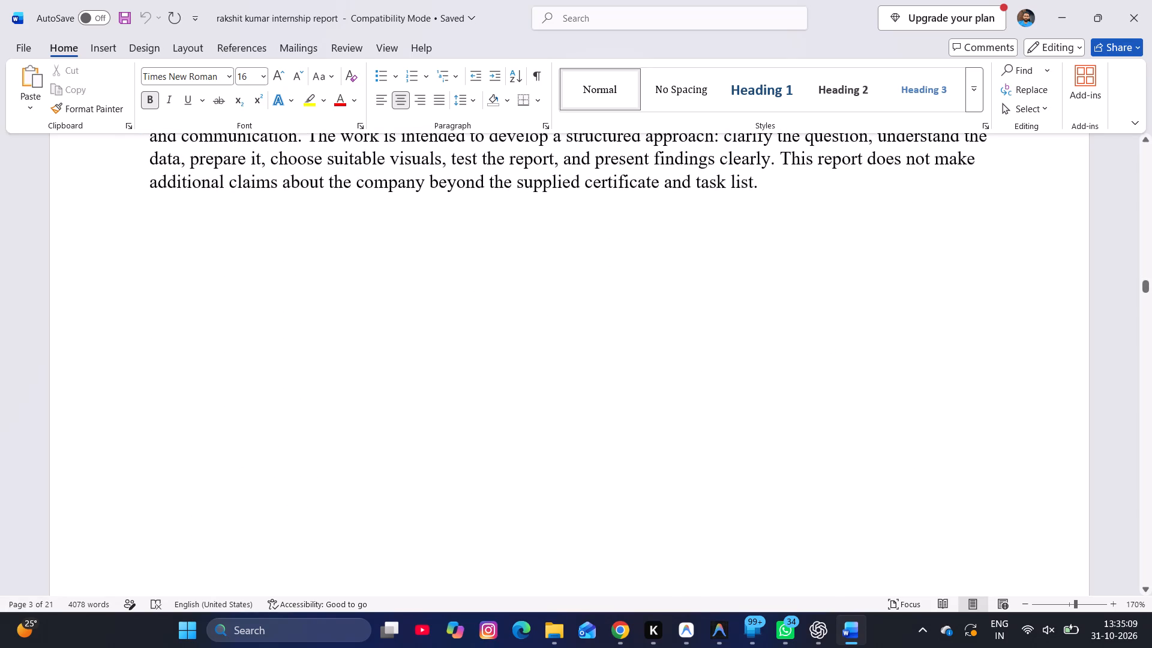
scroll(602, 464, "down", 4)
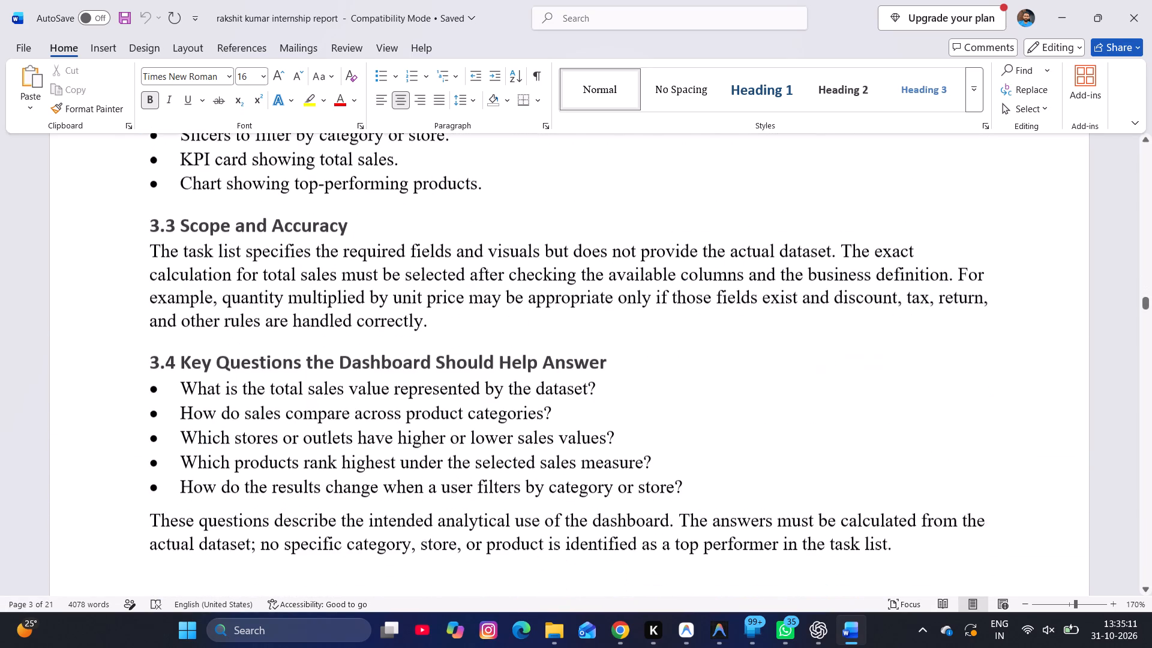
scroll(602, 464, "down", 13)
scroll(602, 464, "down", 20)
scroll(602, 464, "down", 10)
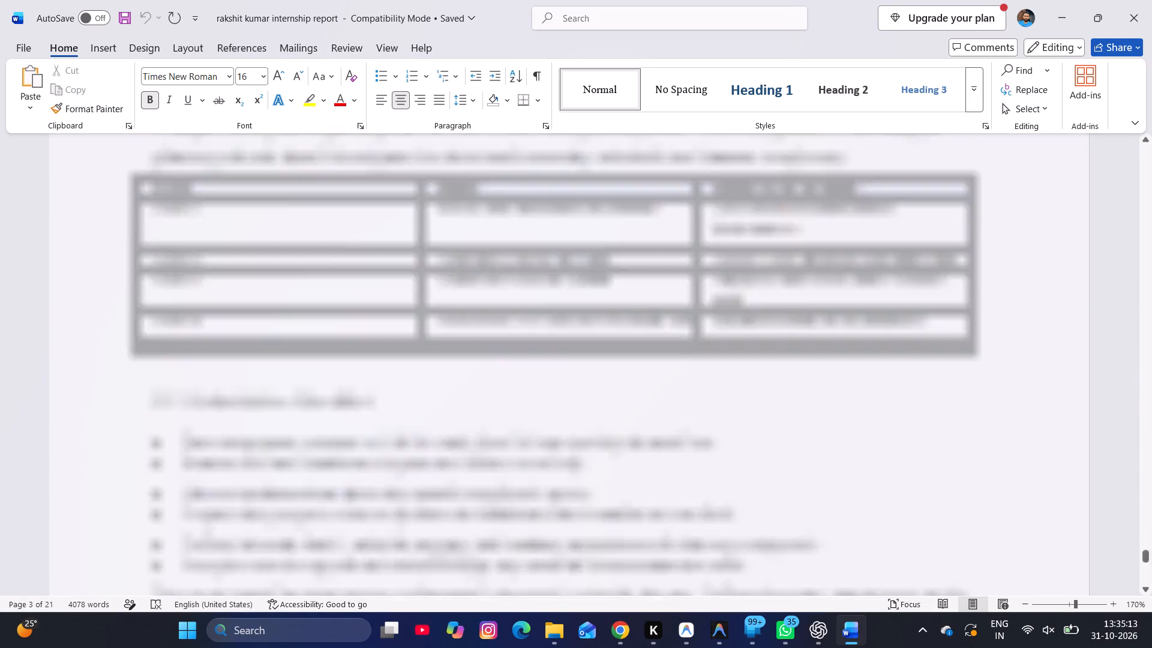
scroll(602, 464, "down", 3)
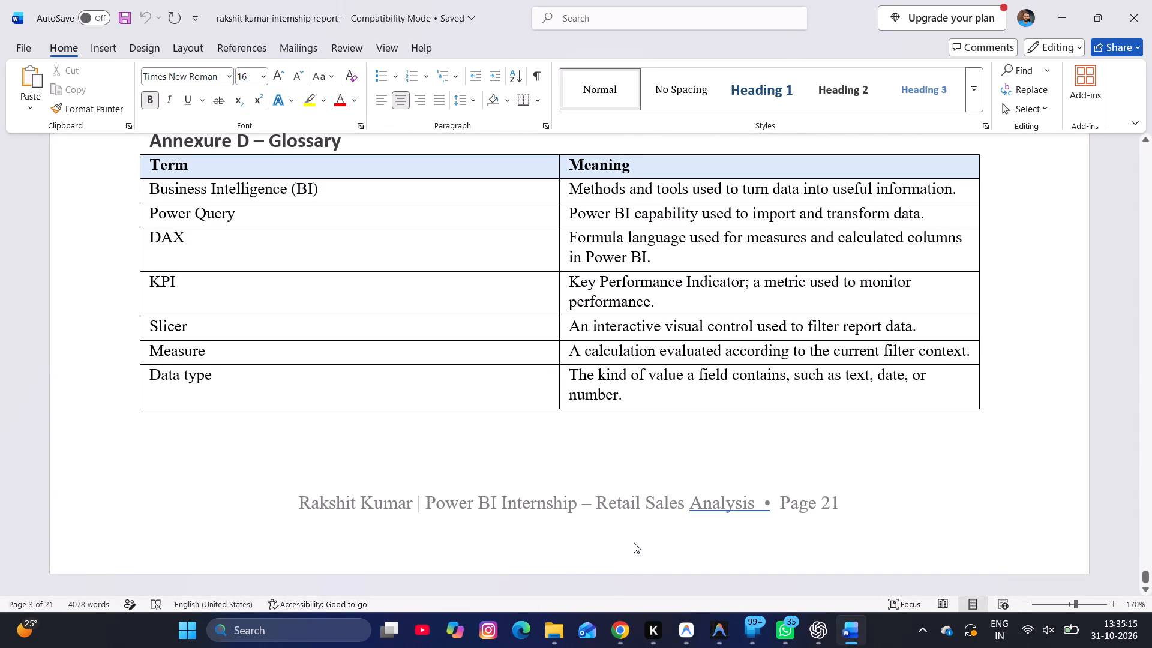
Open the footer below the Annexure D glossary on page 21 and check the end of the report.
double_click(634, 542)
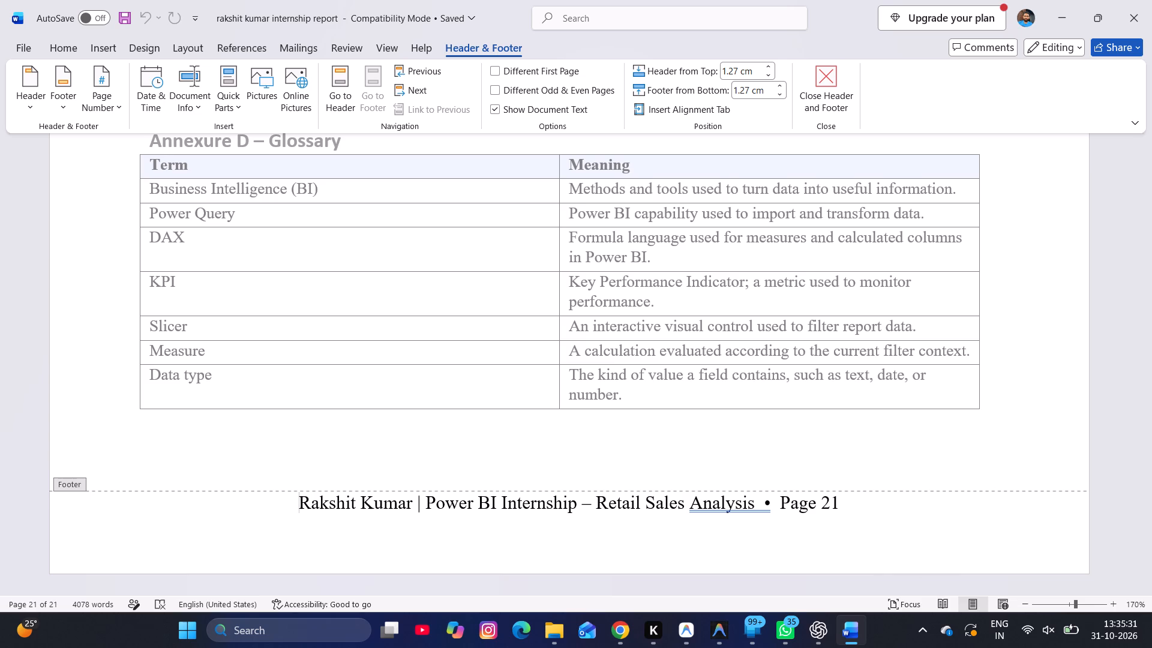
scroll(762, 506, "down", 1)
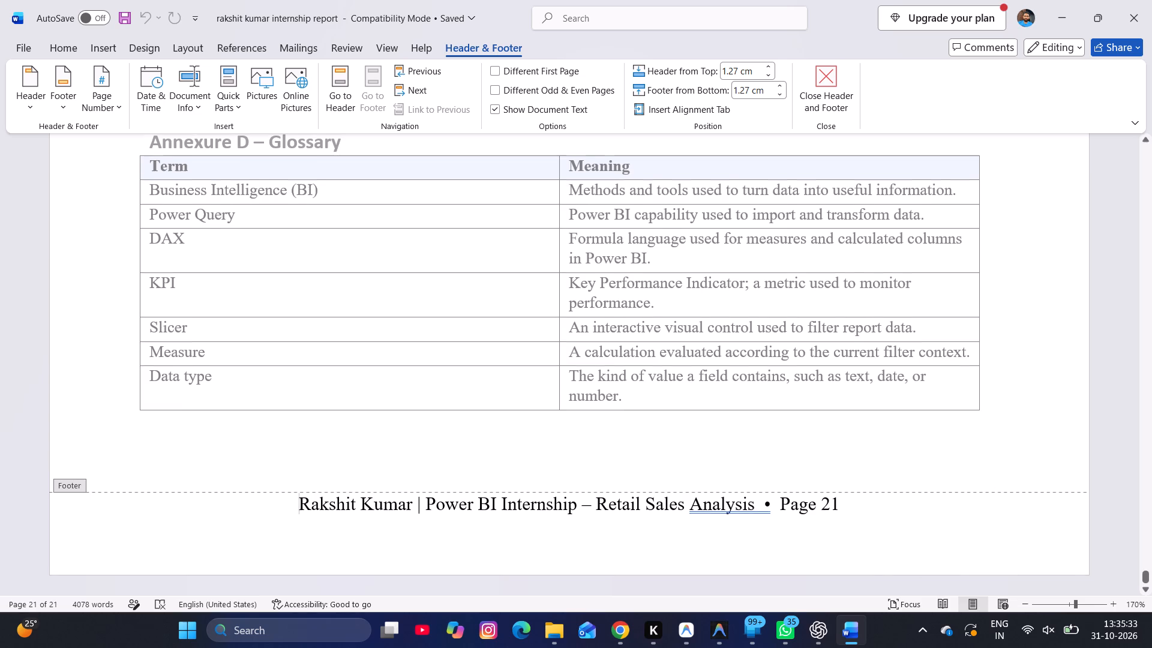
scroll(762, 506, "down", 1)
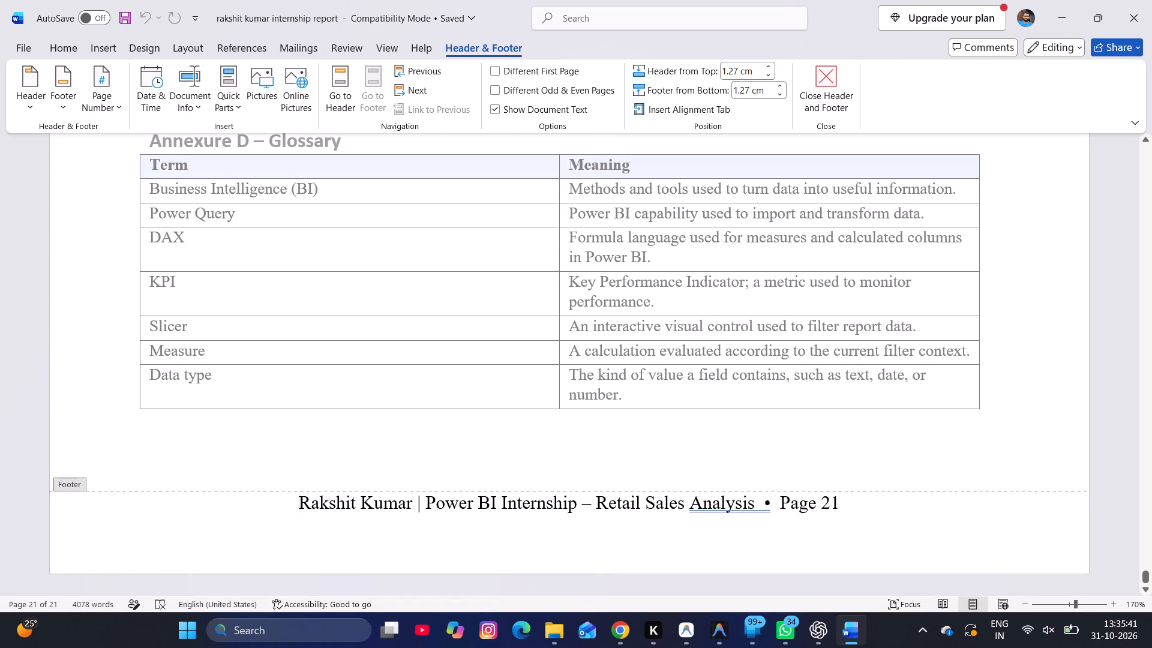
Switch to File Explorer to view the recent files.
left_click(553, 625)
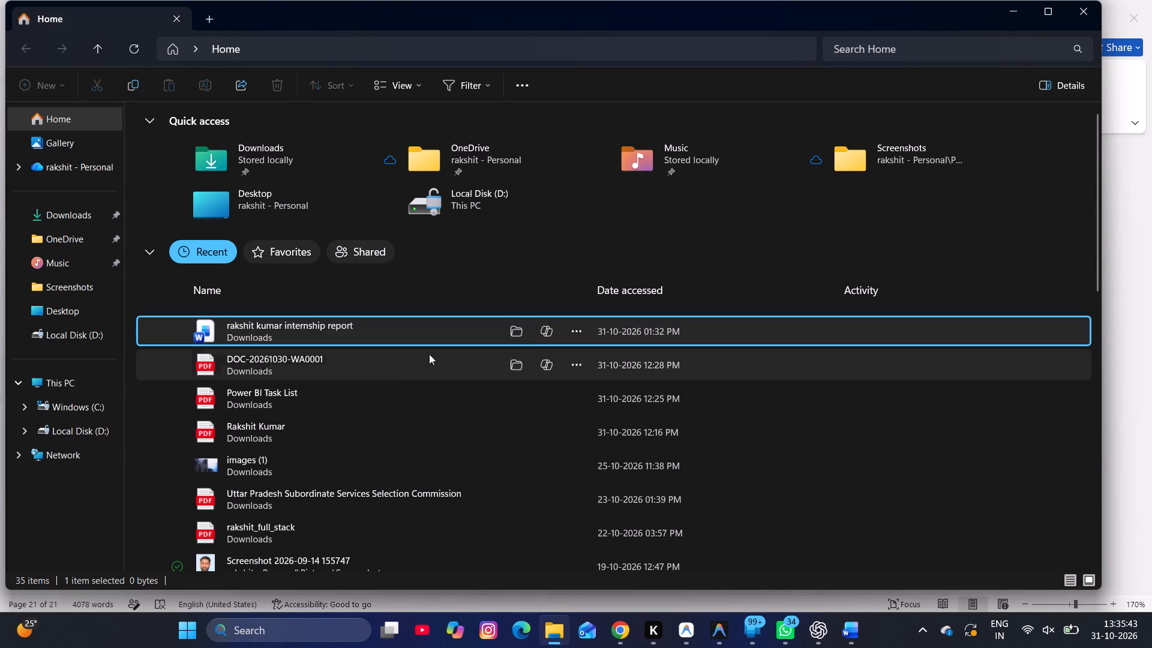
Open the reference PDF DOC-20261030-WA0001 in Edge and arrange it side by side with the Word internship report.
double_click(398, 374)
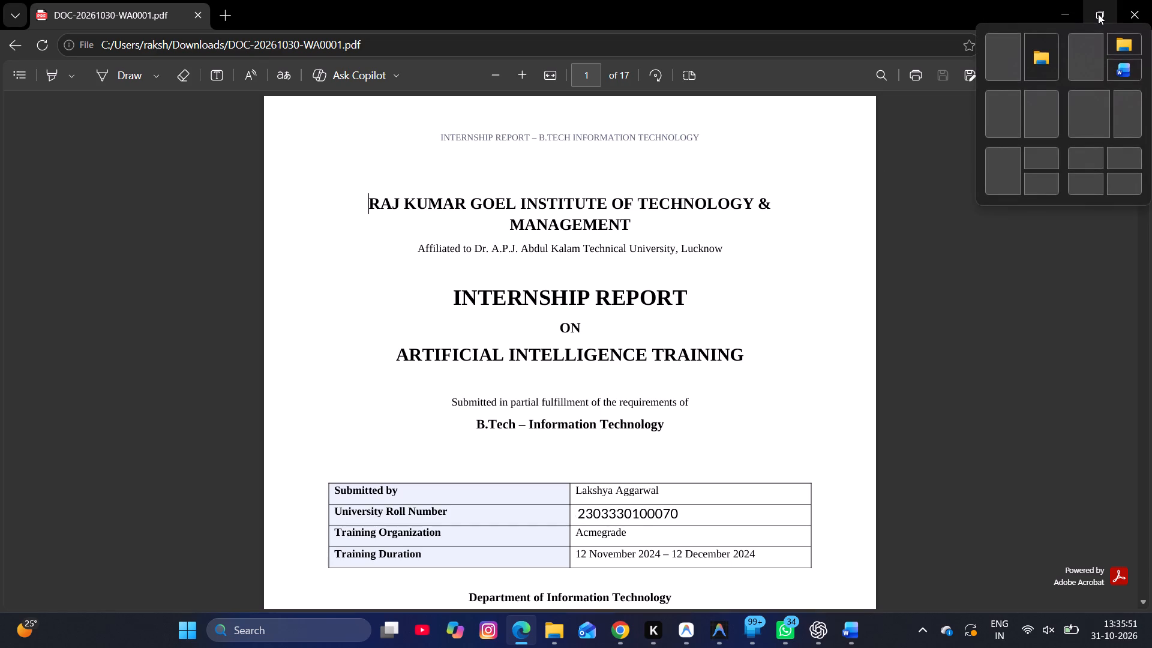
left_click(994, 56)
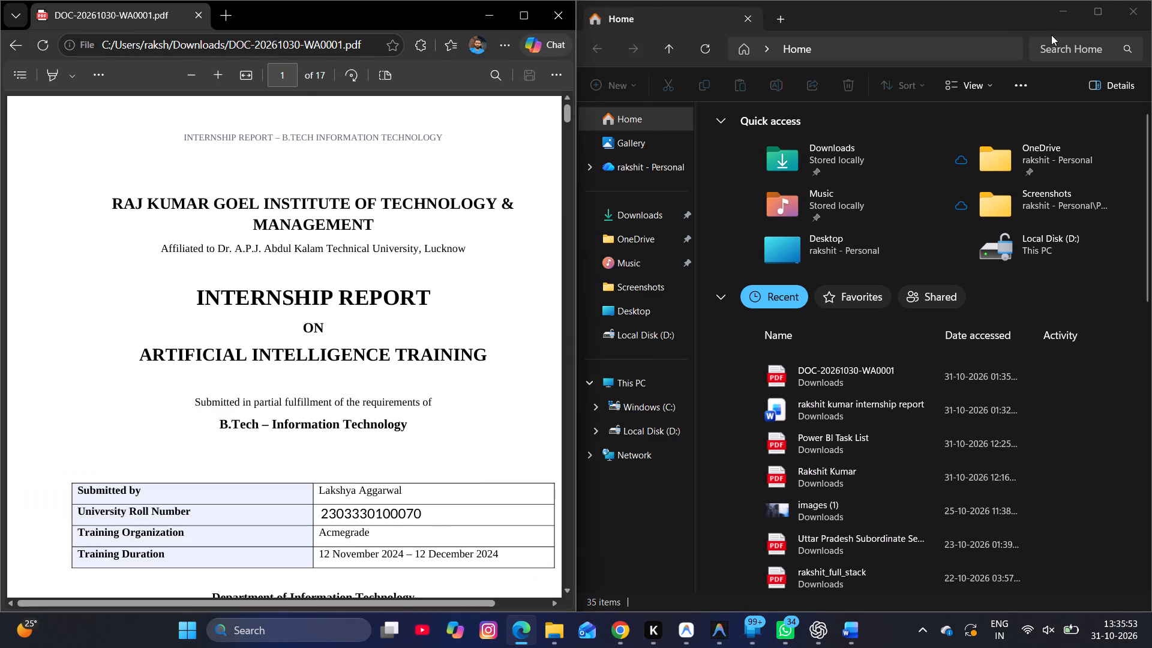
left_click(1069, 4)
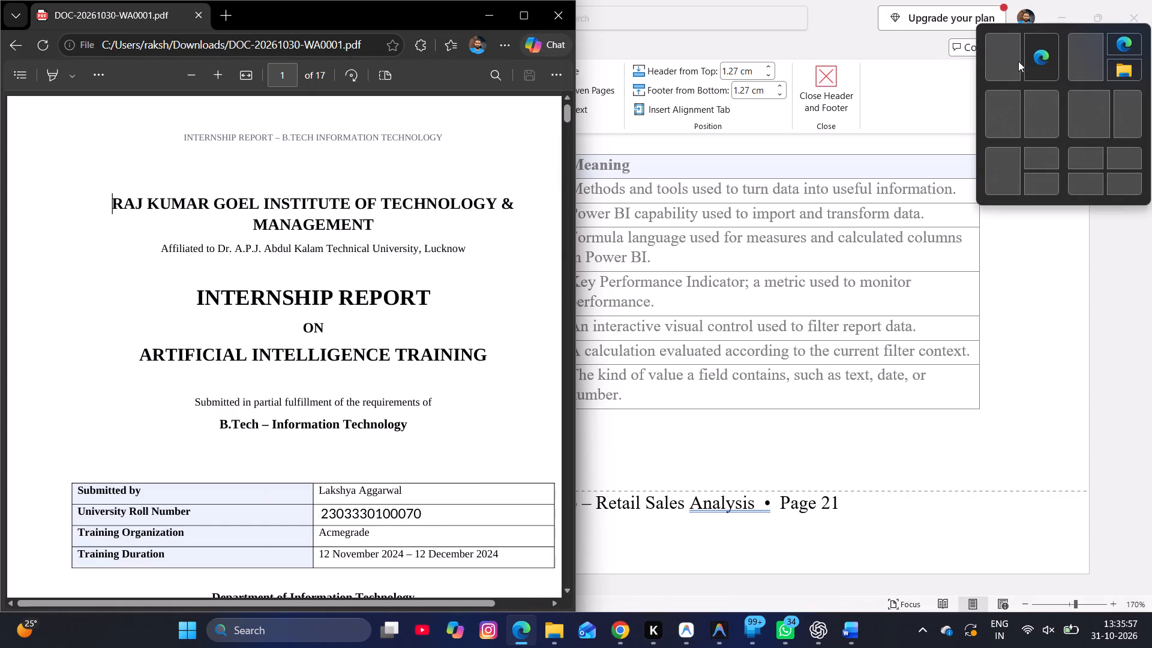
left_click(1015, 61)
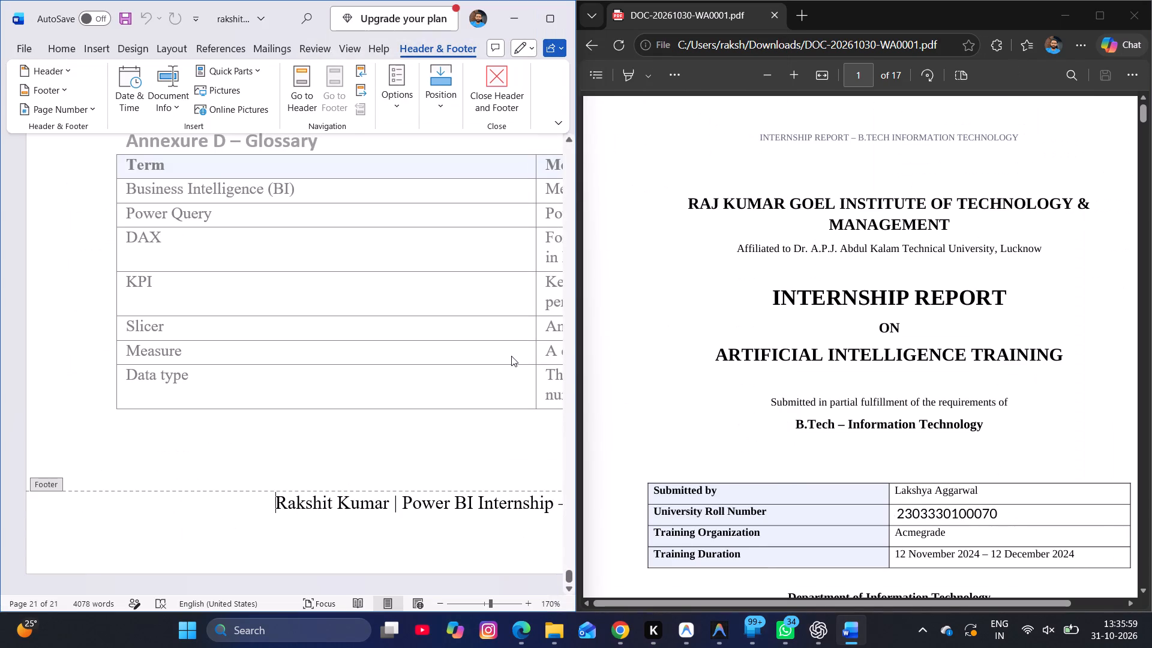
Return to the Word report's cover page and leave footer editing for the body text.
scroll(439, 401, "left", 1)
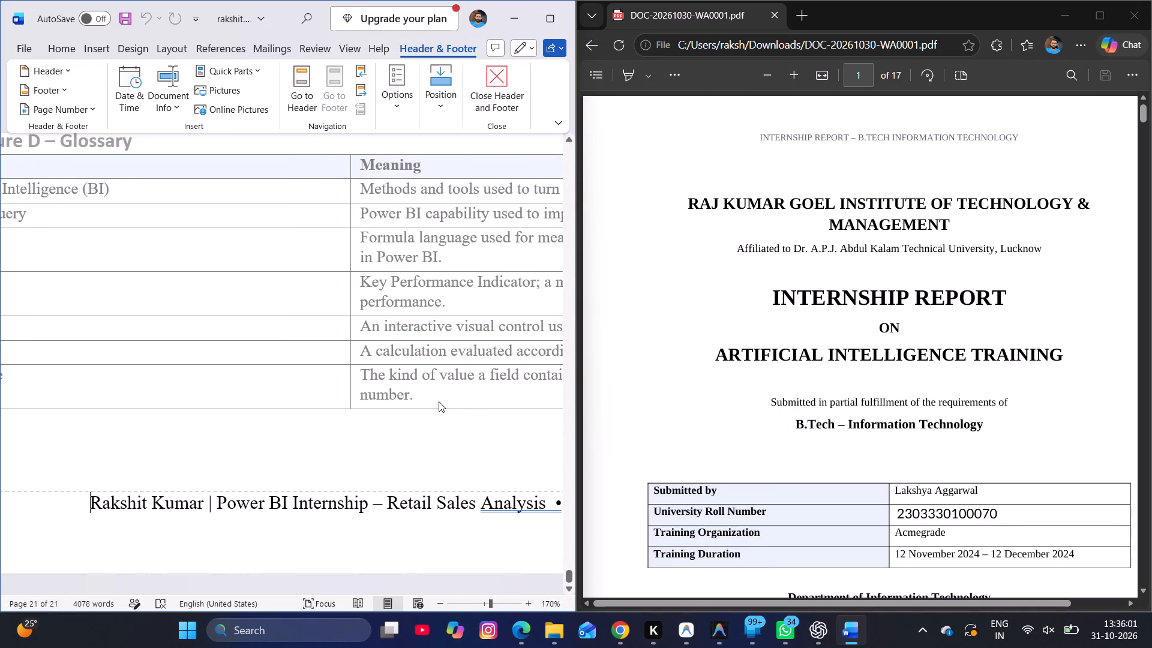
scroll(439, 401, "left", 1)
scroll(439, 401, "up", 20)
scroll(439, 401, "up", 4)
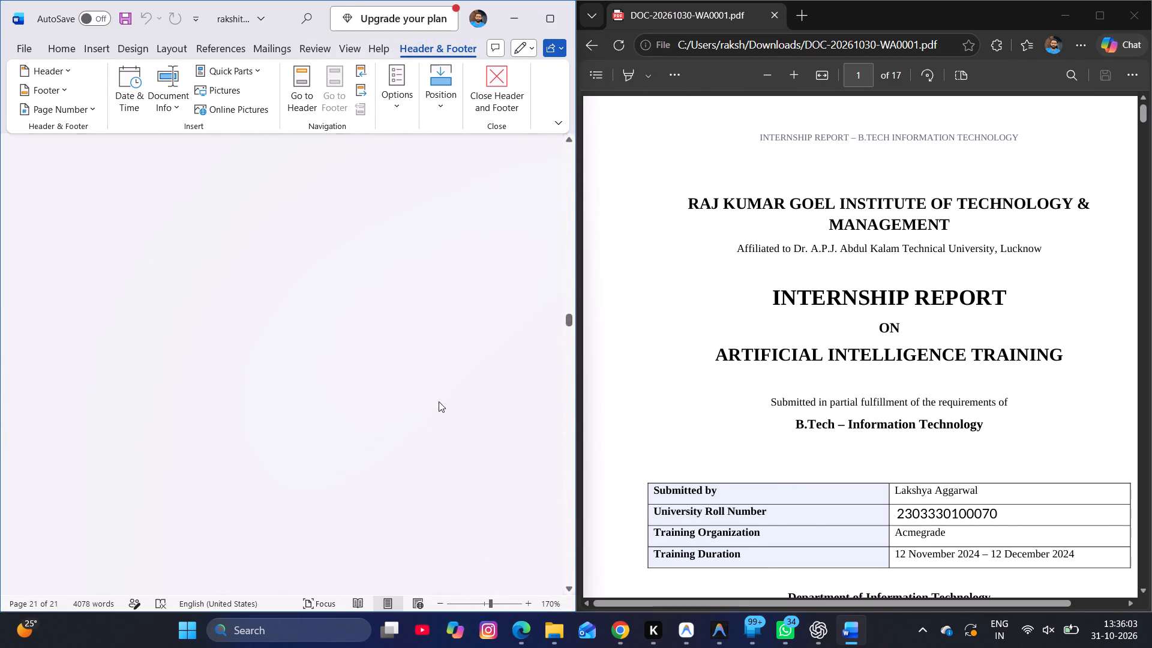
scroll(439, 401, "up", 10)
scroll(439, 401, "down", 1)
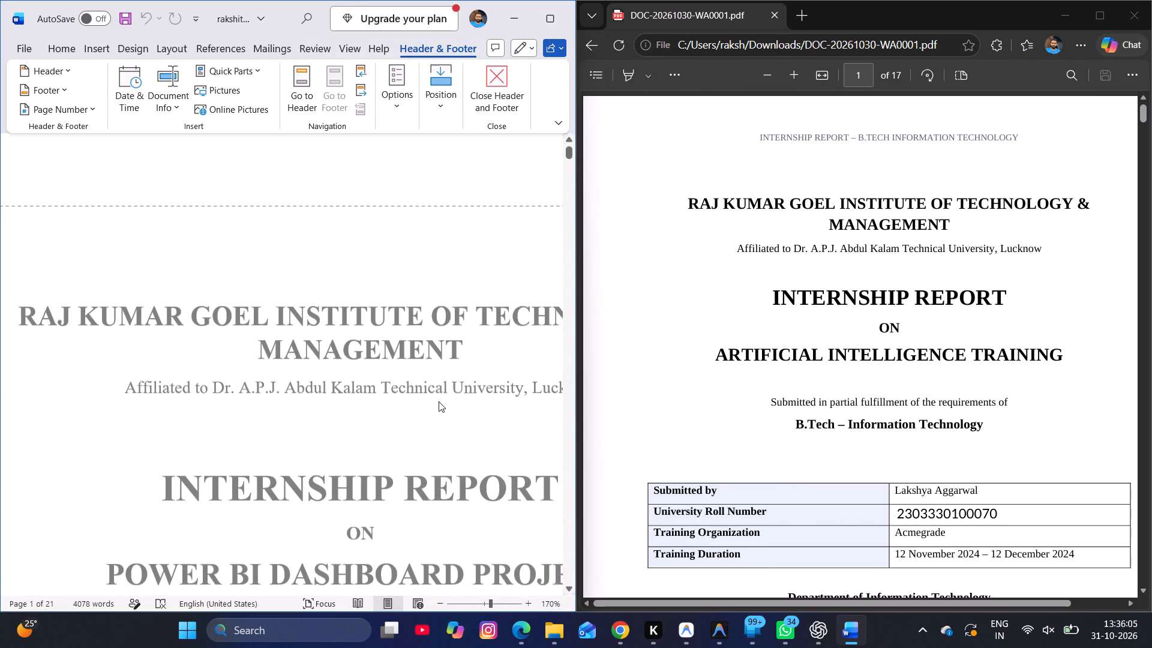
scroll(439, 401, "down", 1)
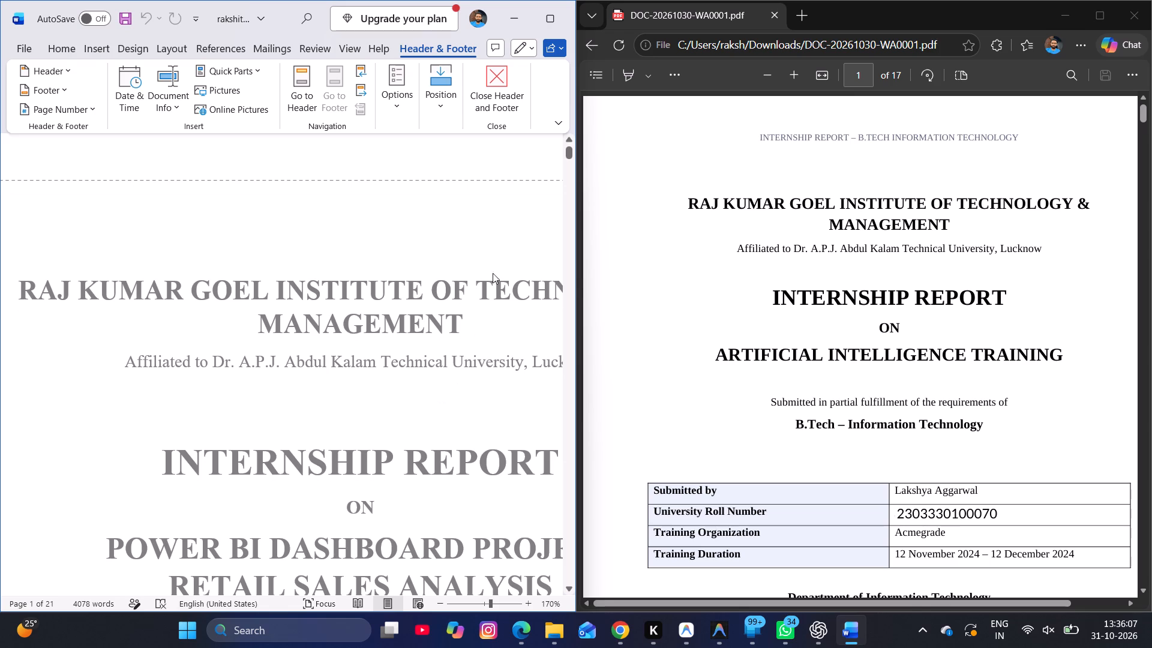
double_click(480, 247)
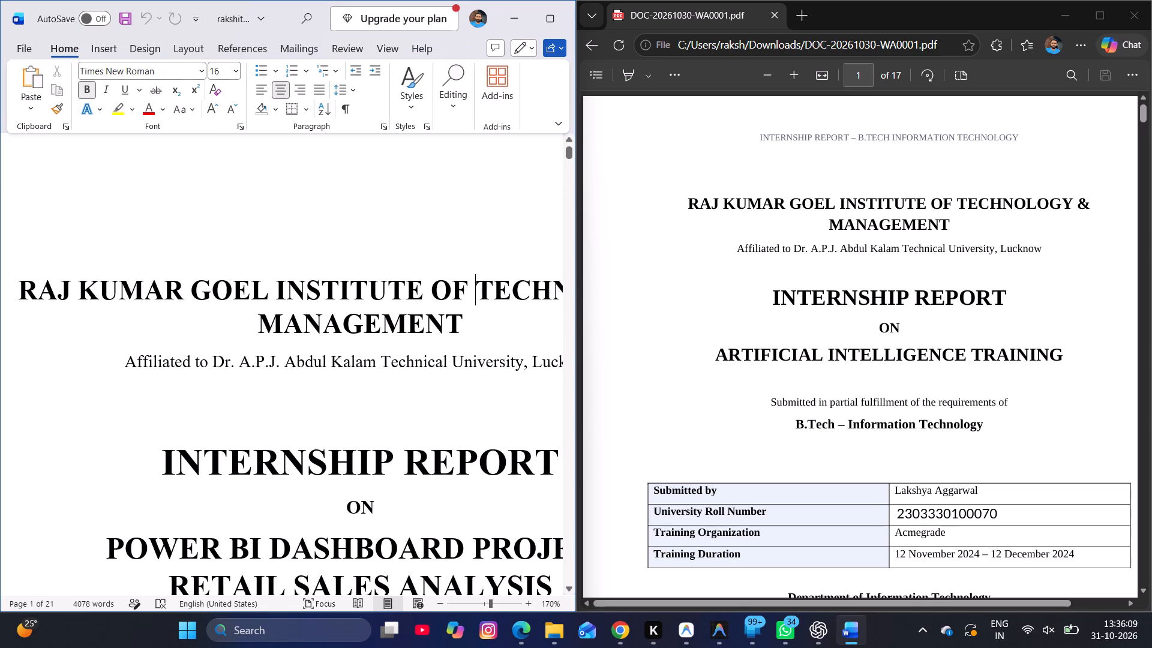
Examine the Word report's cover title, degree line and submission table against the reference PDF's cover page.
scroll(487, 409, "left", 1)
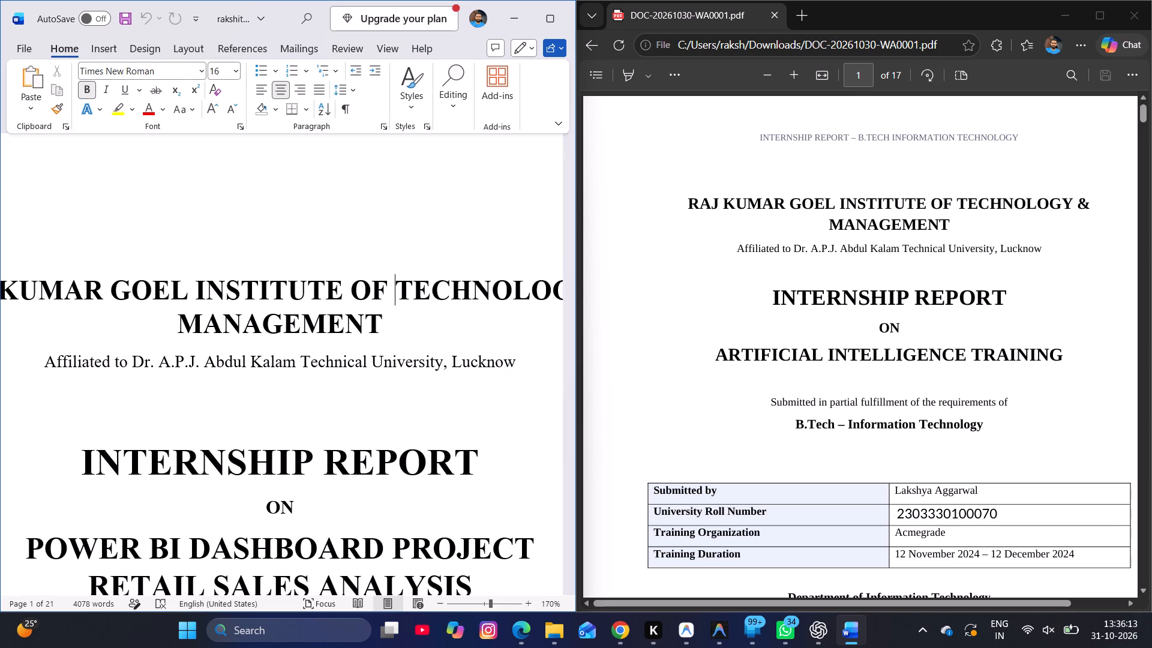
scroll(364, 411, "down", 1)
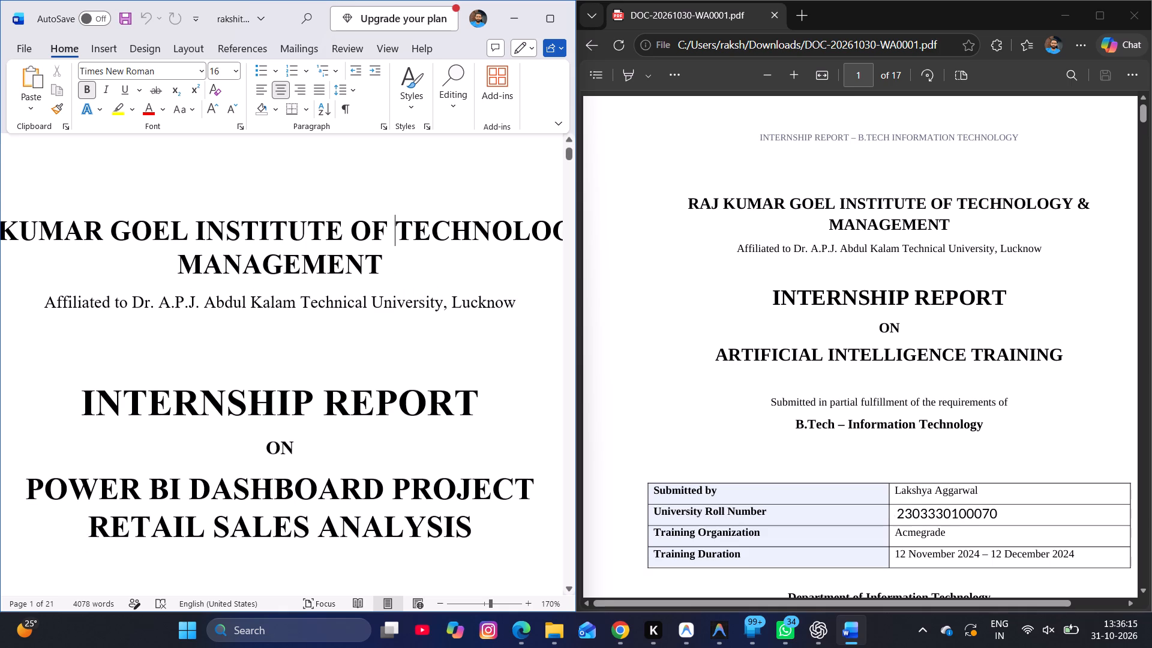
scroll(364, 411, "down", 1)
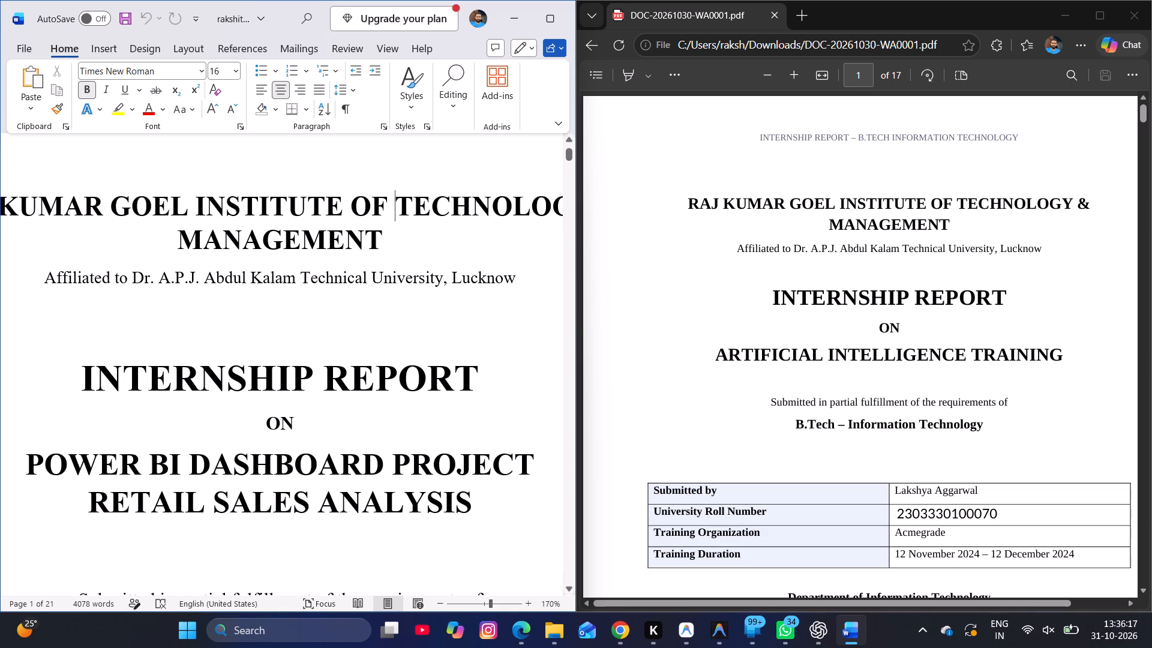
scroll(364, 411, "down", 1)
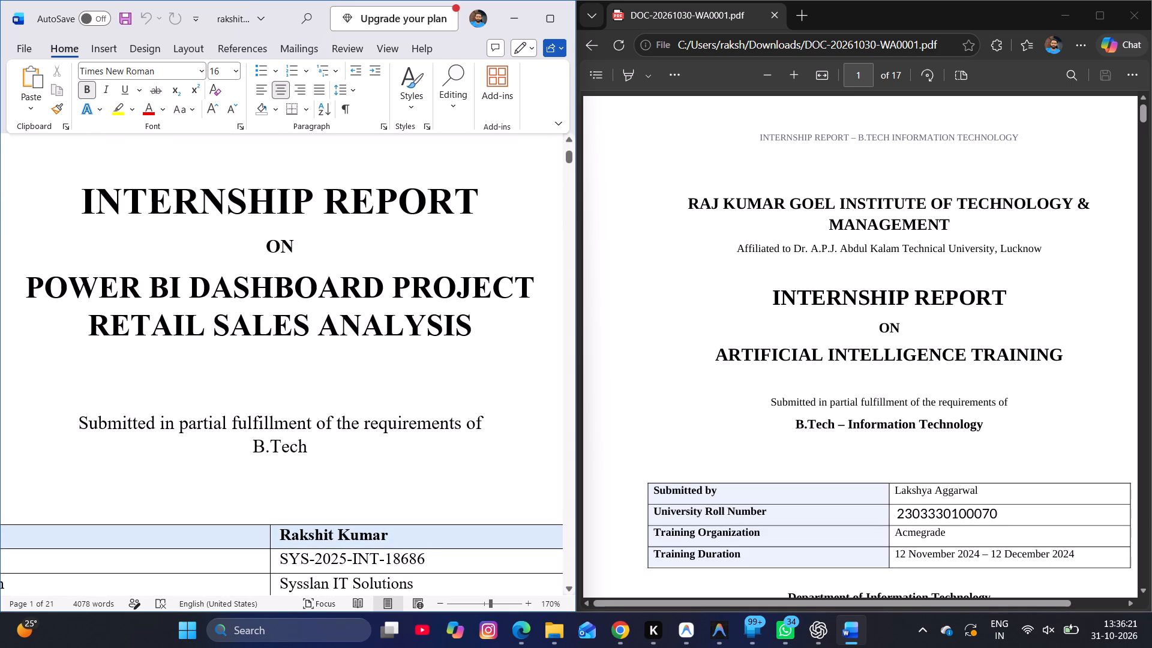
scroll(421, 407, "down", 1)
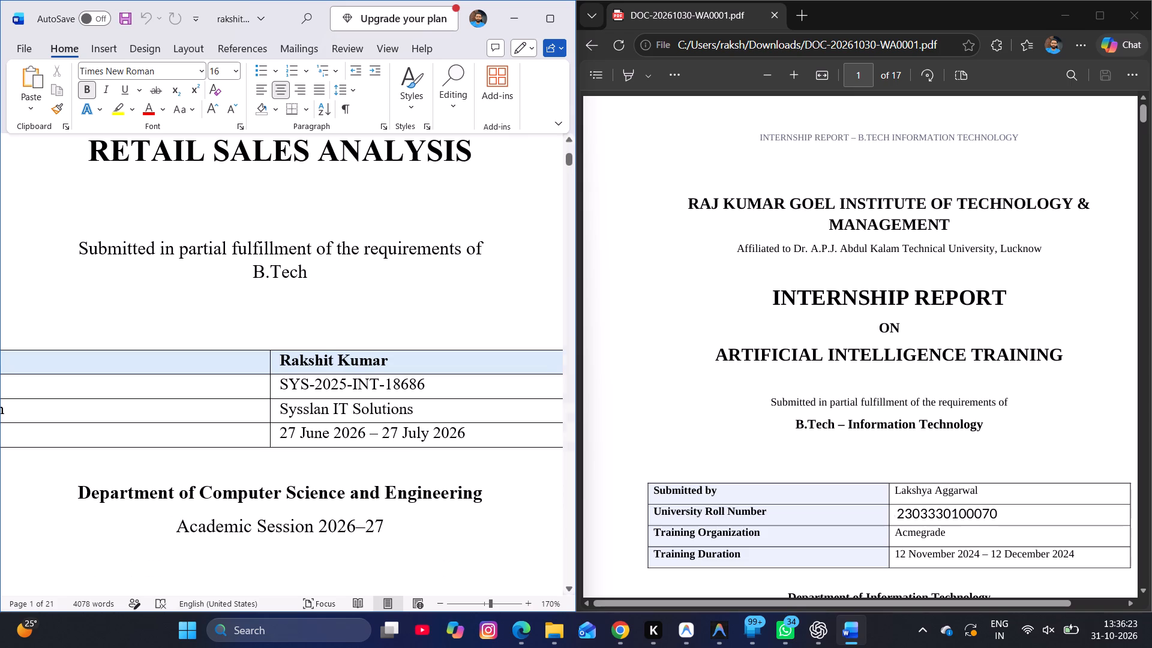
scroll(772, 449, "down", 1)
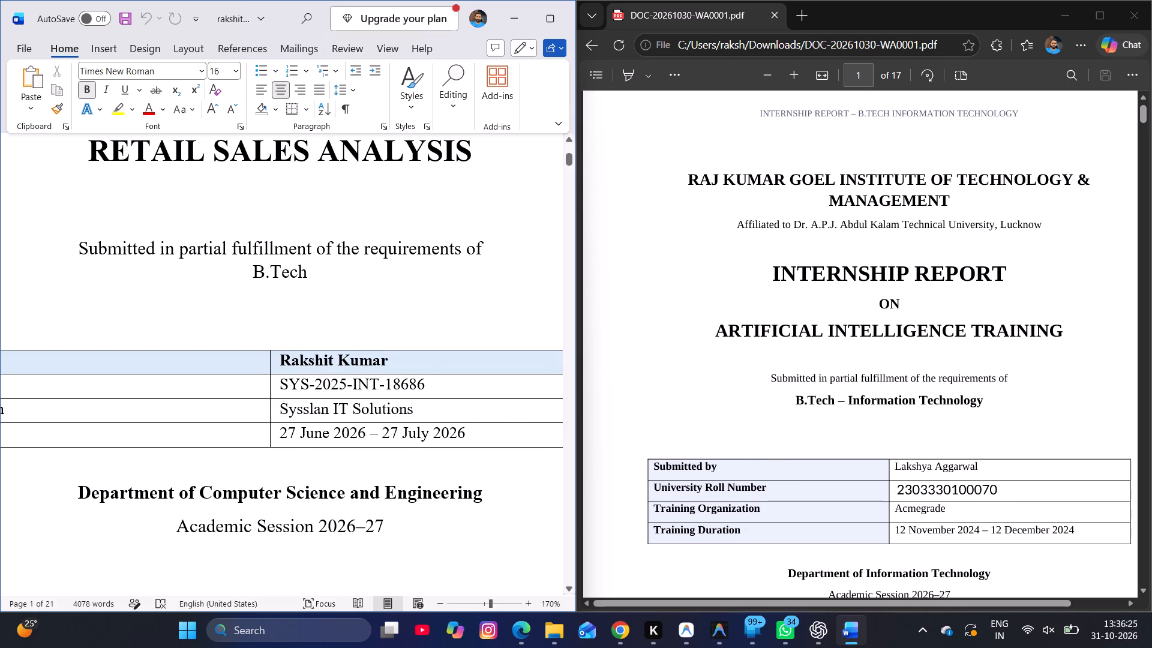
scroll(352, 448, "right", 2)
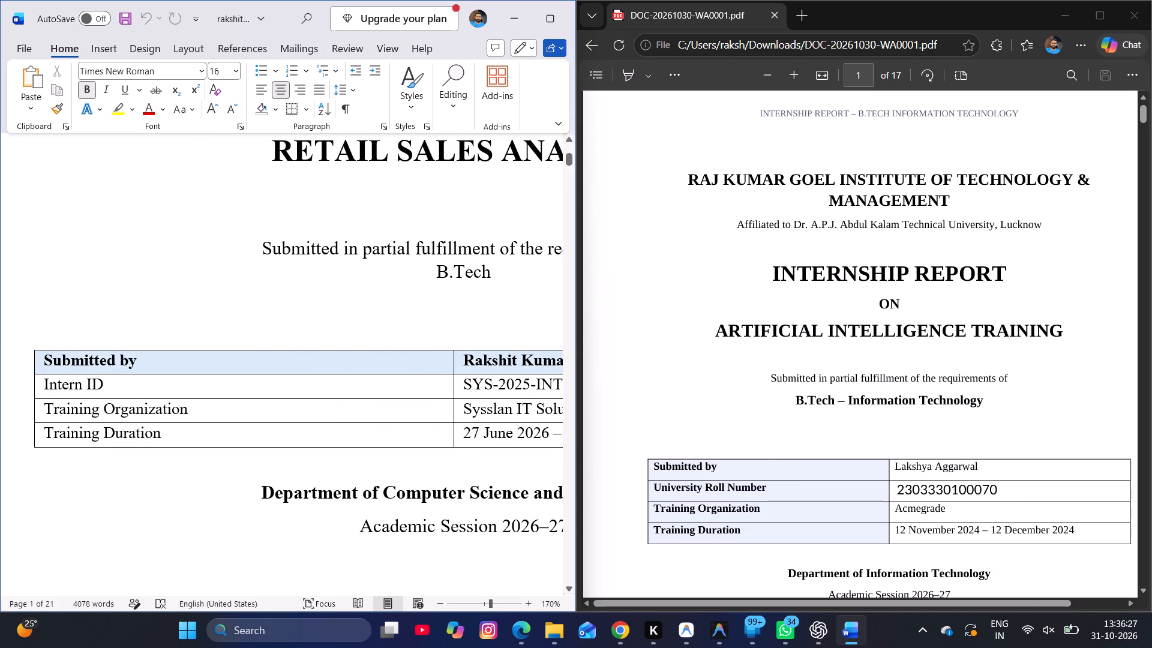
scroll(352, 448, "right", 2)
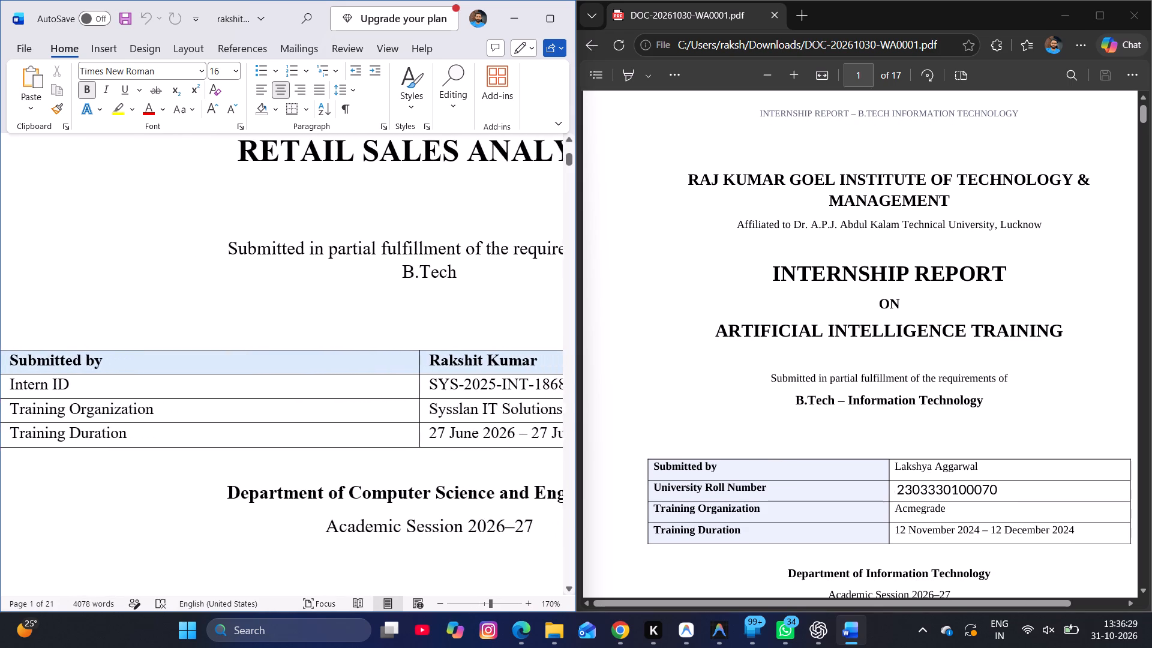
scroll(352, 448, "right", 2)
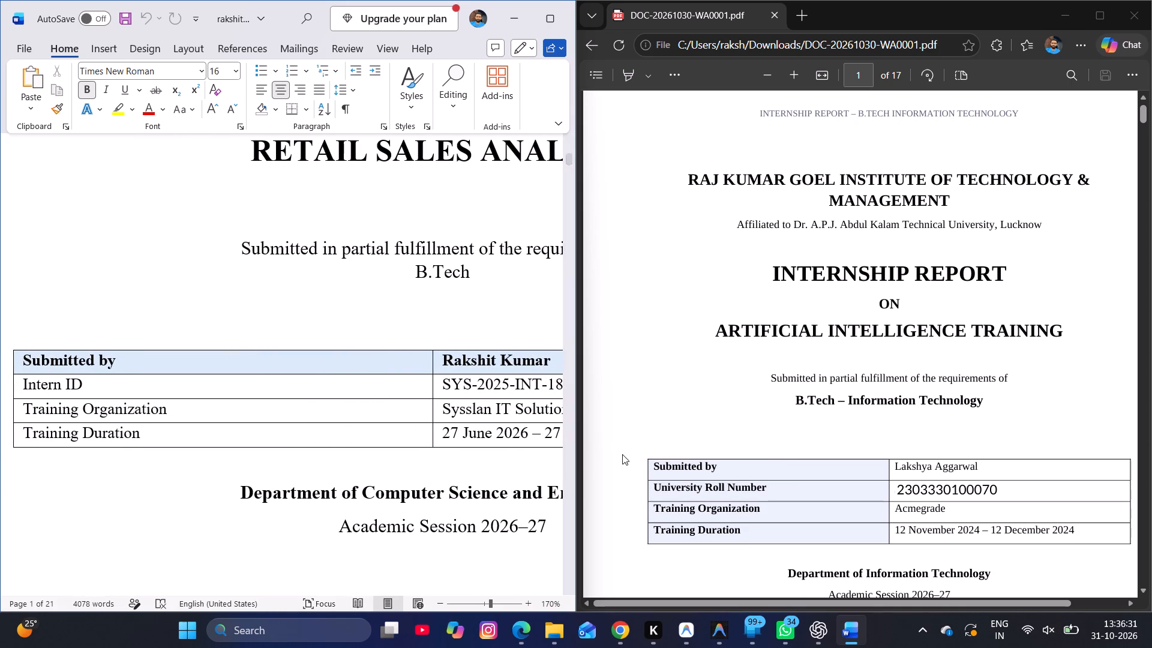
Compare the department line, academic session and lower part of the cover page in the reference PDF and the Word report.
scroll(704, 395, "down", 2)
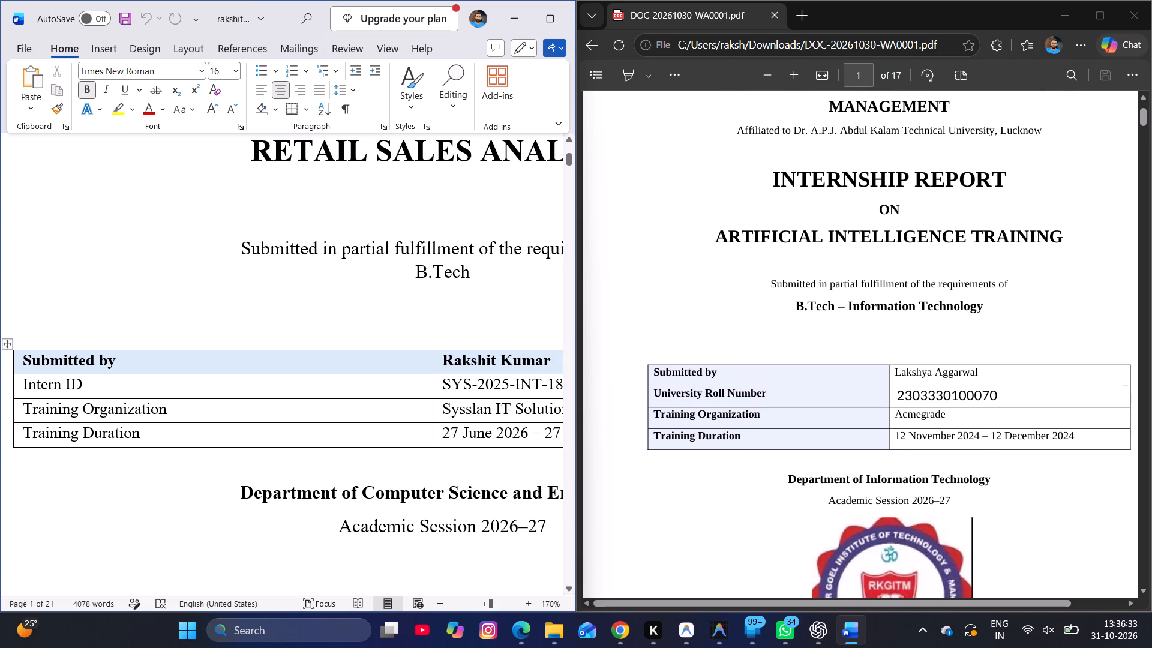
scroll(235, 458, "down", 1)
scroll(235, 458, "up", 1)
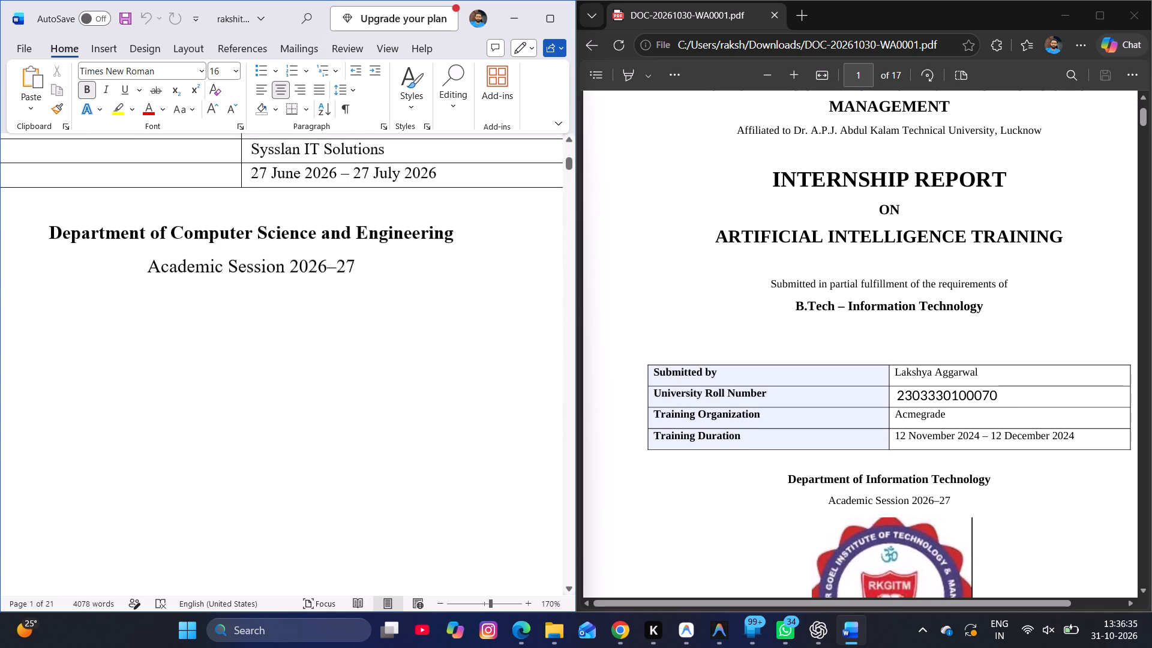
scroll(235, 458, "up", 1)
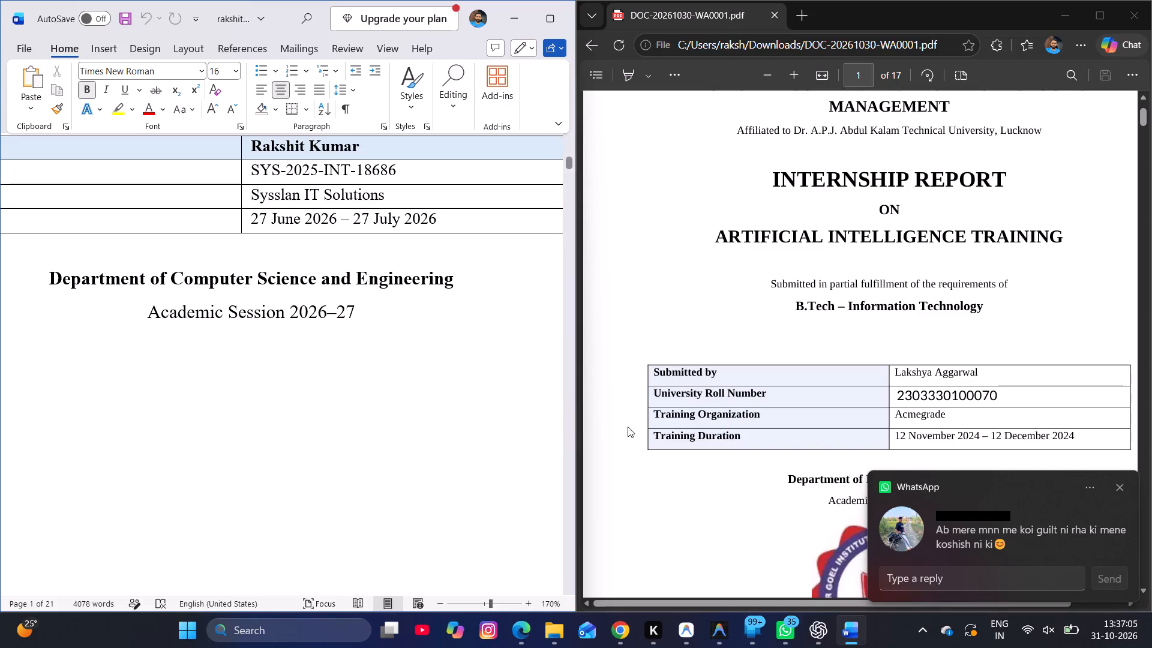
scroll(354, 448, "down", 1)
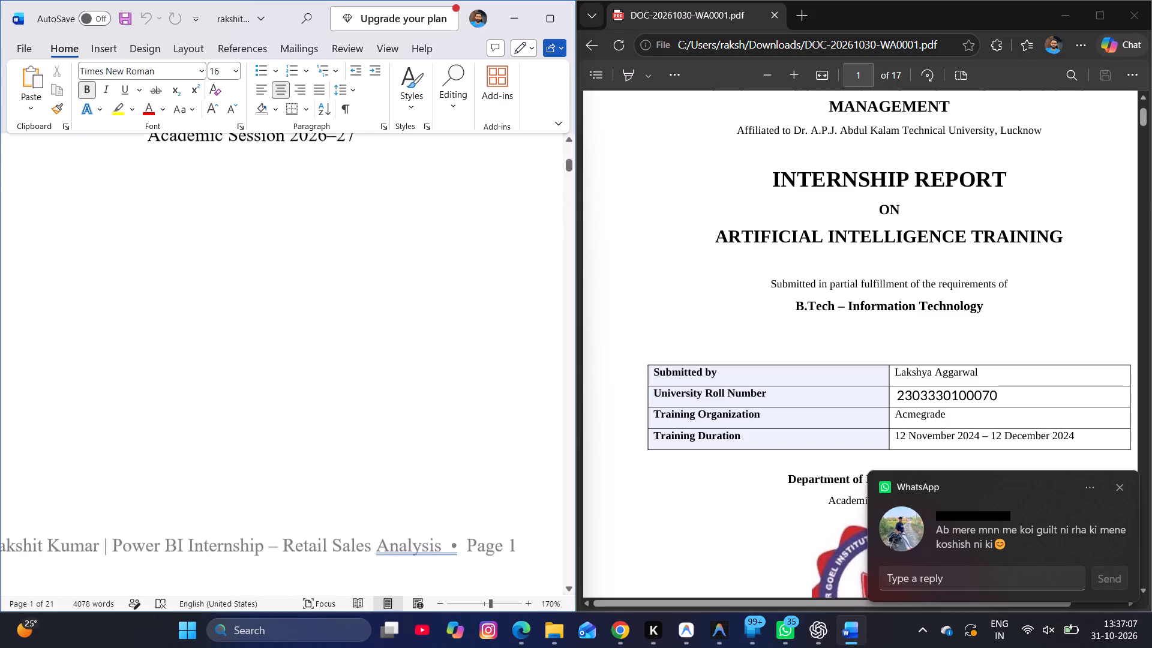
scroll(354, 448, "down", 1)
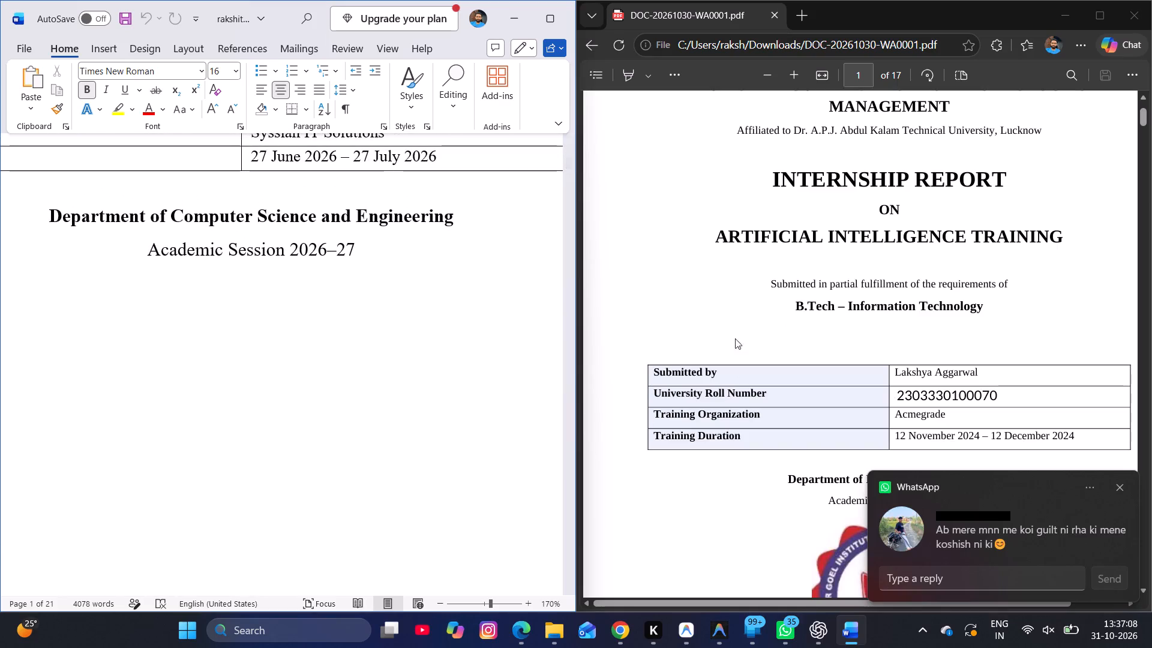
left_click(716, 325)
scroll(912, 512, "down", 1)
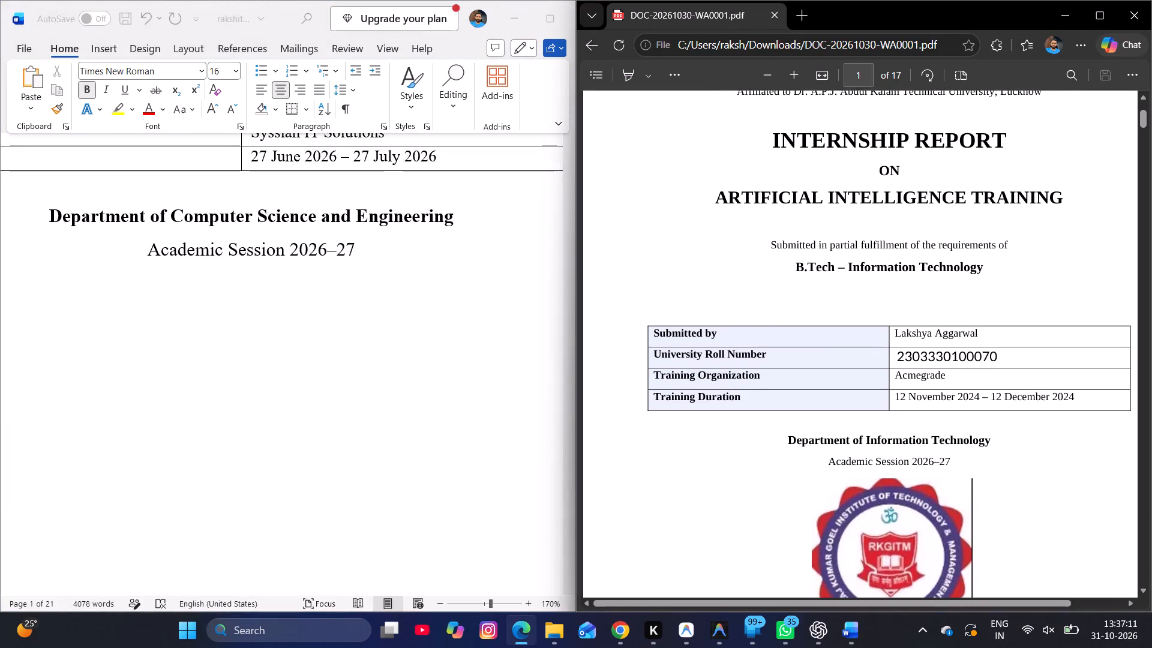
scroll(912, 512, "down", 1)
Replace "Computer Science and Engineering" in the Word cover's department line with "Information Technology" copied from the reference PDF.
left_click(173, 211)
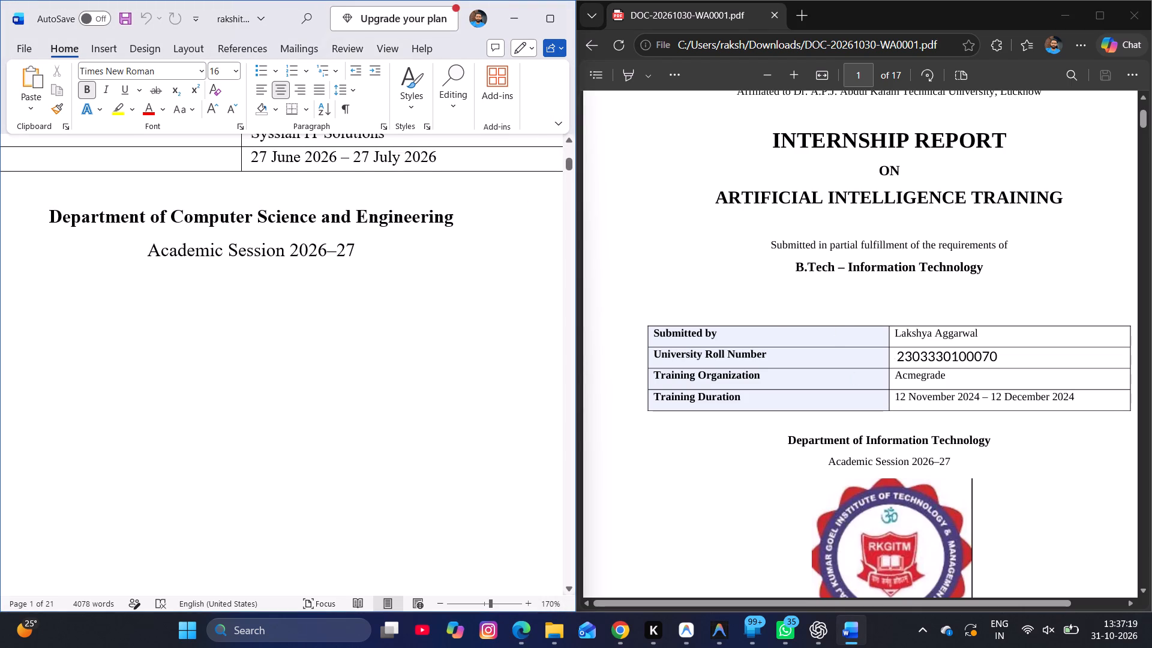
left_click_drag(170, 216, 493, 179)
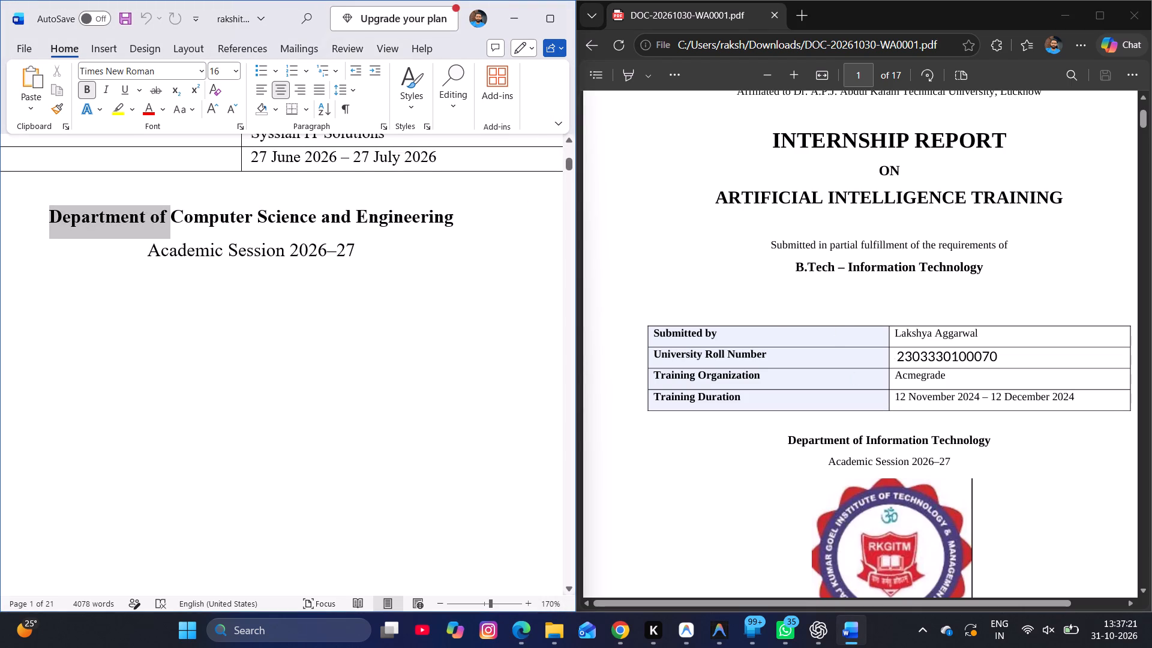
left_click_drag(493, 179, 524, 194)
left_click(524, 194)
scroll(422, 266, "left", 1)
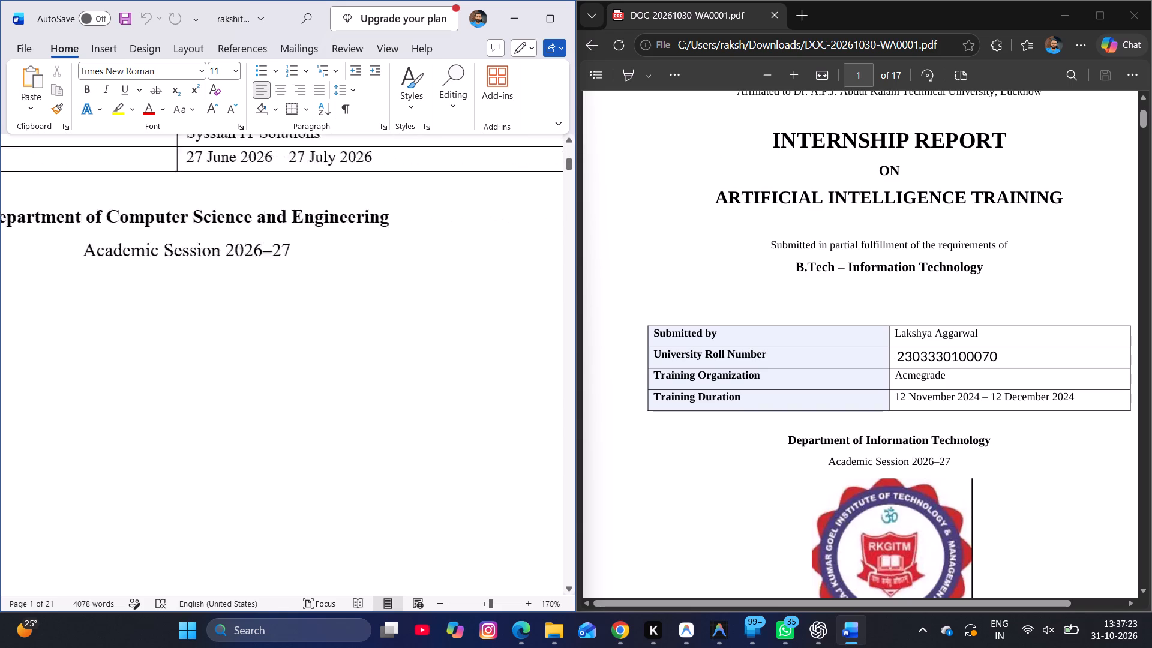
scroll(422, 266, "left", 1)
left_click(409, 230)
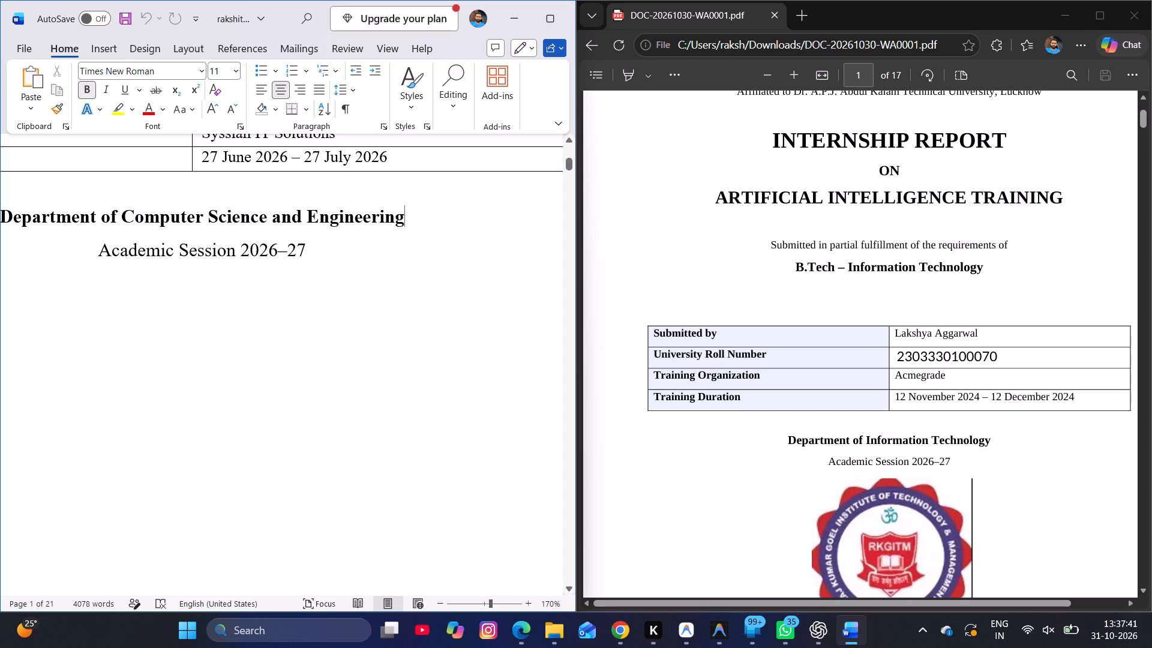
left_click_drag(121, 215, 361, 222)
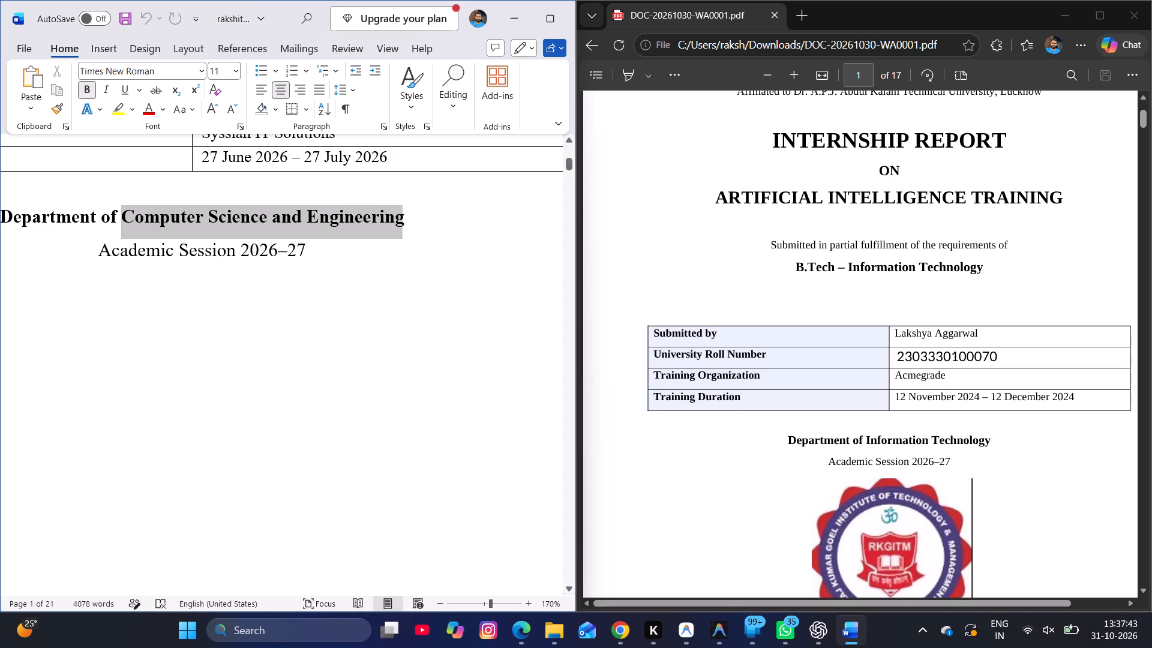
left_click_drag(361, 222, 363, 224)
key("BackSpace")
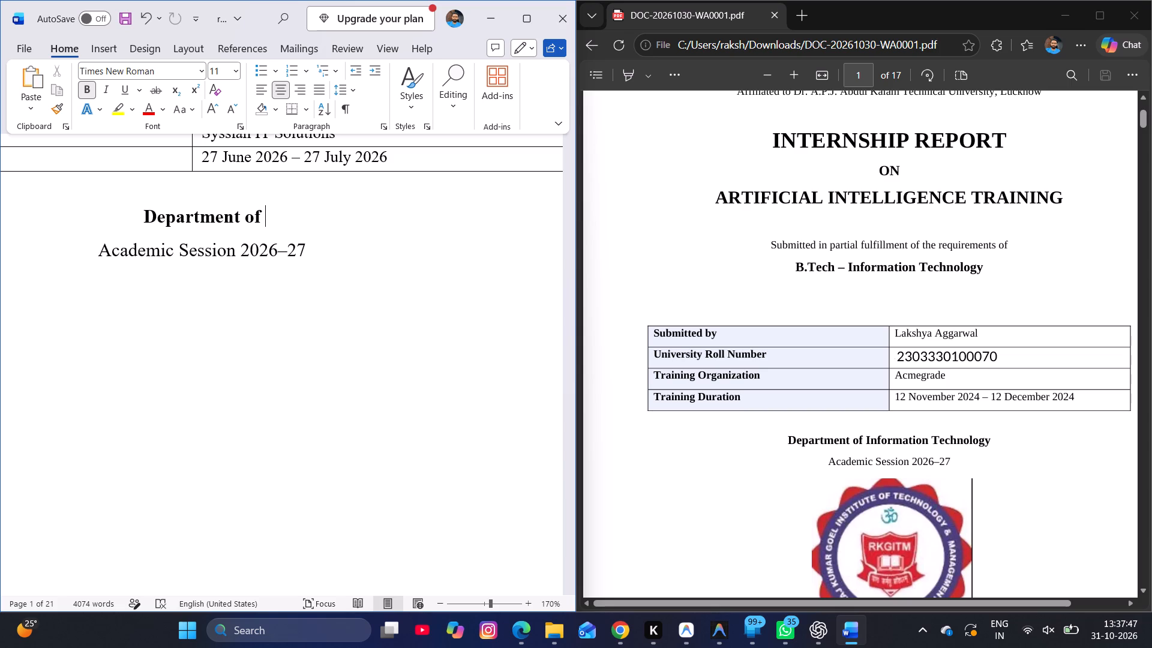
left_click_drag(867, 438, 1018, 440)
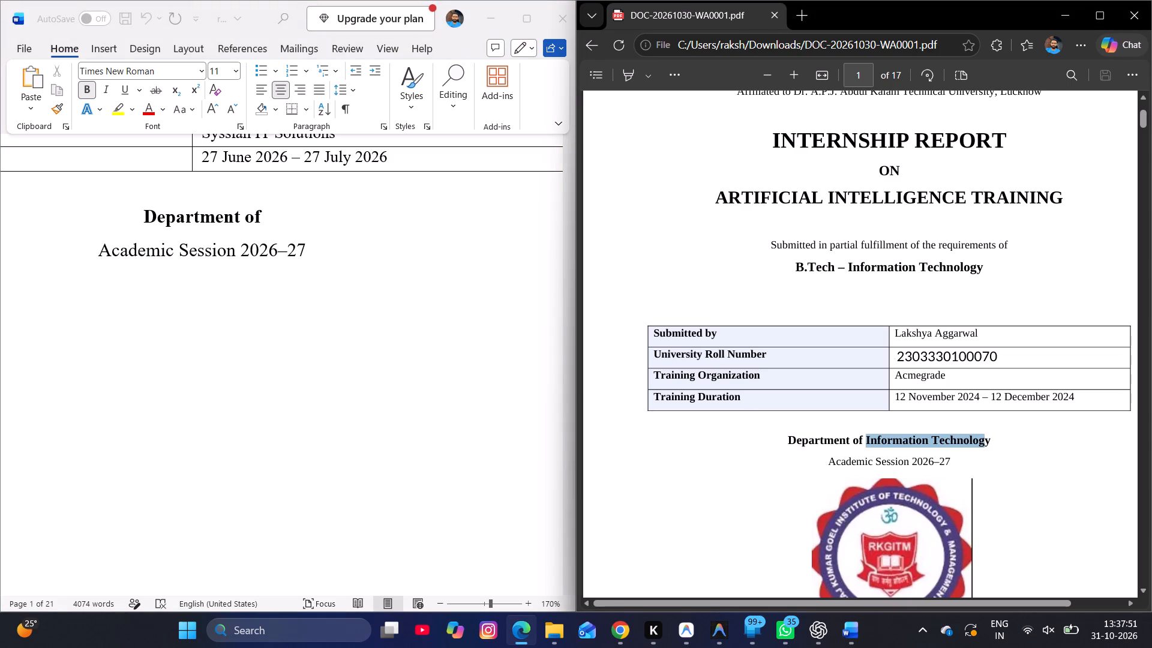
left_click_drag(1018, 440, 997, 437)
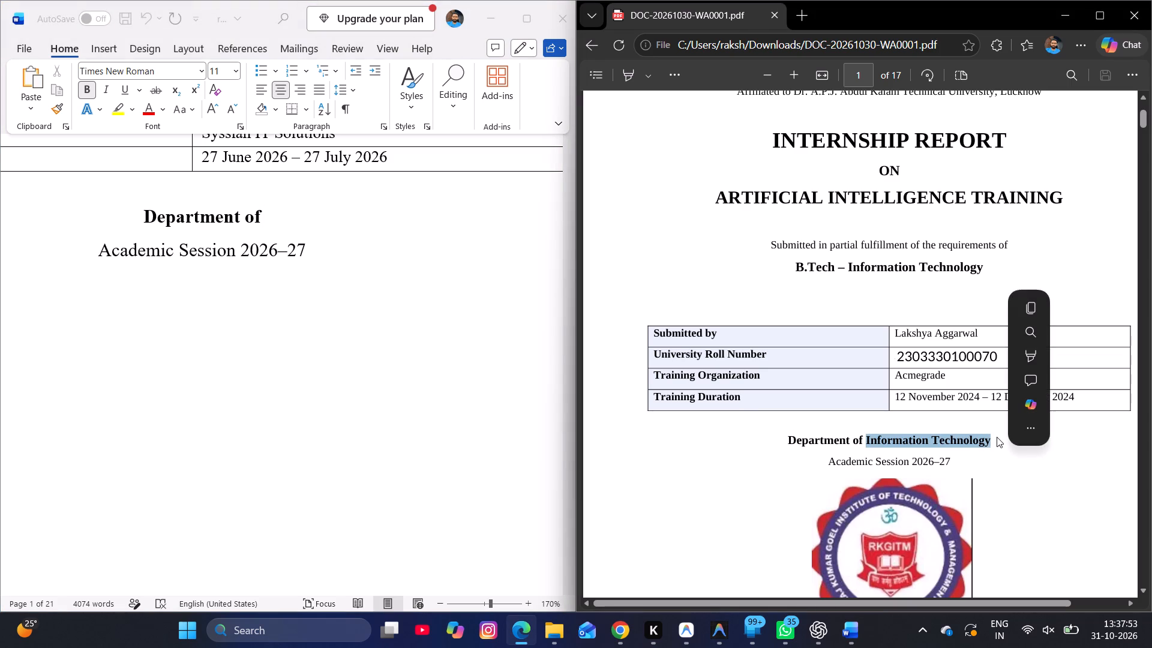
key("ctrl+c")
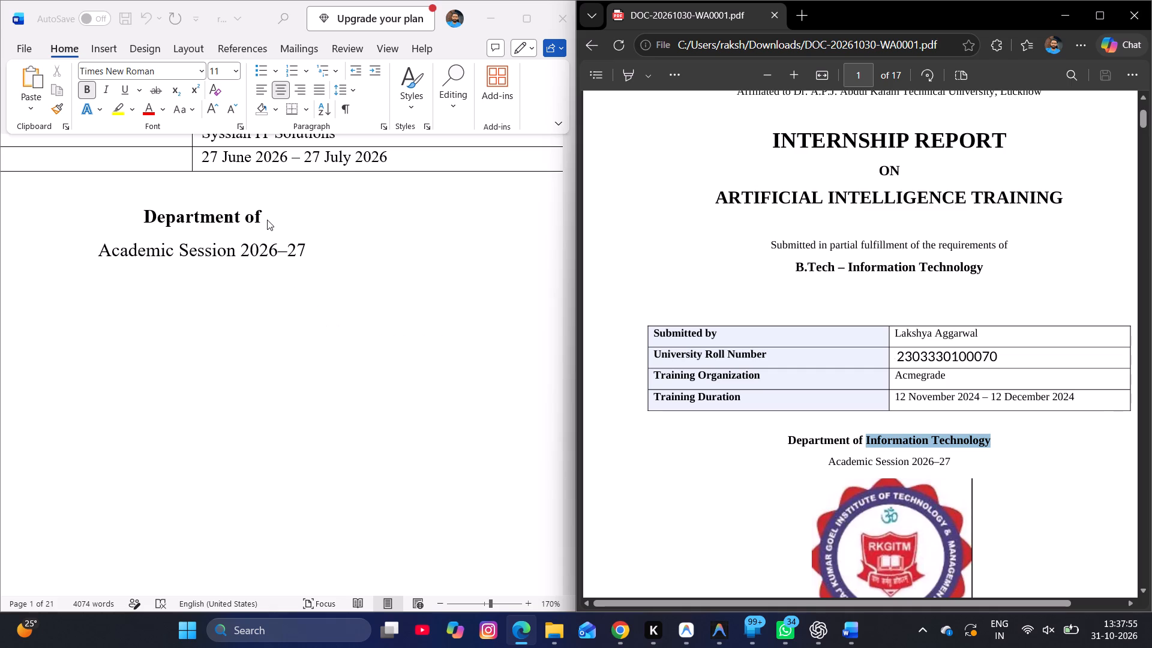
left_click(272, 214)
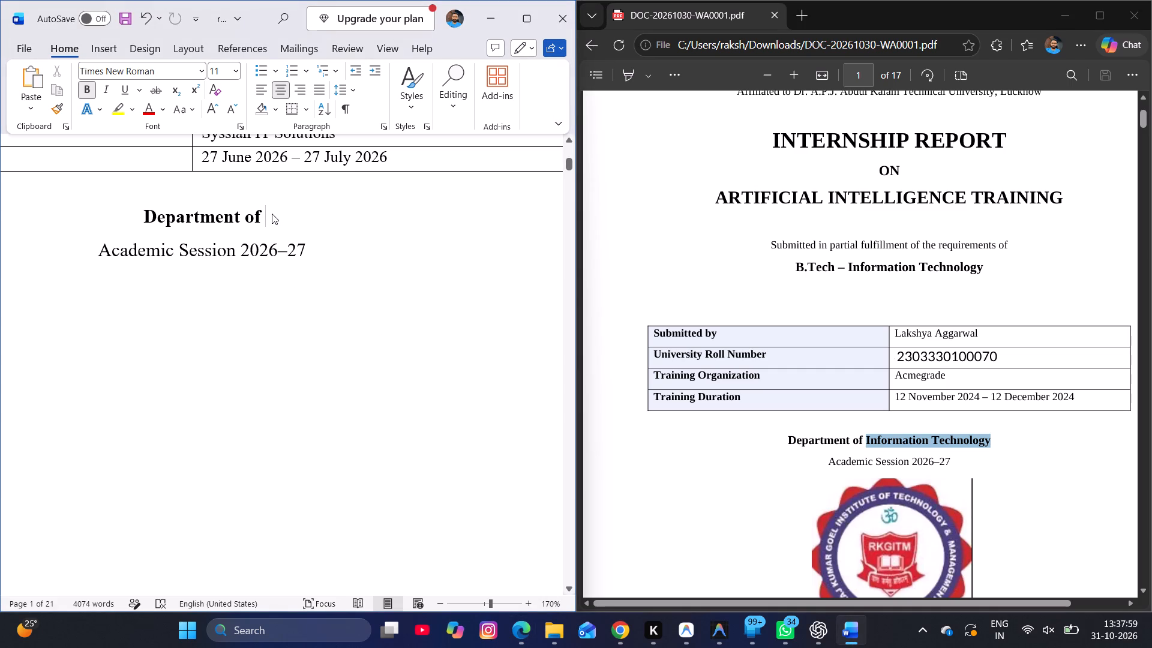
key("ctrl+v")
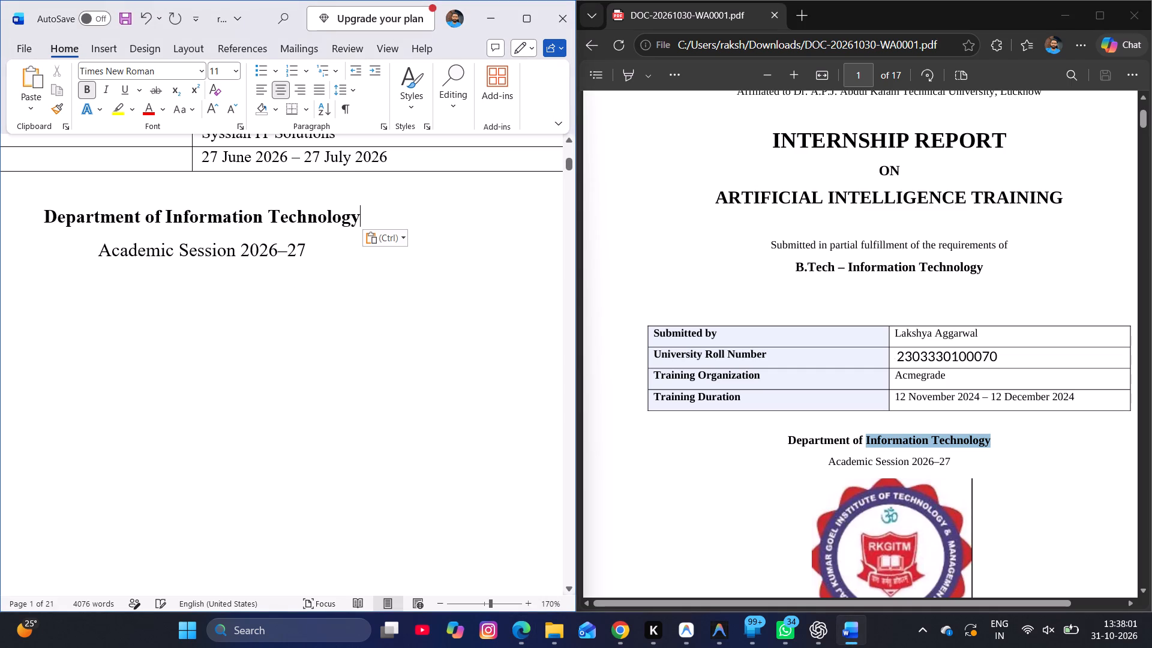
left_click(363, 322)
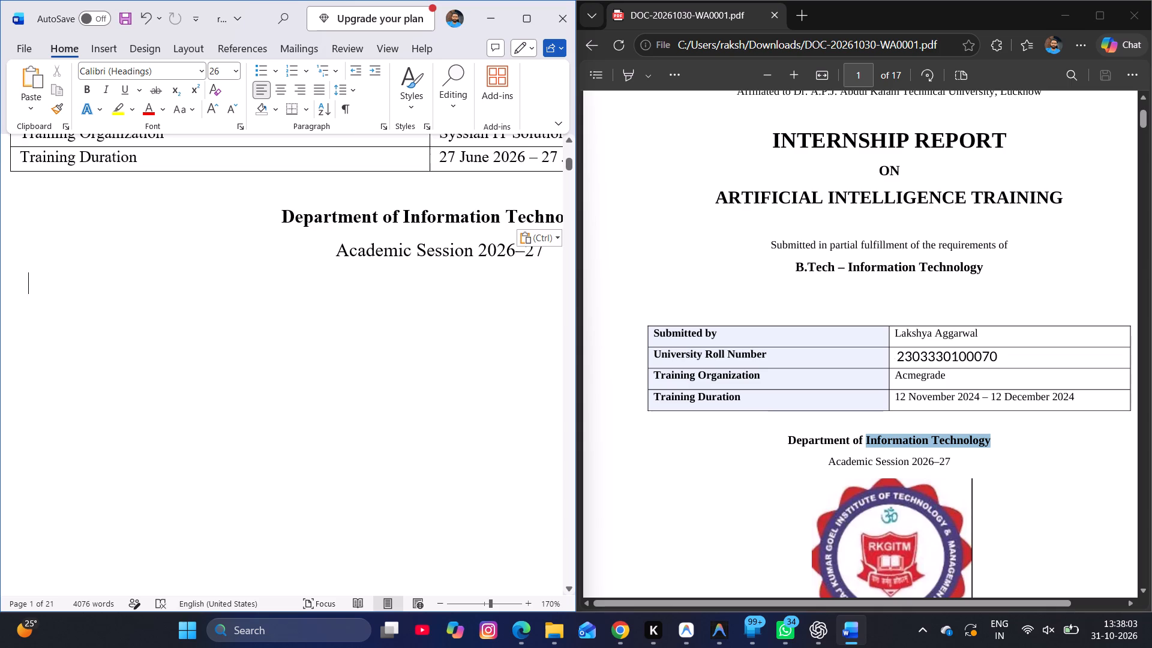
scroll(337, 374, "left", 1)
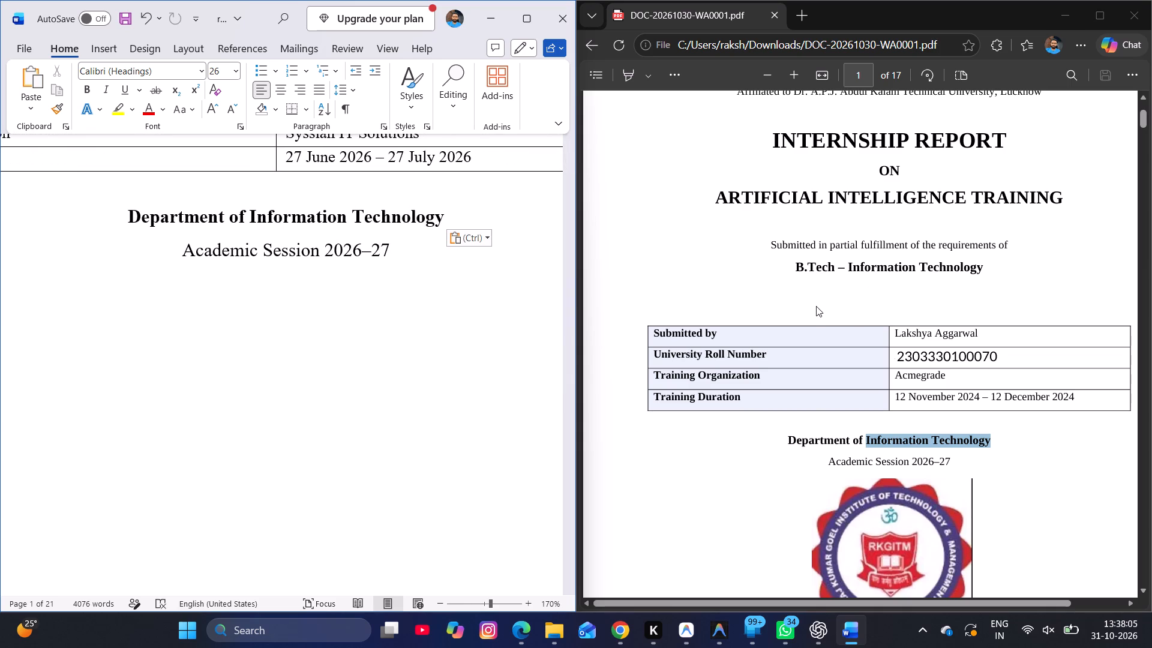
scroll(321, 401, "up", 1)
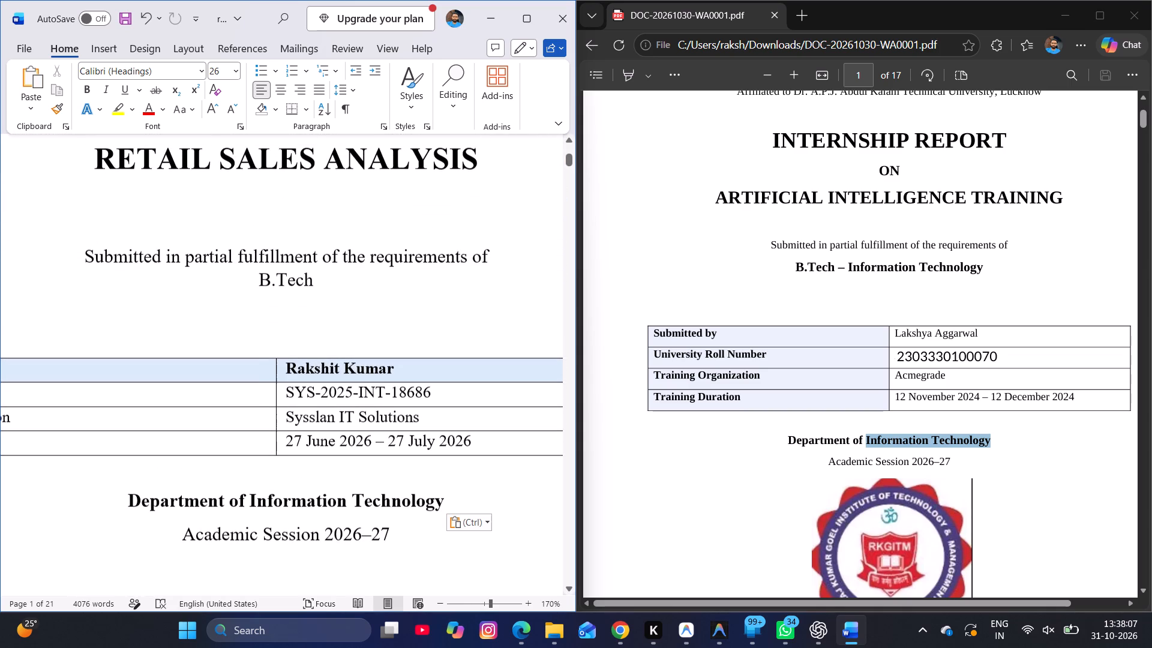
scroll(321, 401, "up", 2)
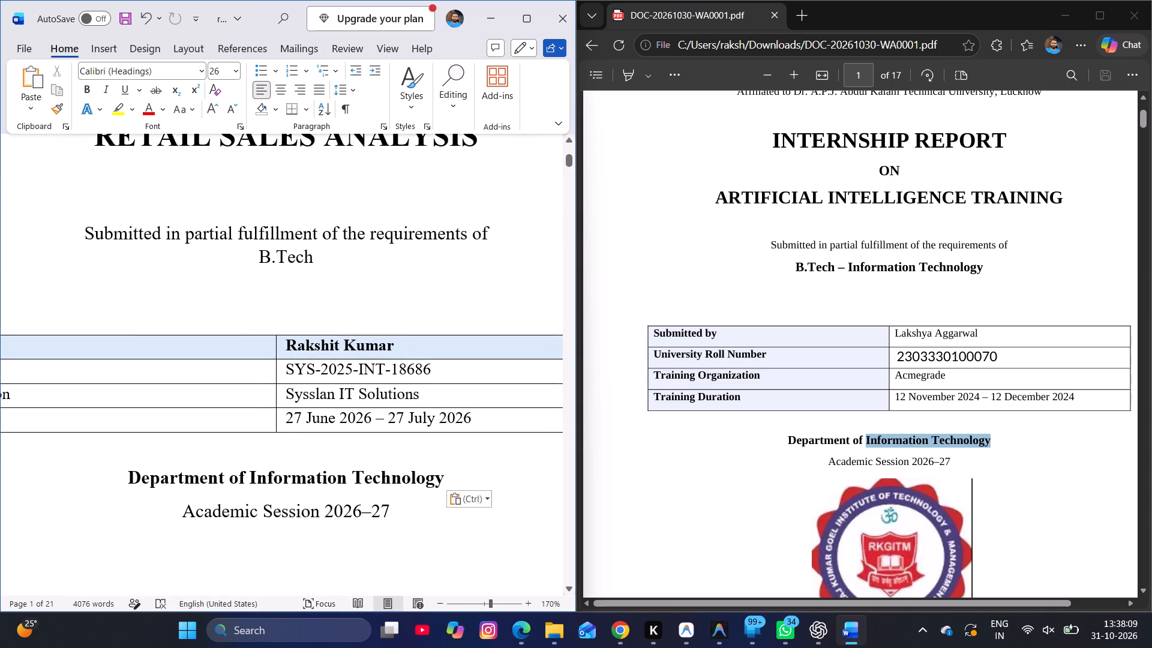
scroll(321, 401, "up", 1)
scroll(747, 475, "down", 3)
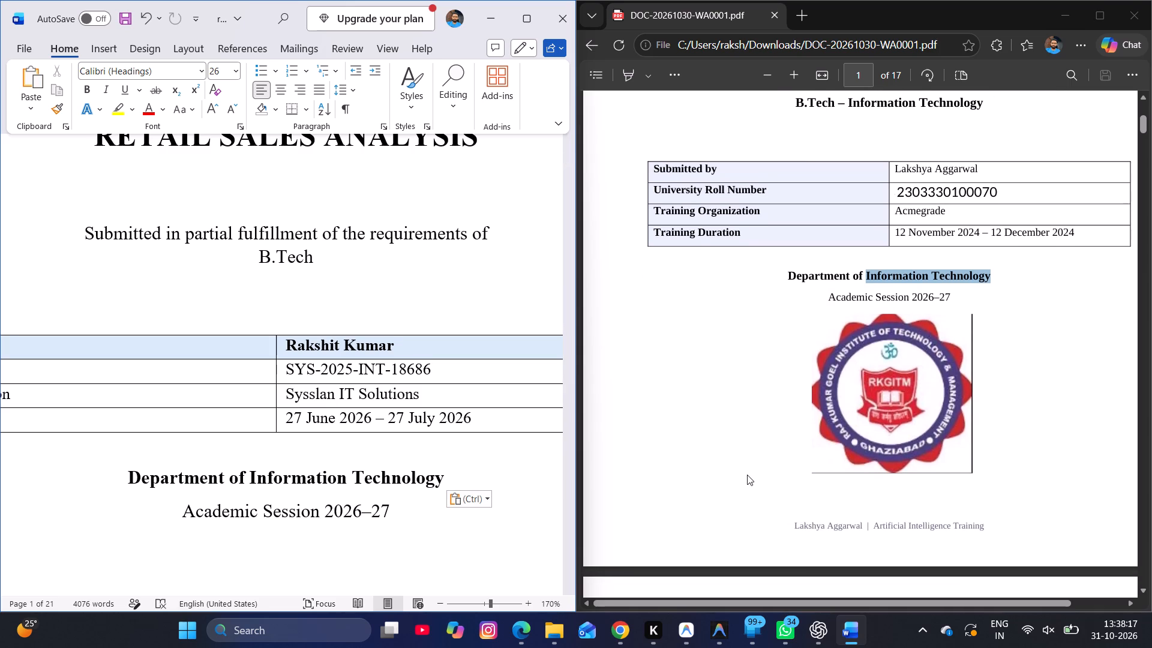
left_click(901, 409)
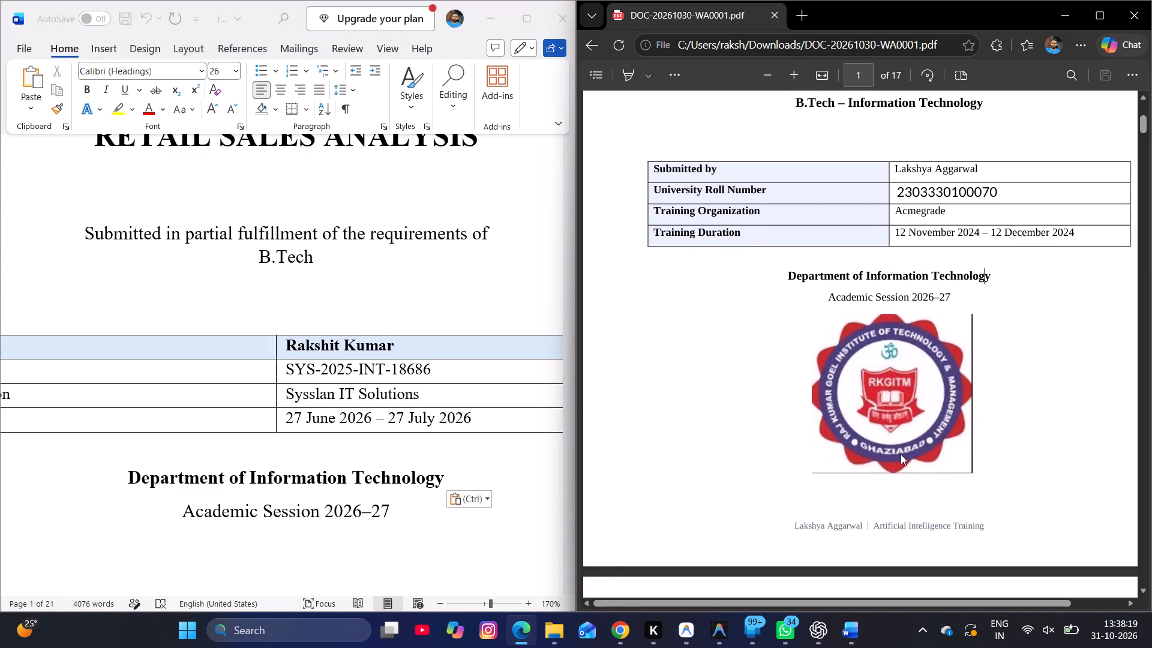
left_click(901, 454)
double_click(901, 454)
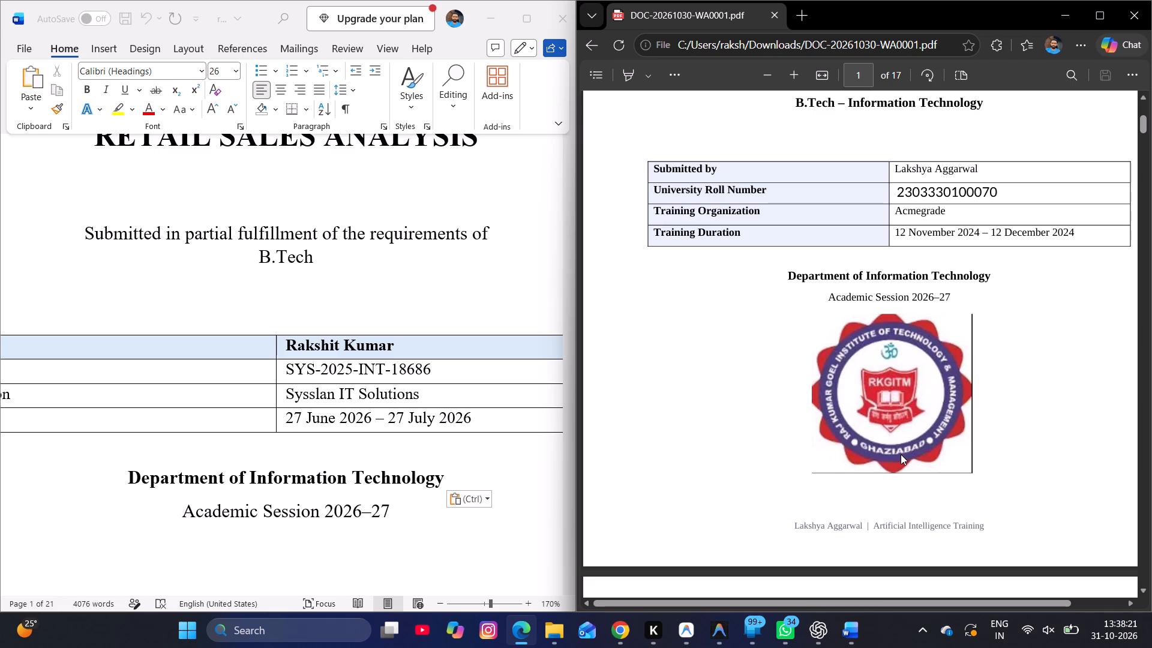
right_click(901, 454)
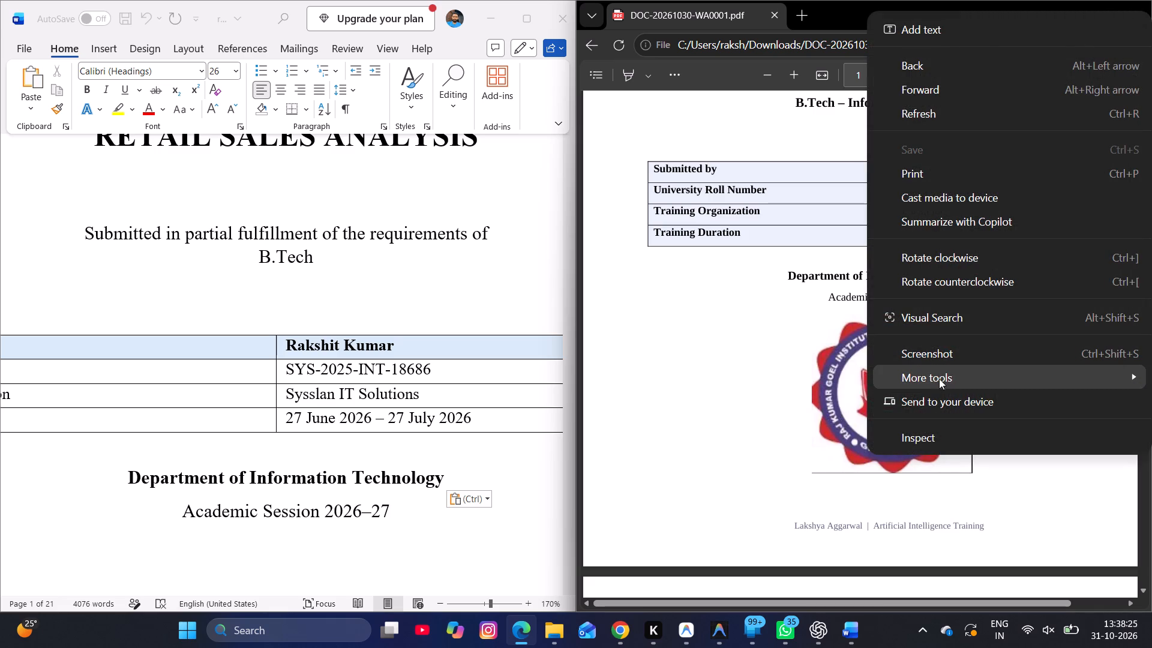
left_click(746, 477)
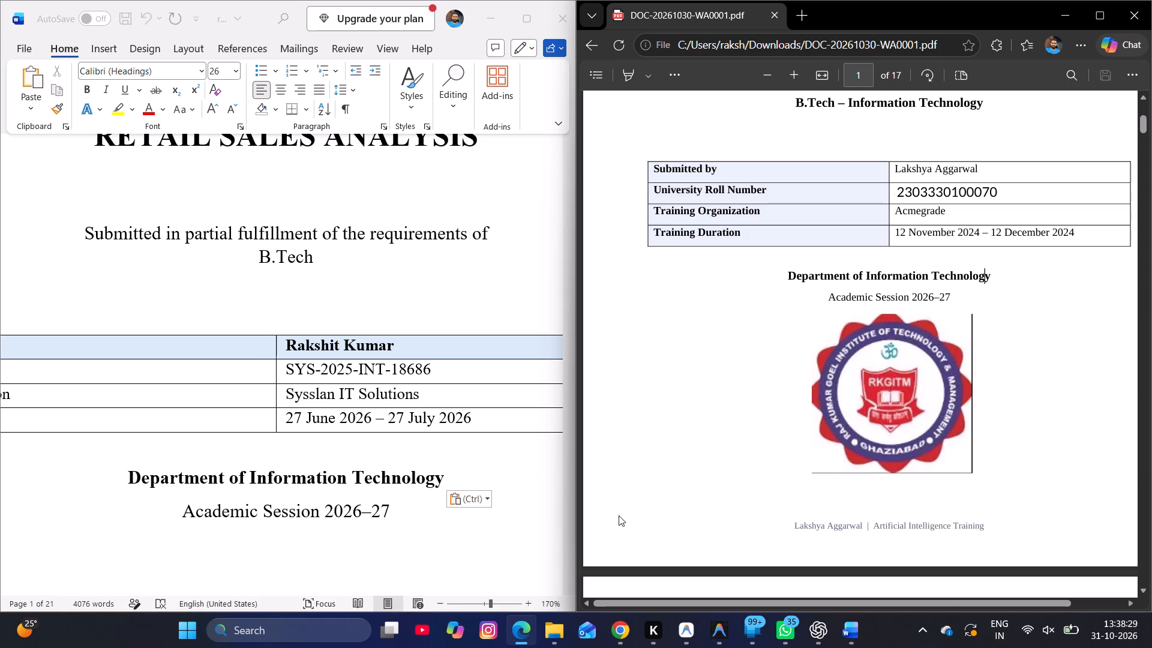
Capture a rectangular screen snip of the RKGITM emblem on the reference PDF's cover page, excluding the black line beside it.
scroll(619, 515, "down", 4)
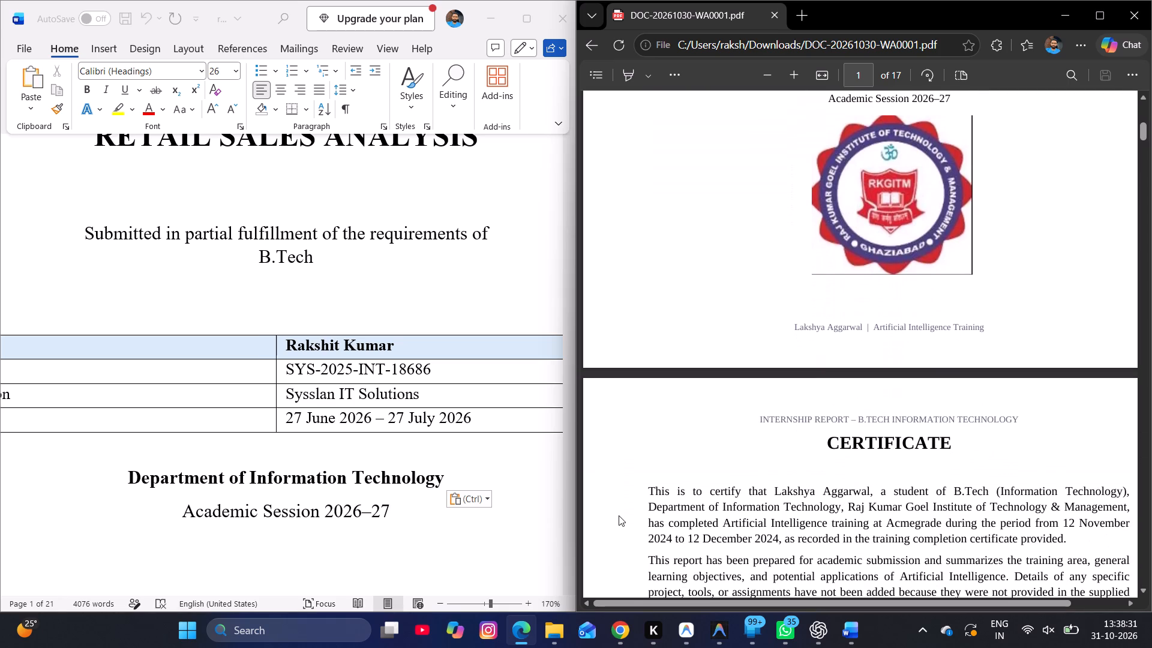
scroll(352, 456, "up", 1)
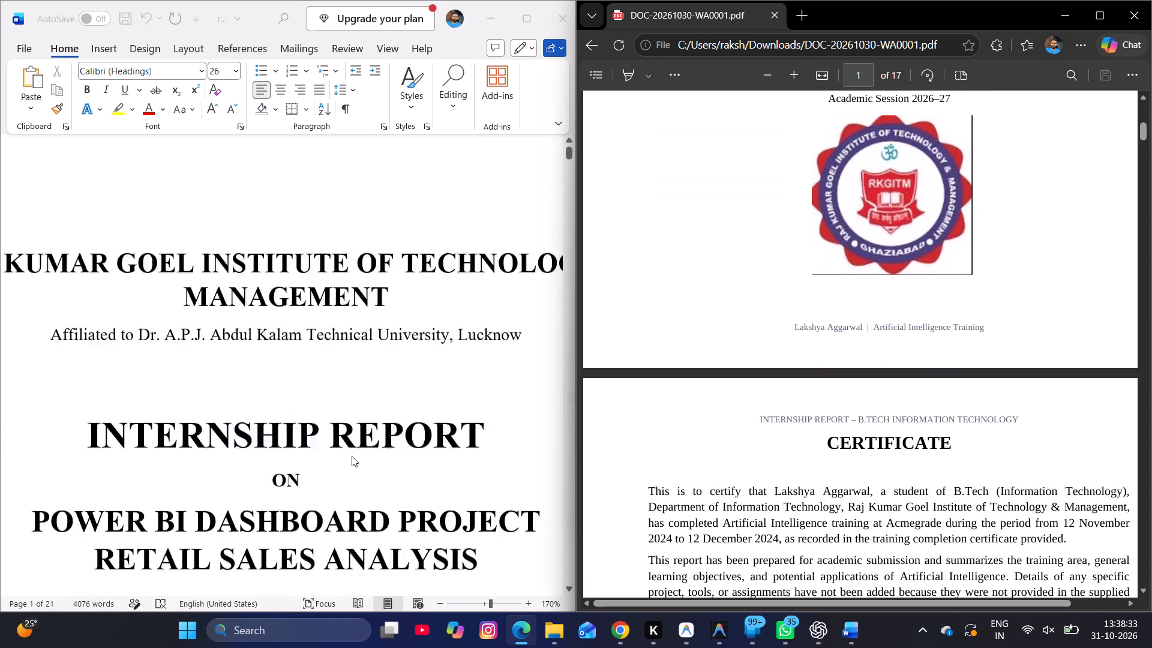
scroll(352, 456, "down", 1)
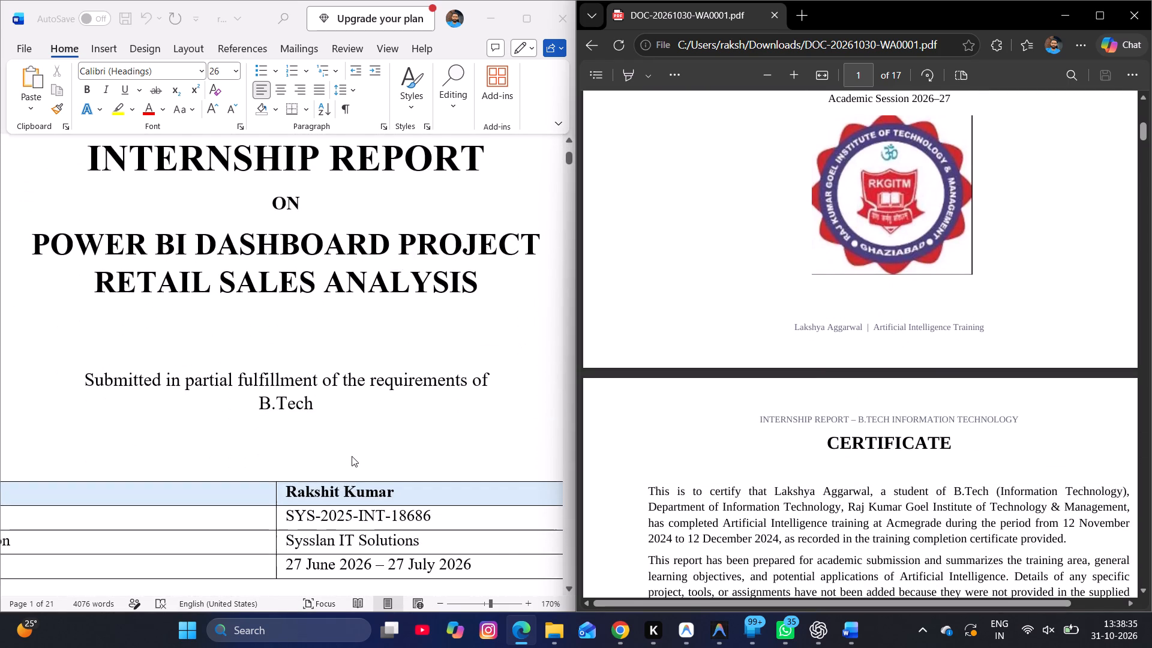
scroll(352, 456, "down", 2)
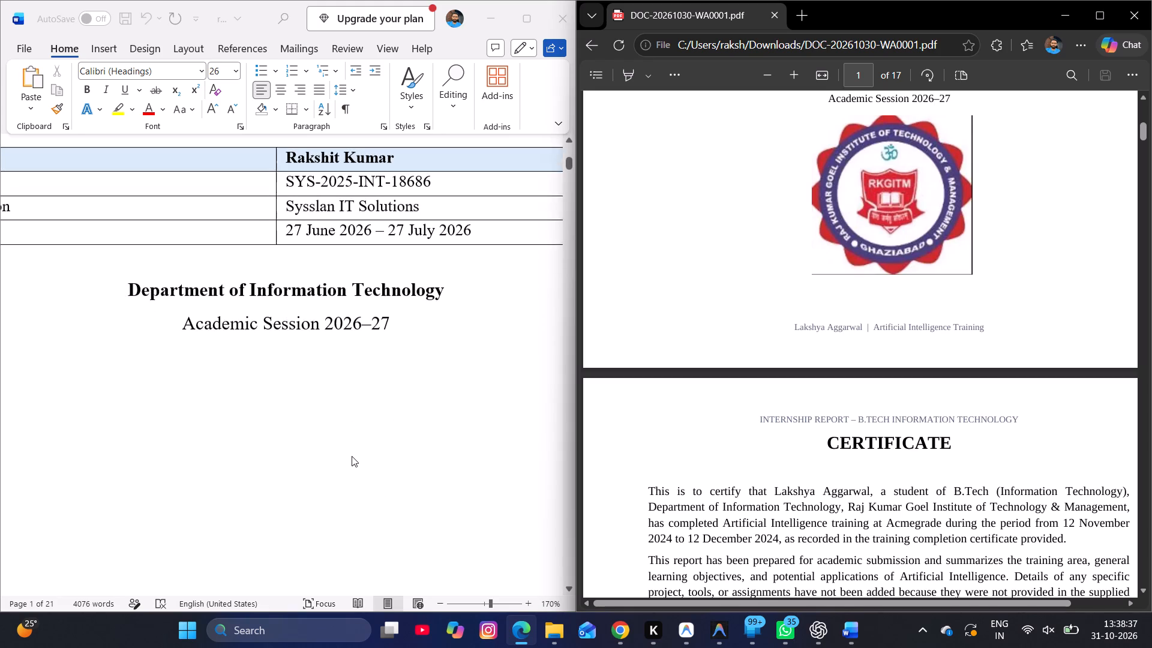
scroll(352, 456, "down", 1)
key("Print")
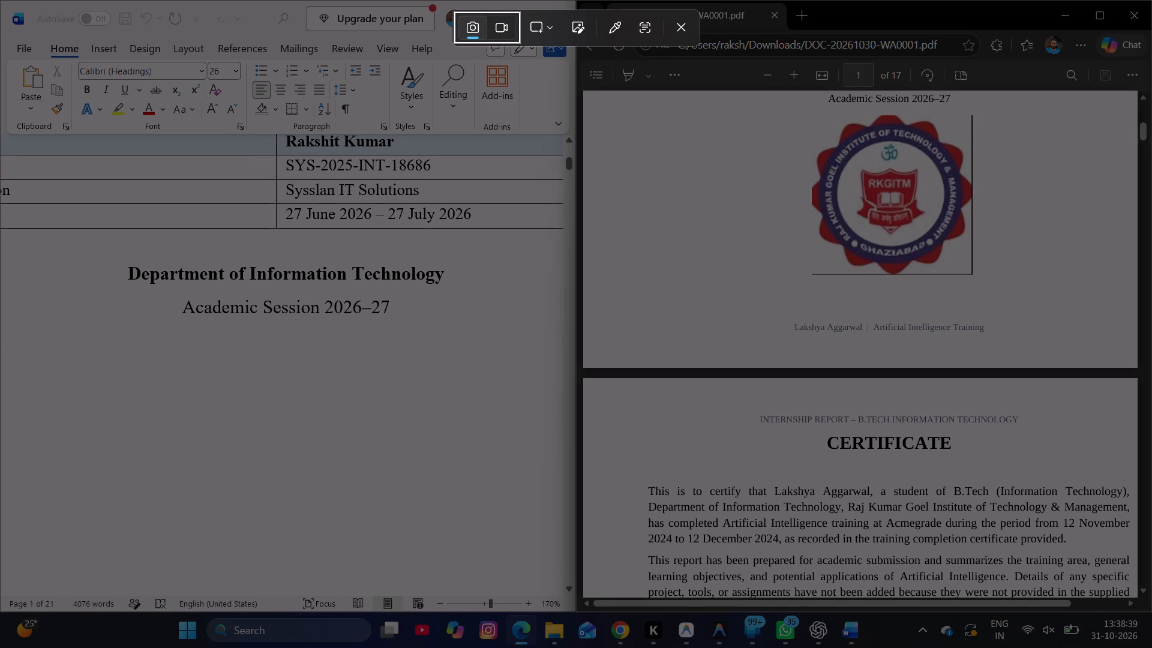
left_click_drag(793, 119, 976, 272)
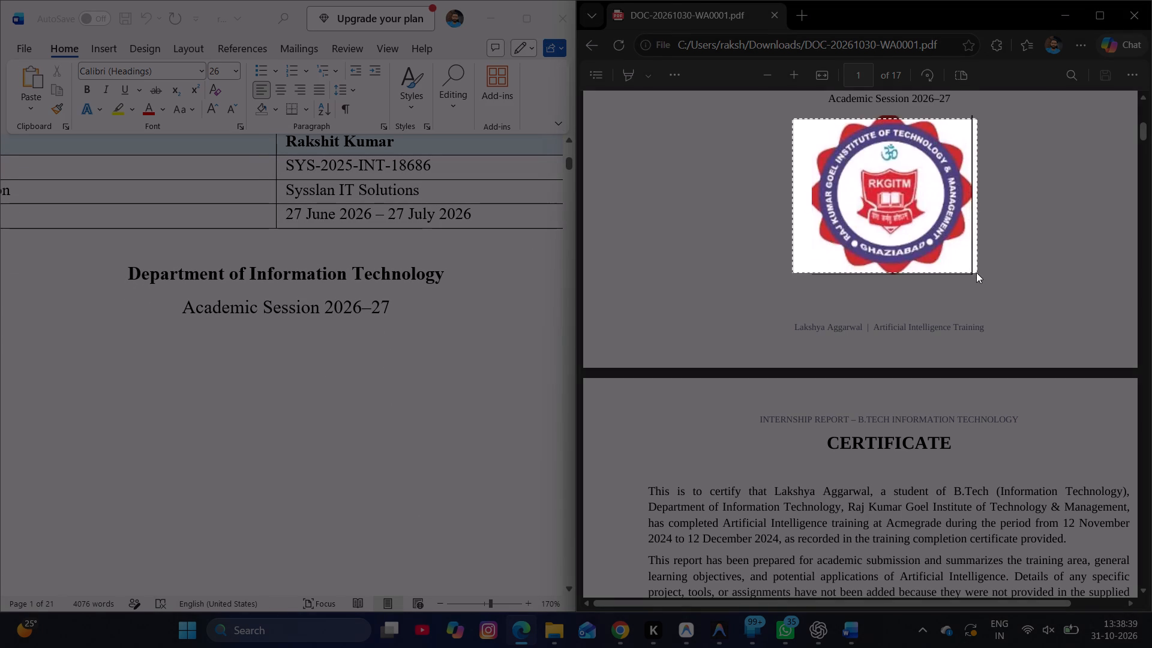
left_click_drag(976, 272, 971, 275)
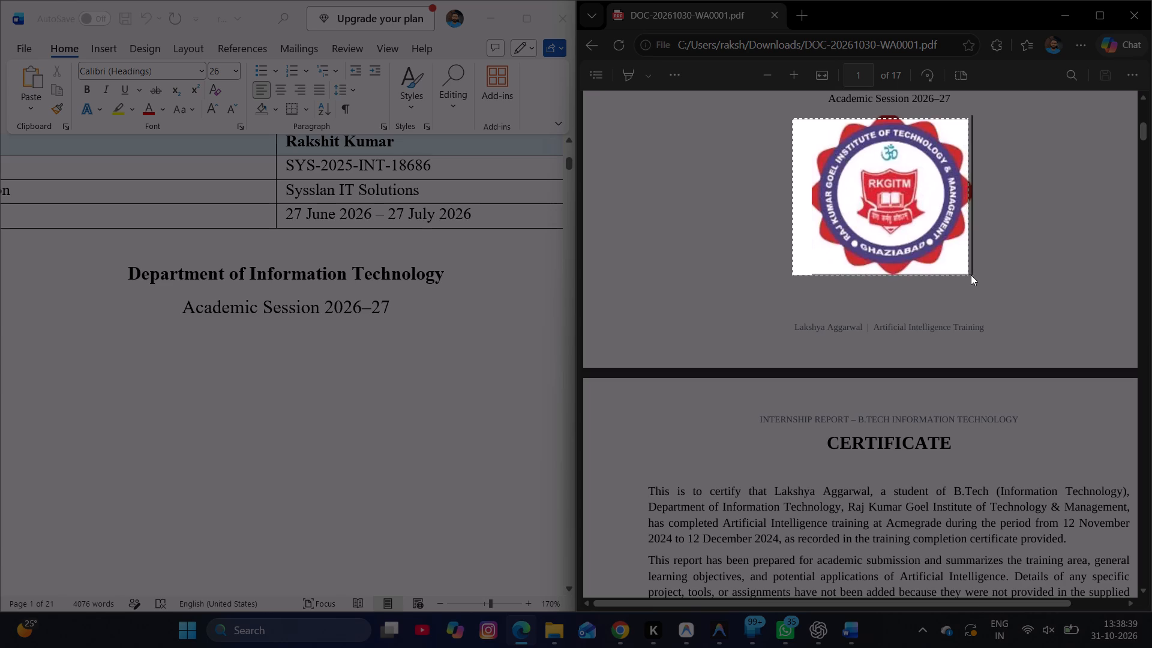
left_click_drag(971, 275, 971, 273)
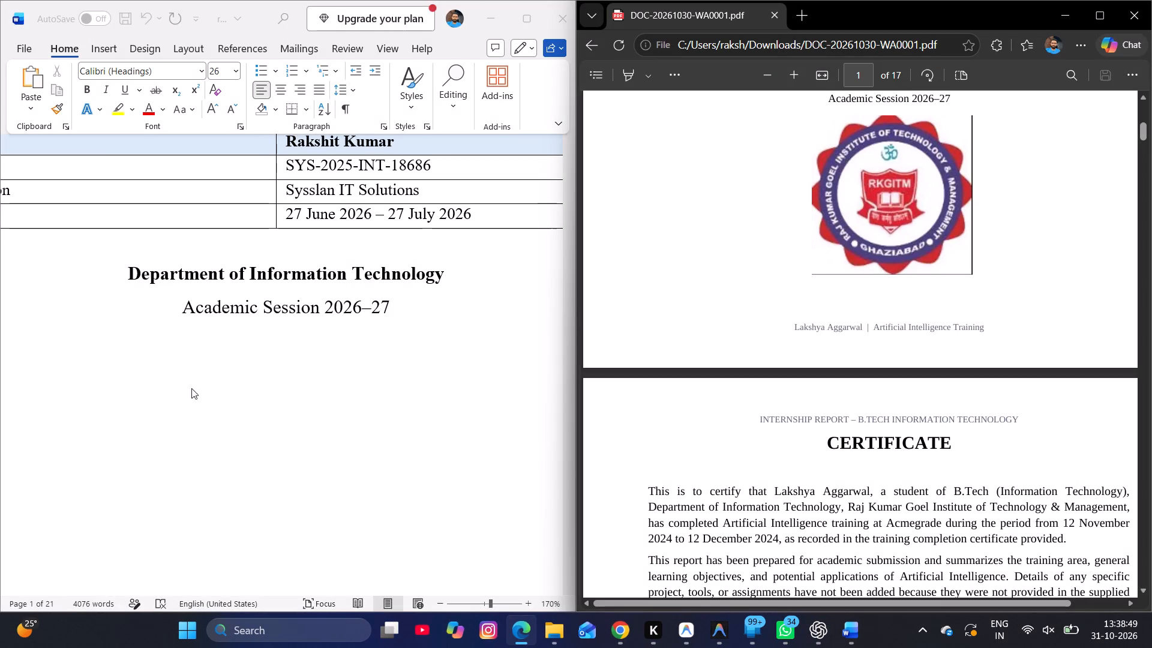
Paste the captured RKGITM emblem into the Word cover page below "Academic Session 2026–27", leaving one blank line between them.
left_click(226, 391)
left_click(401, 319)
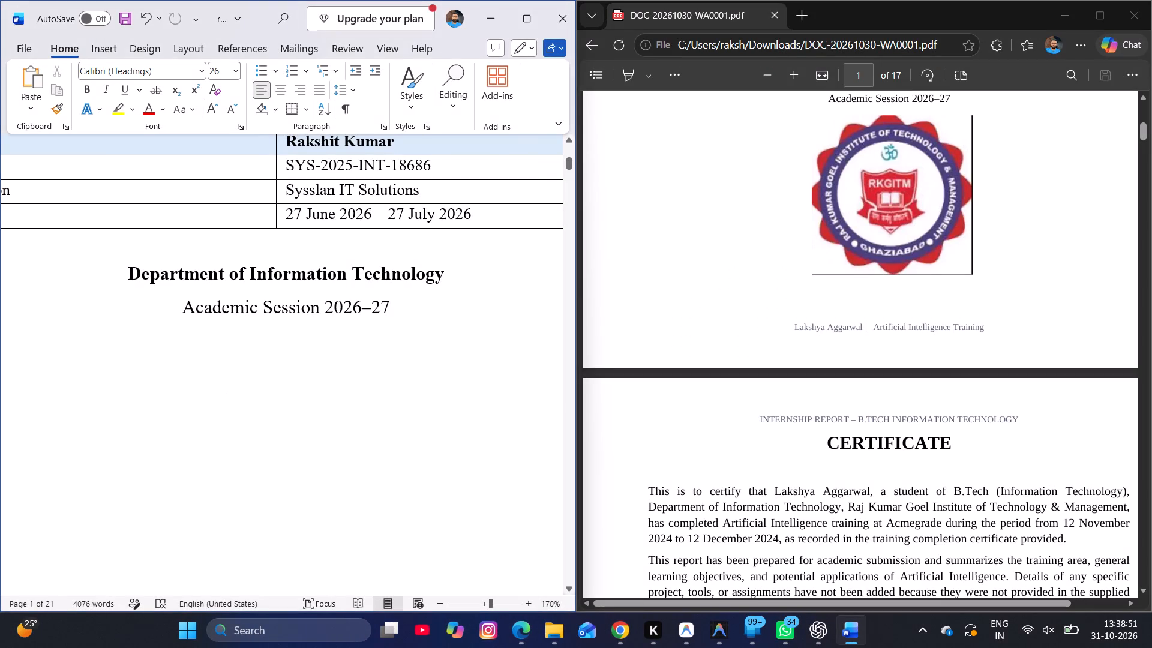
key("Return")
key("Return")
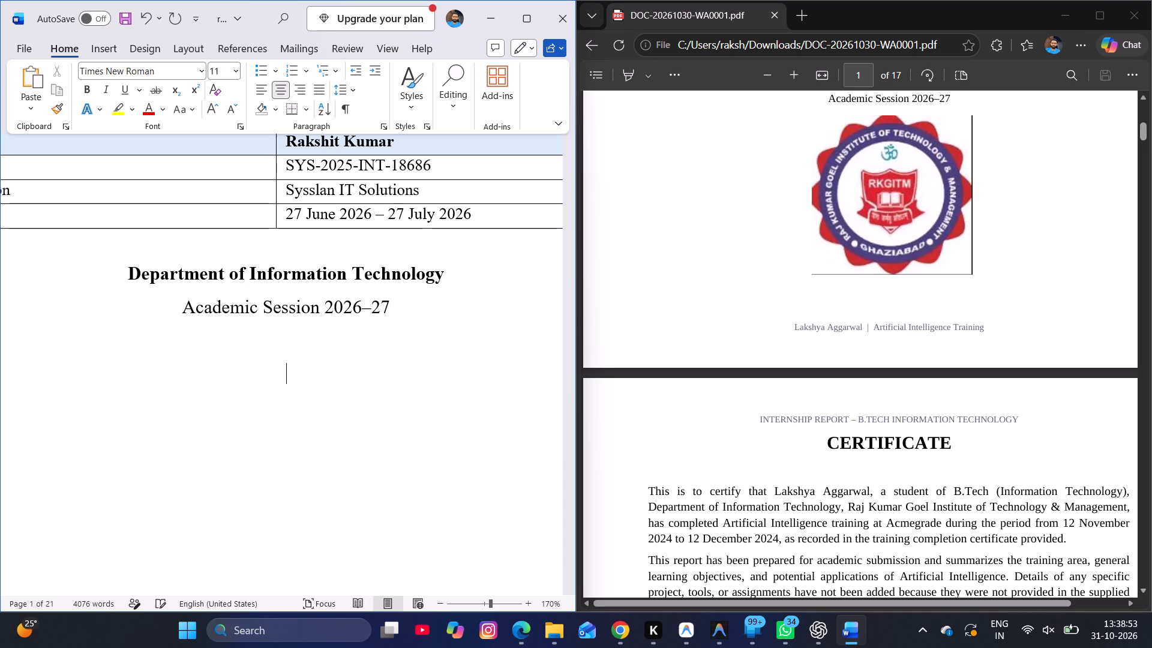
key("ctrl+v")
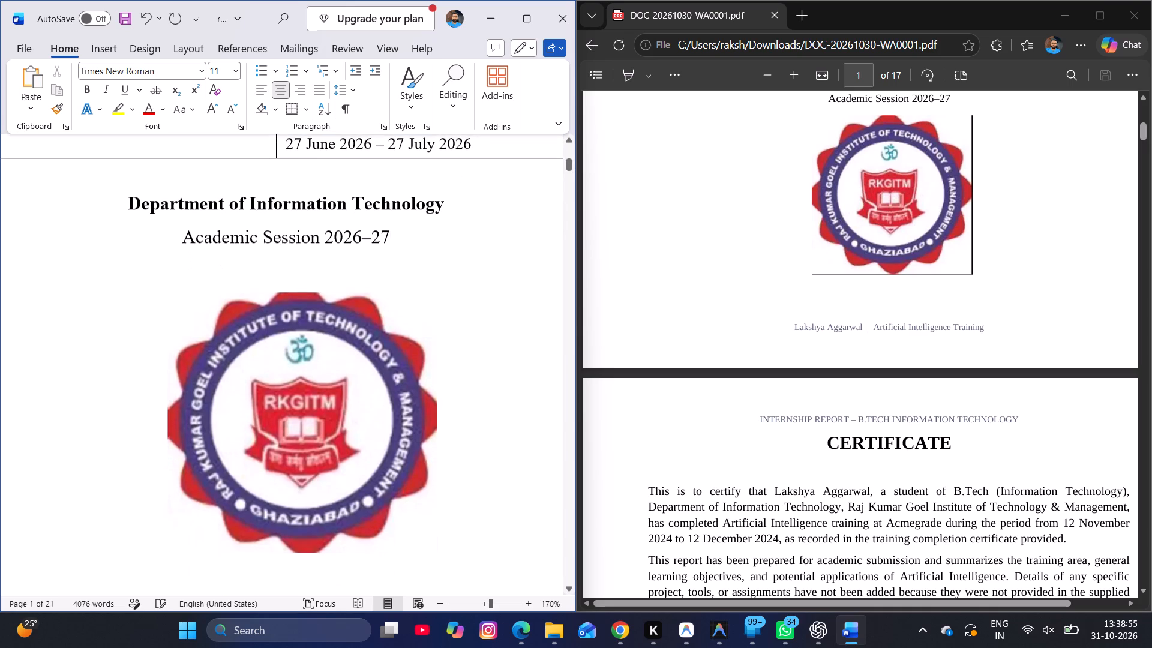
left_click(334, 413)
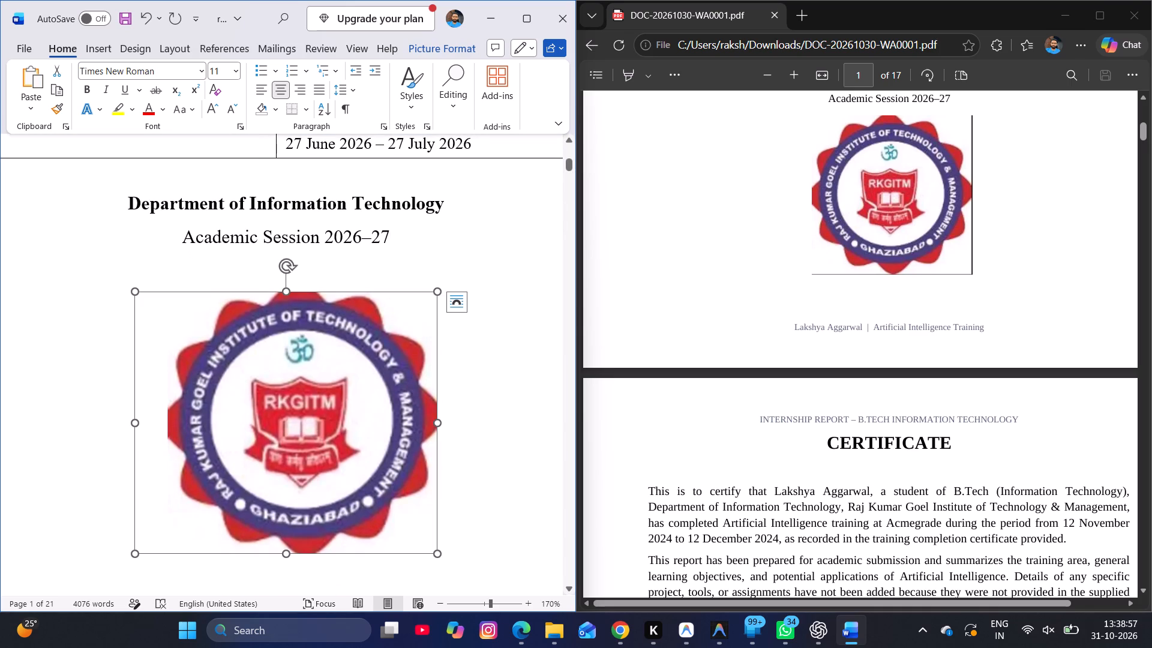
left_click(530, 397)
scroll(359, 418, "down", 8, "ctrl")
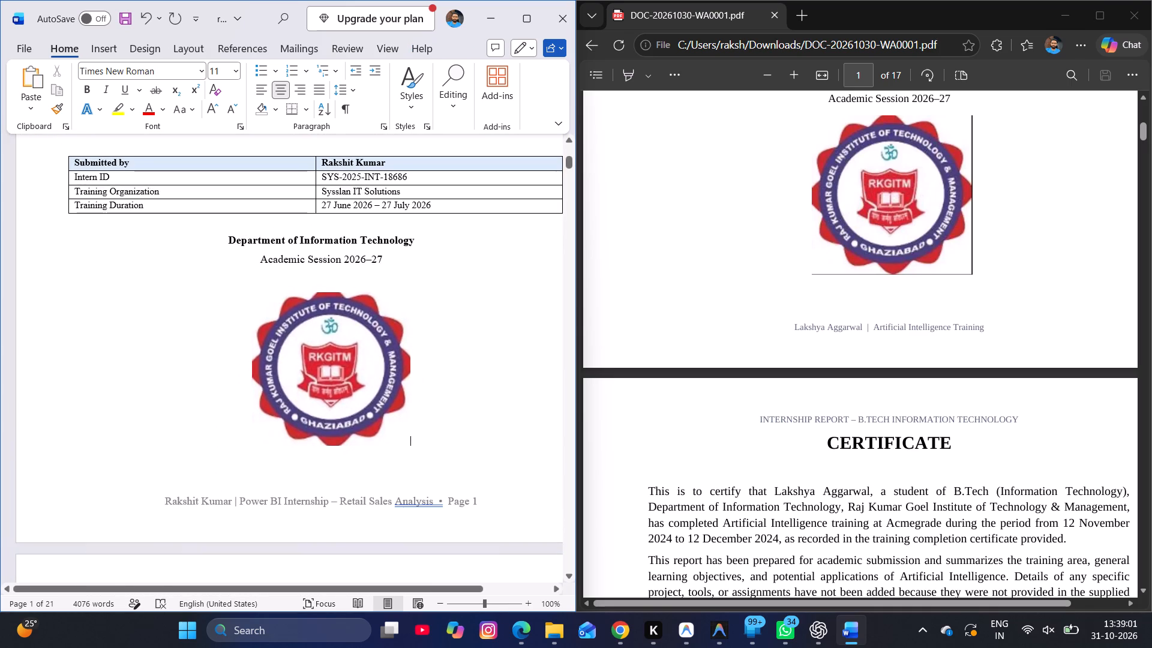
left_click(391, 490)
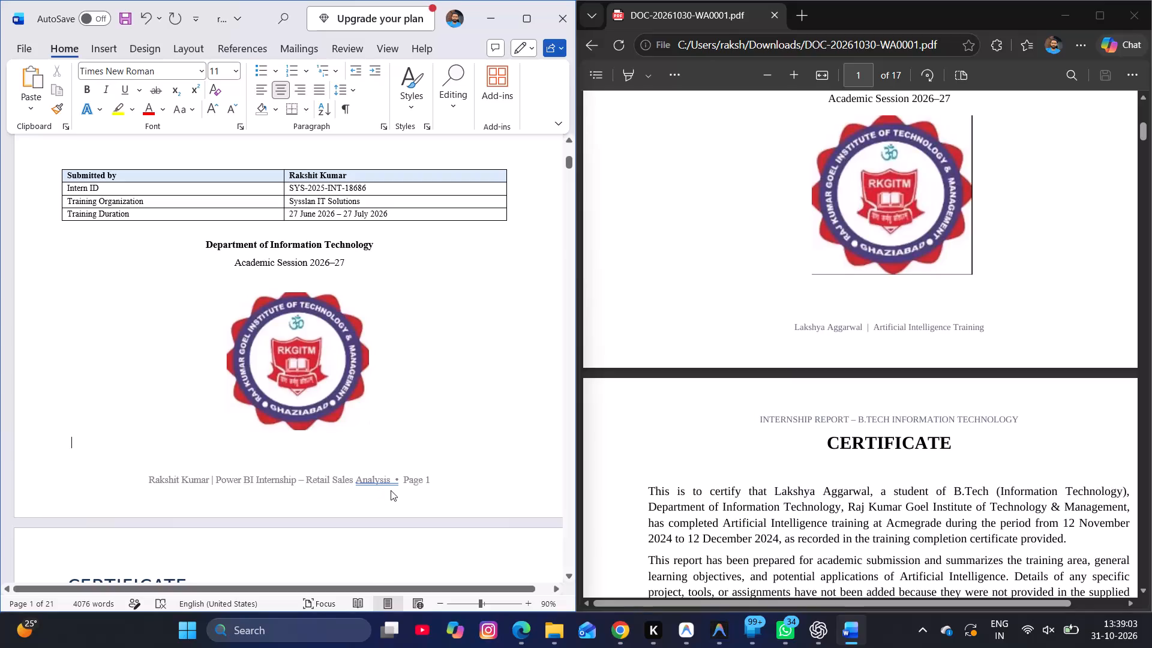
Compare the Certificate page's text and signature area in the reference PDF and the Word report.
scroll(757, 422, "down", 3)
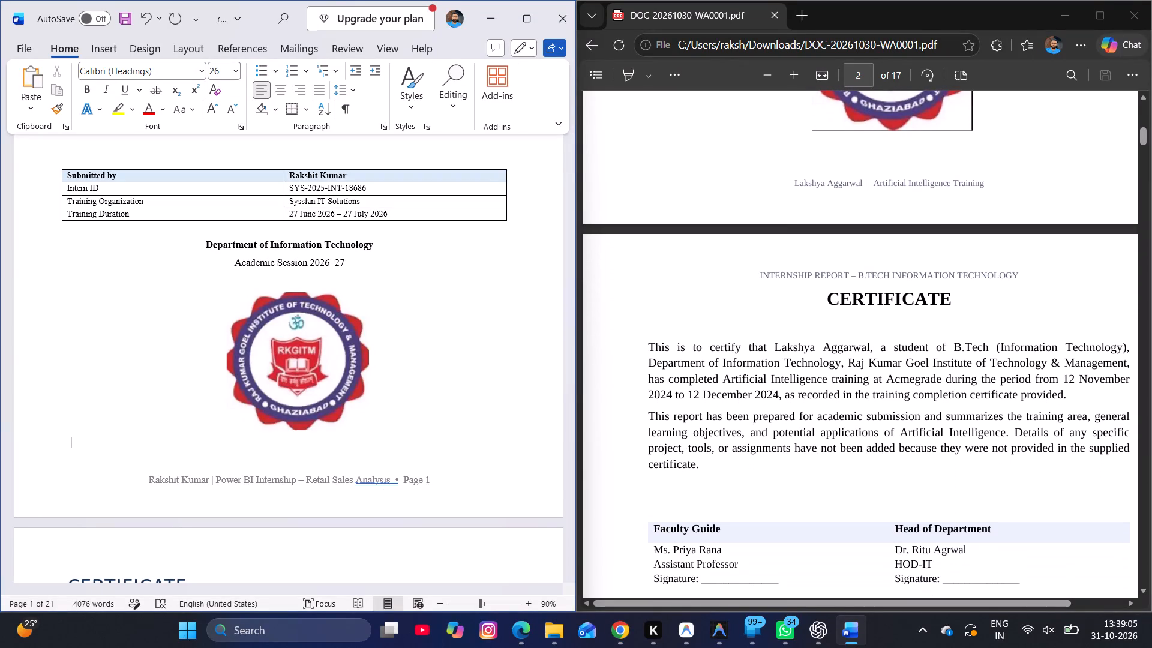
scroll(757, 422, "down", 2)
scroll(428, 475, "down", 1)
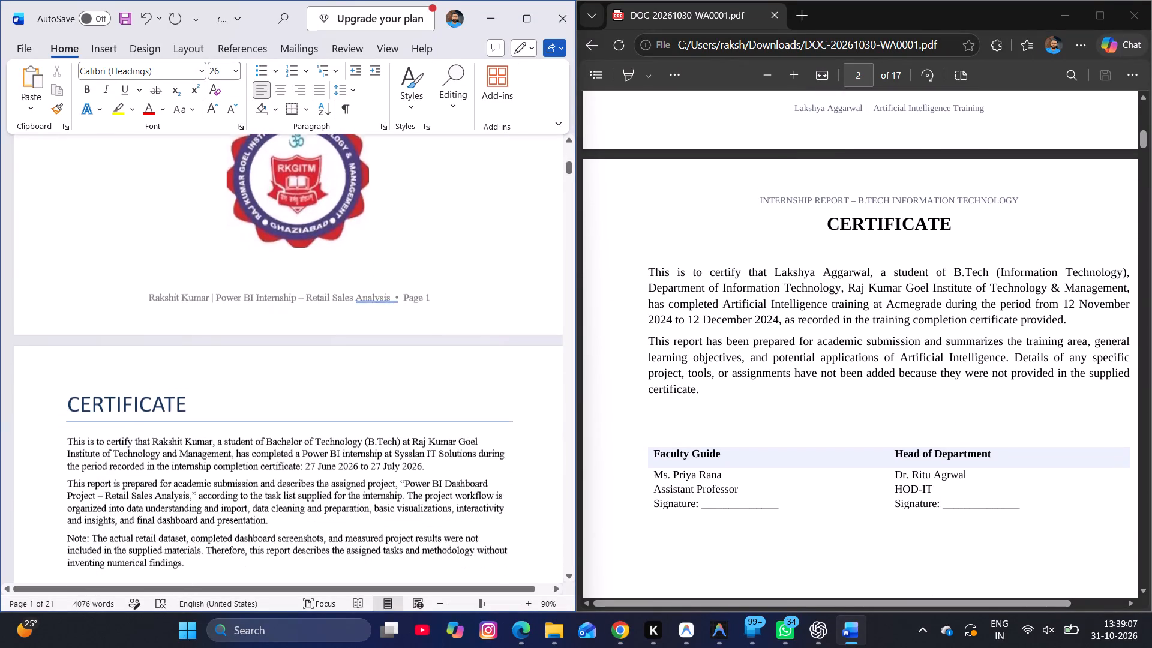
scroll(428, 475, "down", 2)
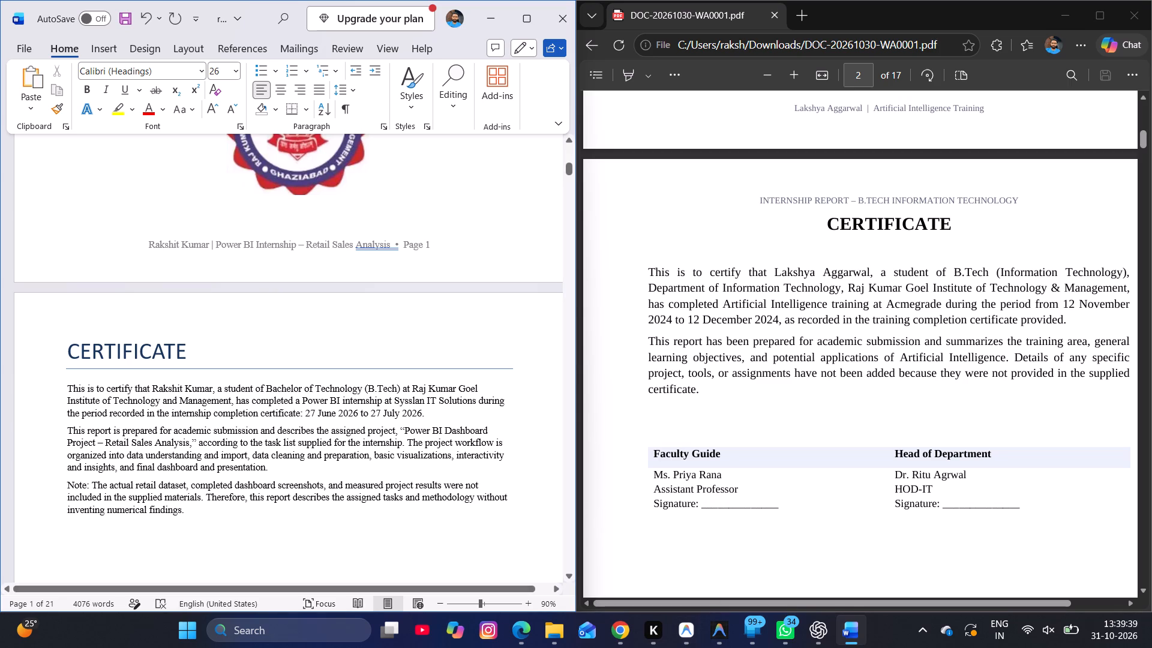
scroll(439, 407, "down", 1)
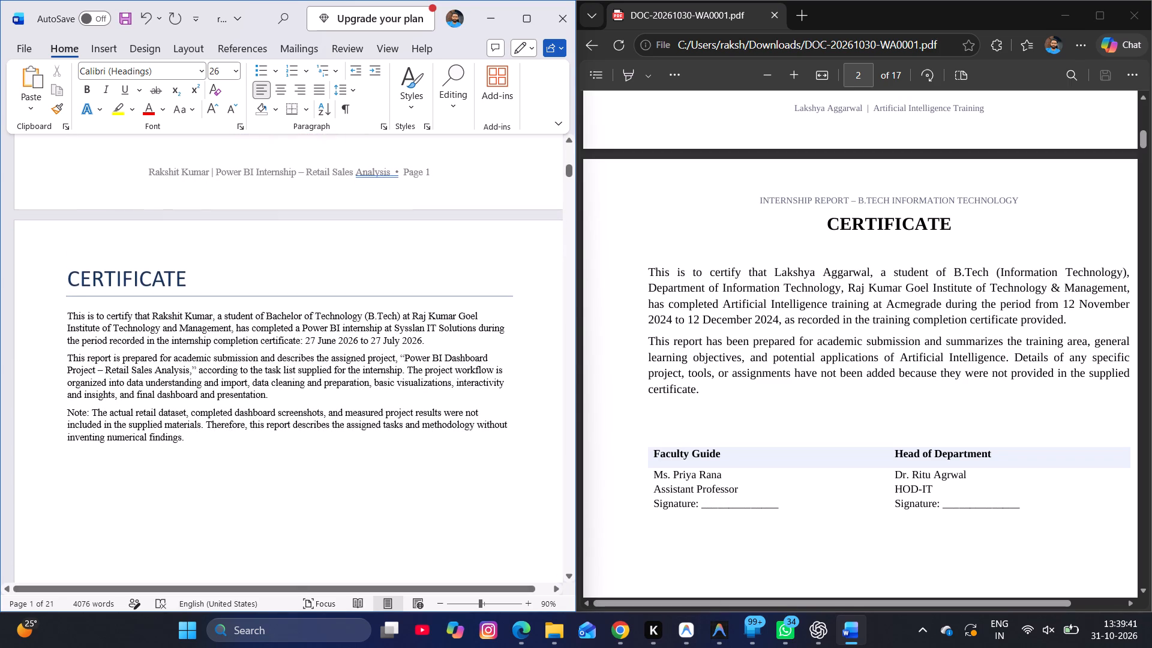
scroll(439, 407, "down", 1)
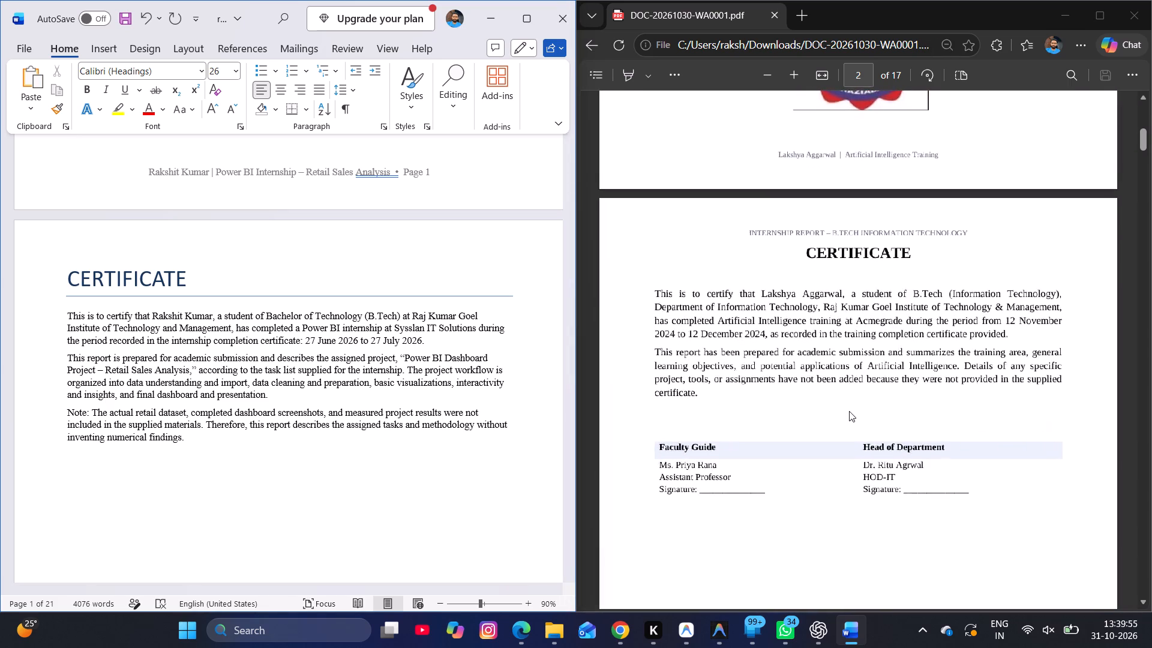
Review the reference PDF's opening pages, from the cover through Certificate and Acknowledgement to Contents.
scroll(849, 411, "up", 1)
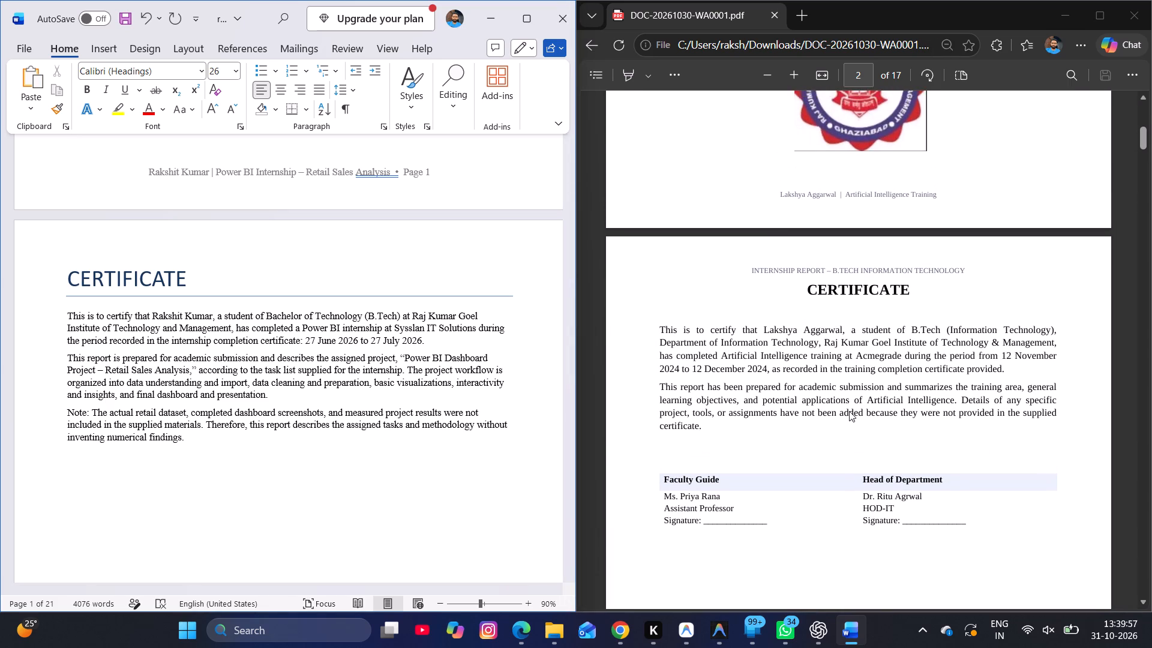
scroll(849, 411, "up", 1)
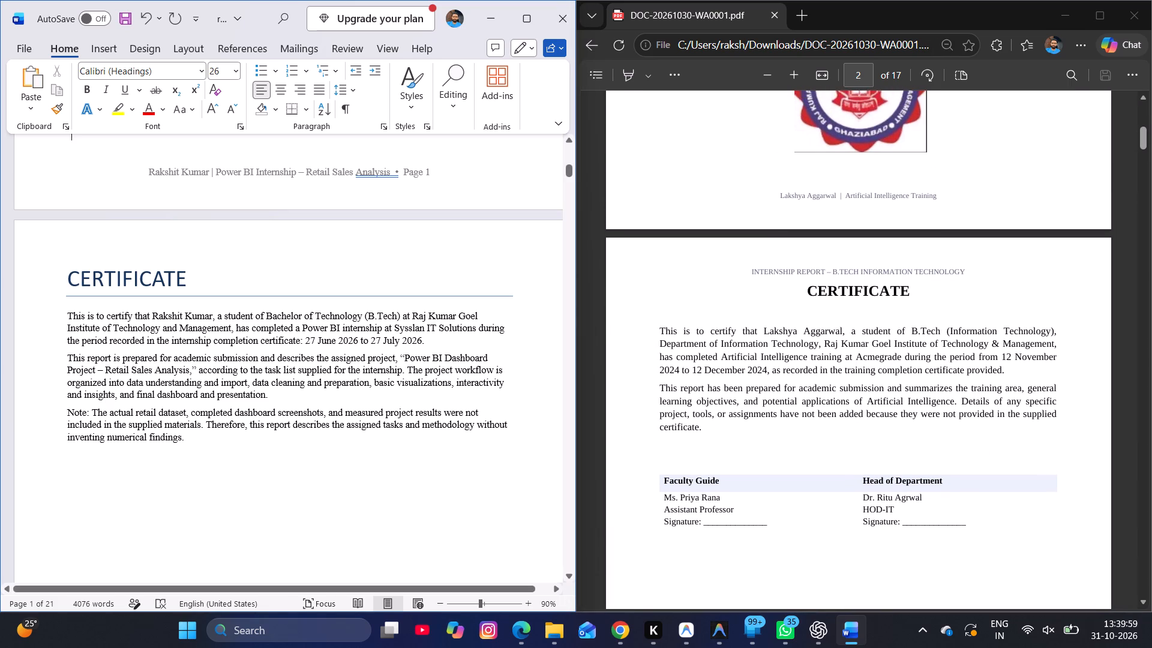
scroll(632, 326, "up", 7)
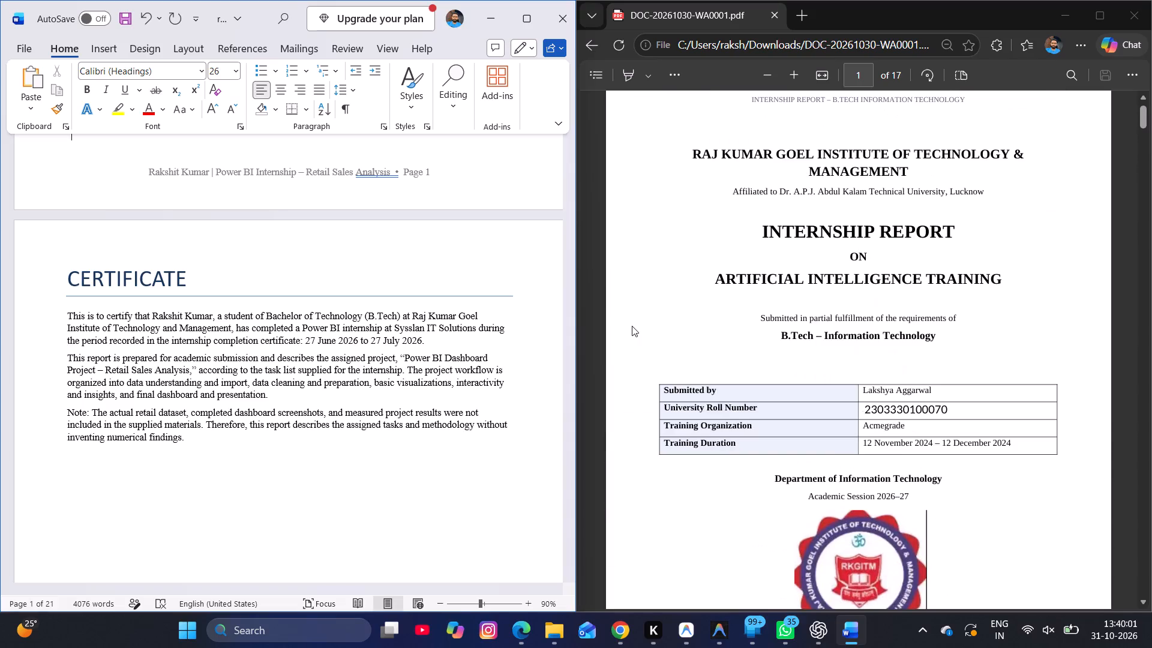
scroll(632, 326, "down", 13)
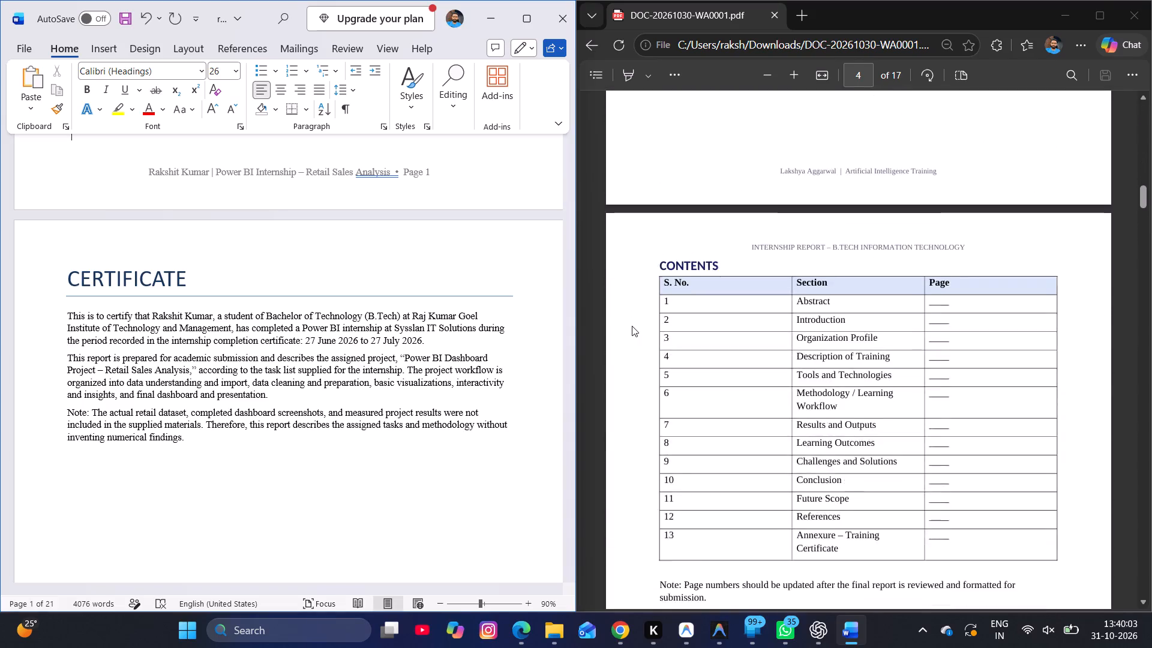
scroll(632, 326, "up", 9)
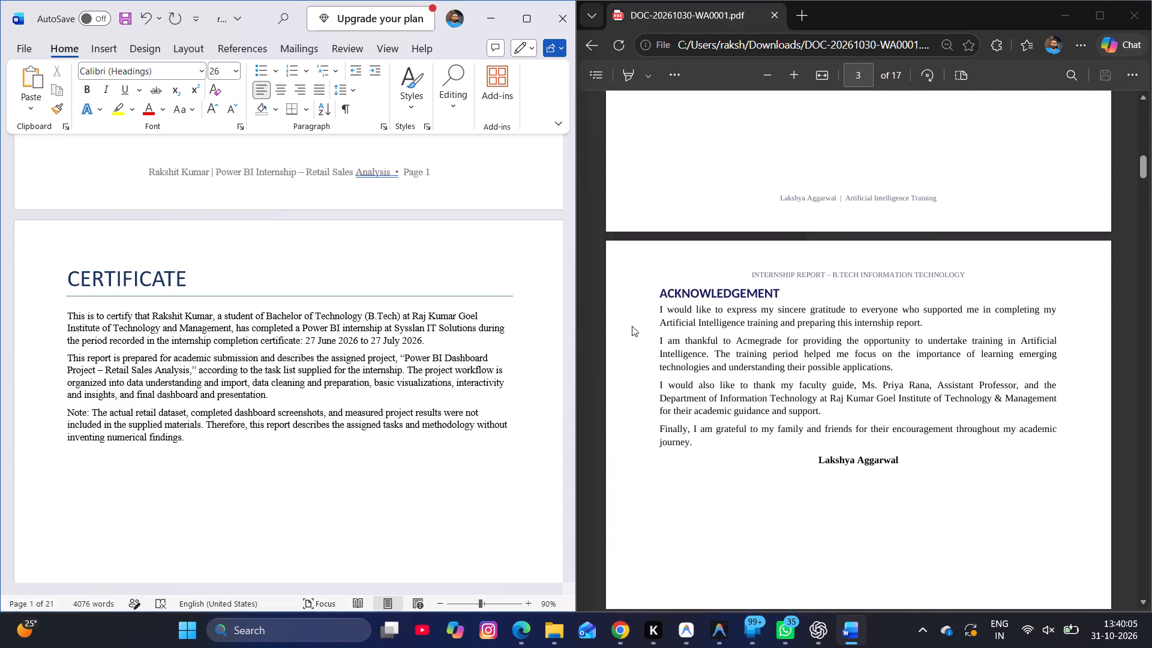
scroll(632, 326, "up", 2)
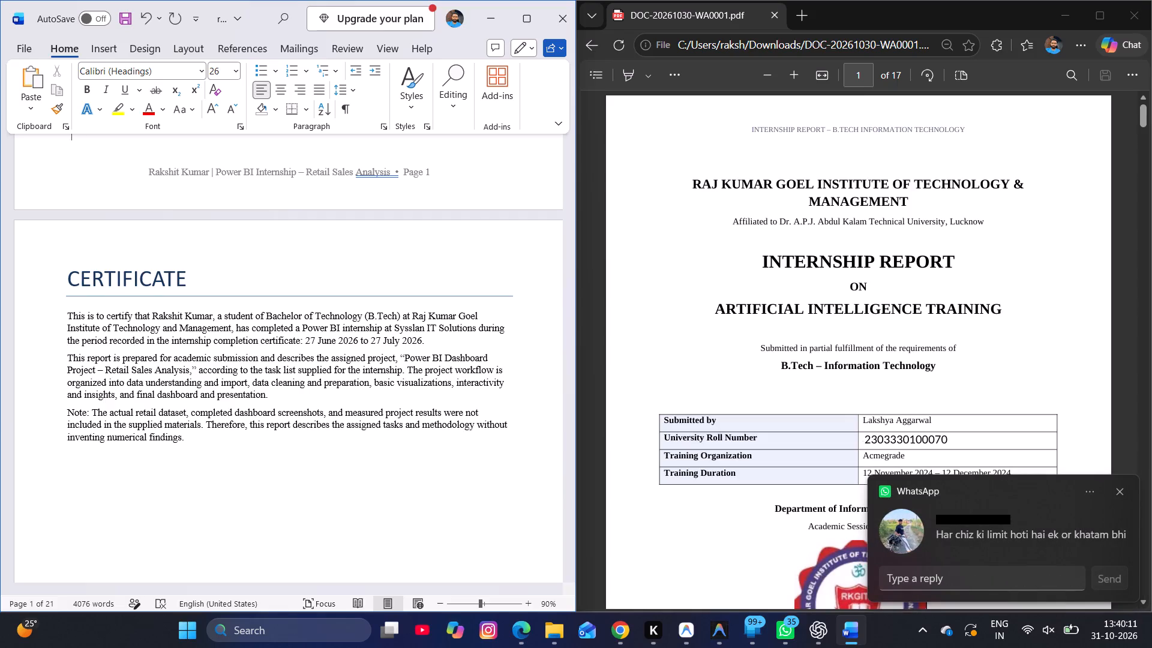
Copy the Faculty Guide and Head of Department signature block from the reference PDF's Certificate page.
left_click(1022, 363)
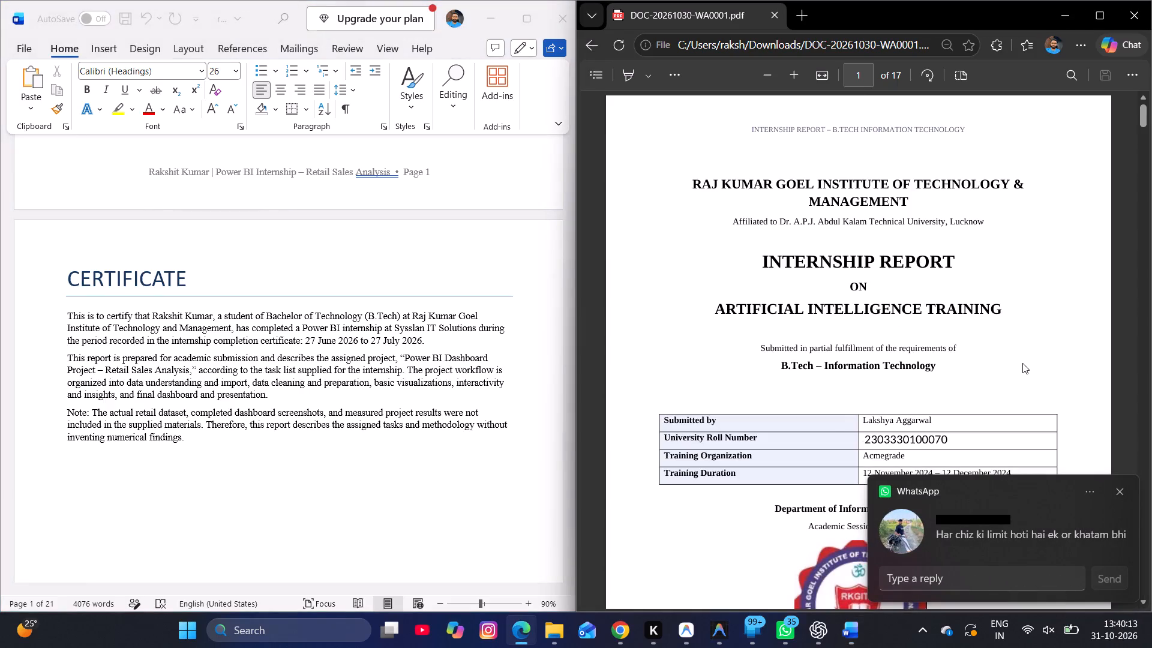
left_click(731, 538)
scroll(653, 449, "down", 9)
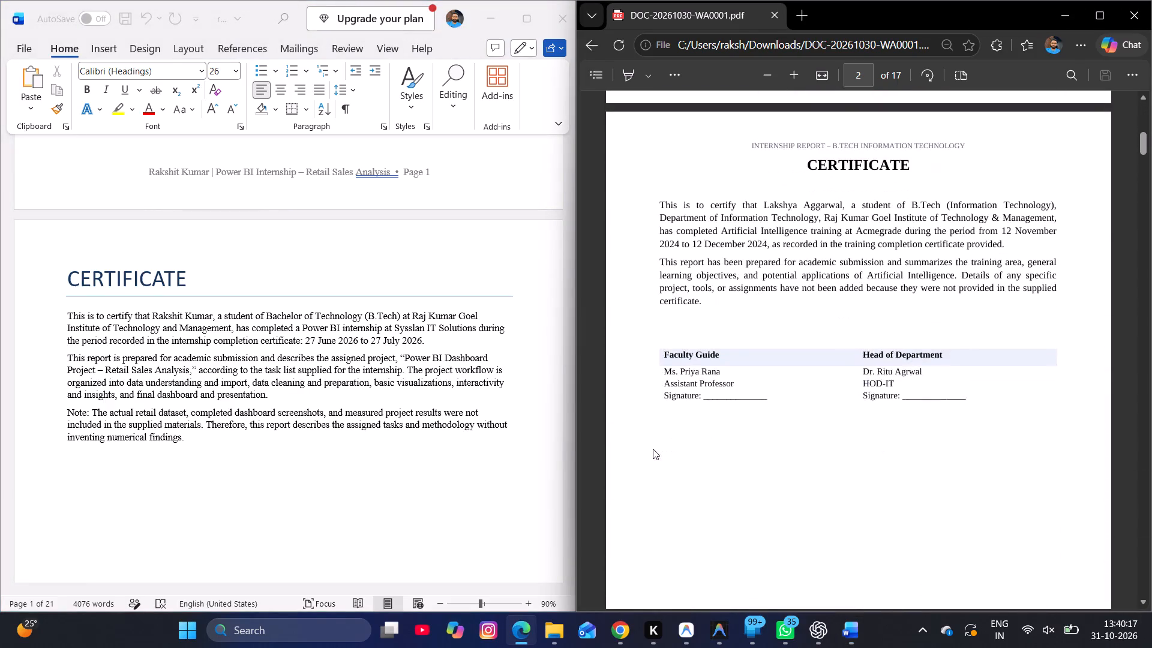
scroll(653, 449, "down", 1)
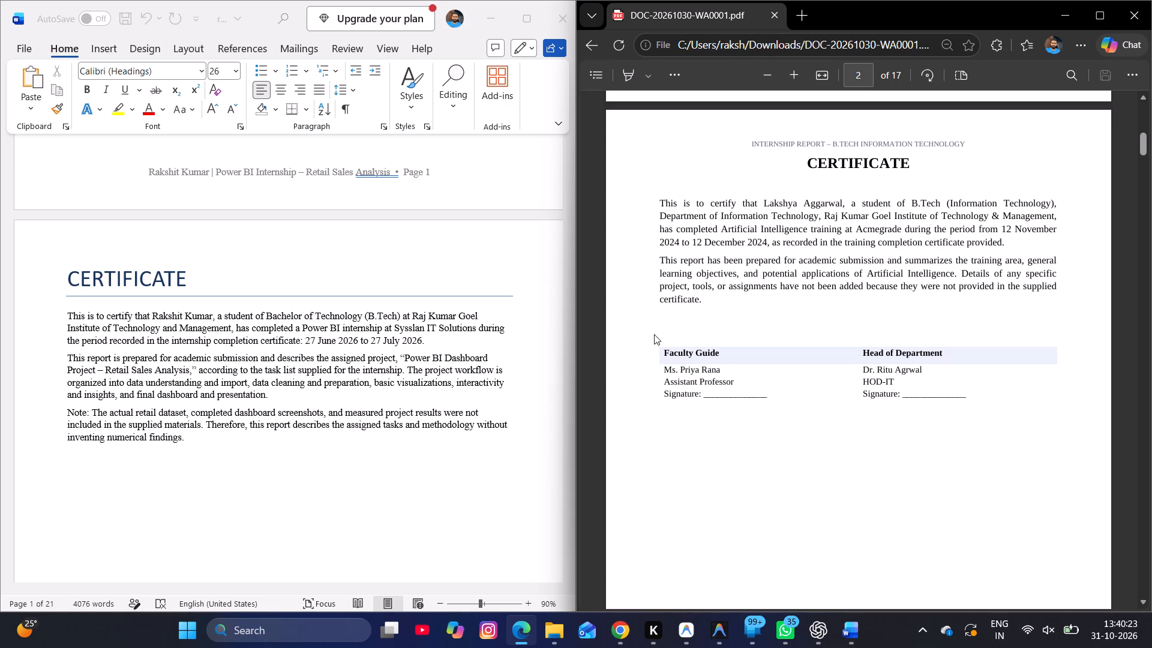
left_click_drag(655, 334, 1028, 455)
left_click(769, 356)
double_click(769, 356)
left_click_drag(659, 350, 999, 394)
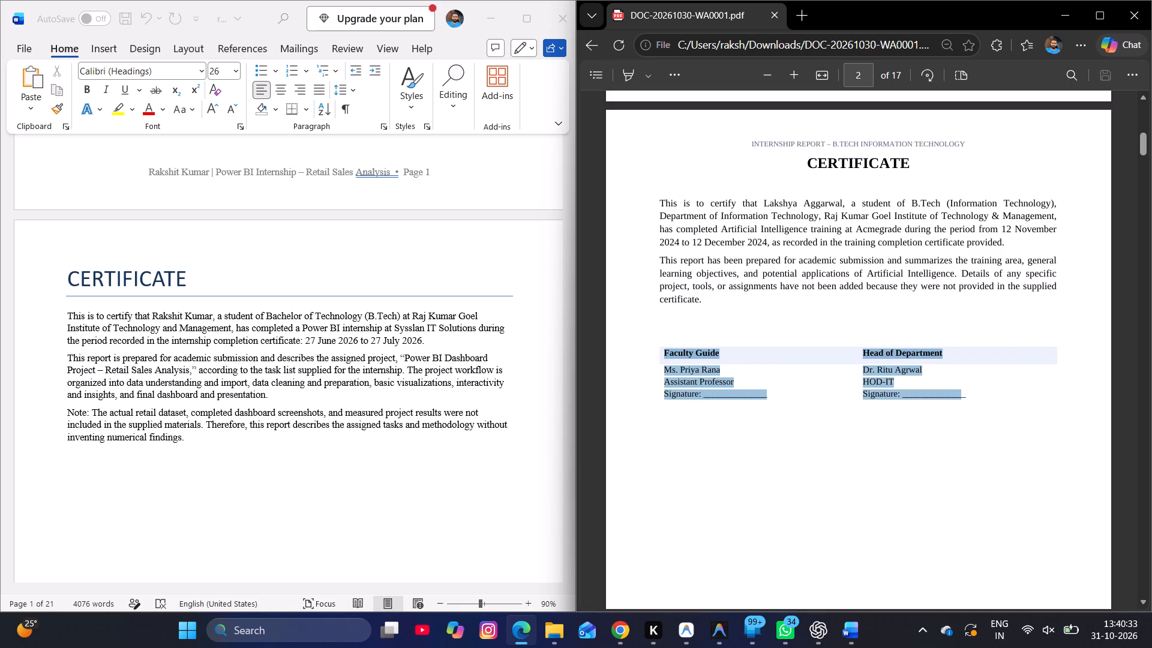
left_click_drag(999, 394, 996, 392)
key("ctrl+c")
Paste the copied signature block below the Note paragraph on the Word Certificate page, leaving one blank line between them.
left_click(227, 440)
left_click(203, 438)
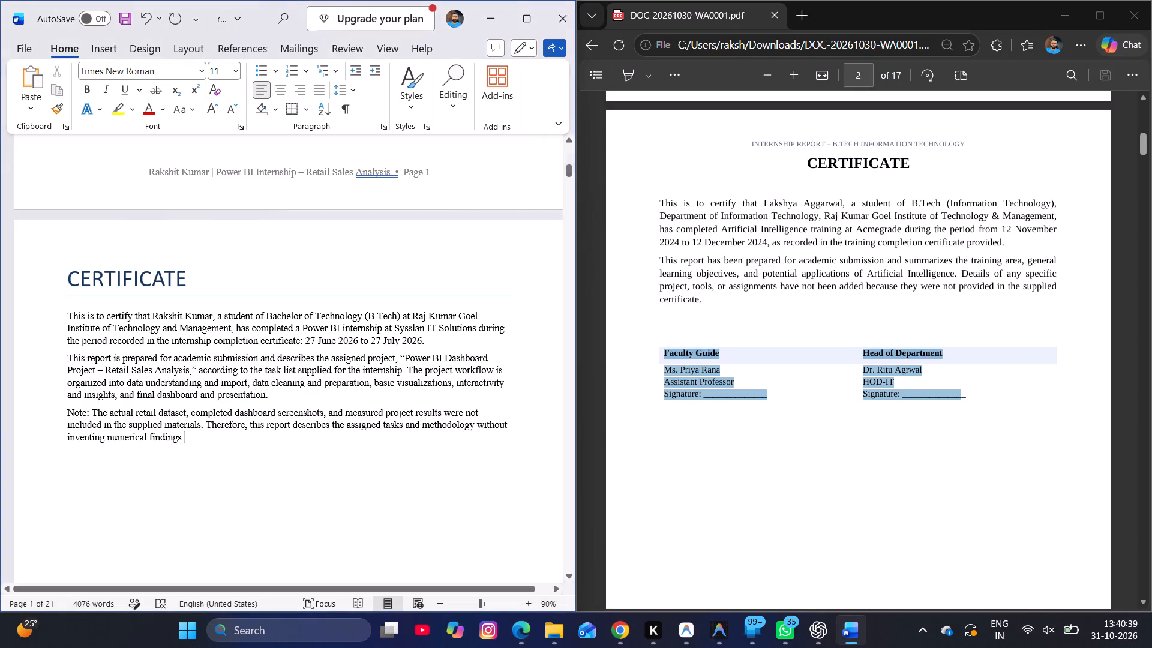
key("Return")
key("Return")
key("ctrl+v")
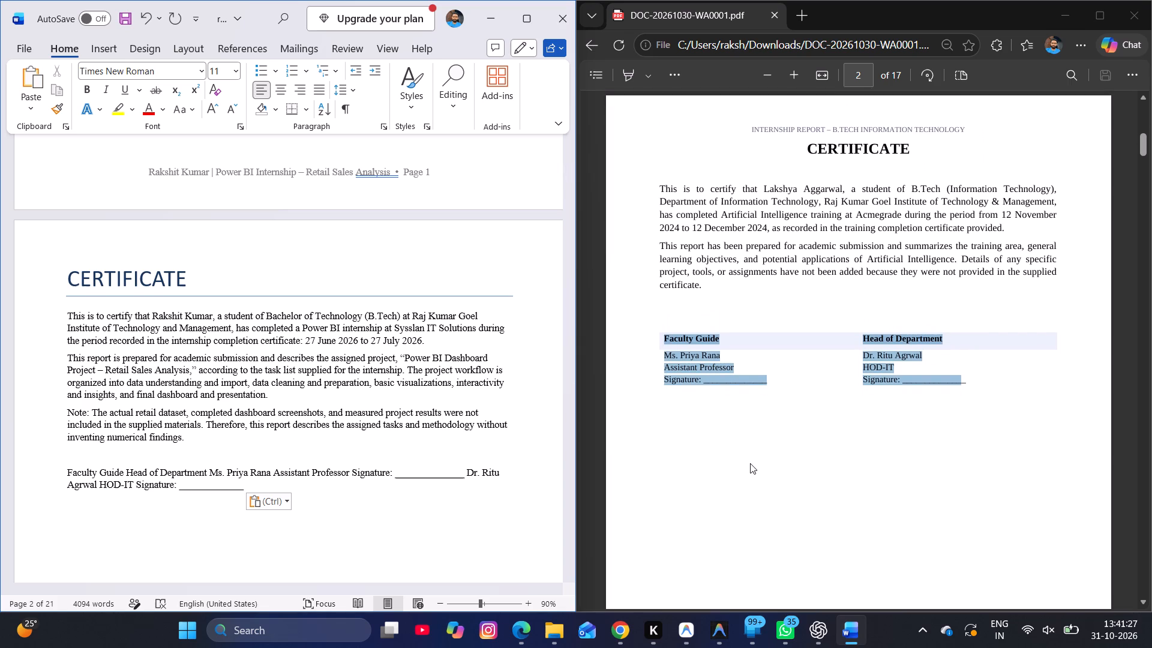
Delete the pasted Faculty Guide and Head of Department signature text, including the empty line after it, below the Certificate's note.
left_click(334, 501)
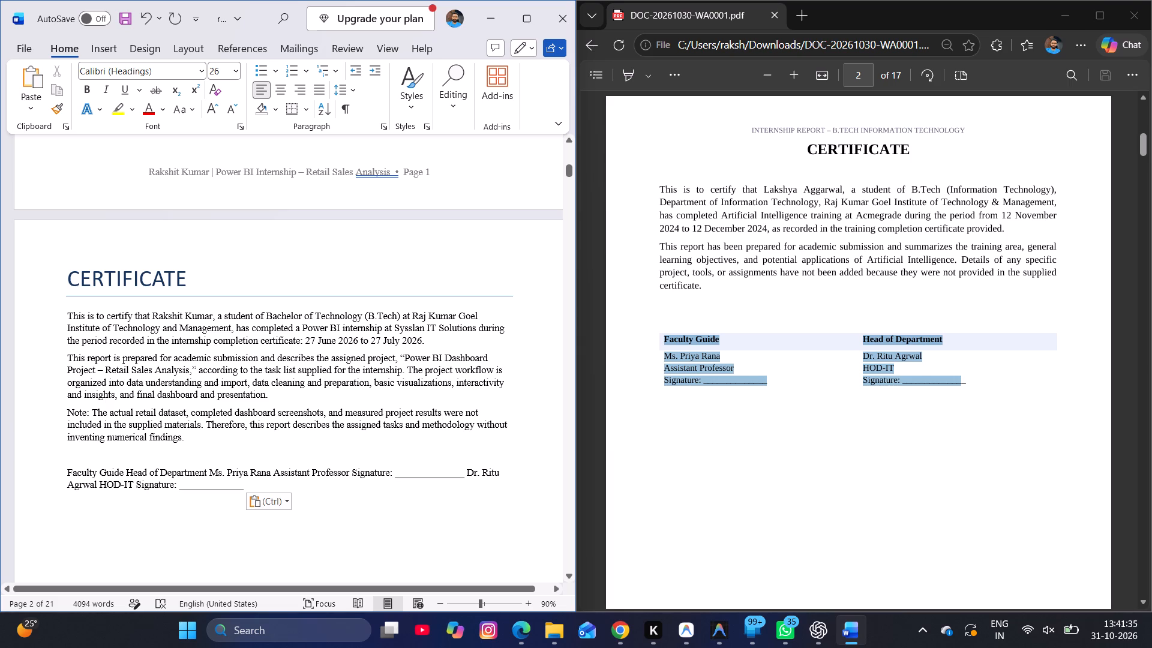
left_click(392, 549)
left_click_drag(63, 470, 293, 511)
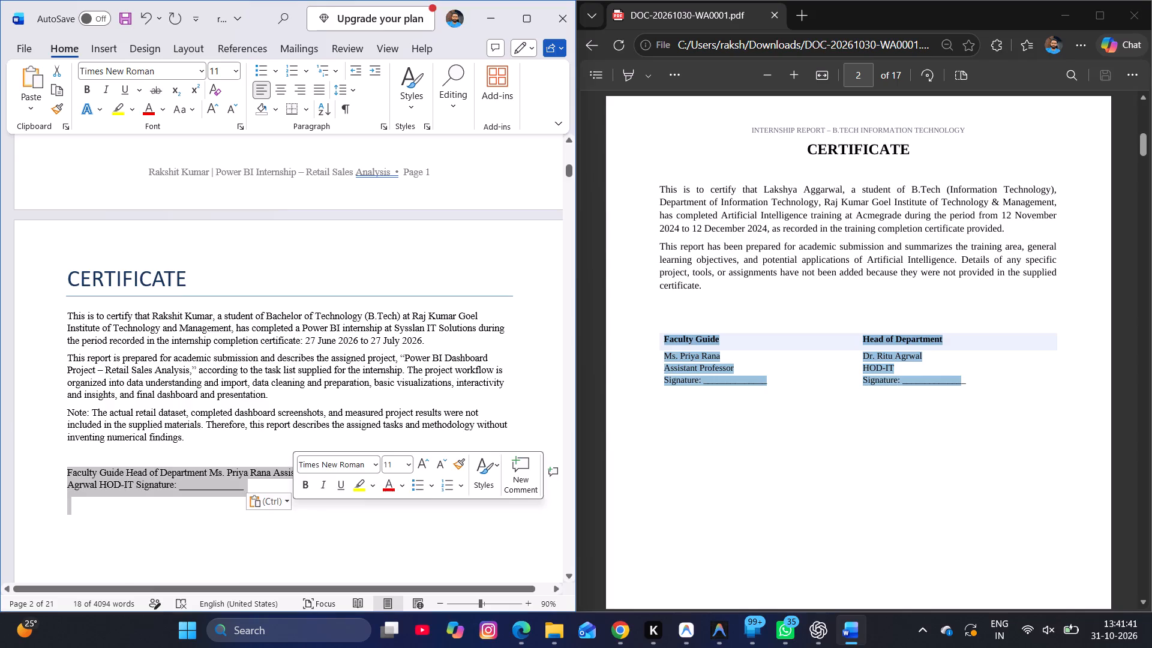
key("BackSpace")
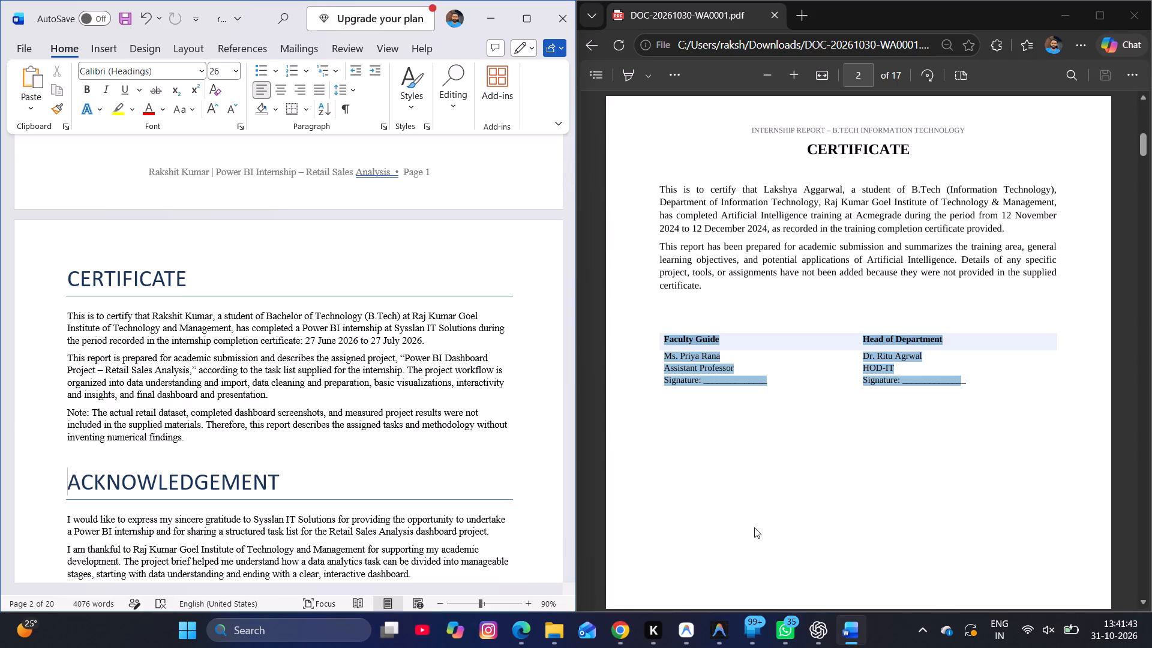
Insert blank lines before the ACKNOWLEDGEMENT heading until it starts on the page after the Certificate.
key("Return")
key("Return")
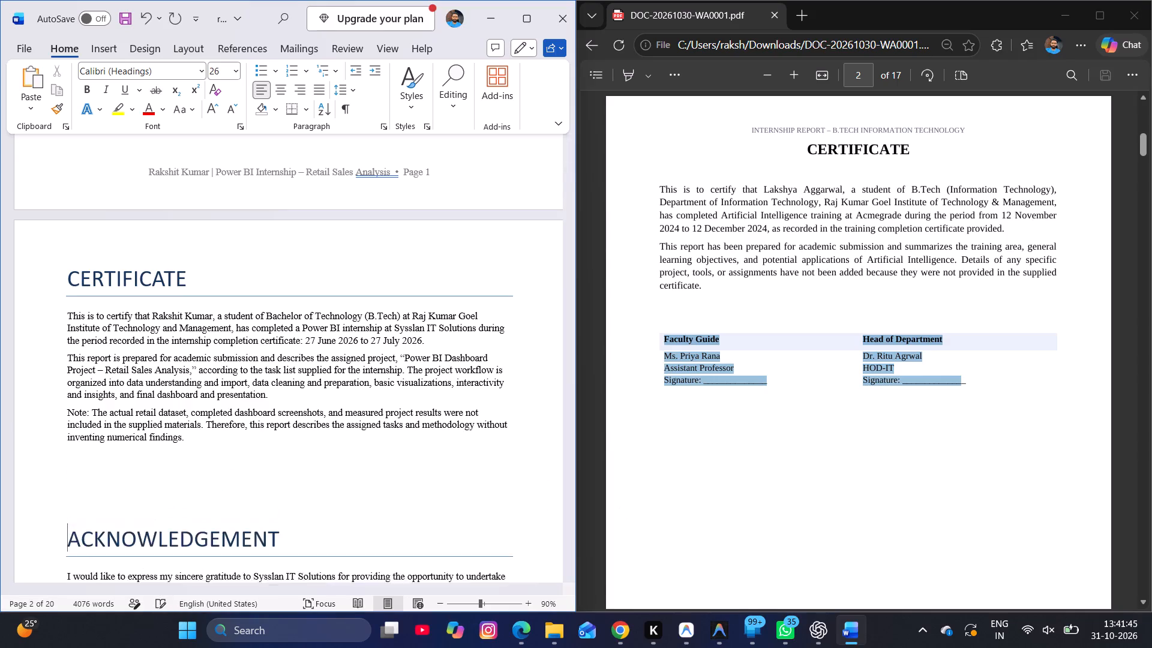
key("Return")
key("Return")
key("Return")
key("Return")
key("Return")
key("Return")
key("Return")
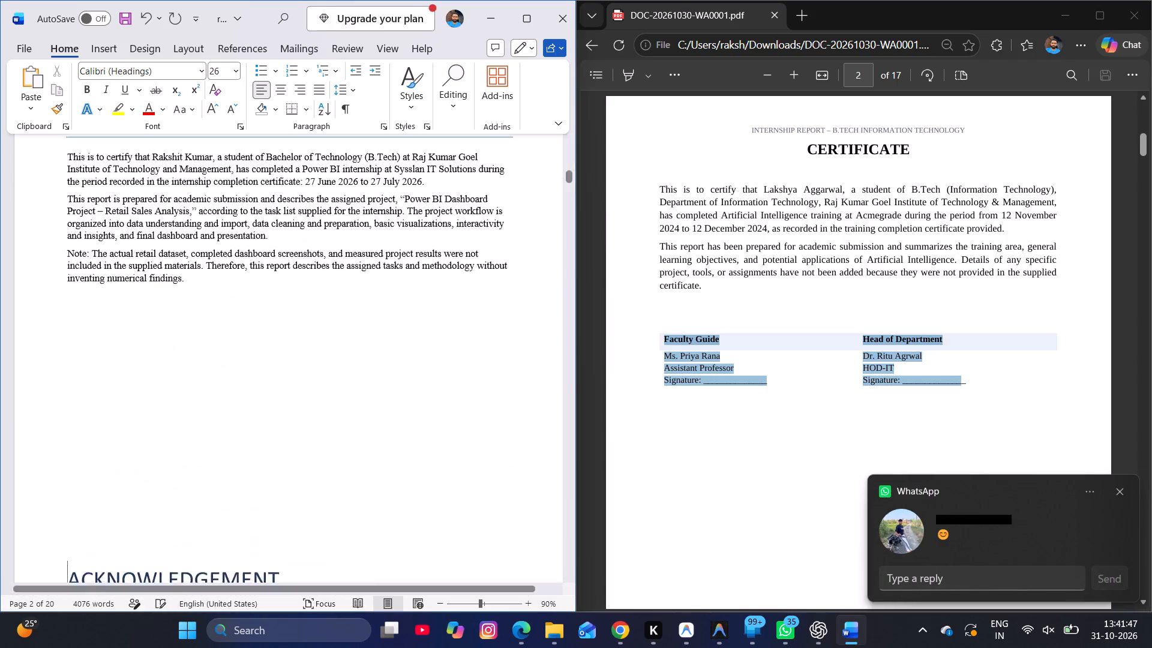
key("Return")
key("Return")
key("Return")
key("Return")
key("Return")
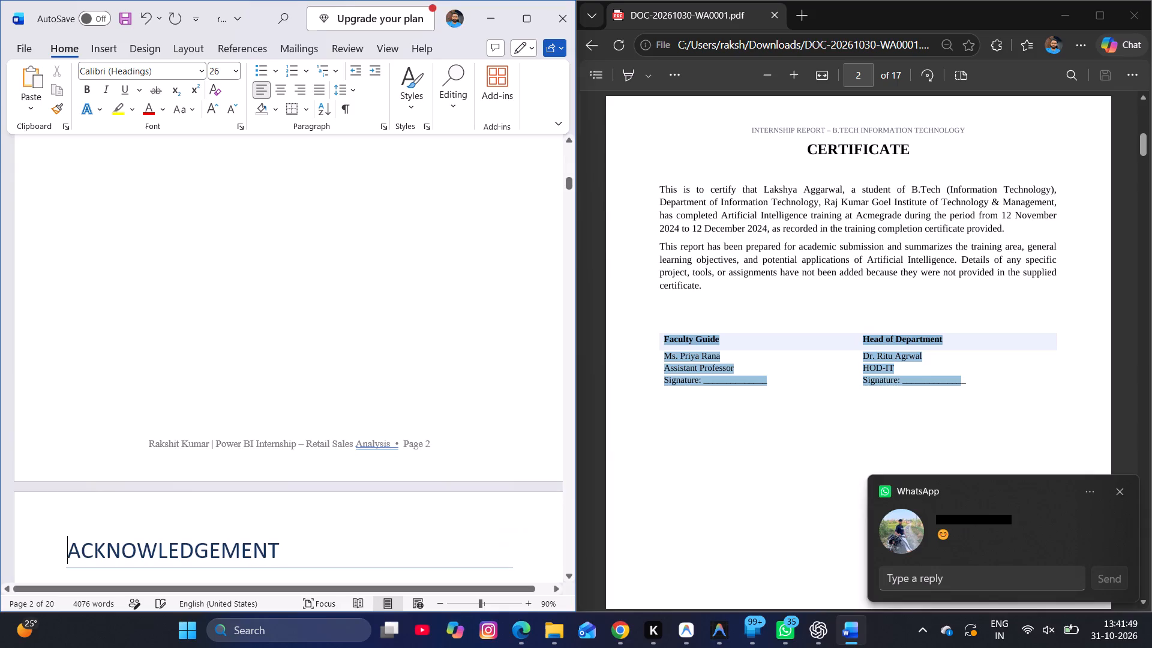
left_click(345, 303)
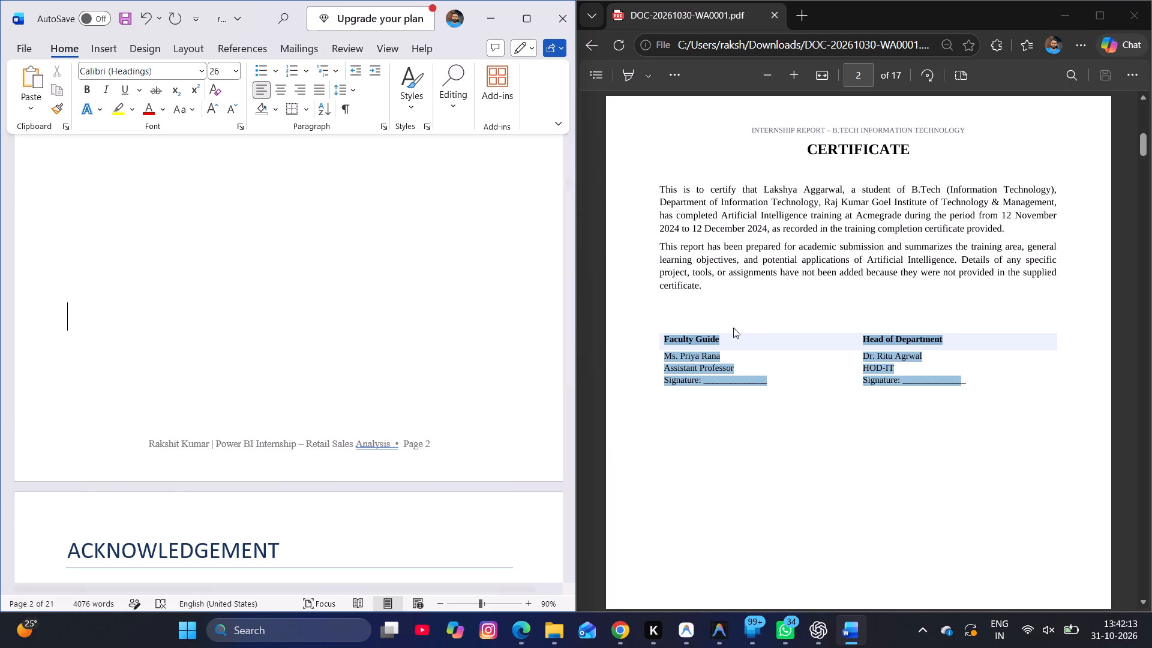
Examine the Word report's Acknowledgement and Certificate pages and the empty space below the Certificate's note.
left_click(751, 412)
scroll(410, 370, "down", 1)
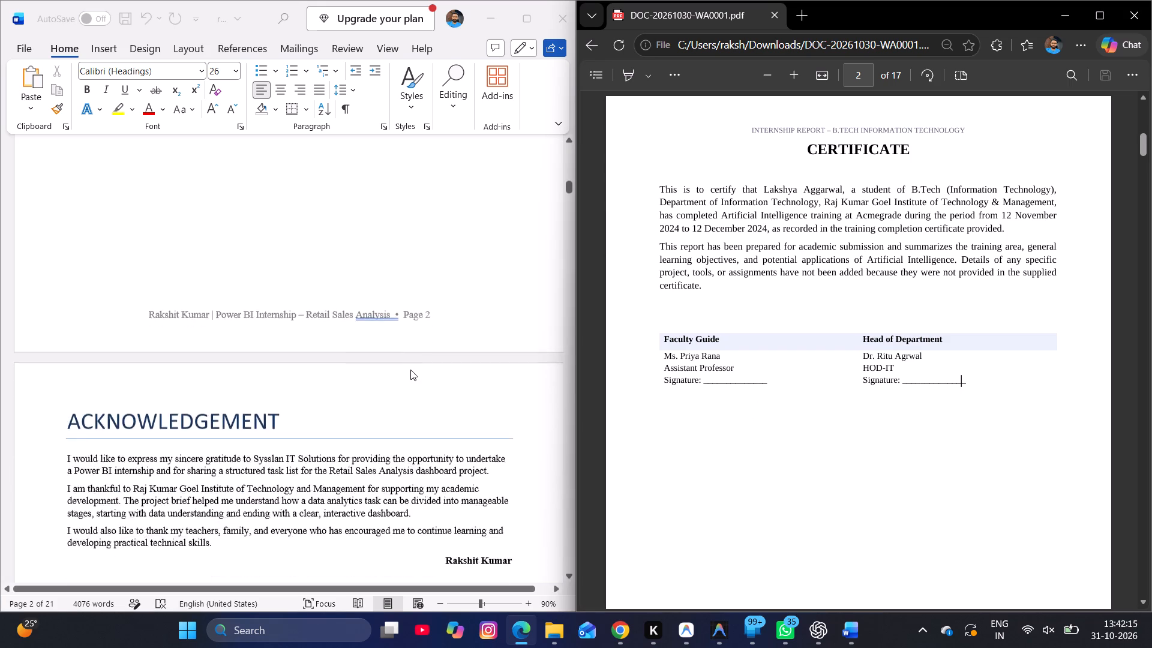
scroll(410, 370, "down", 1)
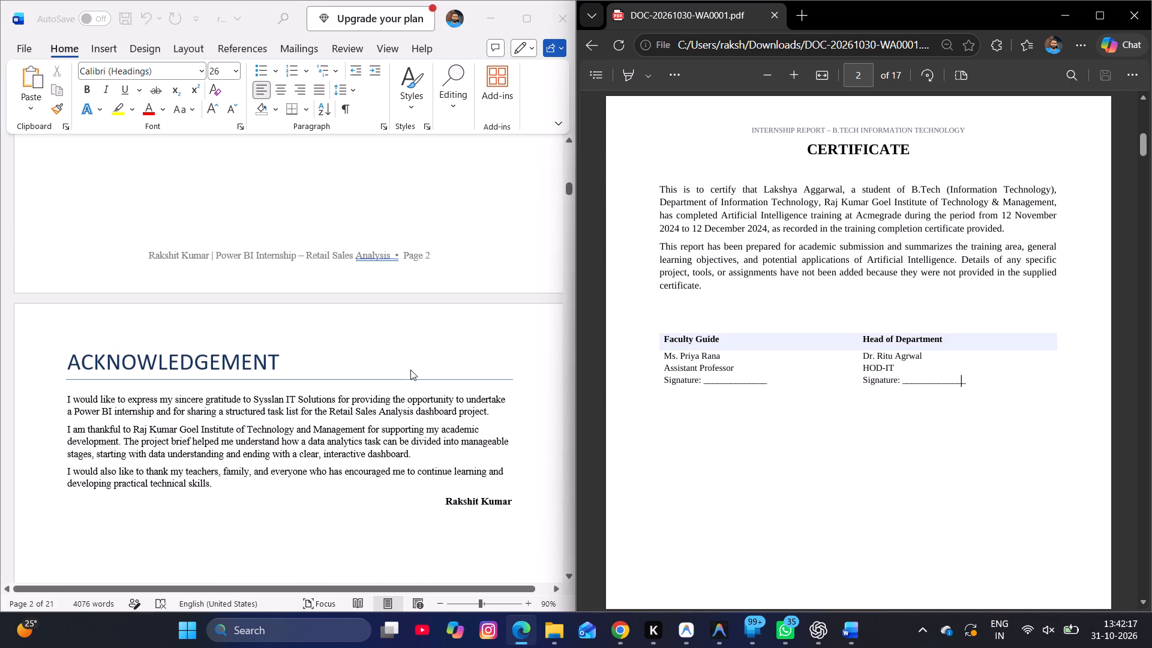
scroll(410, 370, "down", 4)
scroll(410, 370, "up", 3)
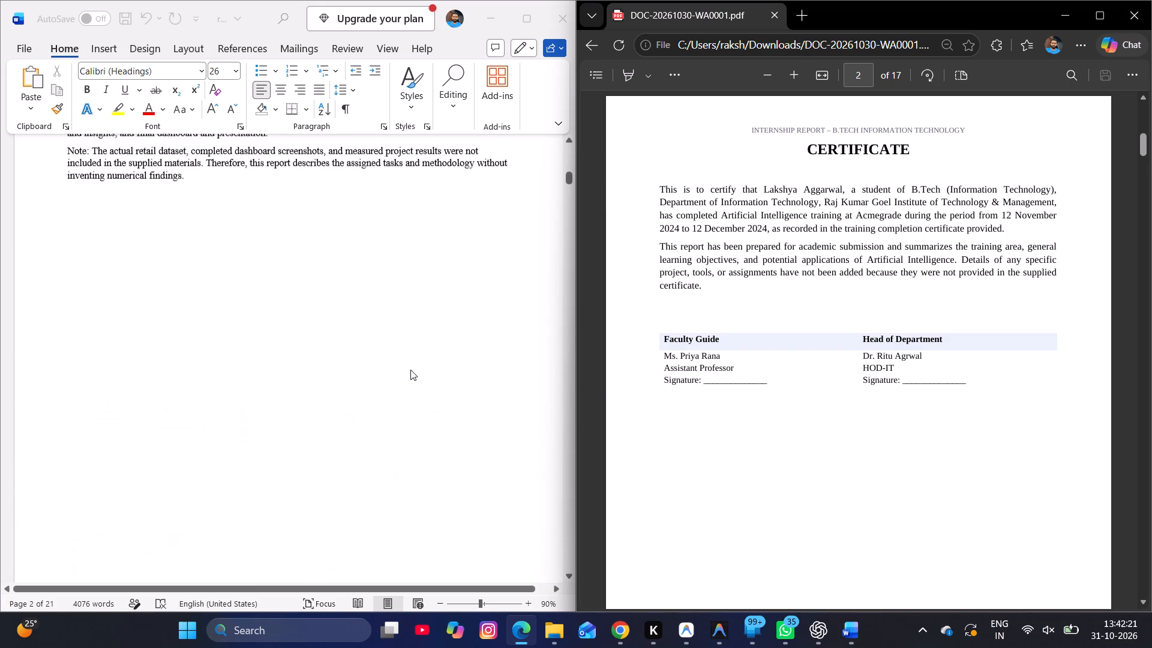
scroll(410, 370, "up", 1)
scroll(410, 370, "right", 1)
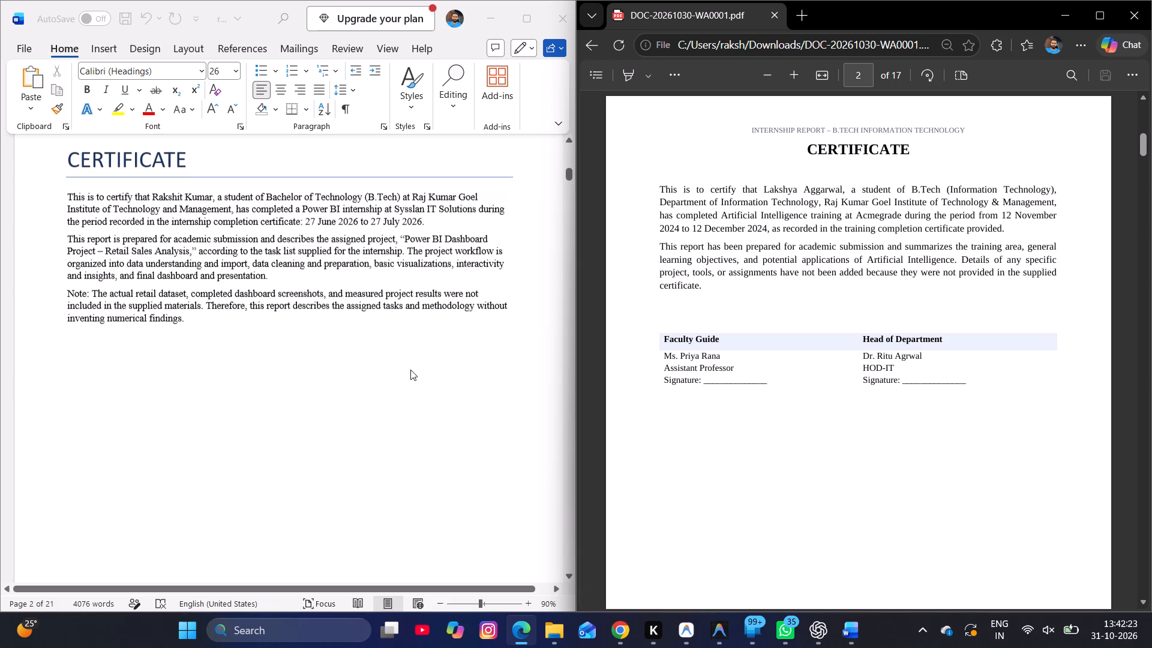
scroll(410, 370, "right", 1)
Add a bold "Faculty Guide" heading below the Certificate's note paragraph, leaving two blank lines between them.
left_click(70, 360)
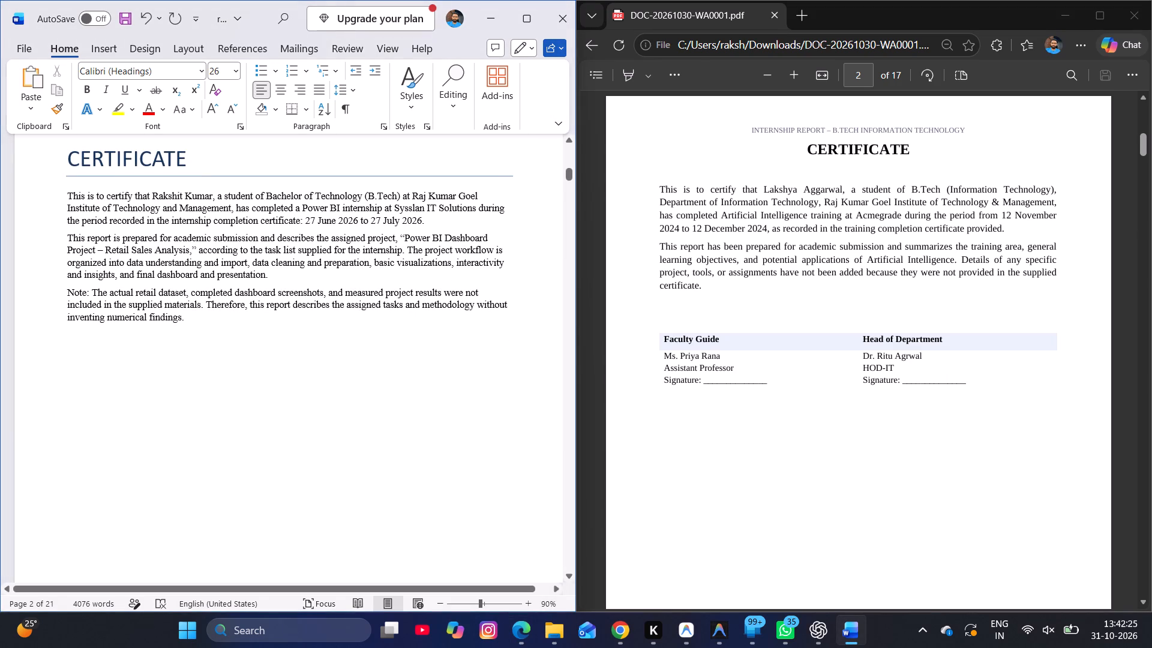
left_click(190, 323)
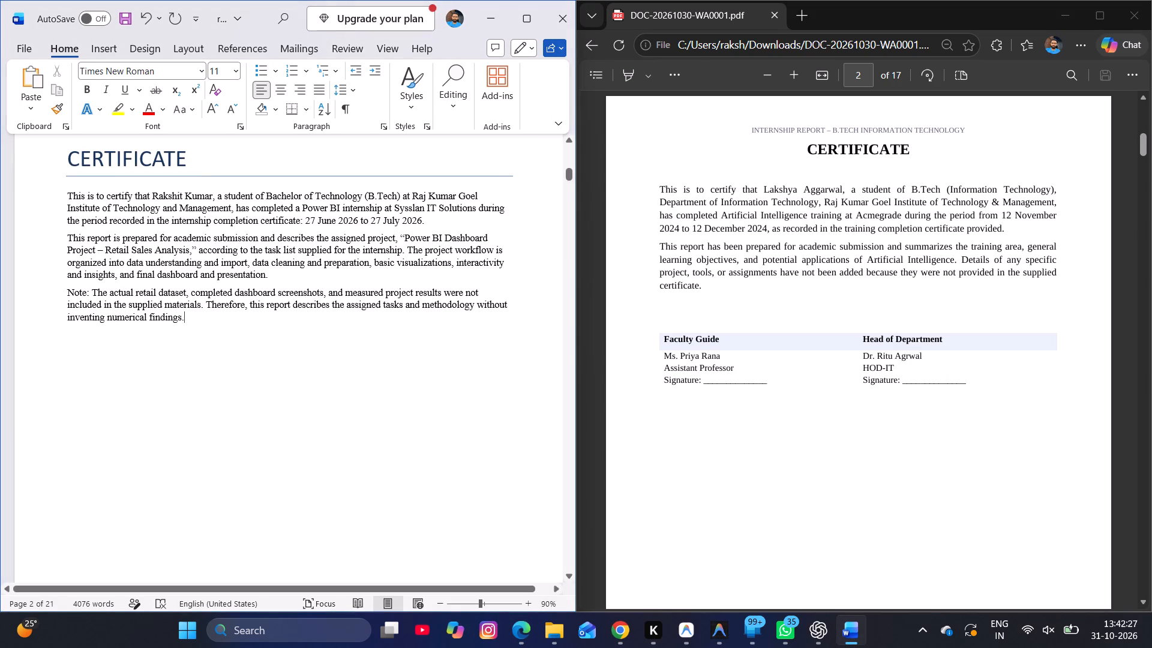
key("Return")
key("Return")
key("Return")
key("Return")
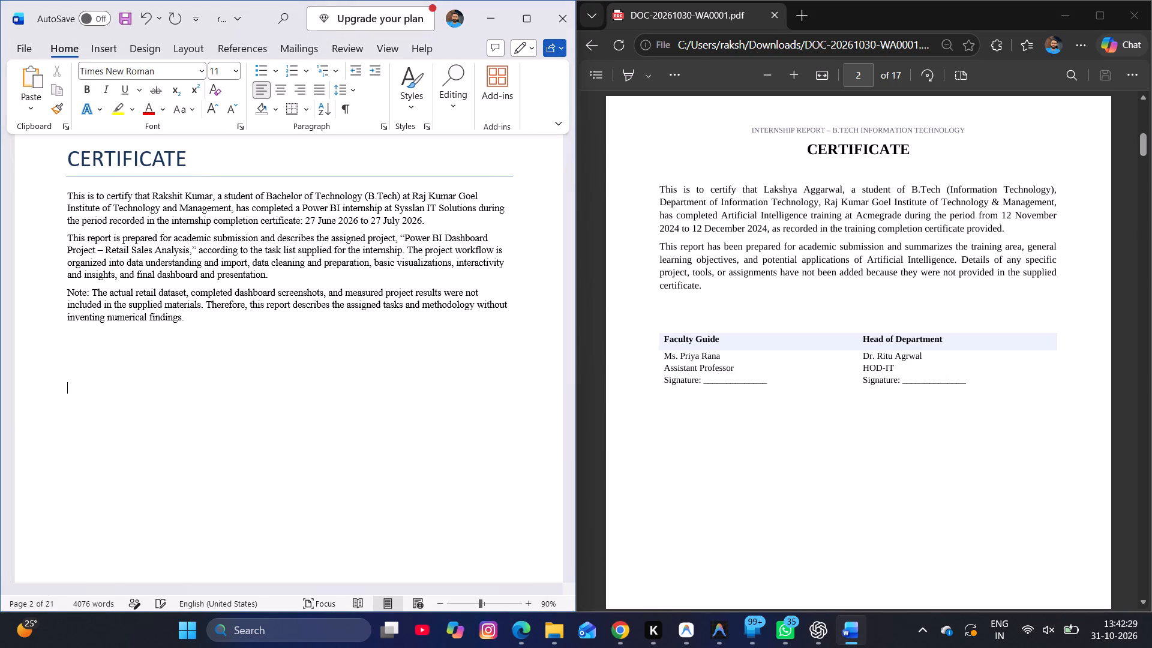
key("BackSpace")
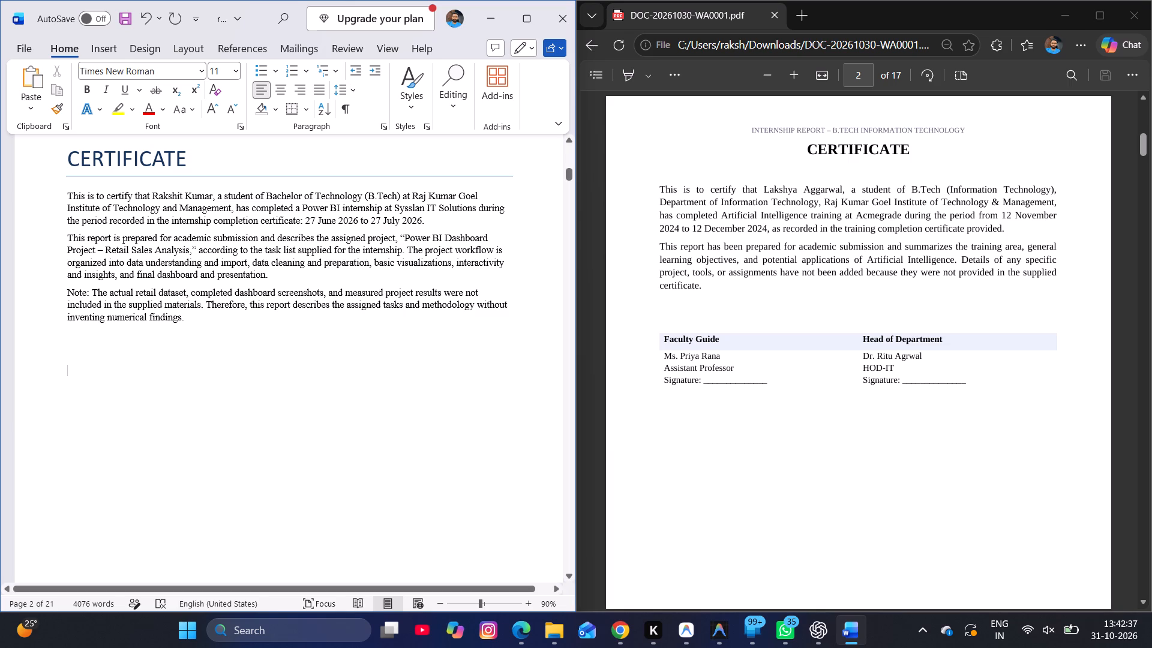
type("Fa")
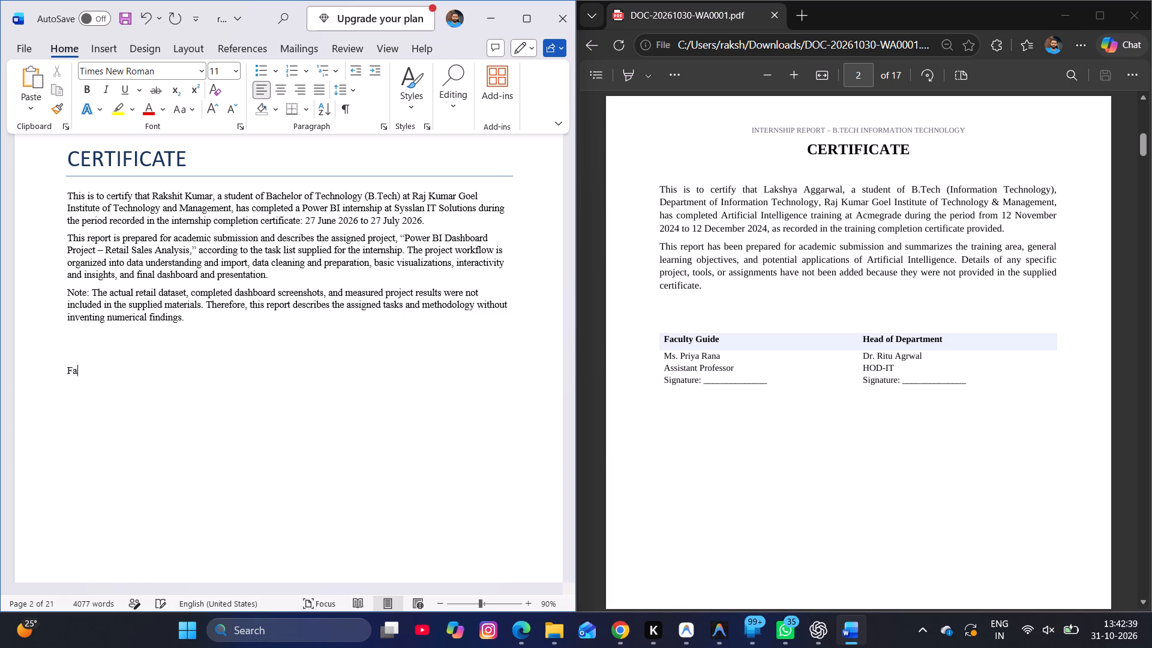
type("culity")
scroll(101, 347, "up", 3, "ctrl")
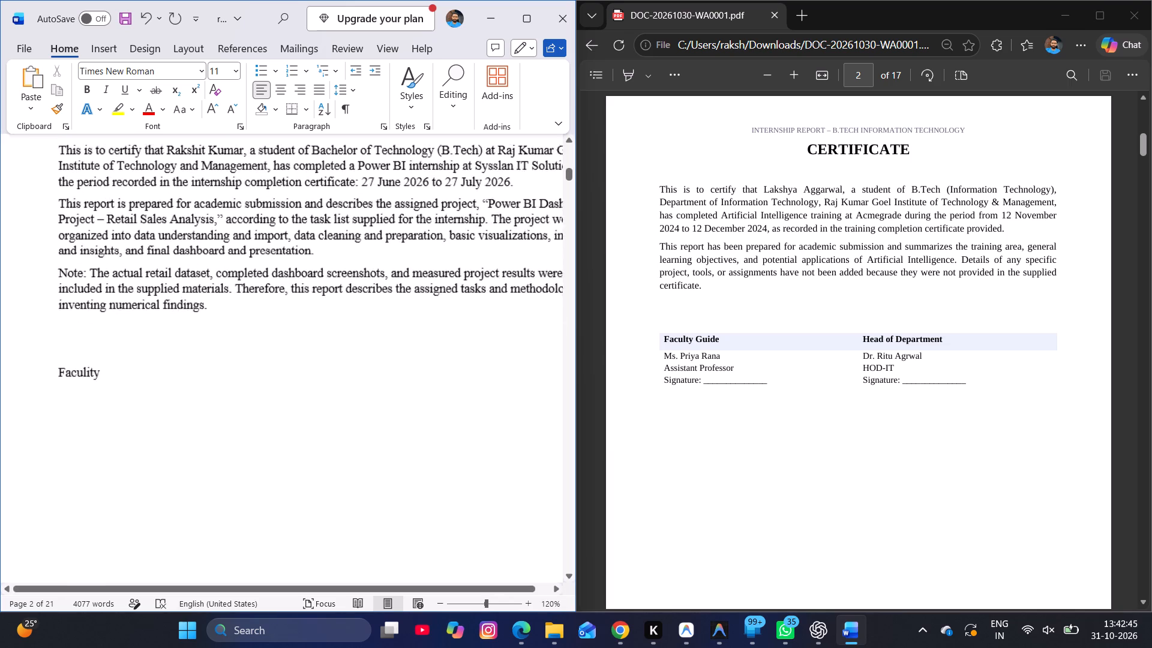
scroll(101, 347, "up", 5, "ctrl")
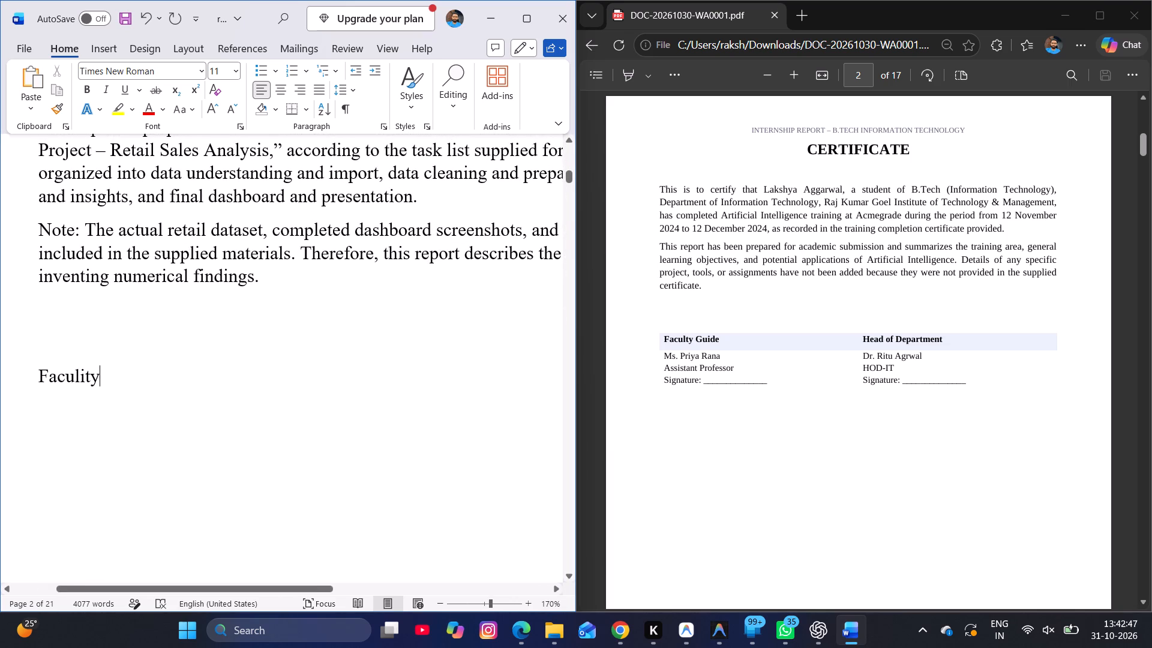
left_click(85, 378)
key("BackSpace")
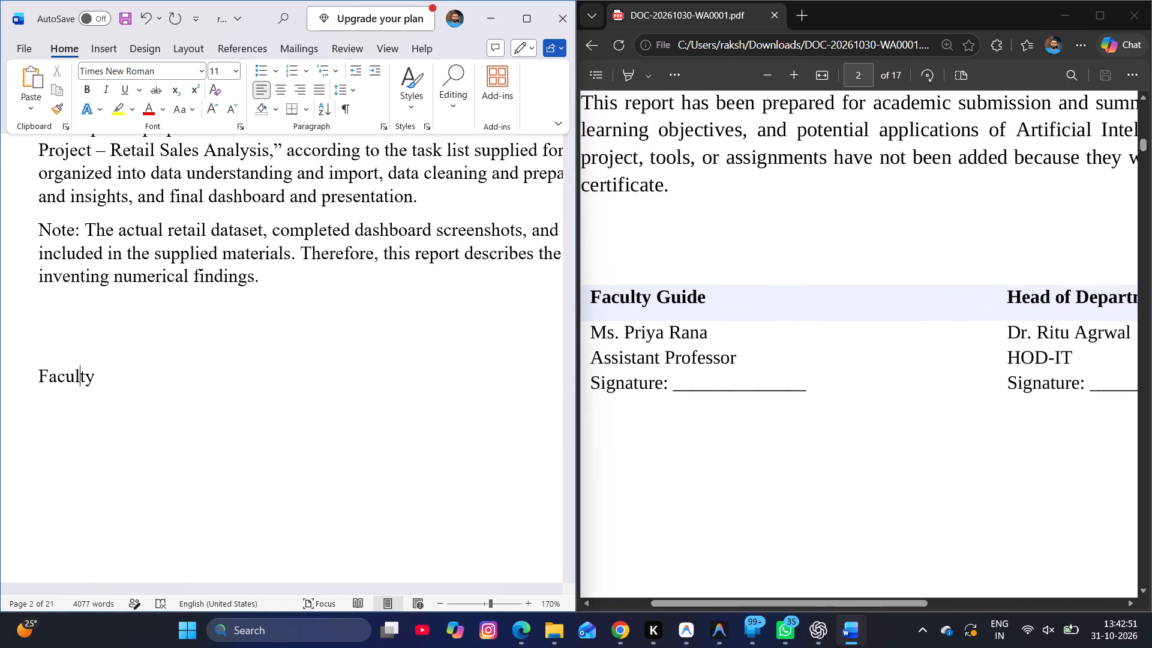
left_click(131, 368)
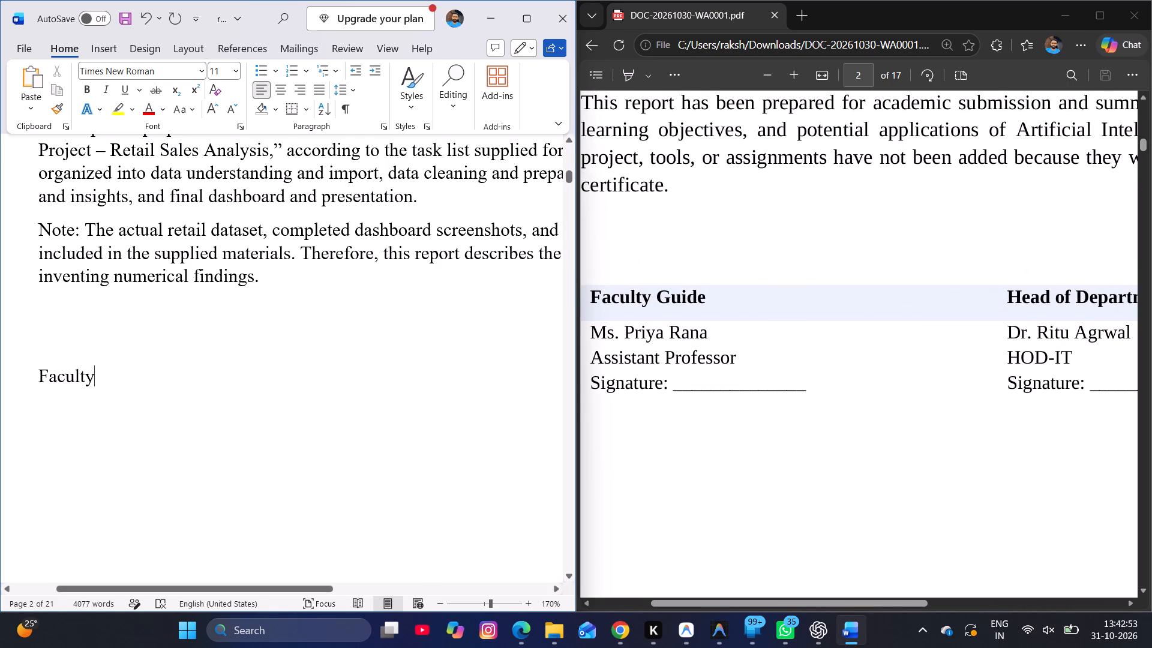
key("space")
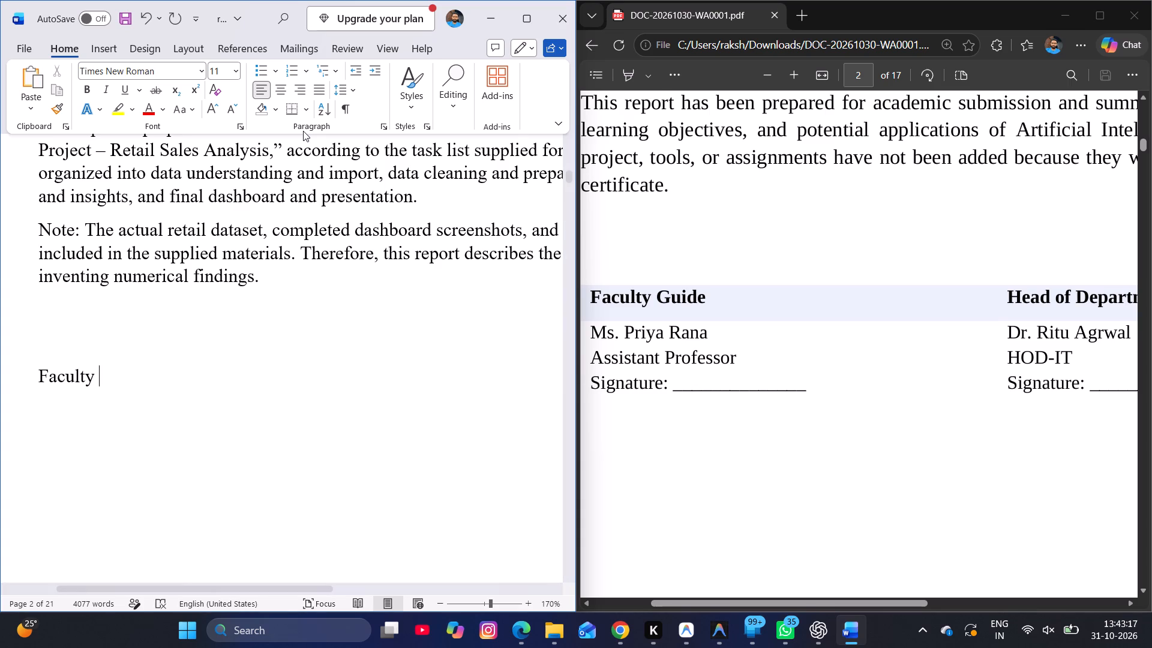
Complete the heading below the Certificate's note as "Faculty Guide", all in bold, and start a new line beneath it.
left_click(89, 89)
left_click_drag(97, 370, 19, 367)
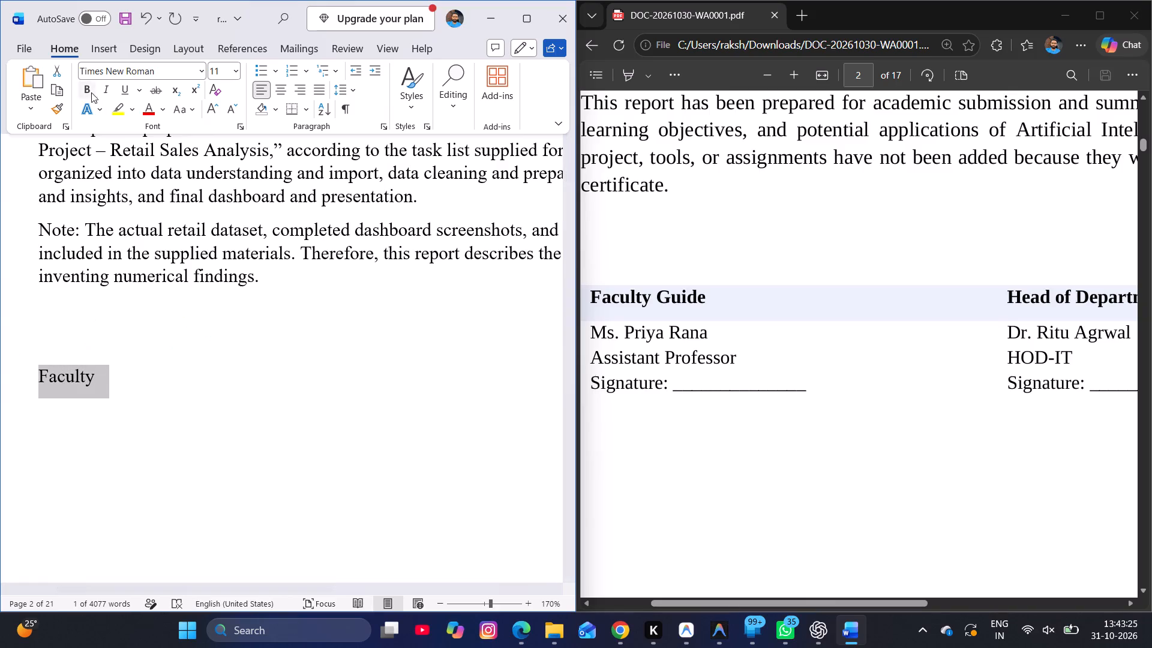
left_click(88, 91)
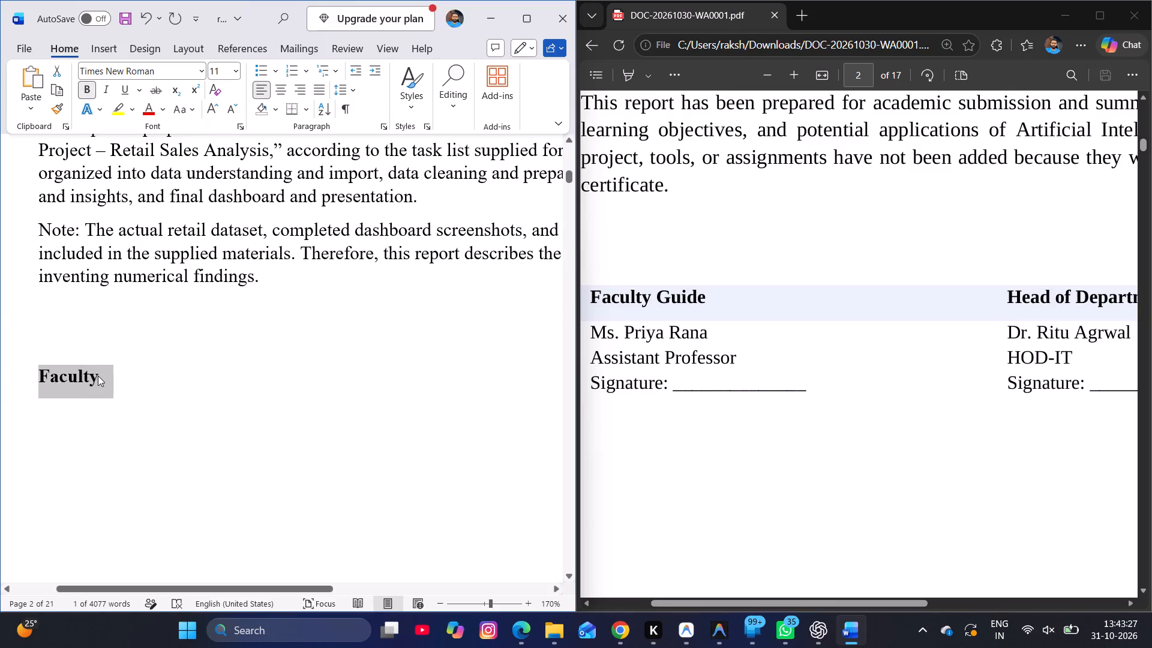
left_click(98, 376)
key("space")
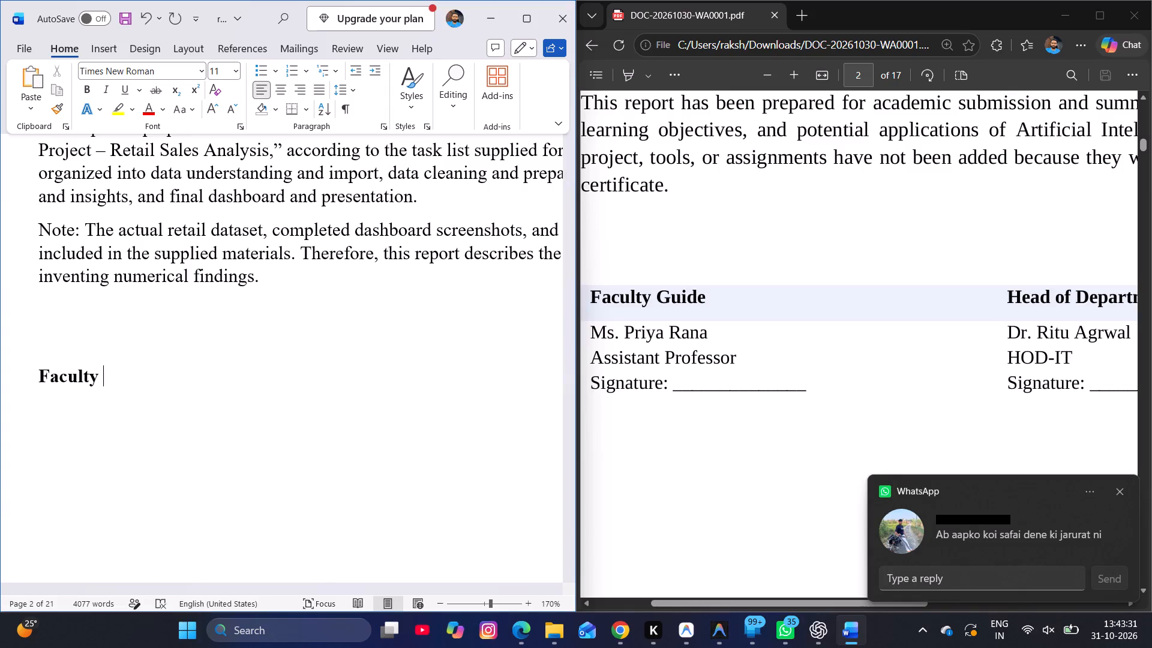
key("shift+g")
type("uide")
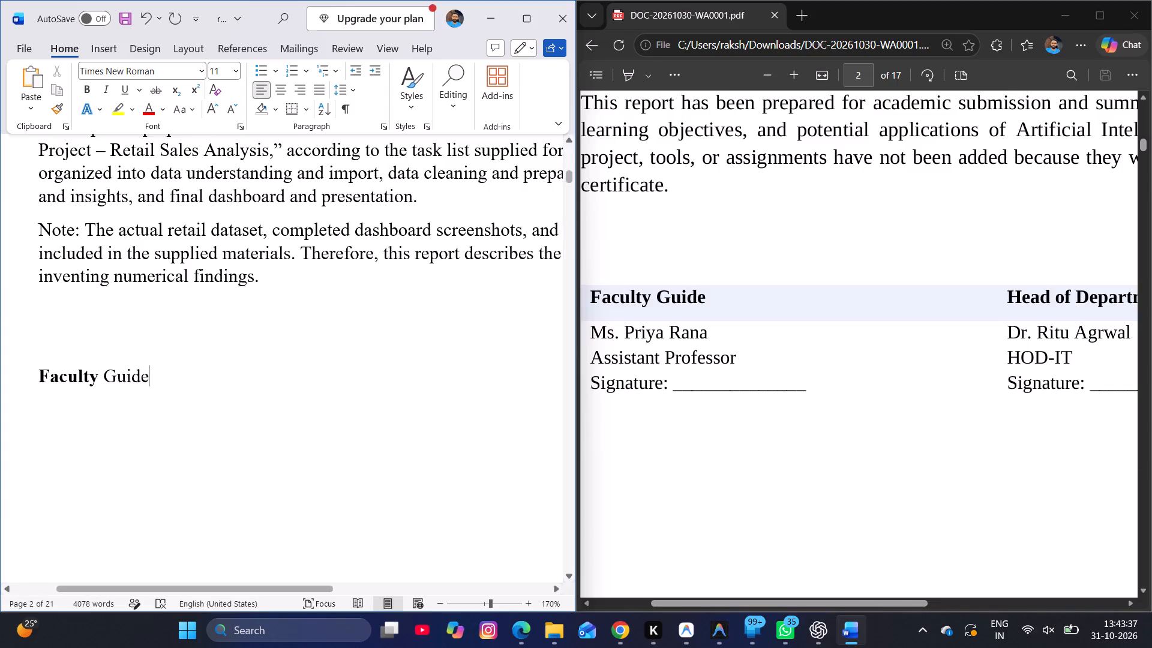
left_click_drag(156, 375, 109, 375)
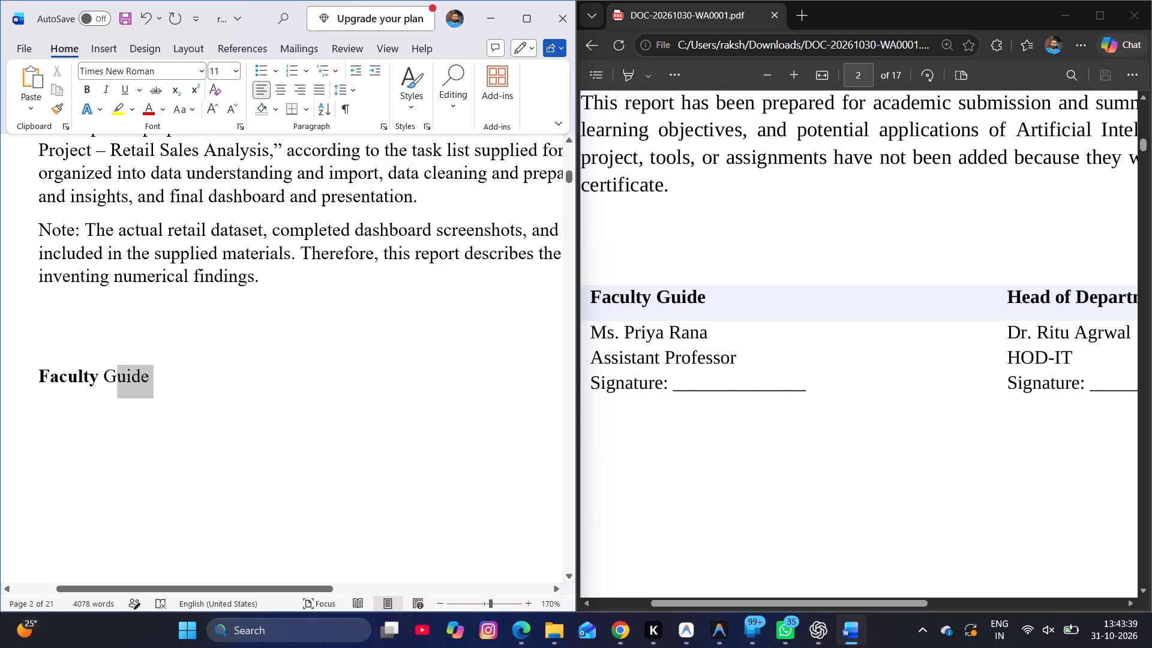
left_click_drag(109, 375, 98, 375)
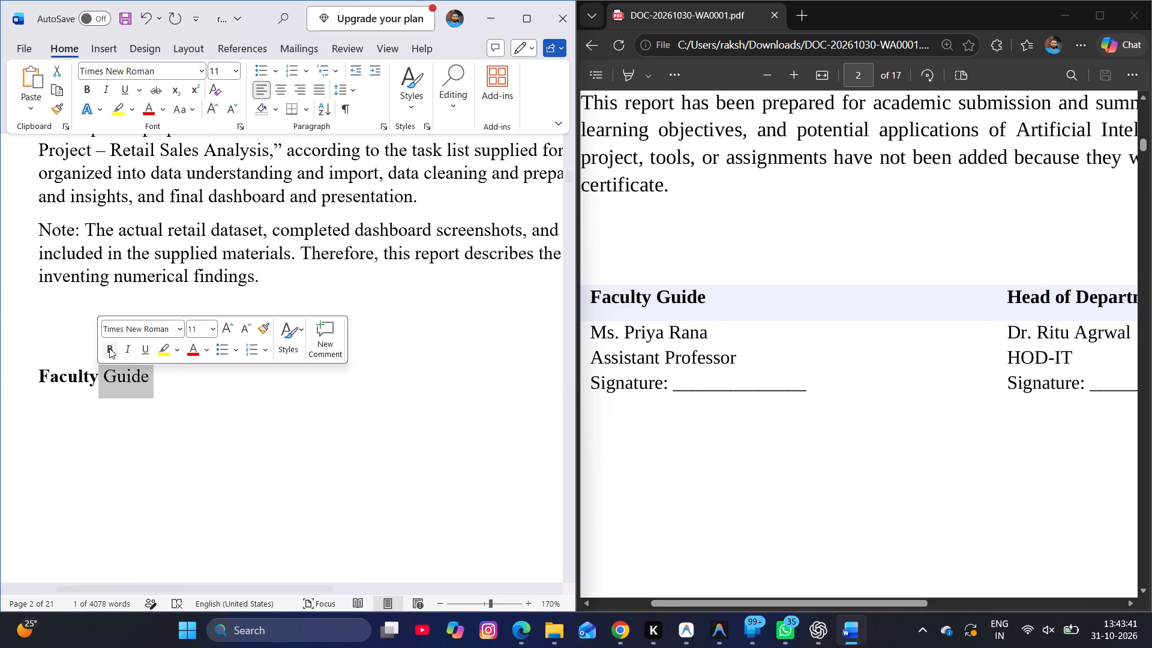
left_click(109, 348)
left_click(171, 393)
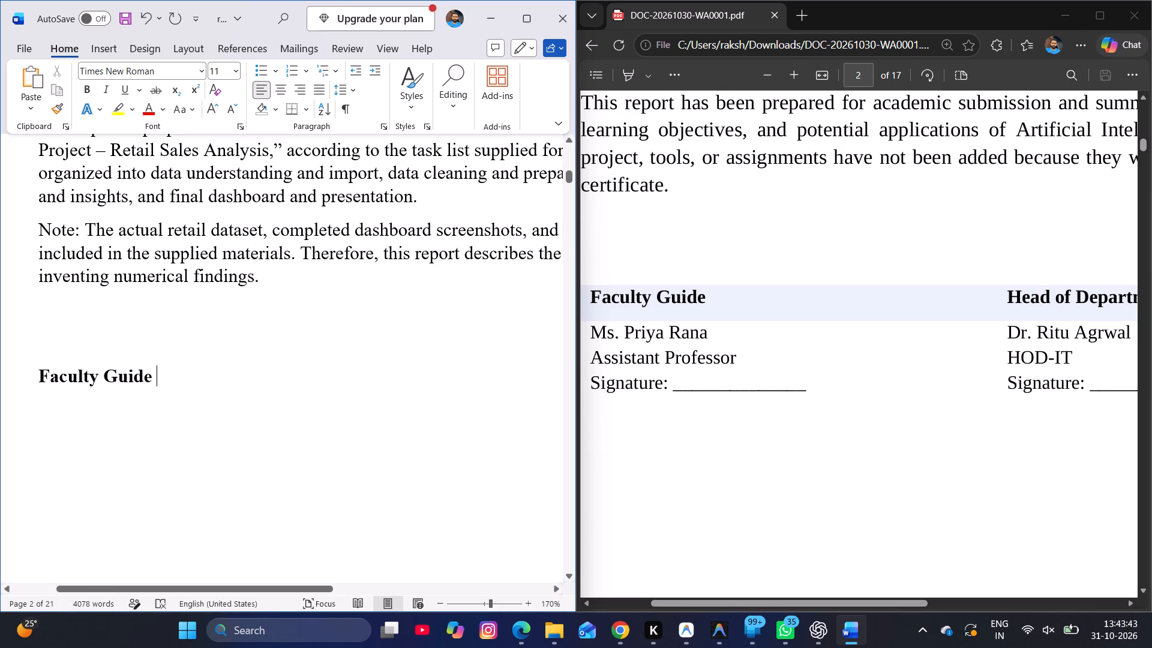
key("Return")
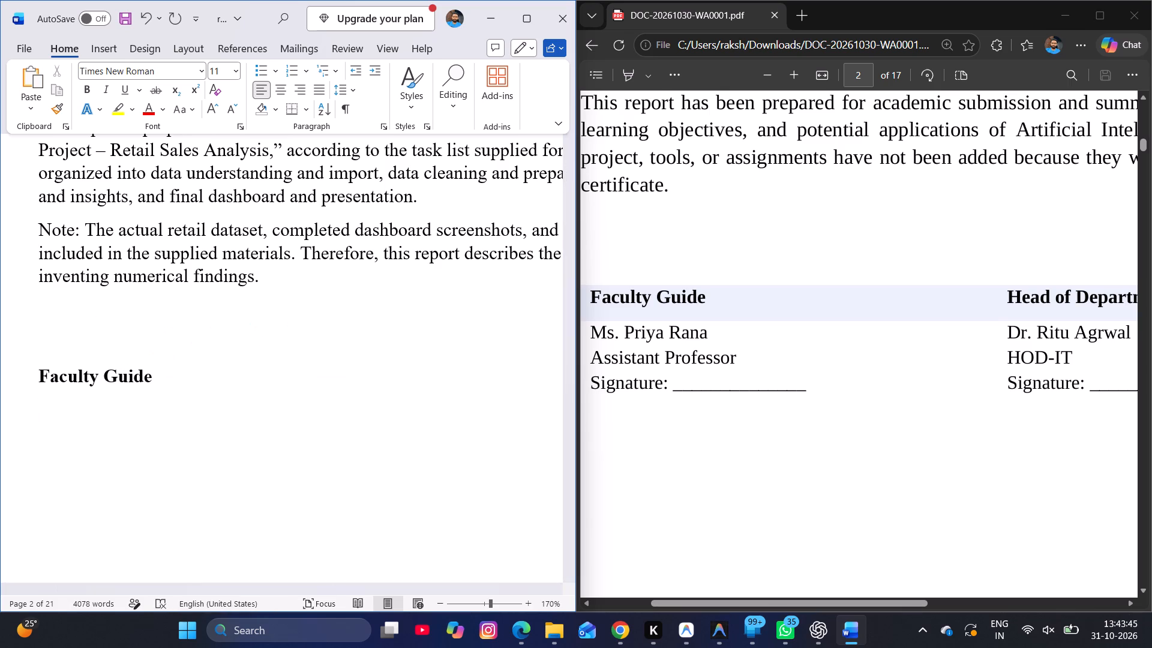
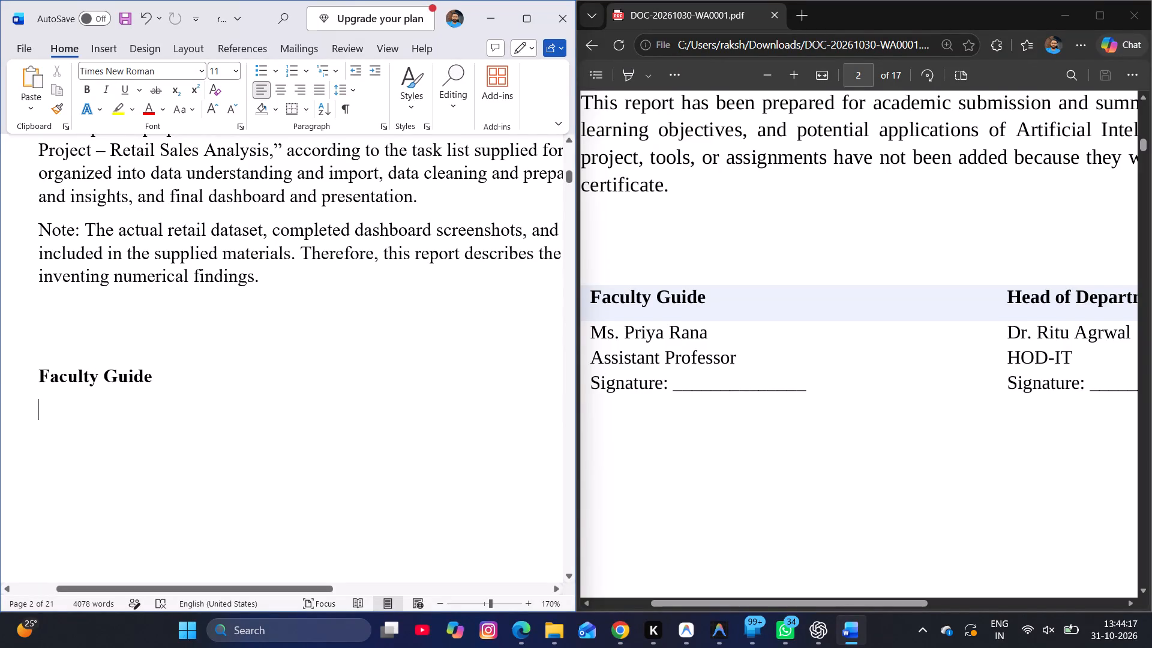
Increase the font size of the "Faculty Guide" heading and the blank line above it to 12.
left_click_drag(160, 382, 62, 344)
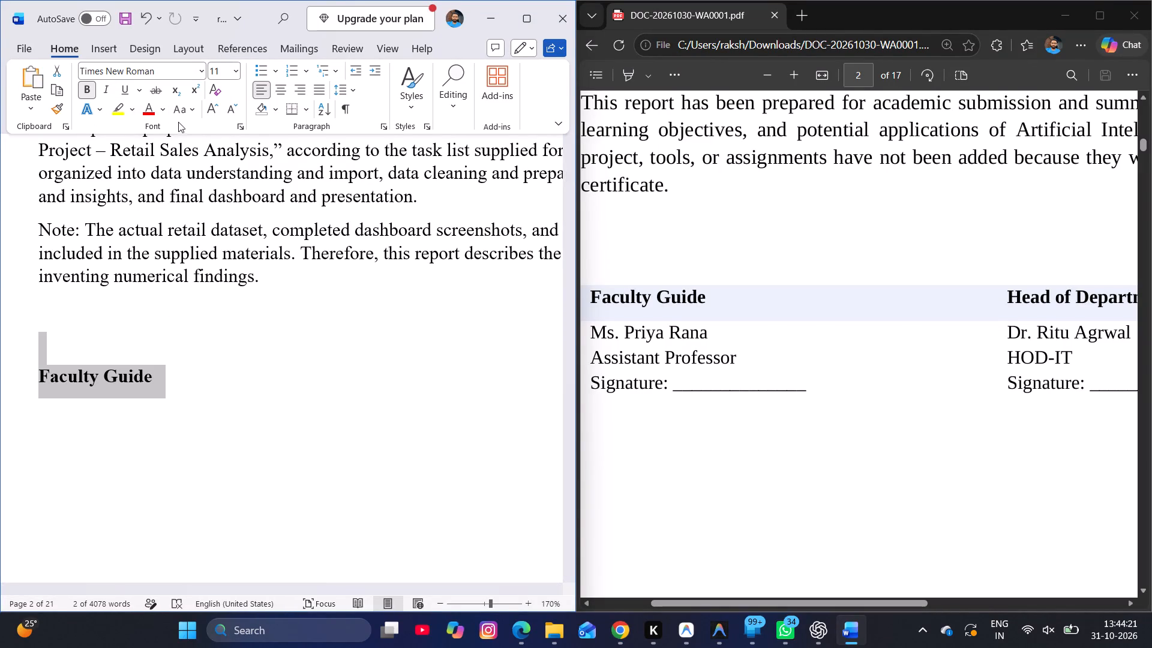
left_click(211, 113)
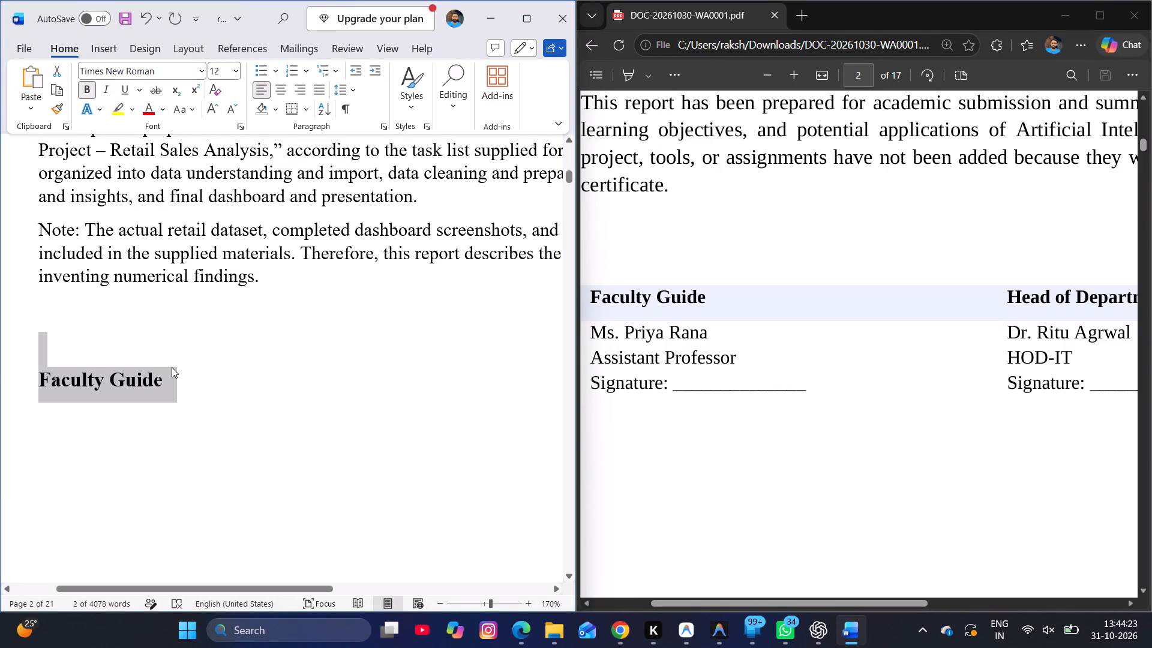
left_click(172, 367)
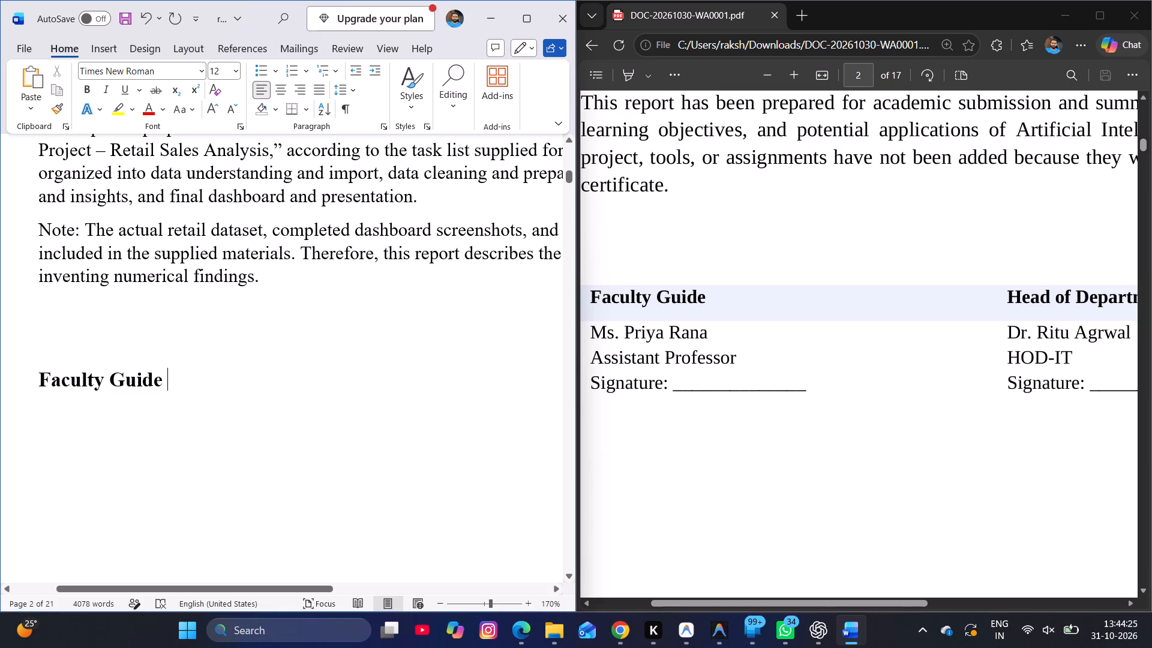
Add the line "Assistant Professor" below the "Faculty Guide" heading, leaving one blank line between them.
left_click(50, 409)
key("Return")
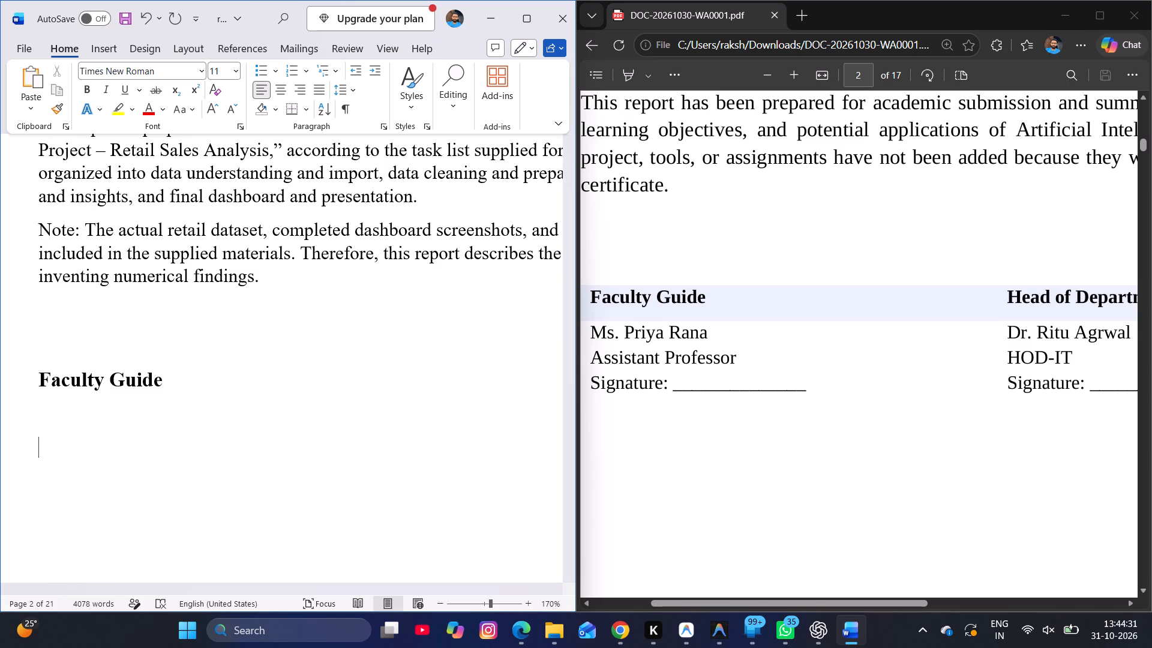
key("shift+a")
type("ss")
type("is")
type("tant")
key("space")
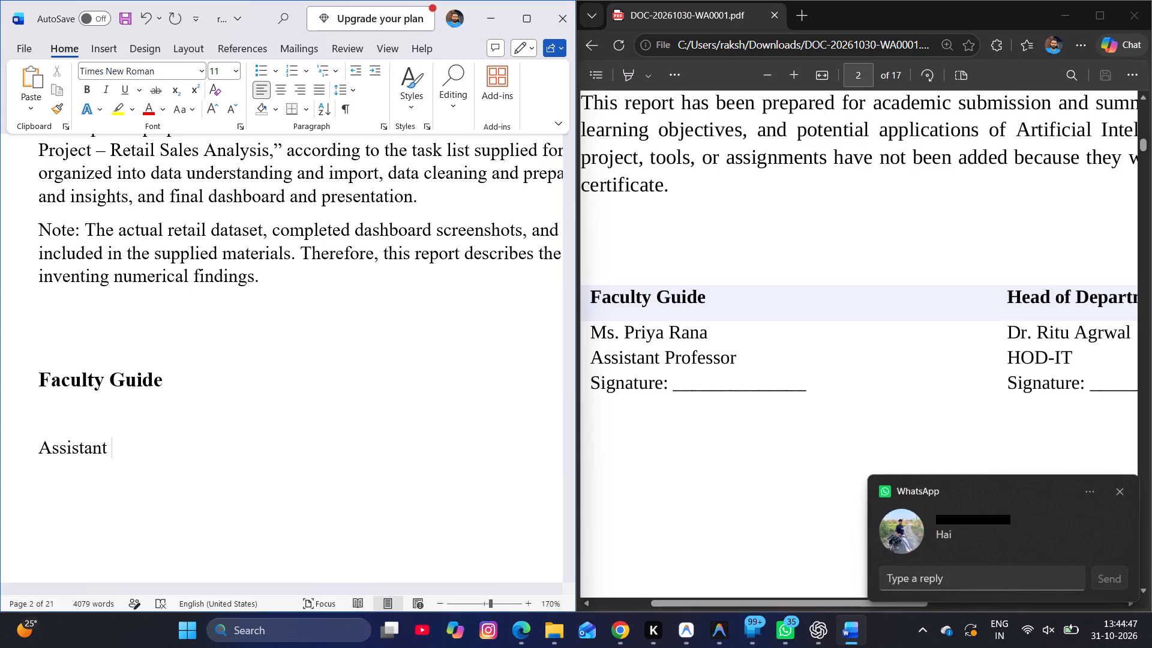
key("p")
key("BackSpace")
key("shift+p")
type("ro")
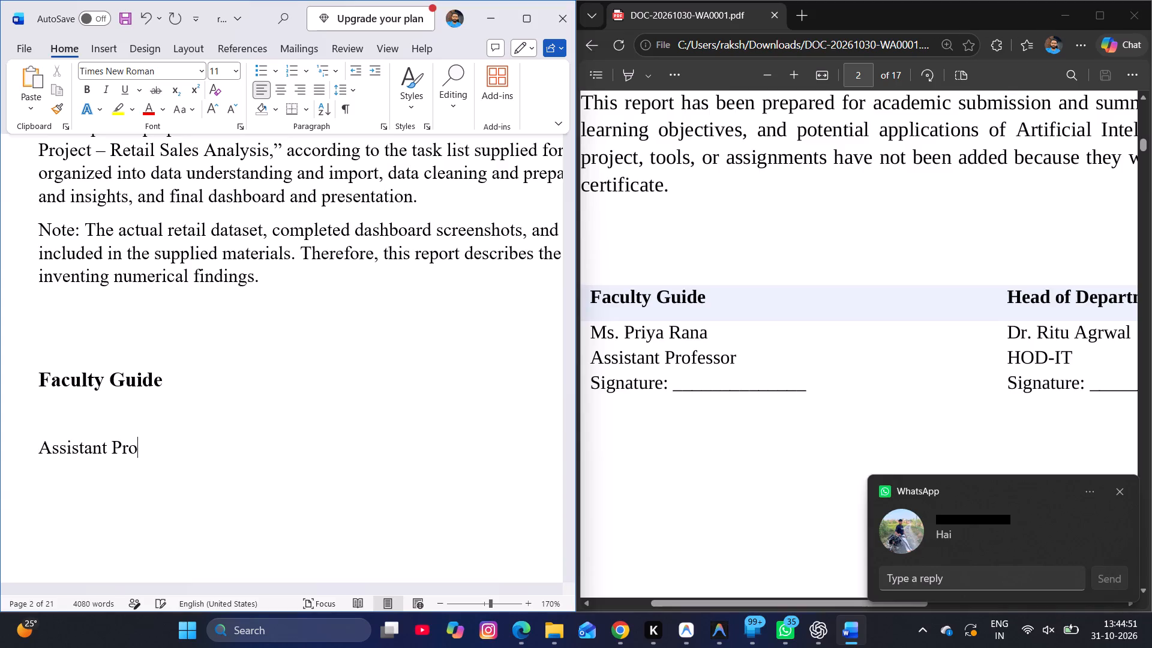
type("fessor")
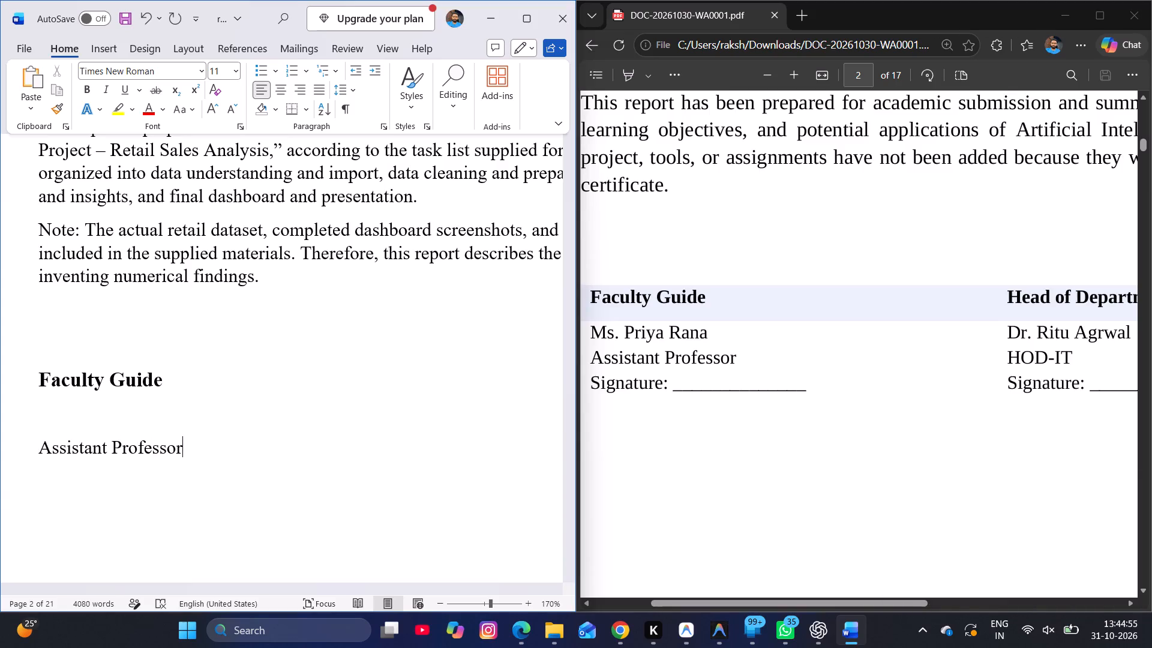
Add a "Signature:" label on a new line directly below "Assistant Professor" in the Certificate page's Faculty Guide block.
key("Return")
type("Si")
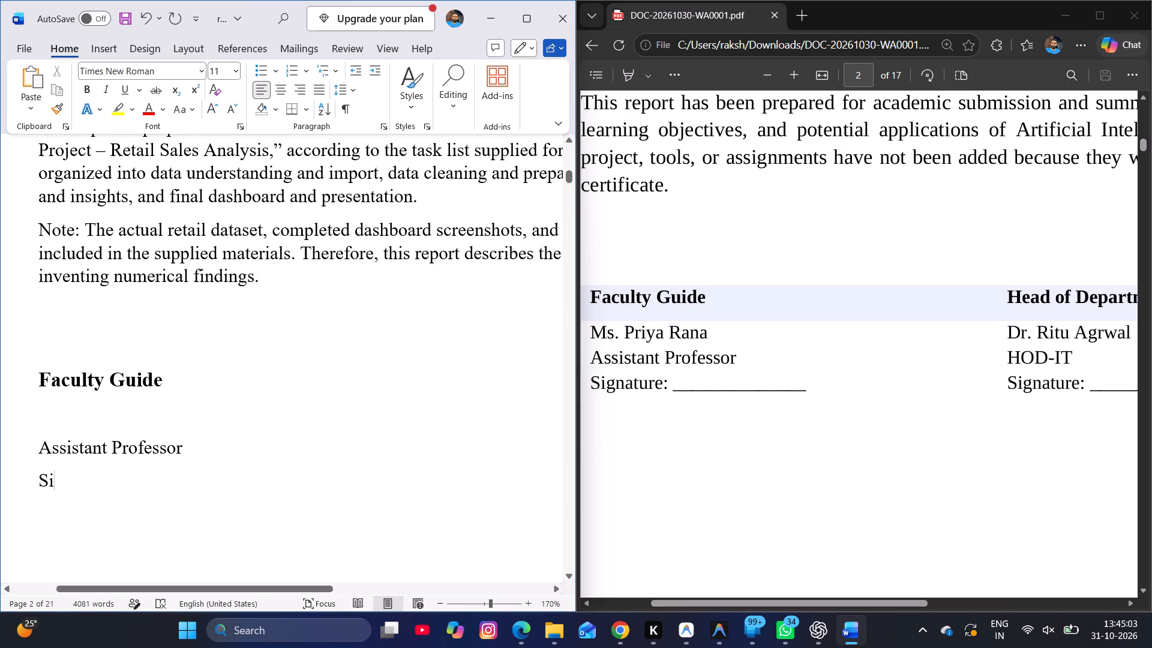
scroll(121, 304, "right", 1)
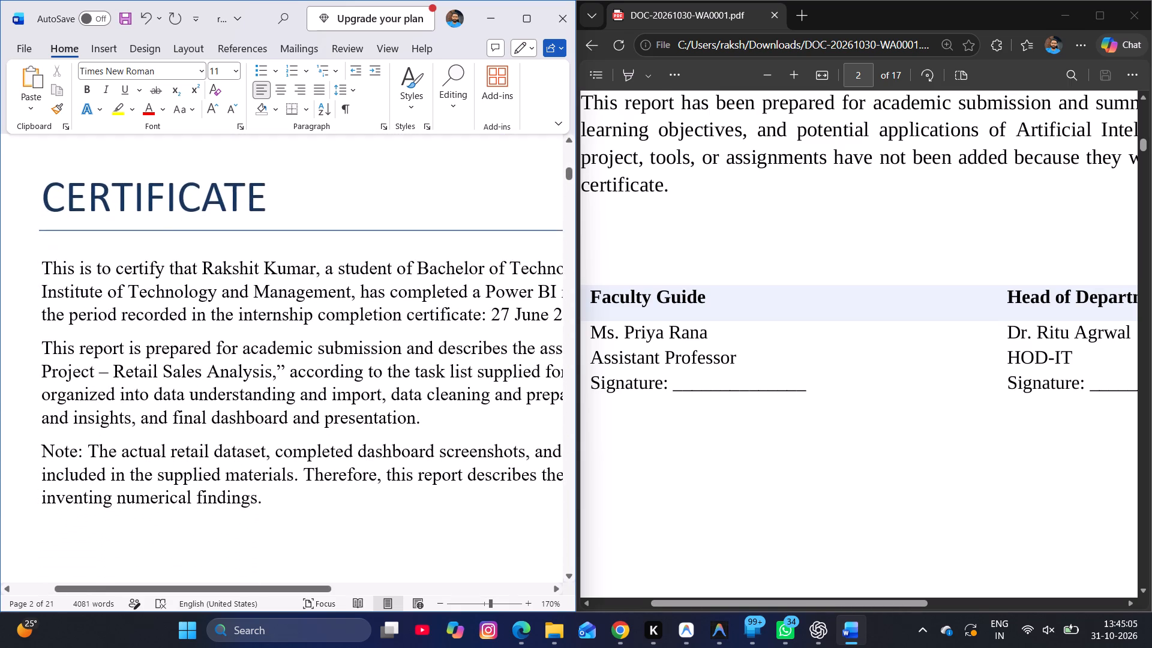
scroll(121, 304, "down", 2)
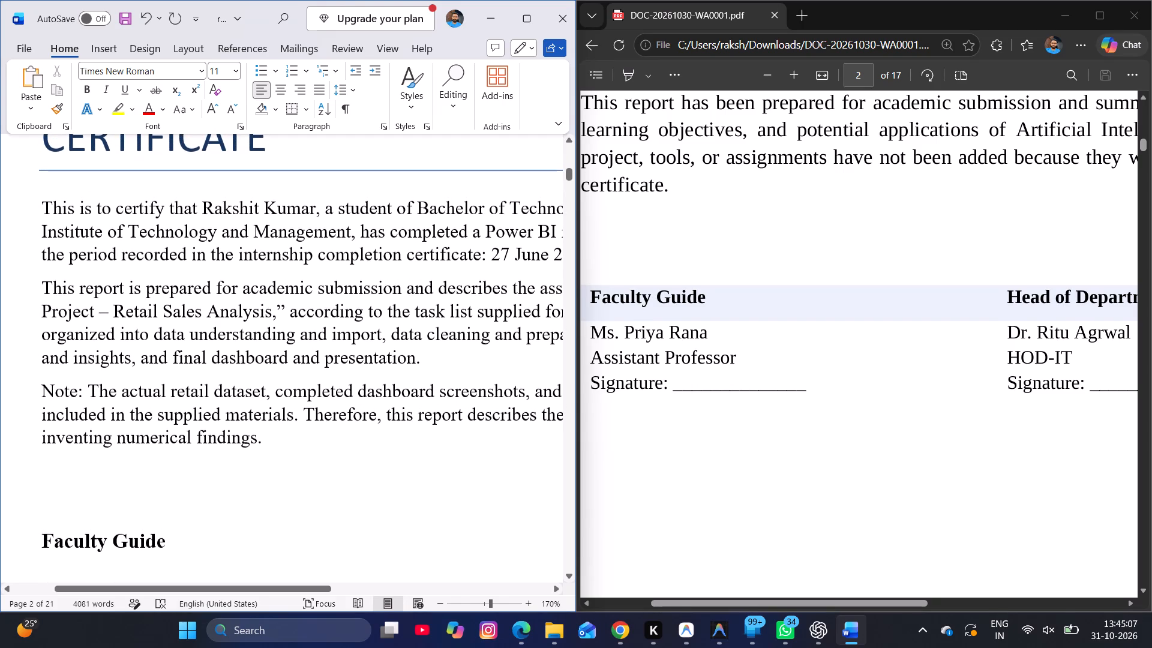
scroll(121, 304, "down", 1)
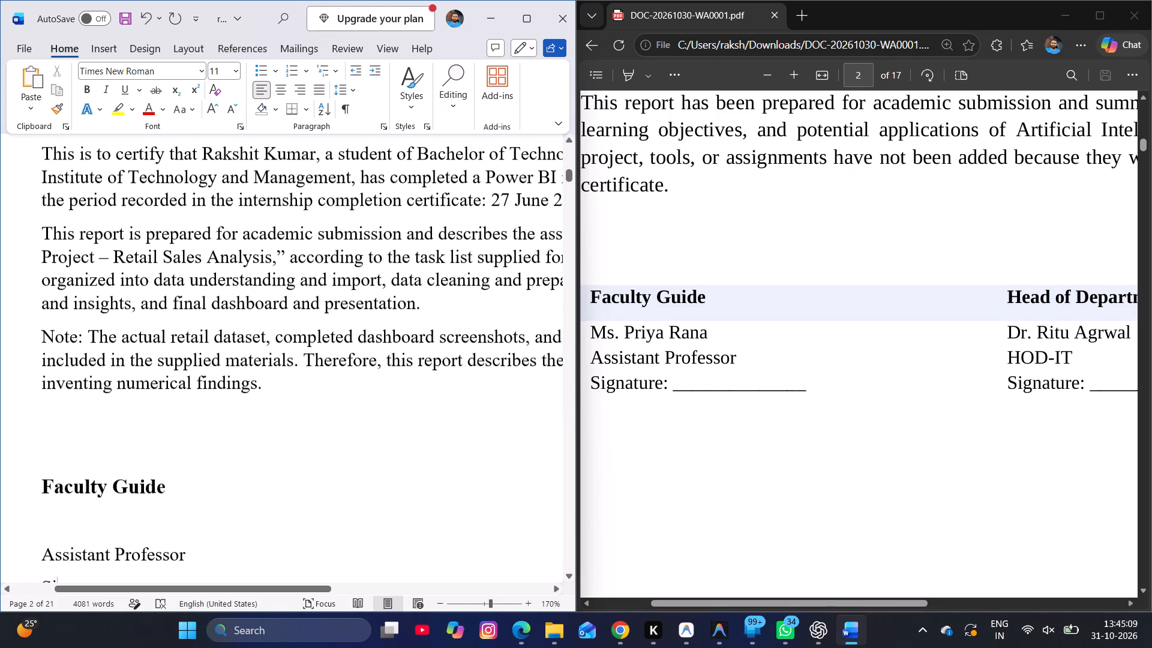
scroll(121, 304, "down", 2)
scroll(121, 304, "right", 1)
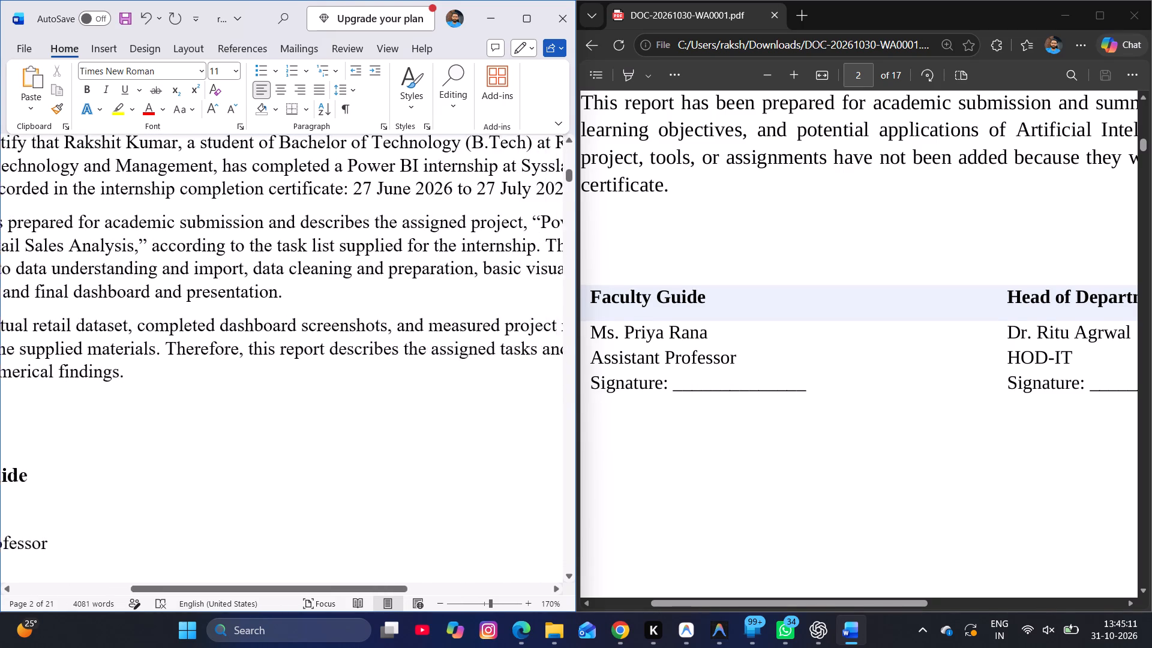
scroll(121, 304, "right", 1)
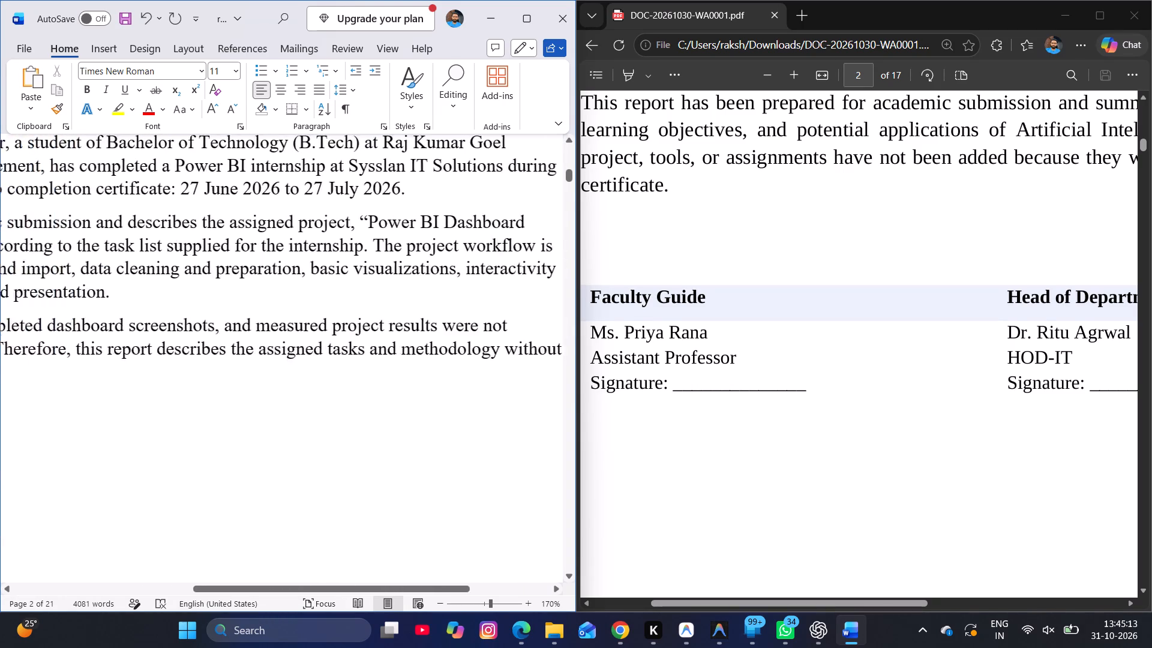
scroll(121, 304, "right", 2)
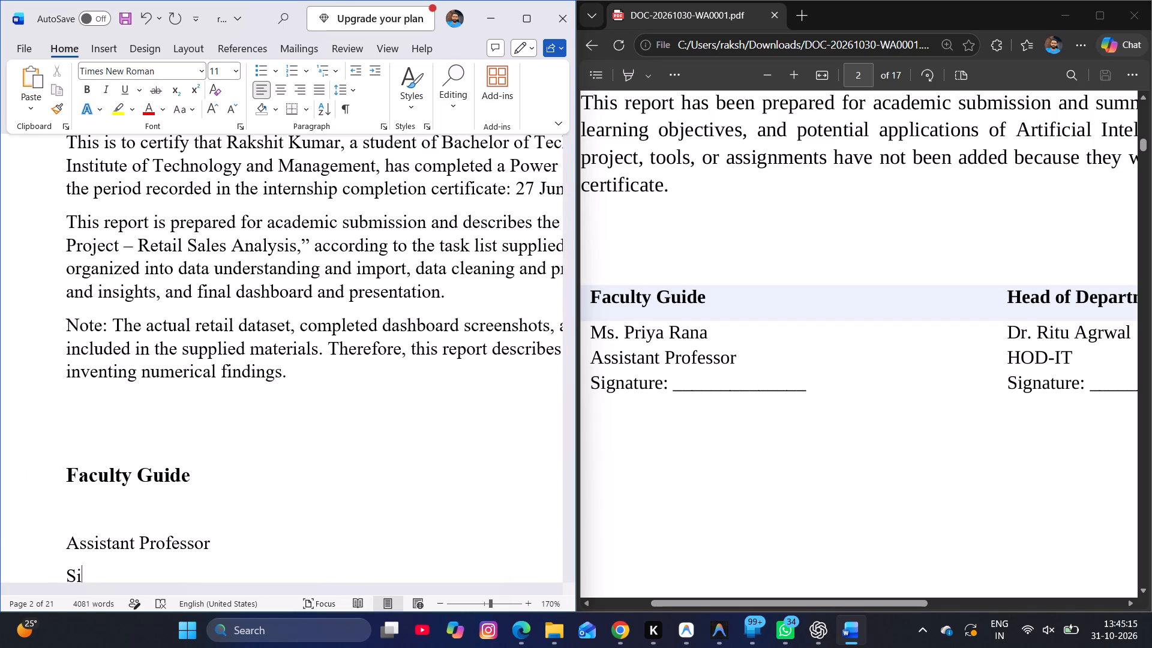
scroll(121, 304, "right", 1)
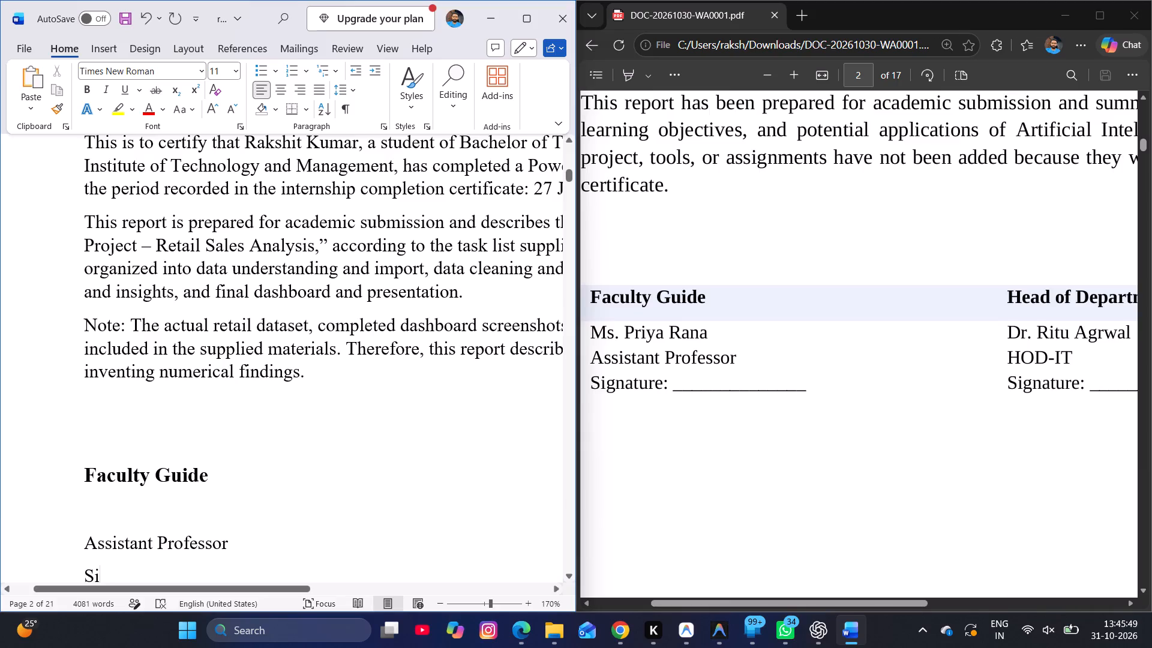
scroll(270, 353, "down", 1)
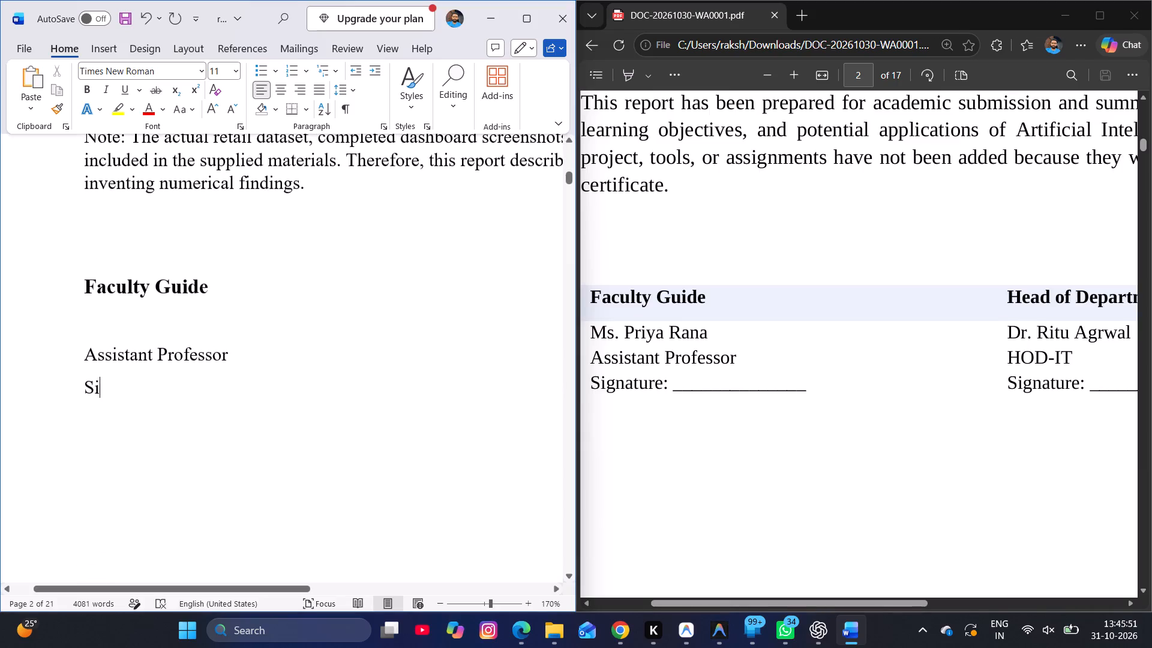
scroll(270, 353, "down", 1)
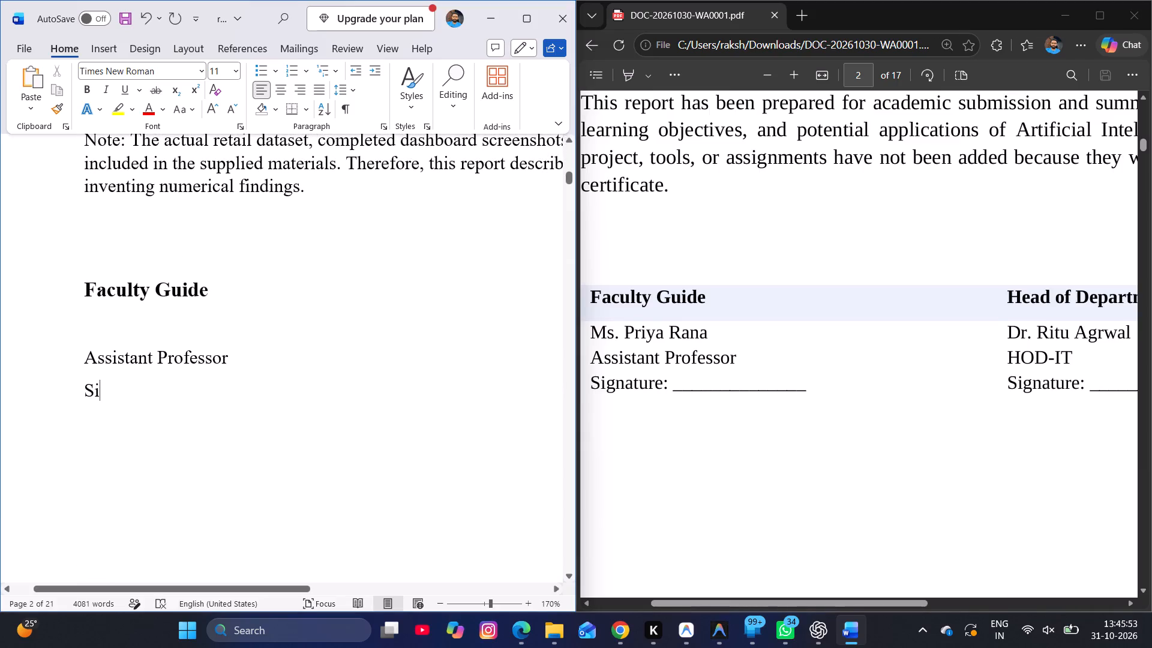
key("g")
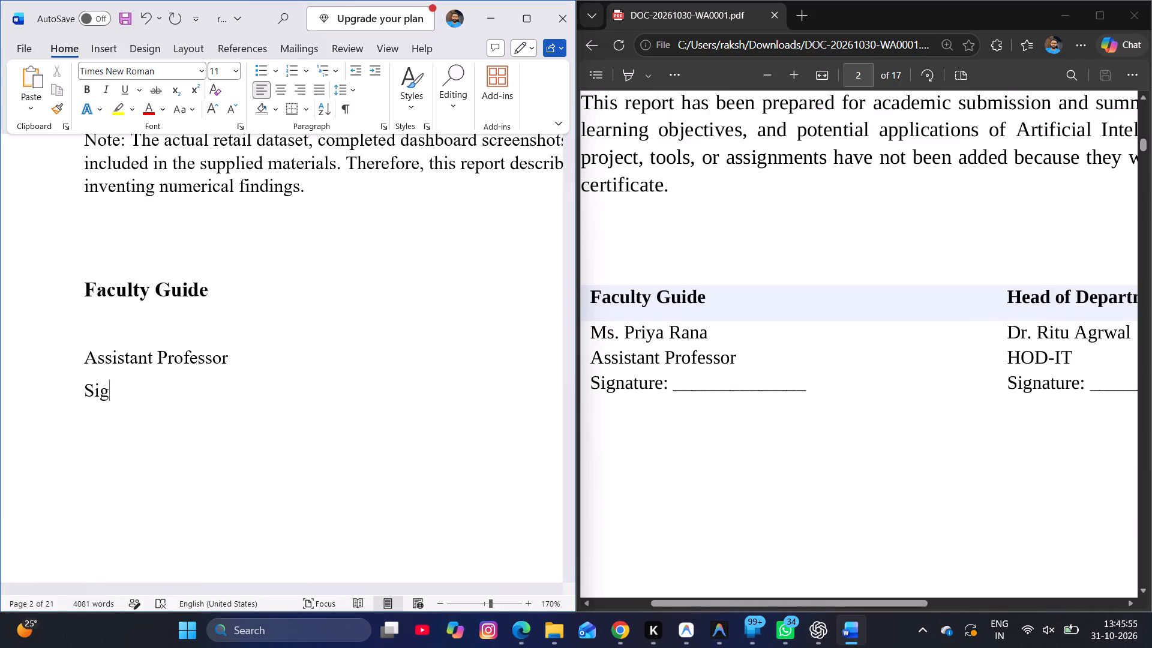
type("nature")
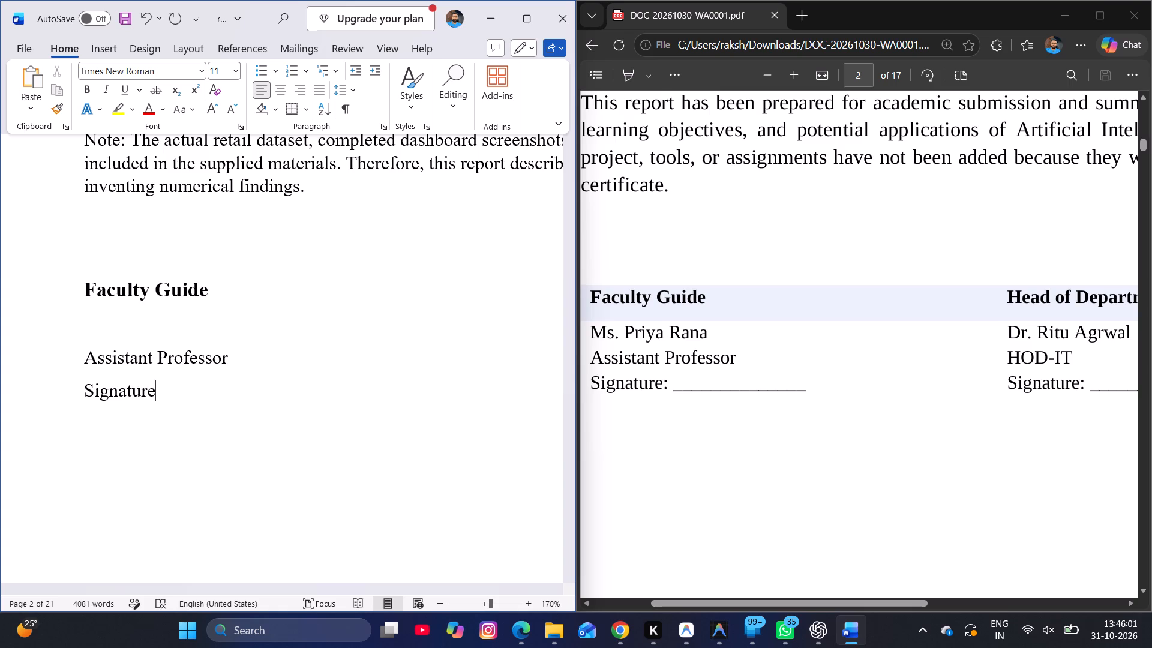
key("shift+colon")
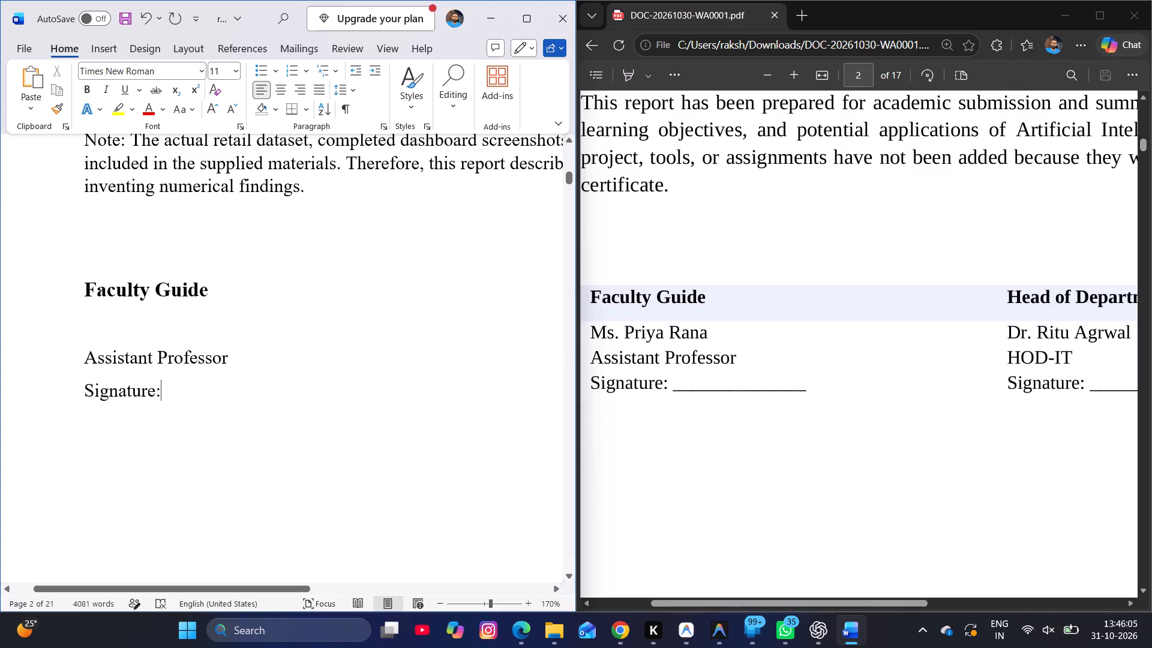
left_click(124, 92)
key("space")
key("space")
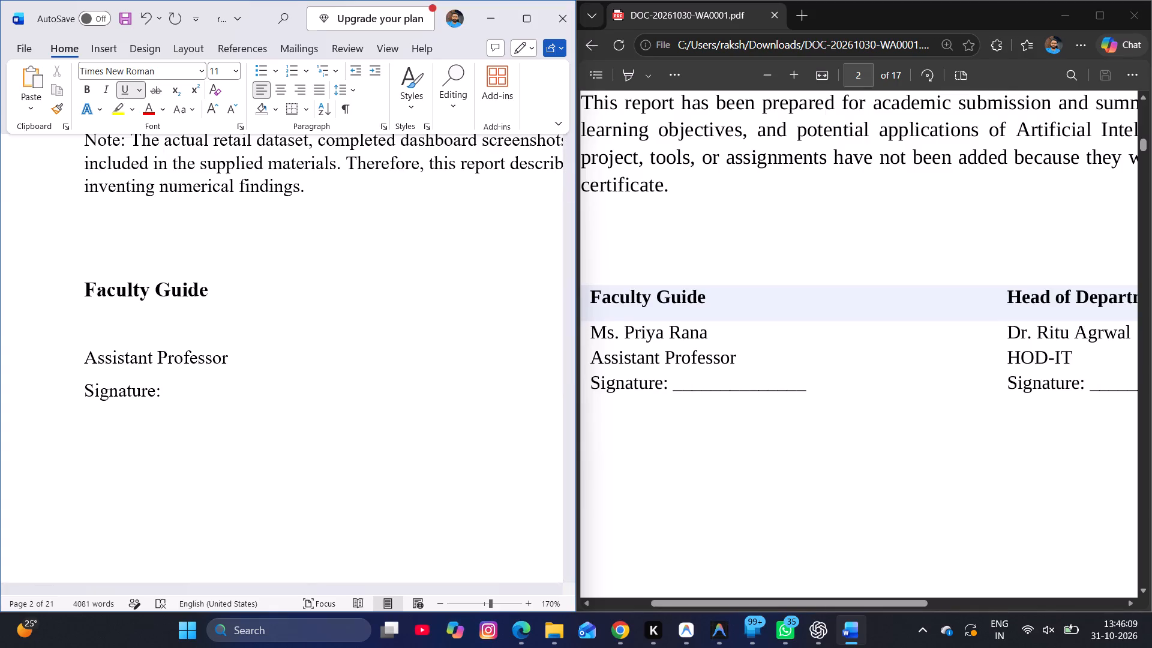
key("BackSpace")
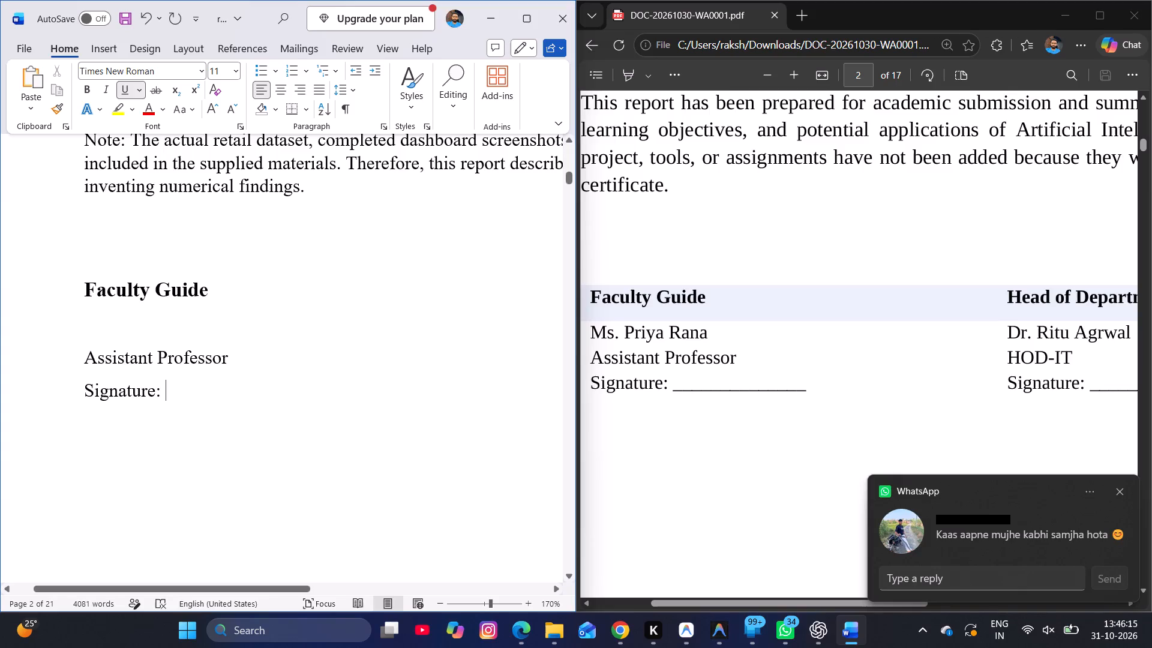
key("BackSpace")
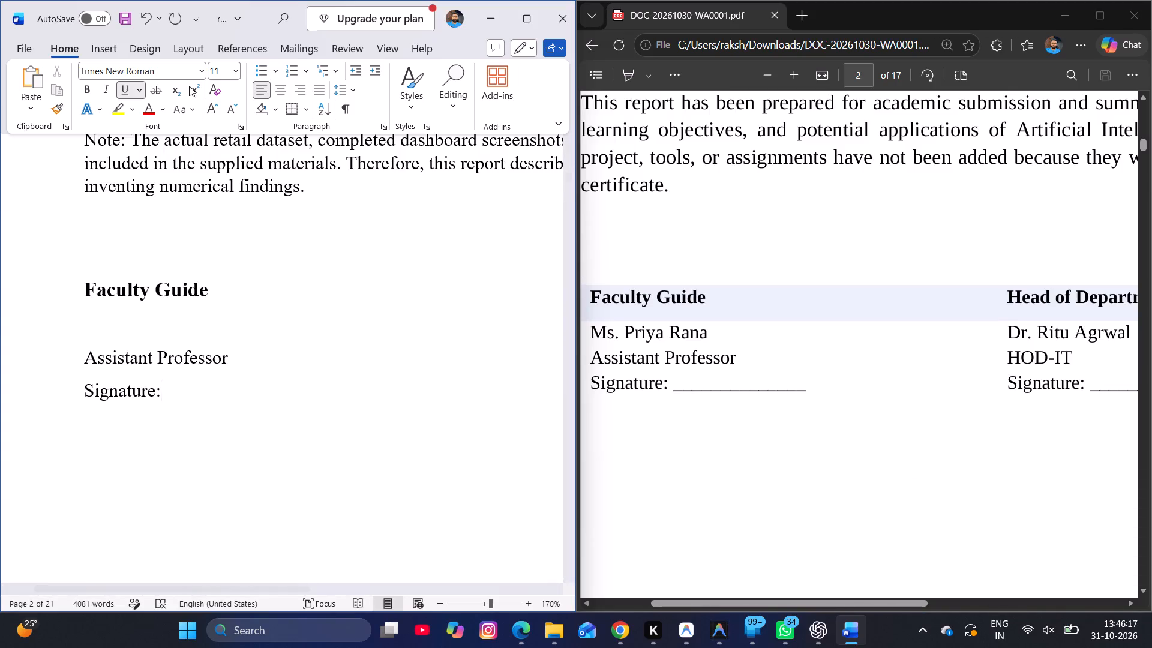
Add a blank signing line after "Signature:" using thick-underlined spaces, and end it with a period.
left_click(139, 89)
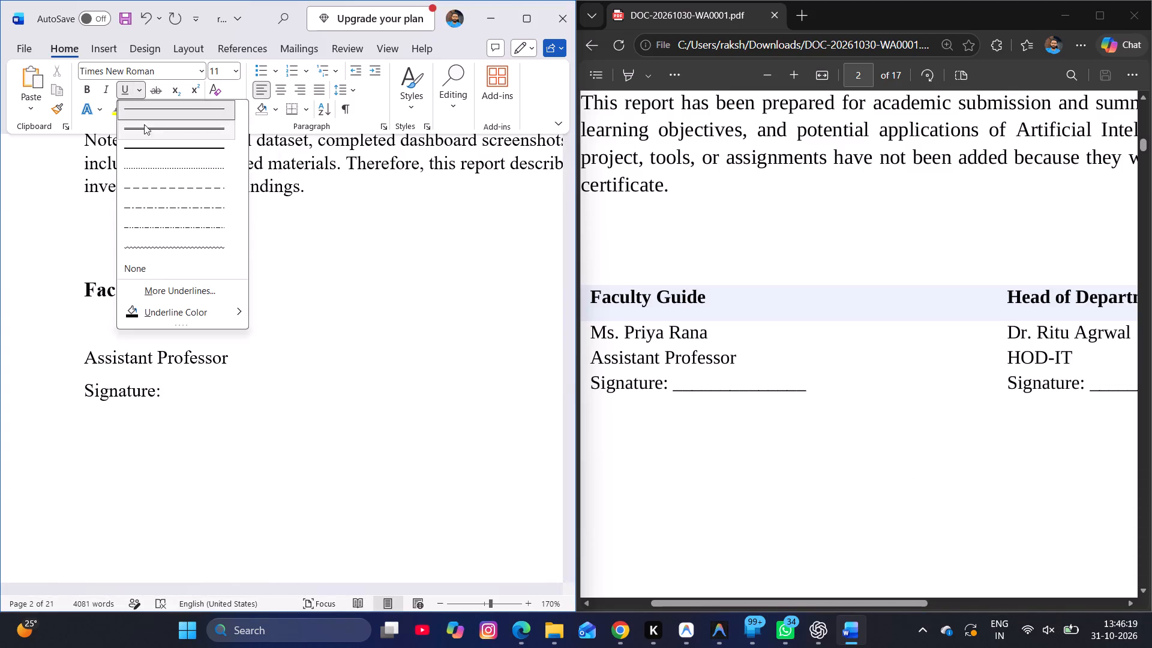
left_click(145, 142)
key("space")
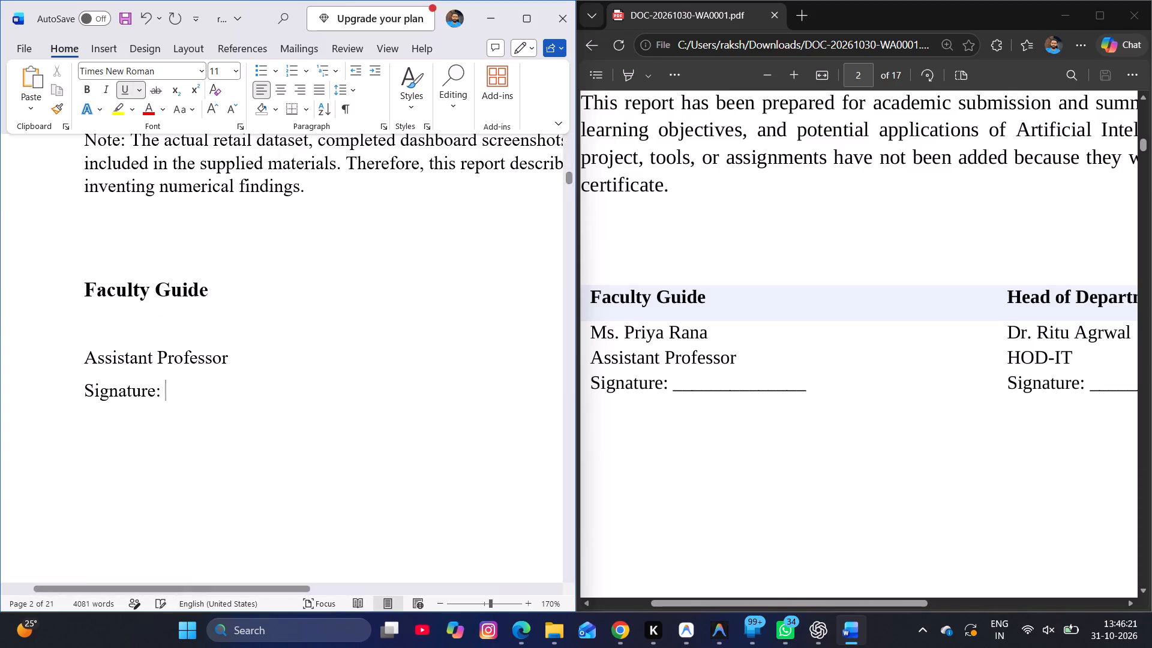
key("space")
key("space")
key("space")
key("n")
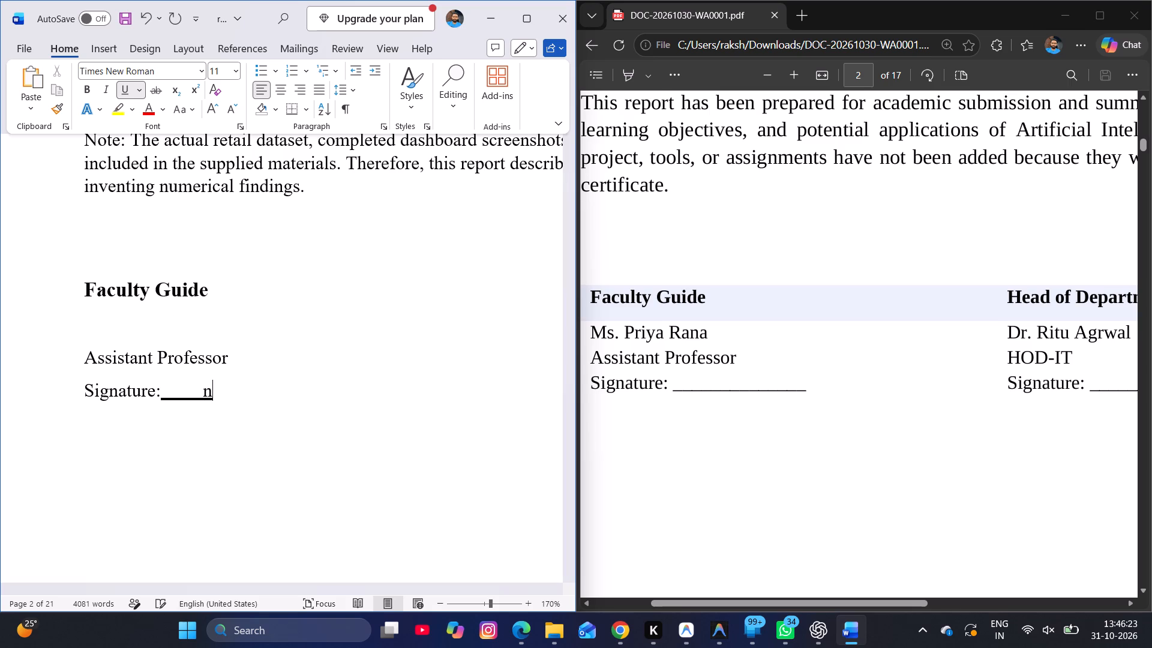
key("BackSpace")
key("space")
key("space")
key("space")
key("space")
key("space")
key("space")
key("space")
key("space")
key("space")
key("space")
key("space")
key("space")
key("space")
key("space")
key("space")
key("space")
key("space")
key("space")
key("space")
key("space")
key("period")
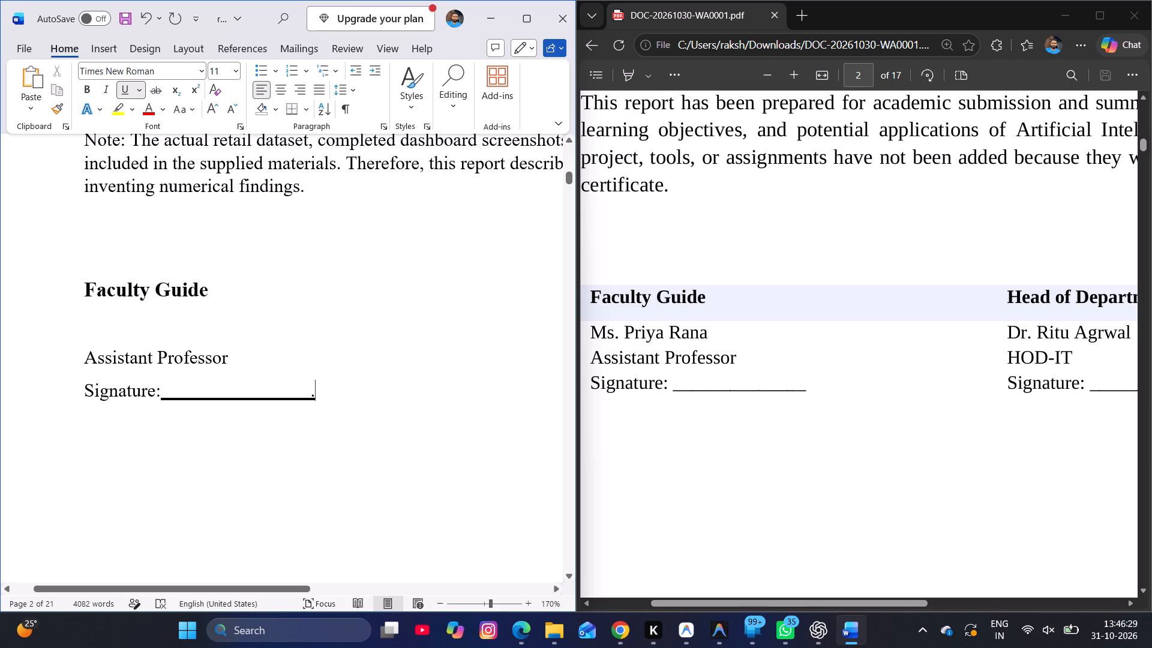
Delete the thick-underlined signing line and its period after "Signature:" in the Faculty Guide block.
left_click(141, 94)
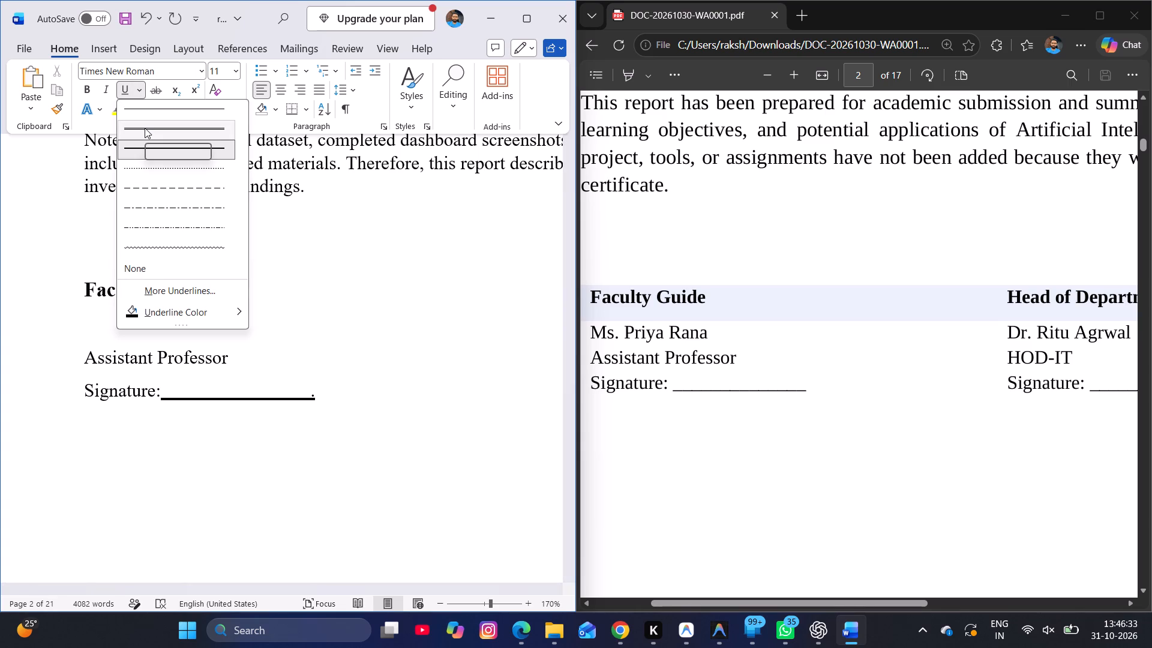
left_click(162, 114)
key("BackSpace")
key("BackSpace")
key("BackSpace")
key("BackSpace")
key("BackSpace")
key("BackSpace")
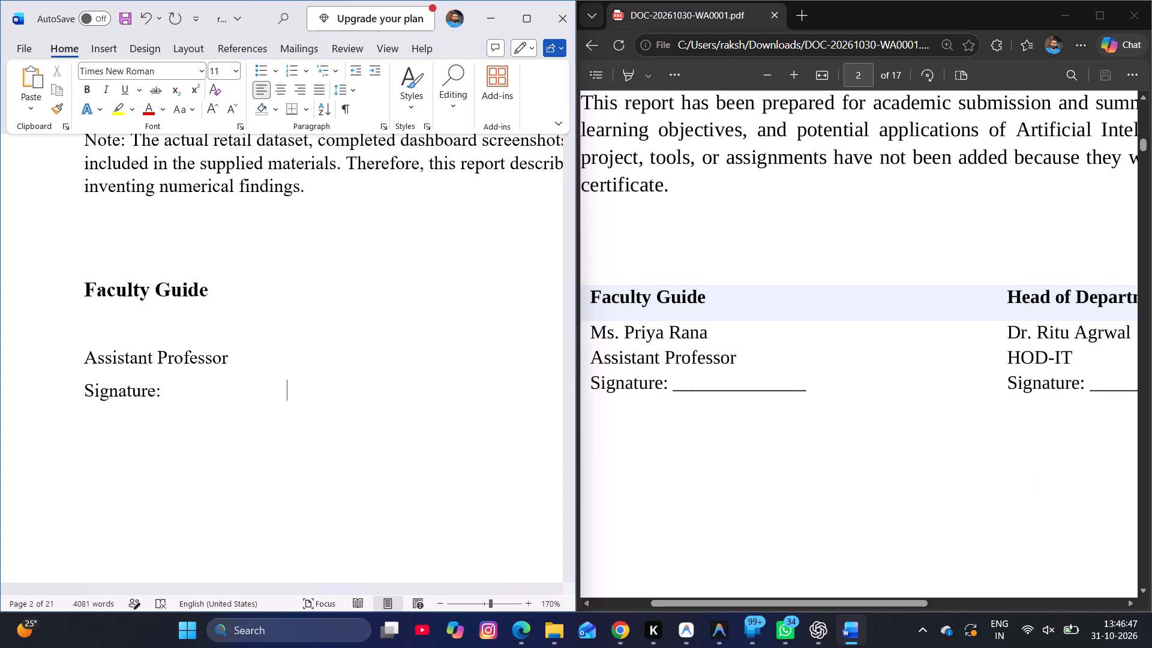
key("BackSpace")
key("BackSpace")
key("BackSpace")
key("BackSpace")
key("BackSpace")
key("BackSpace")
key("BackSpace")
key("BackSpace")
key("BackSpace")
key("BackSpace")
key("BackSpace")
key("BackSpace")
key("BackSpace")
key("BackSpace")
key("BackSpace")
key("BackSpace")
key("BackSpace")
key("BackSpace")
key("BackSpace")
key("BackSpace")
key("BackSpace")
key("BackSpace")
key("BackSpace")
key("BackSpace")
key("BackSpace")
key("BackSpace")
key("BackSpace")
Add a blank signing line after "Signature:" using spaces with a thin single underline, and end it with a period.
left_click(144, 95)
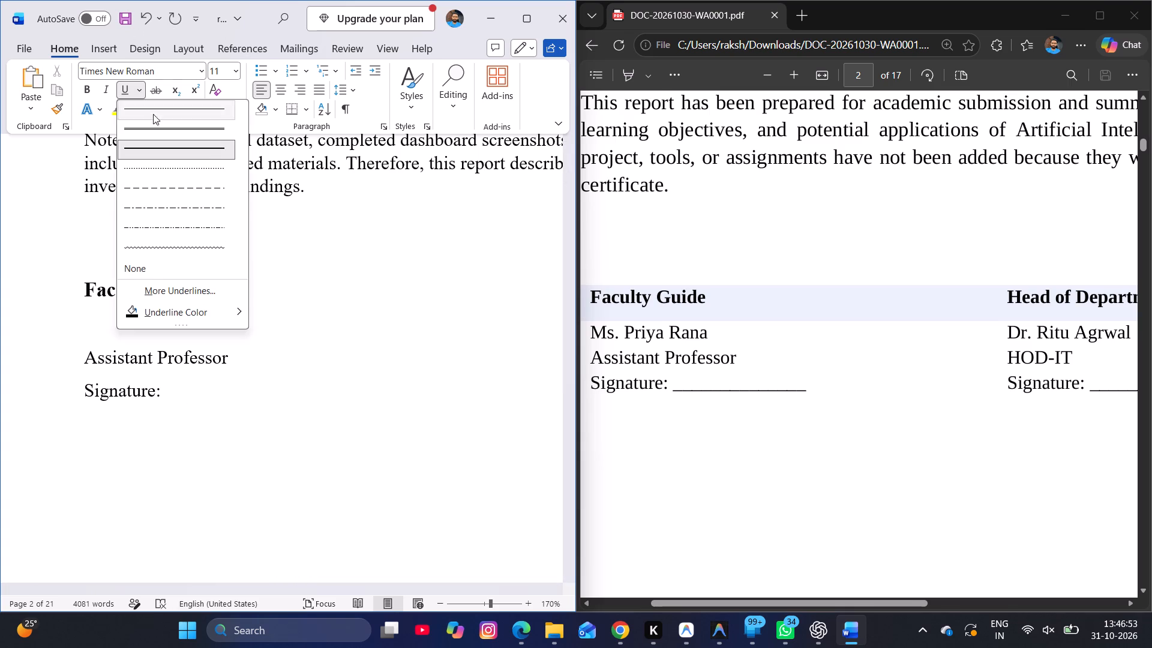
left_click(160, 113)
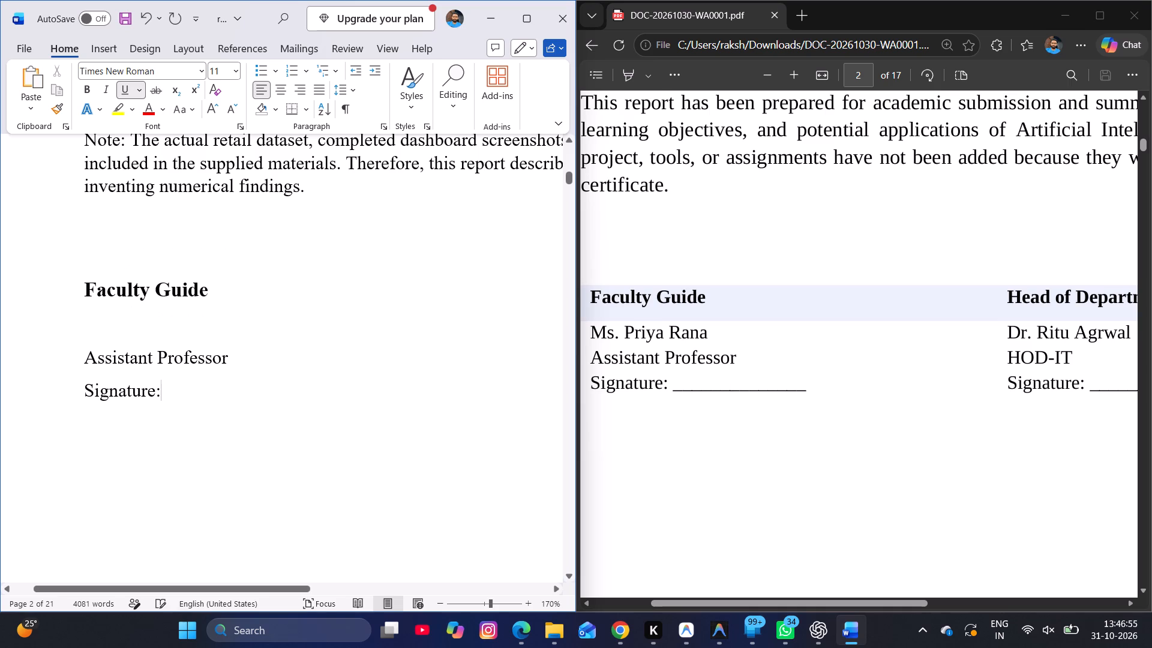
key("space")
key("space")
key("space")
key("space")
key("space")
key("space")
key("space")
key("space")
key("space")
key("space")
key("space")
key("space")
key("space")
key("space")
key("space")
key("space")
key("space")
key("space")
key("space")
key("space")
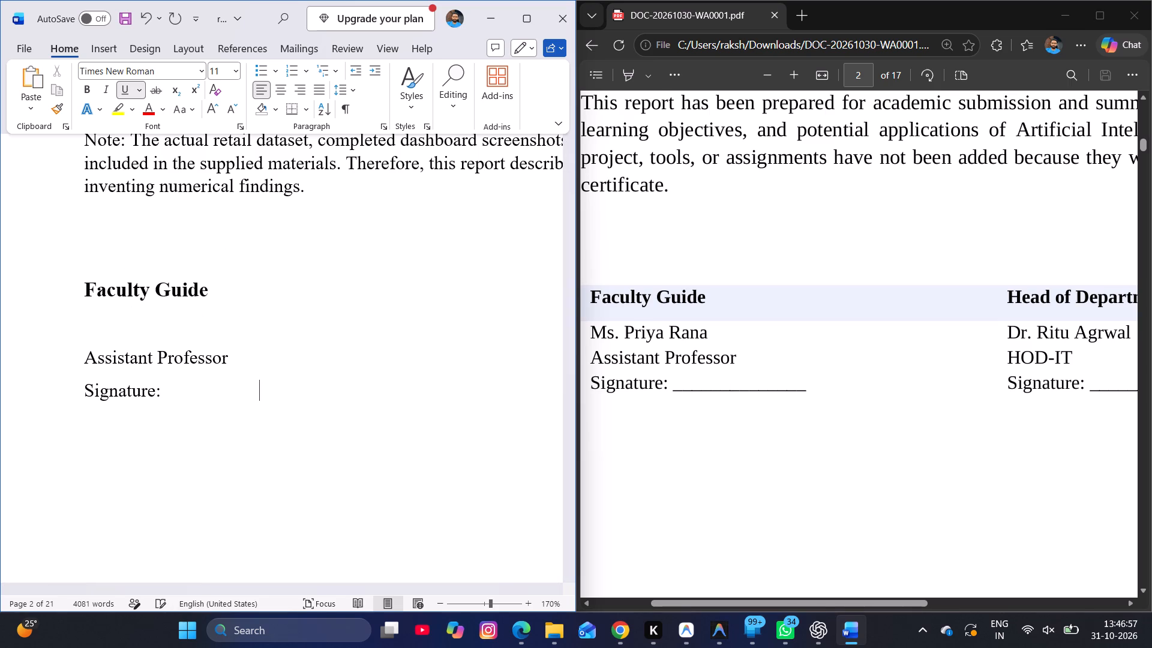
key("space")
key("period")
left_click(295, 385)
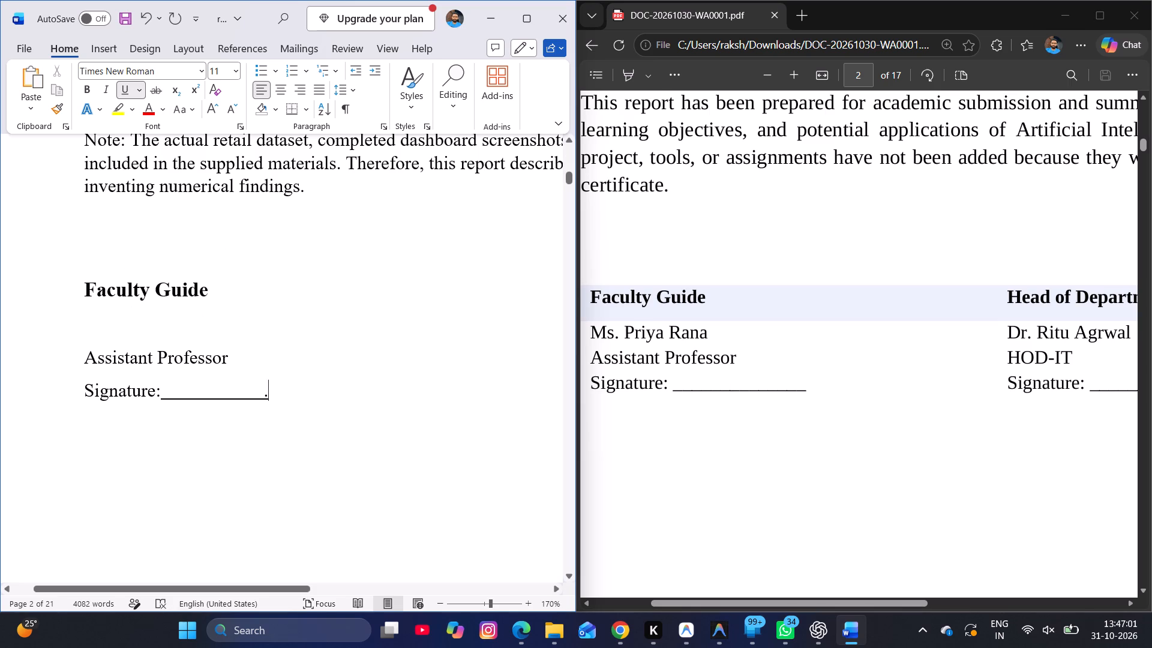
Add the heading "Head of Department" on the same line as "Faculty Guide", spaced well across to the page's right half.
left_click(478, 301)
key("space")
key("space")
key("space")
key("space")
key("space")
key("space")
key("space")
key("space")
key("space")
key("space")
key("space")
key("space")
key("space")
key("space")
key("space")
key("space")
key("space")
key("space")
key("space")
key("space")
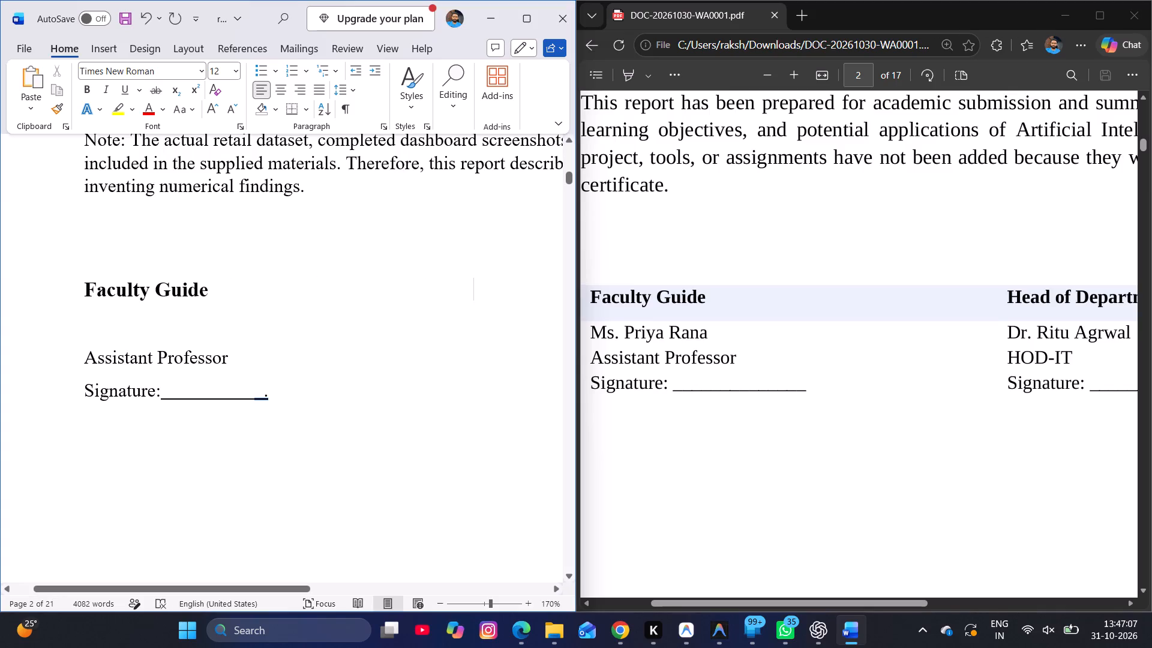
scroll(324, 368, "left", 1)
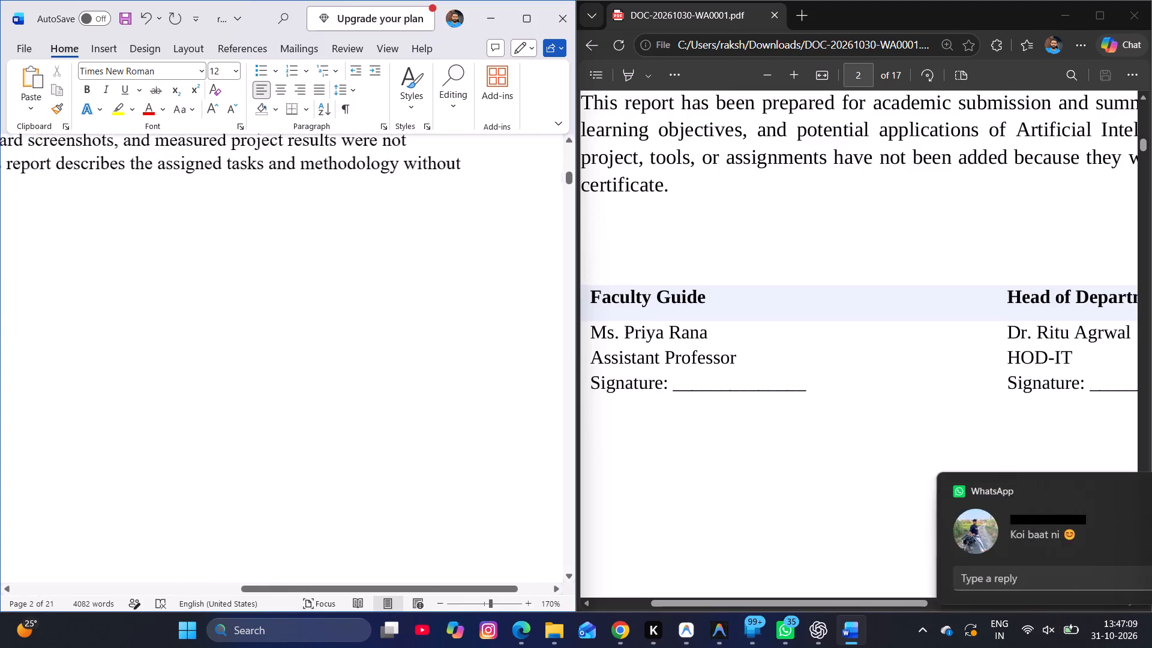
scroll(324, 368, "left", 1)
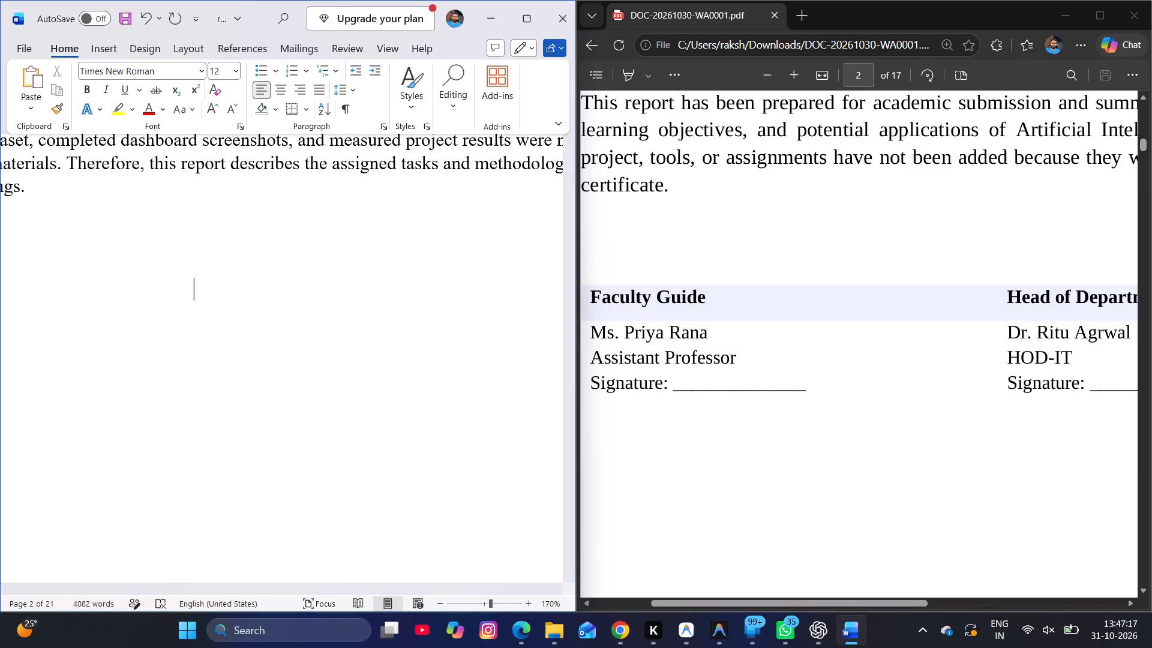
scroll(324, 368, "up", 1)
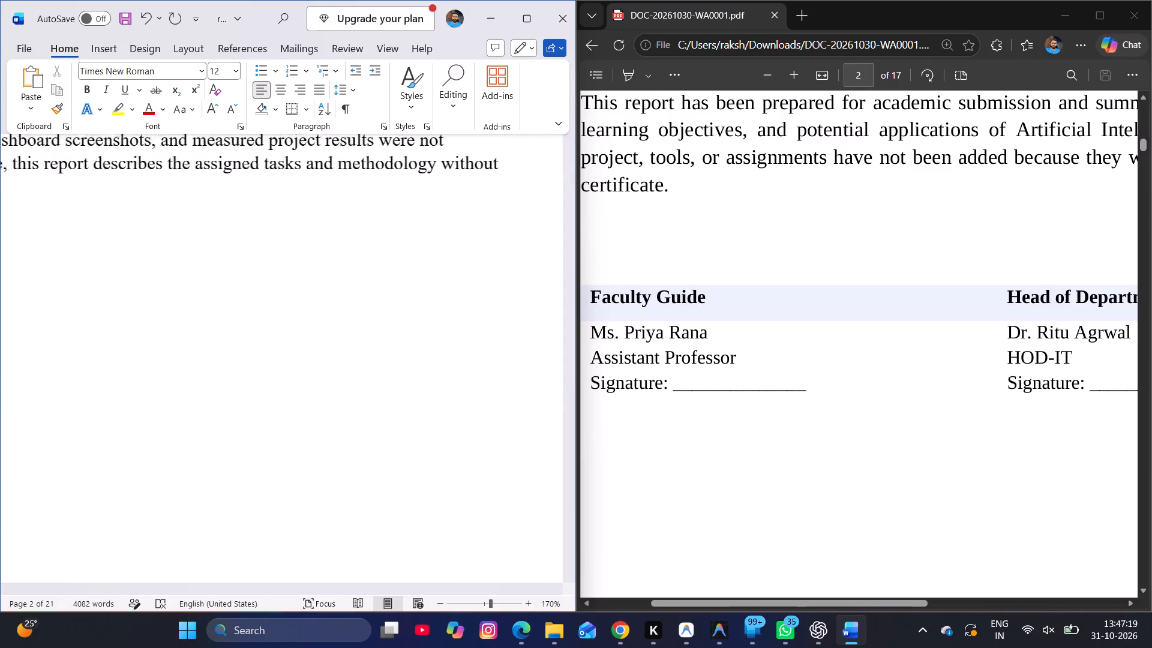
scroll(324, 368, "up", 1)
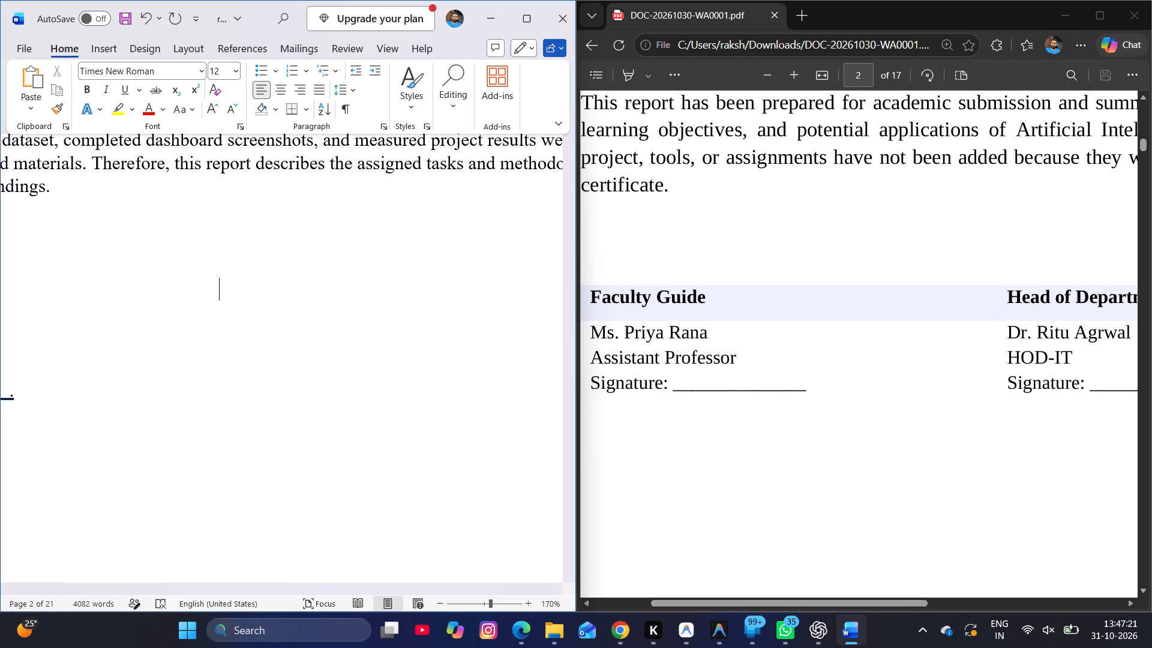
key("space")
key("space")
key("space")
key("space")
key("space")
key("space")
key("space")
key("space")
key("space")
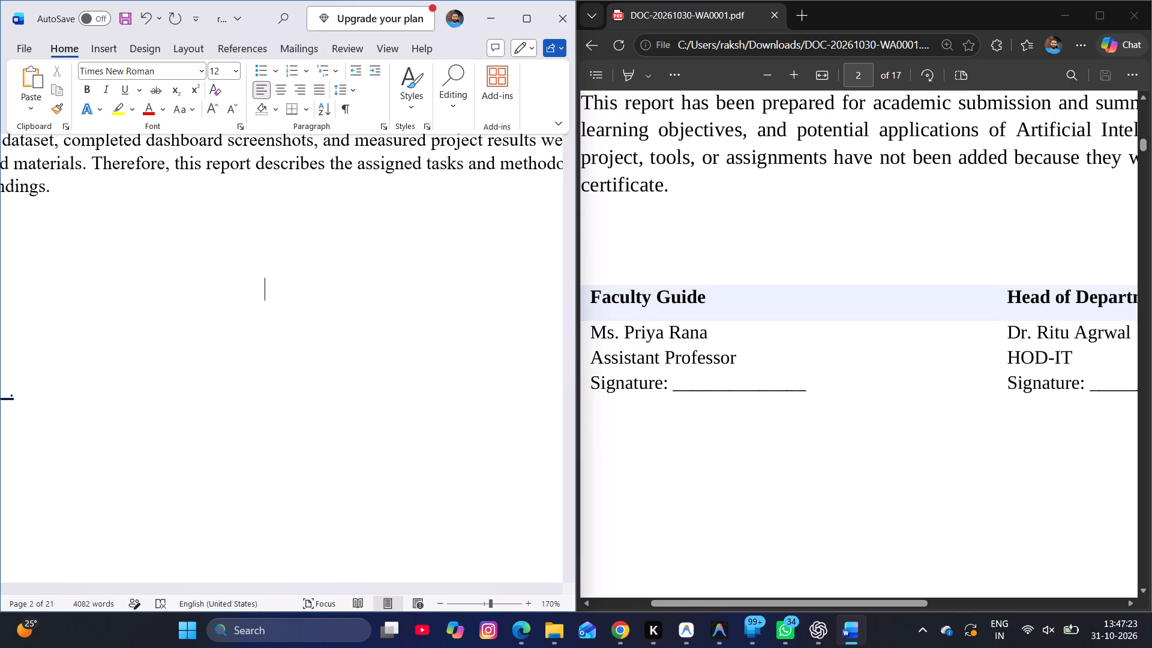
scroll(397, 453, "left", 1)
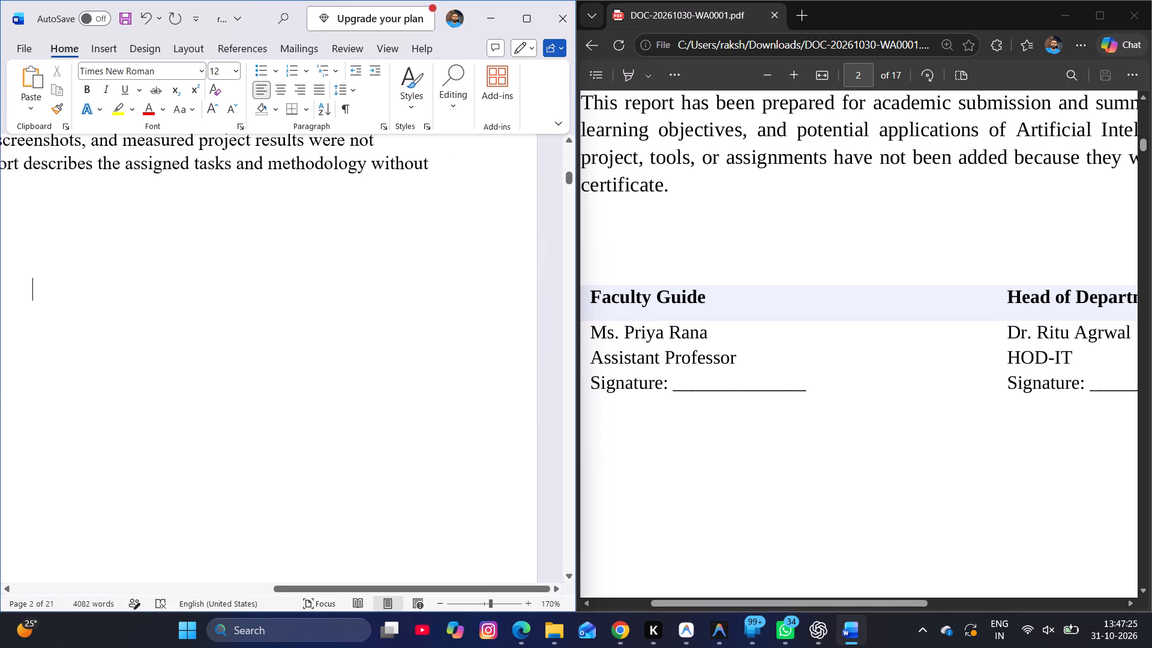
scroll(397, 453, "left", 1)
key("space")
key("space")
key("space")
key("space")
key("space")
key("space")
key("space")
key("space")
key("space")
key("space")
key("space")
key("space")
key("space")
key("space")
key("space")
key("space")
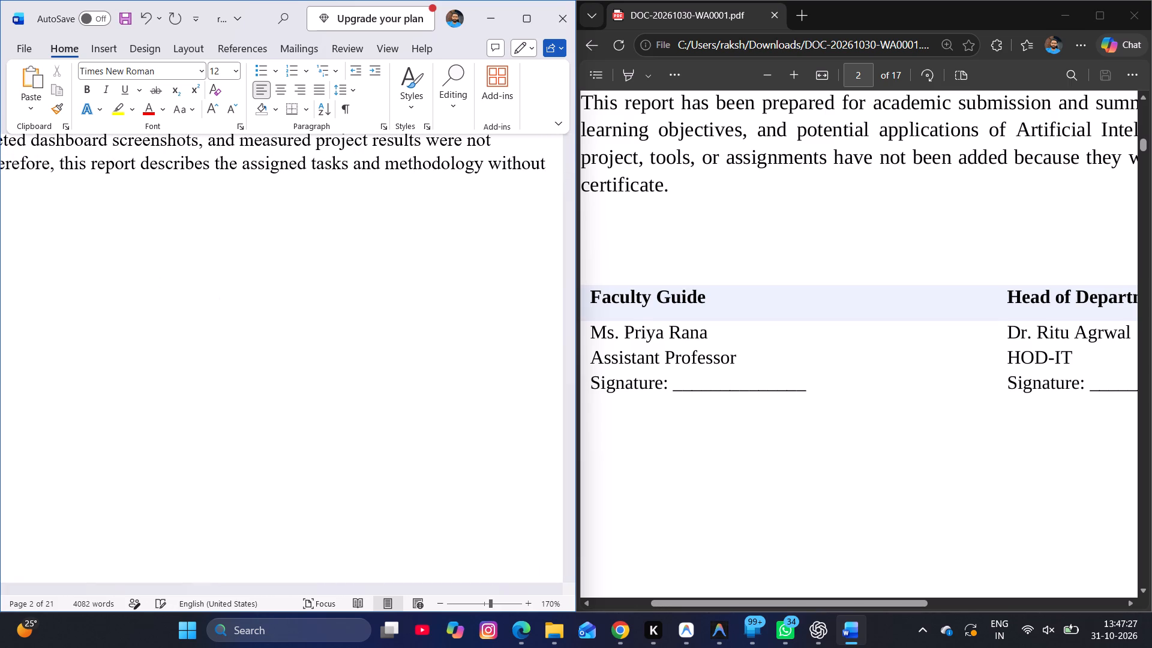
key("space")
key("space")
key("space")
key("space")
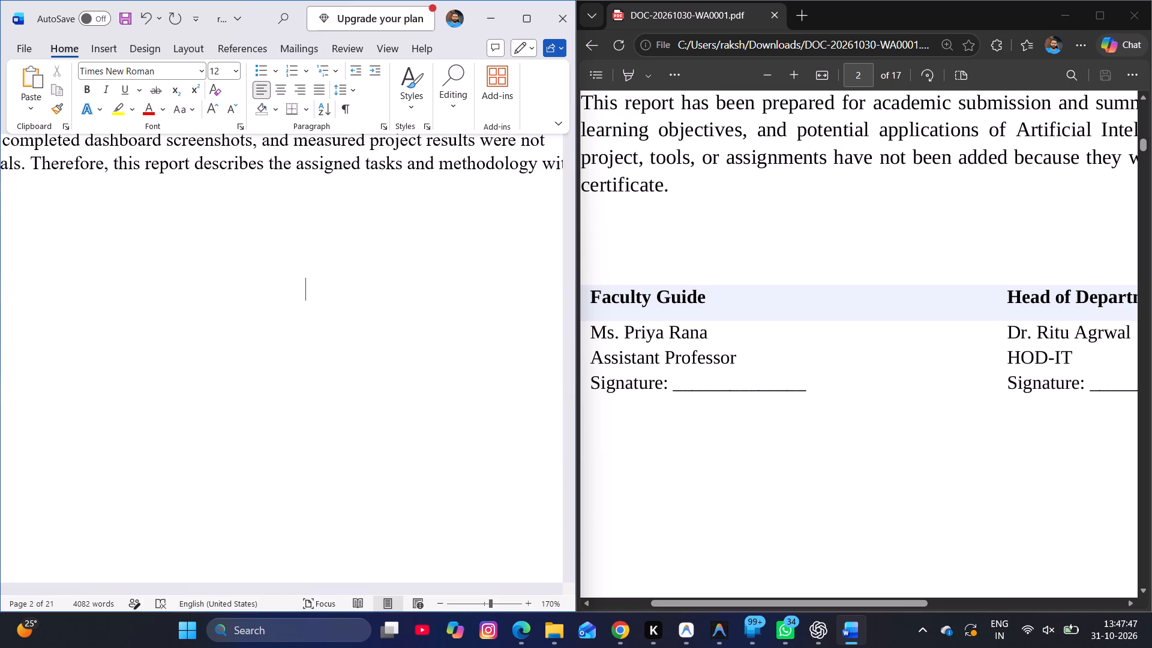
key("shift+h")
type("ead")
key("space")
type("of")
key("space")
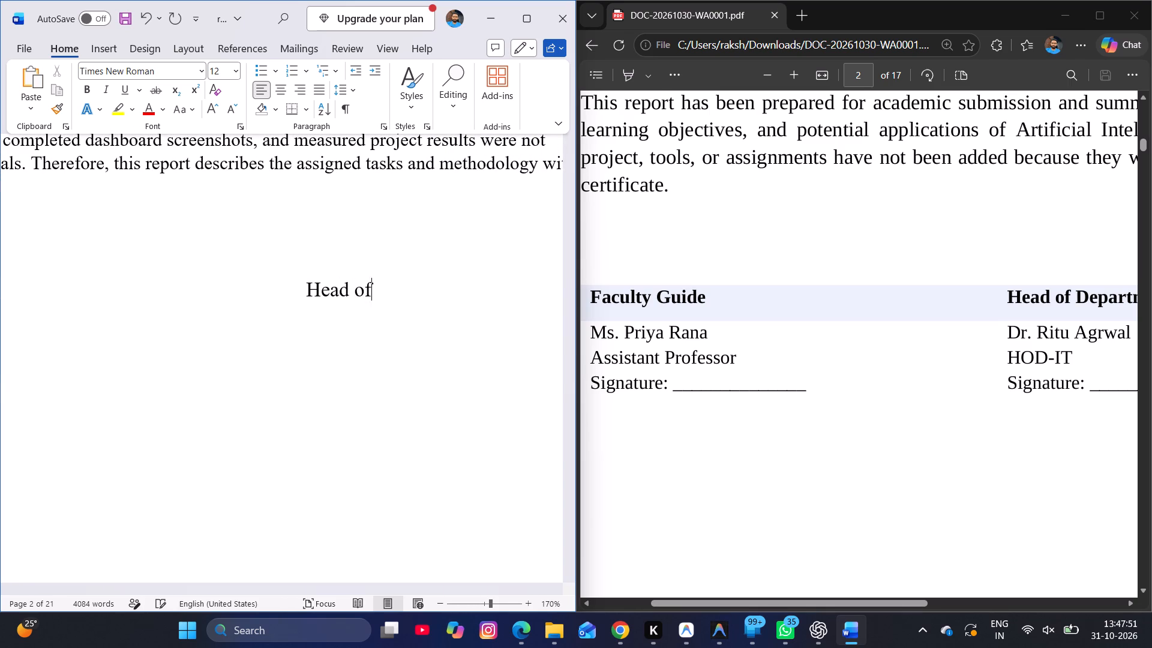
type("depae")
key("BackSpace")
type("rt")
type("ment")
key("space")
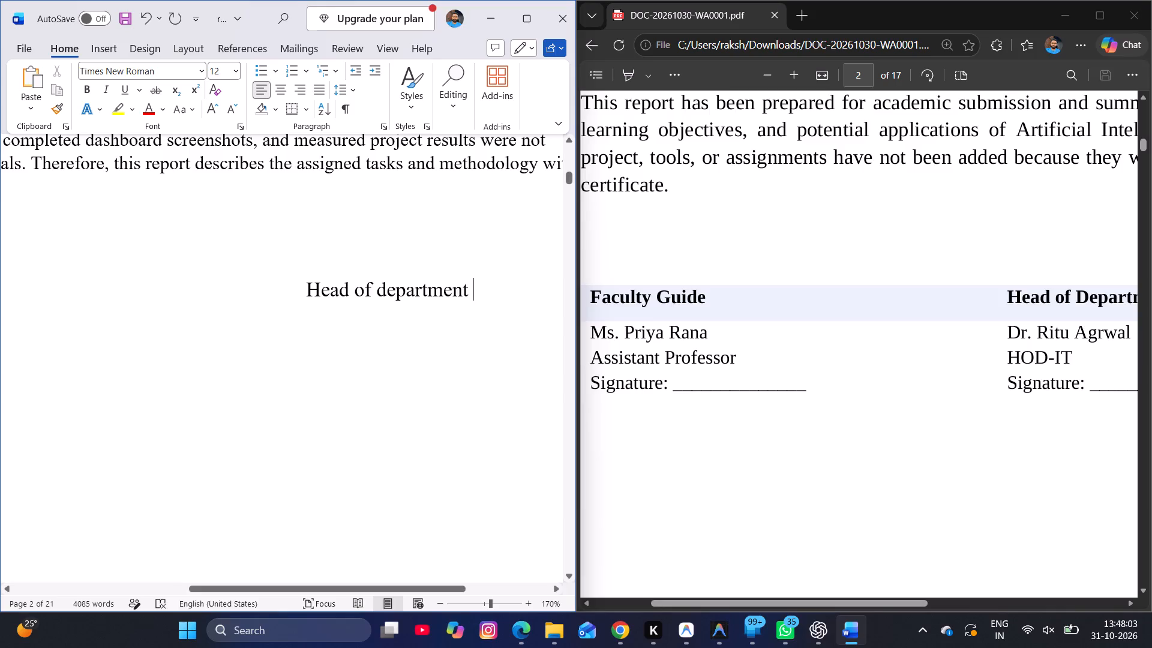
Capitalise the "d" of "department" in the signature block heading so it reads "Head of Department".
left_click(388, 289)
key("BackSpace")
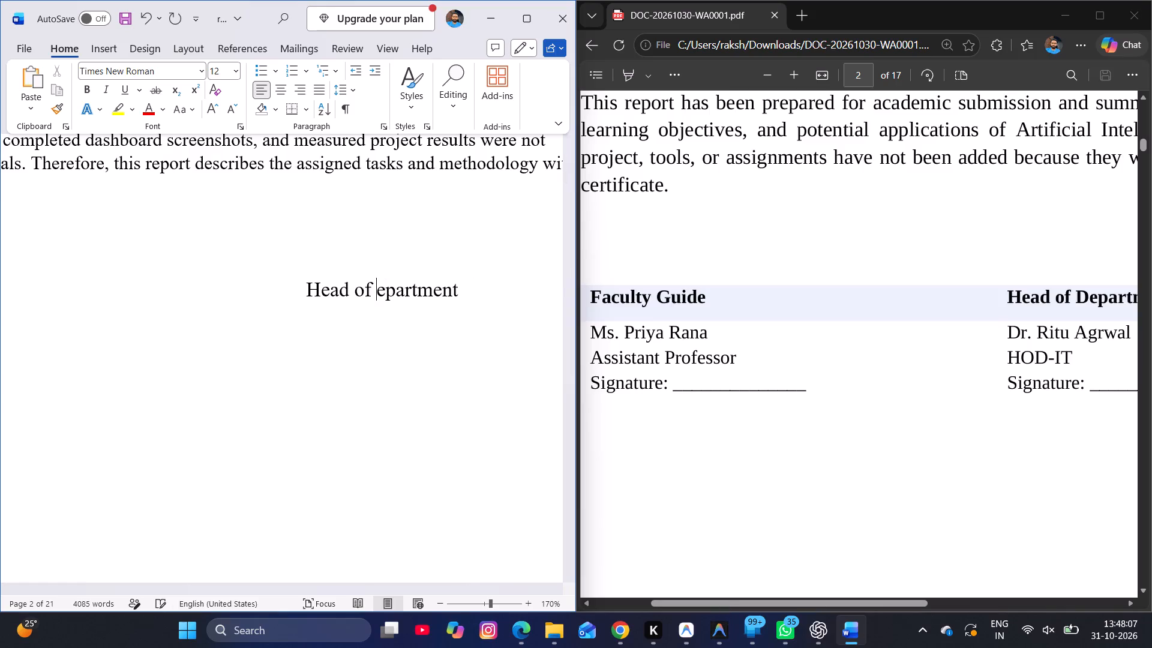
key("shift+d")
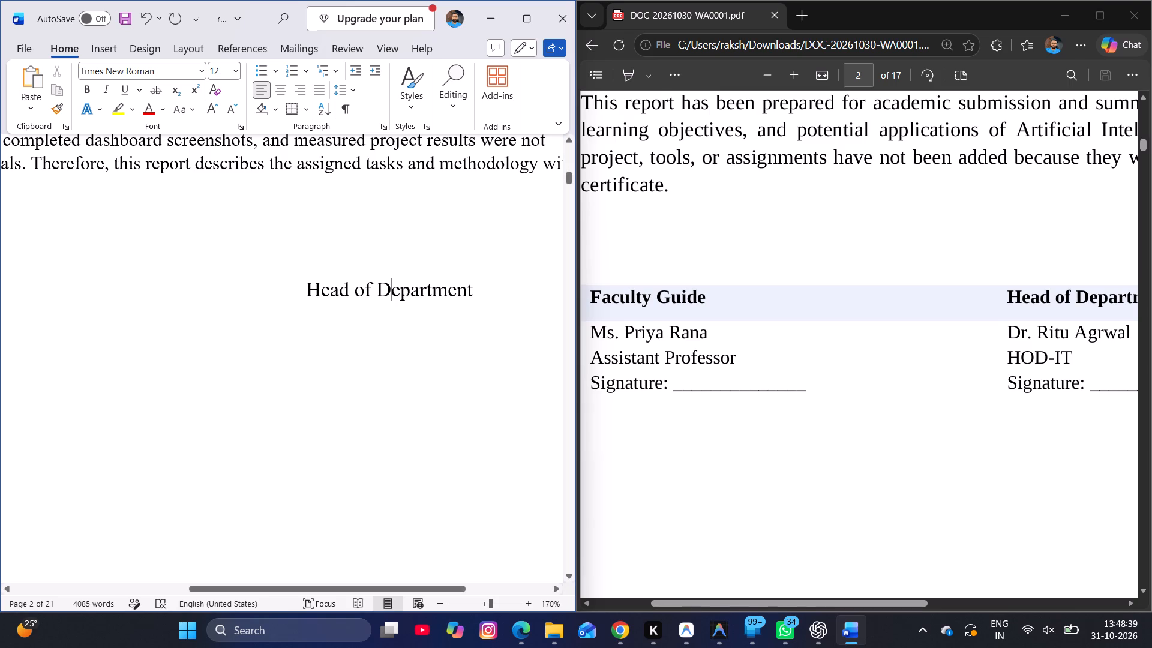
Select the "Head of Department" heading text in the Certificate page's signature block.
left_click(479, 298)
Make the "Head of Department" heading bold.
left_click_drag(479, 298, 298, 280)
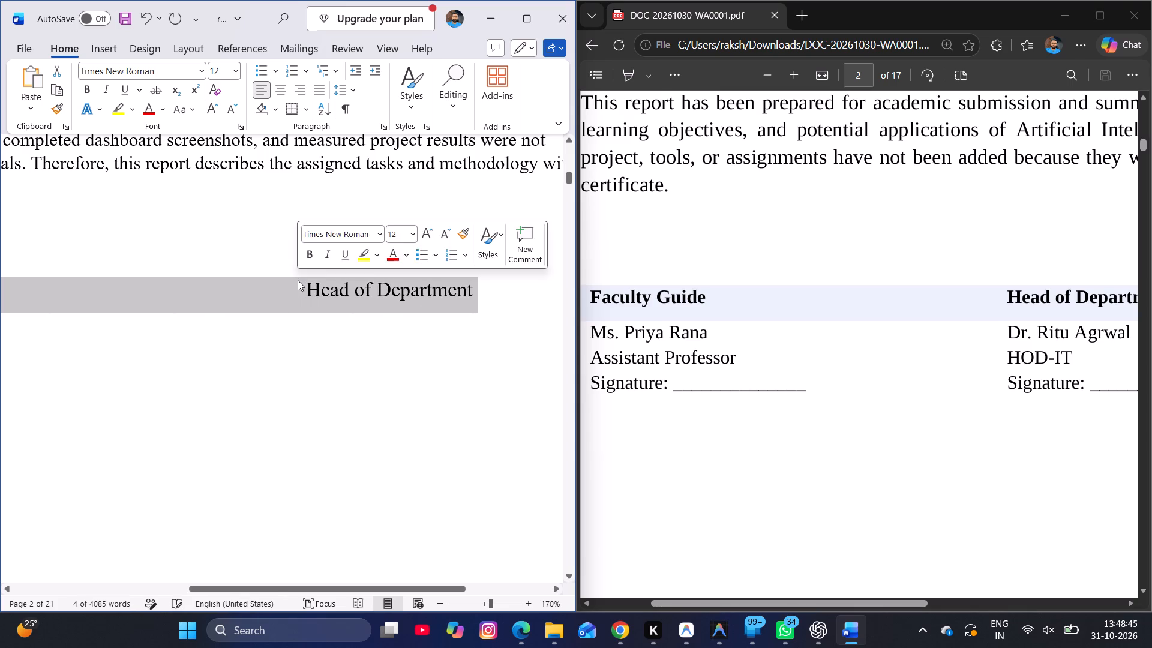
left_click(338, 336)
scroll(337, 295, "left", 1)
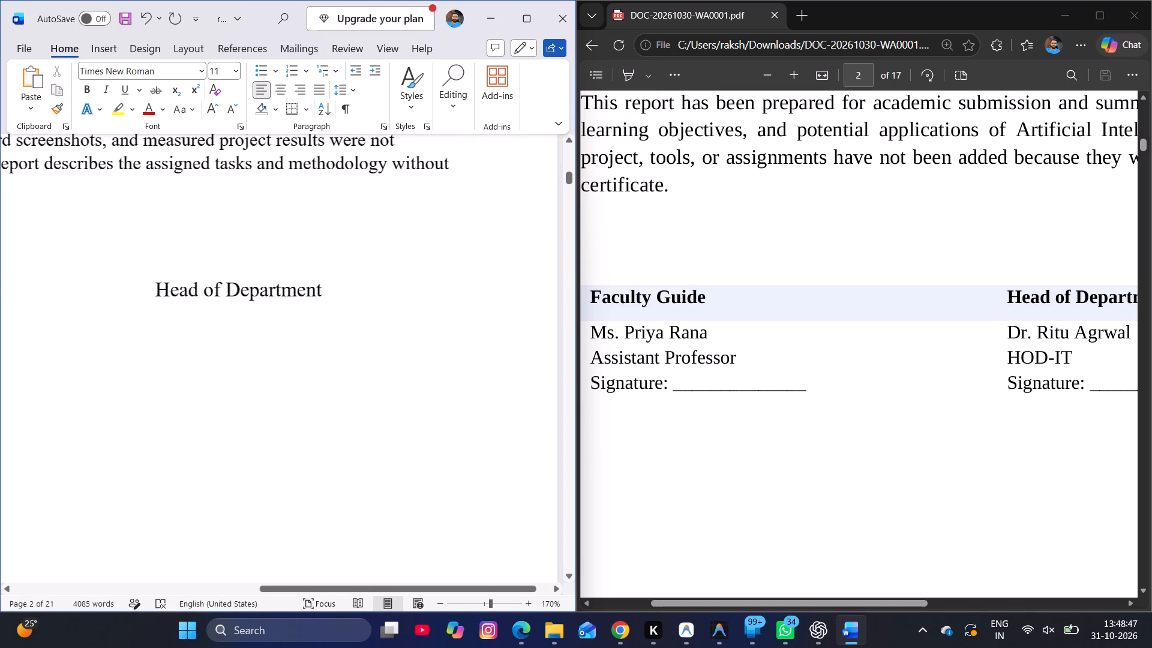
scroll(337, 295, "left", 1)
left_click(337, 295)
left_click_drag(350, 296, 207, 278)
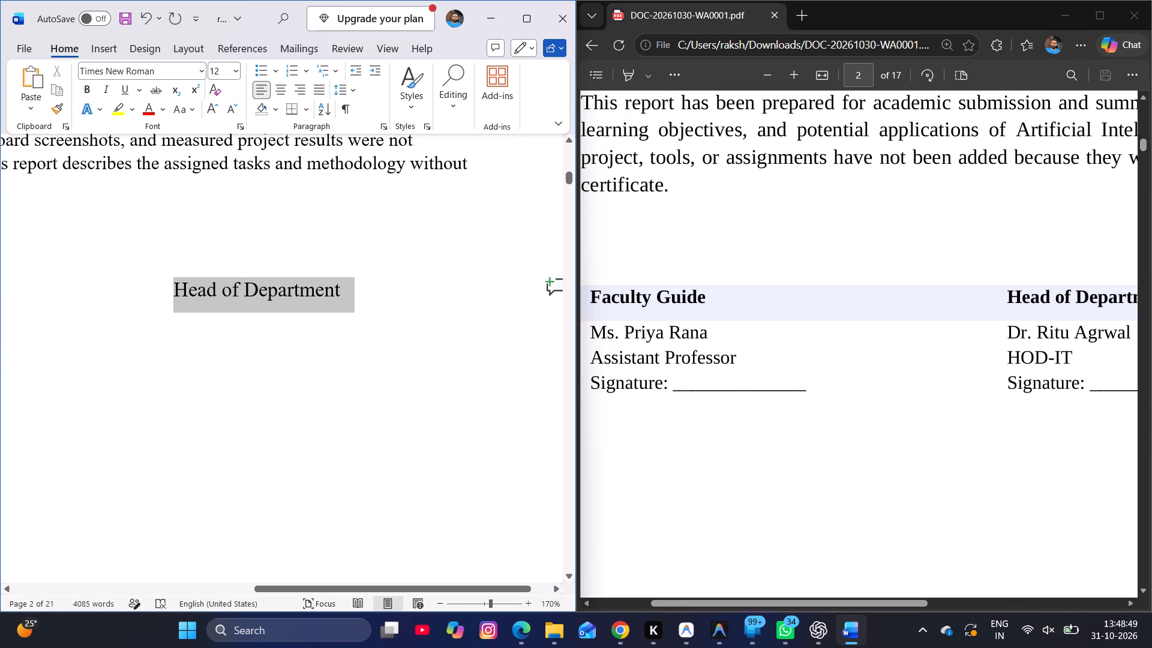
left_click_drag(207, 278, 174, 285)
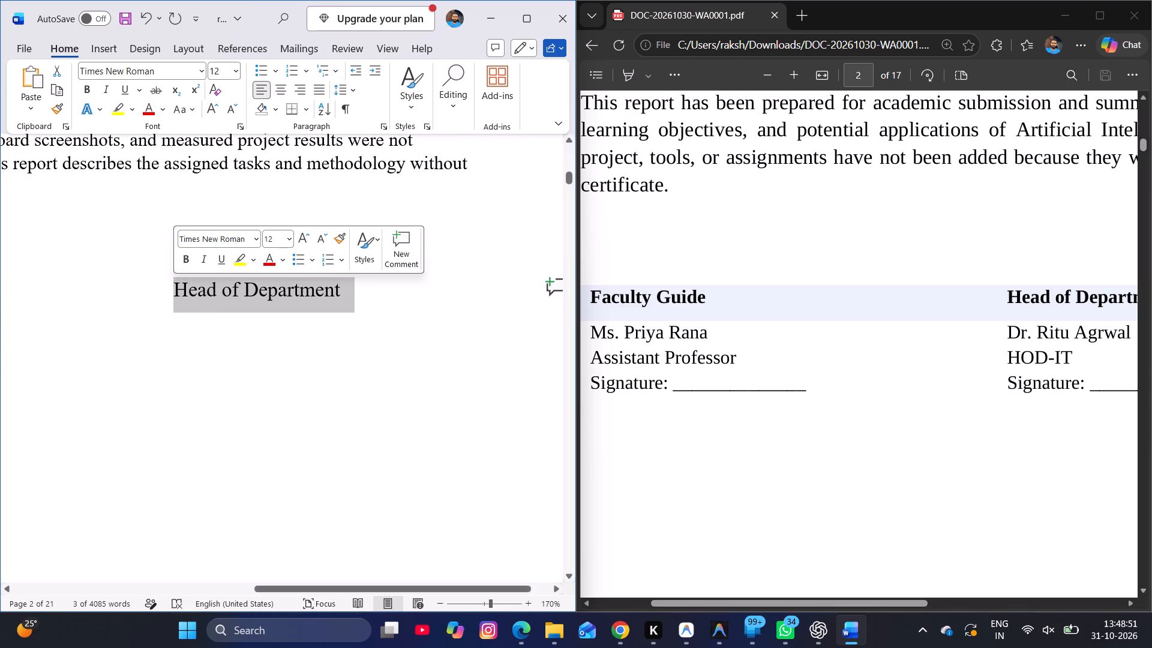
left_click(83, 89)
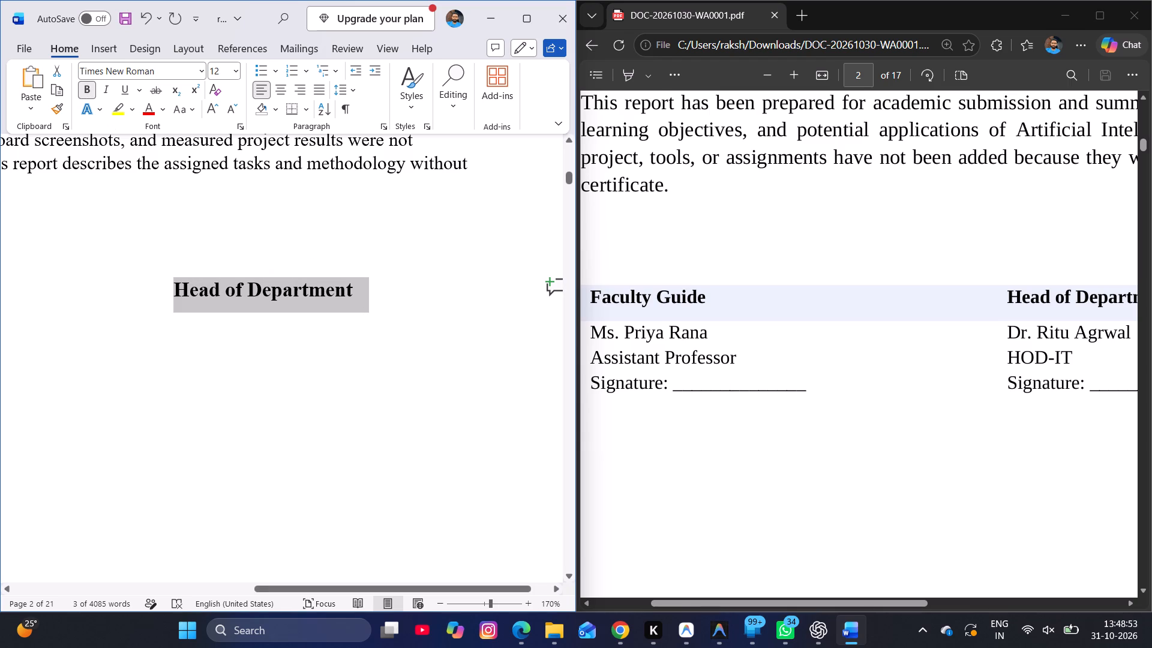
Add the department head's name on the line below the headings, spaced across to align under "Head of Department".
left_click(383, 355)
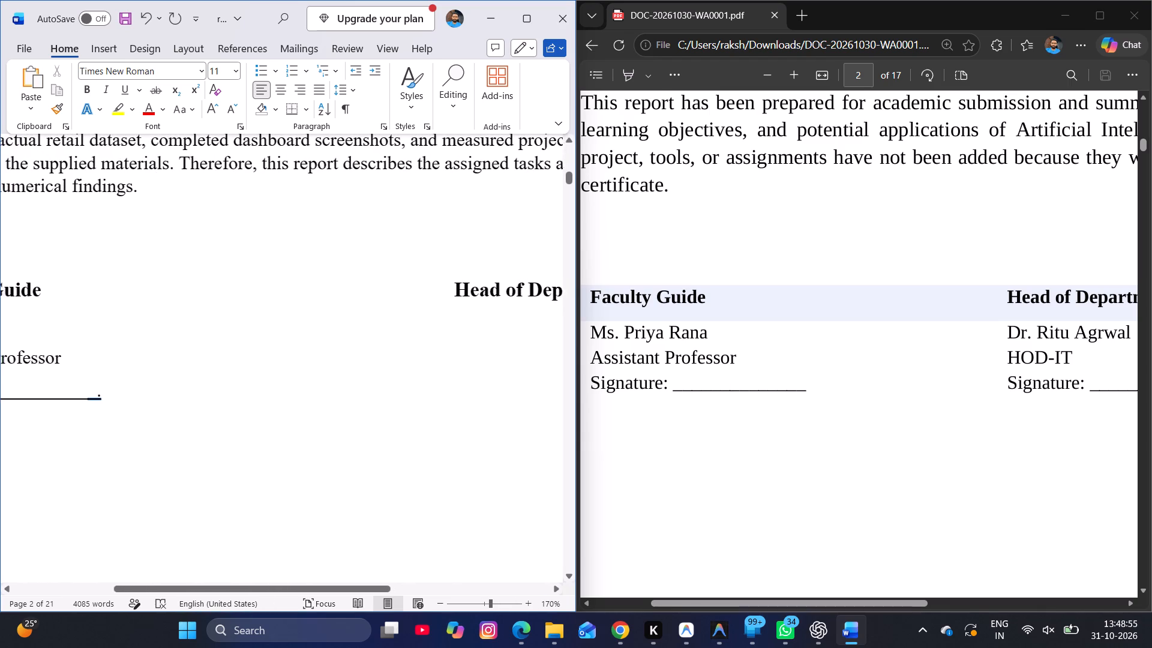
left_click(469, 315)
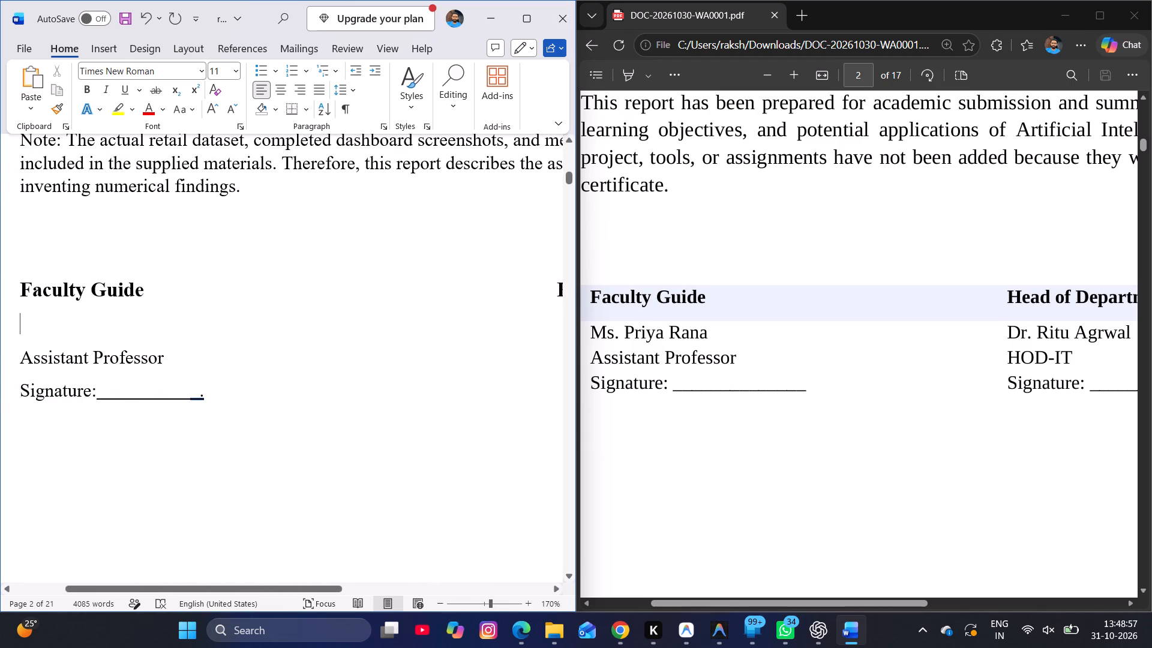
key("space")
key("space")
key("space")
key("space")
key("space")
key("space")
key("space")
key("space")
key("space")
key("space")
key("space")
key("space")
key("space")
key("space")
key("space")
key("space")
key("space")
key("space")
key("space")
key("space")
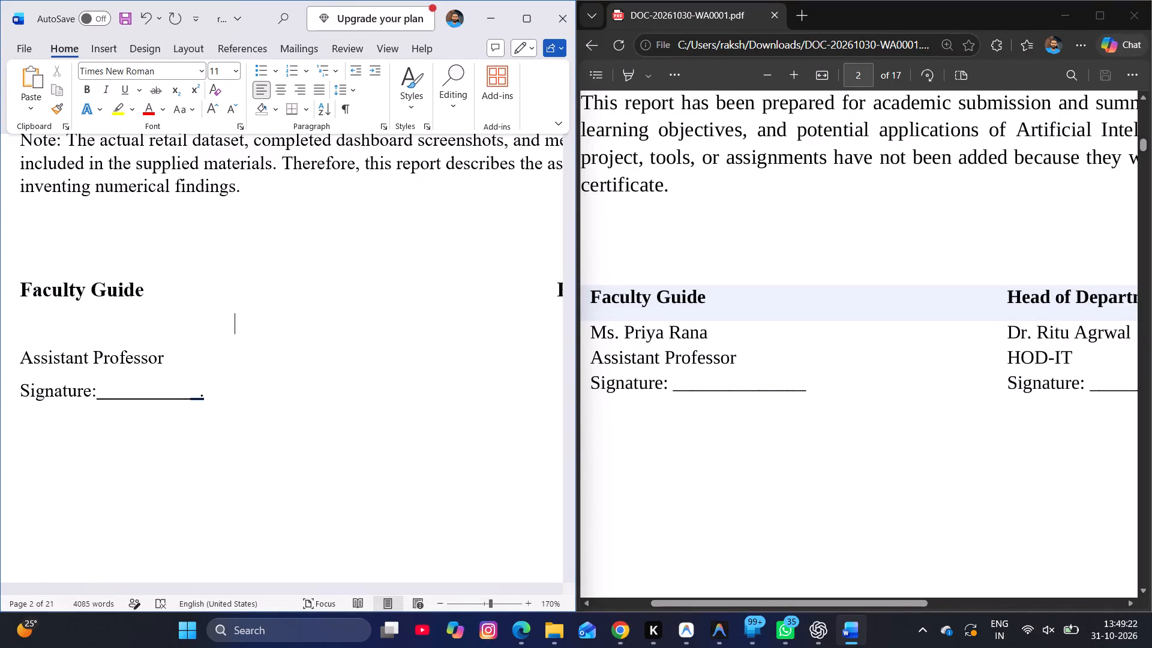
Extend the spaces on the line below the headings until the insertion point aligns with the start of "Head of Department".
scroll(467, 320, "left", 1)
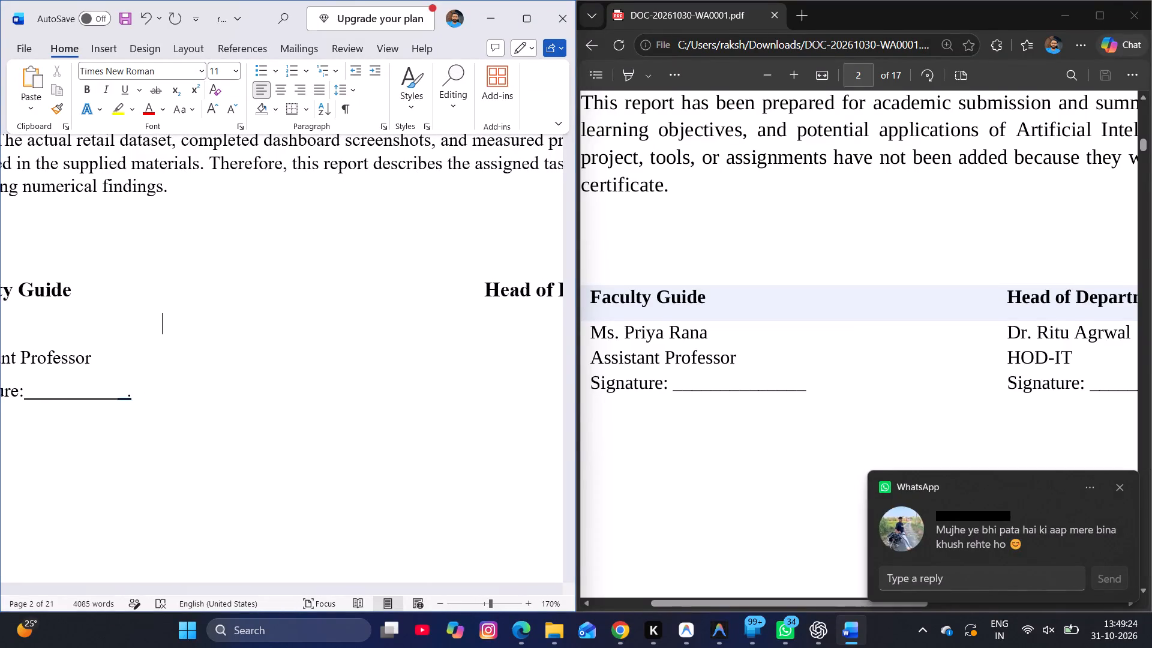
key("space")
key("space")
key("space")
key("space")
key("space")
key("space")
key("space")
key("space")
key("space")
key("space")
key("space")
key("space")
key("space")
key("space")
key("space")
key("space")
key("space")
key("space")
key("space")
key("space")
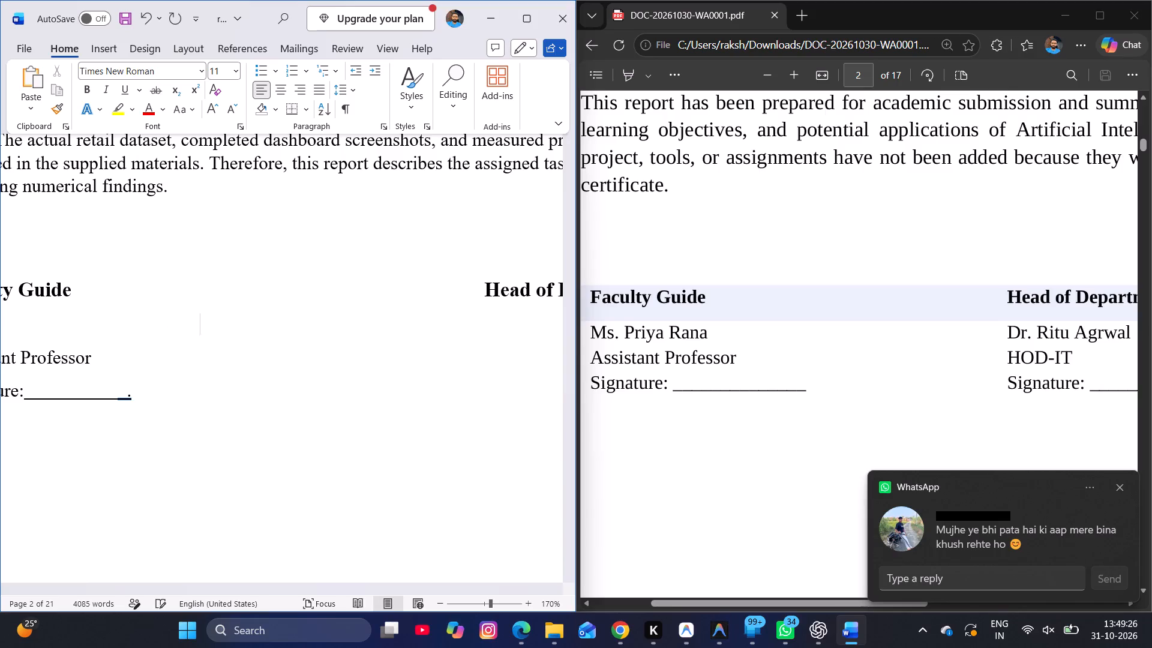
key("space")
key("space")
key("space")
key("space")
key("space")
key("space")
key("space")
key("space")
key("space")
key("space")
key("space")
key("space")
key("BackSpace")
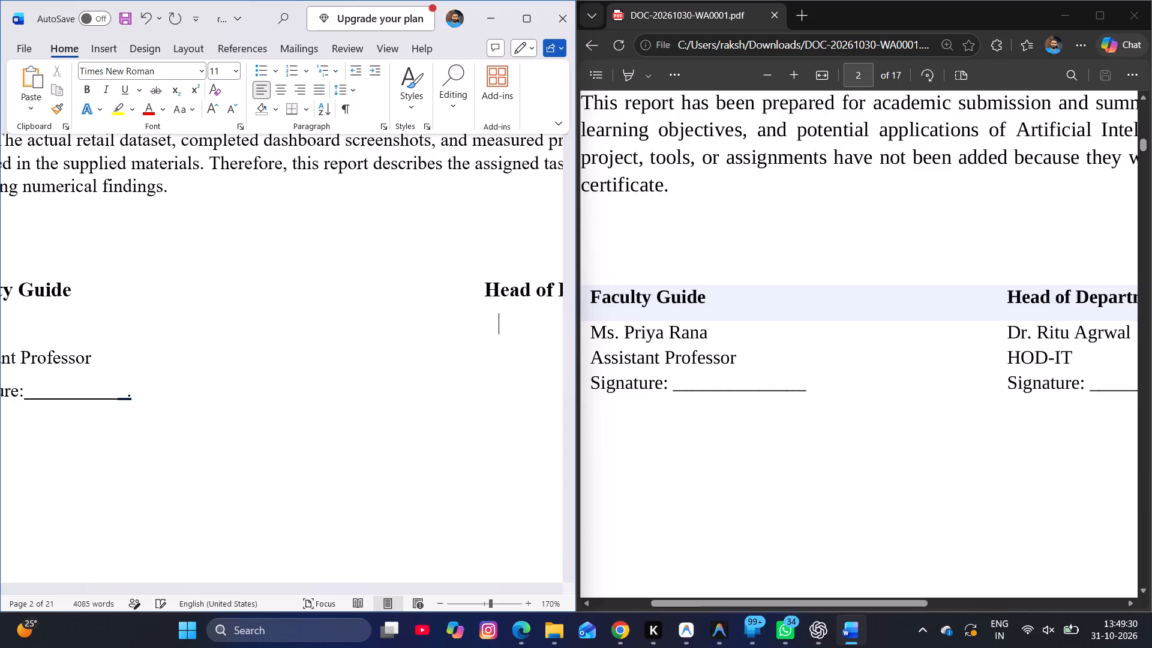
key("BackSpace")
key("BackSpace")
key("BackSpace")
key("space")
key("BackSpace")
scroll(467, 320, "left", 1)
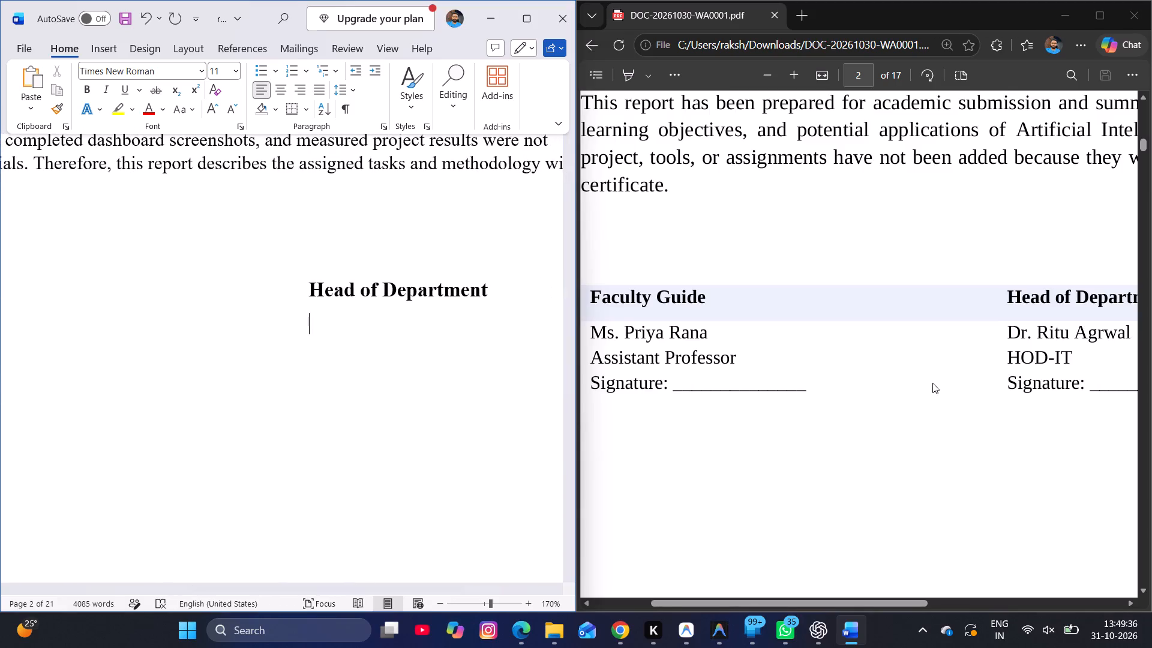
Copy the department head's name with its "Dr." title from the reference PDF and paste it under "Head of Department" in the Word report.
left_click_drag(998, 334, 1039, 335)
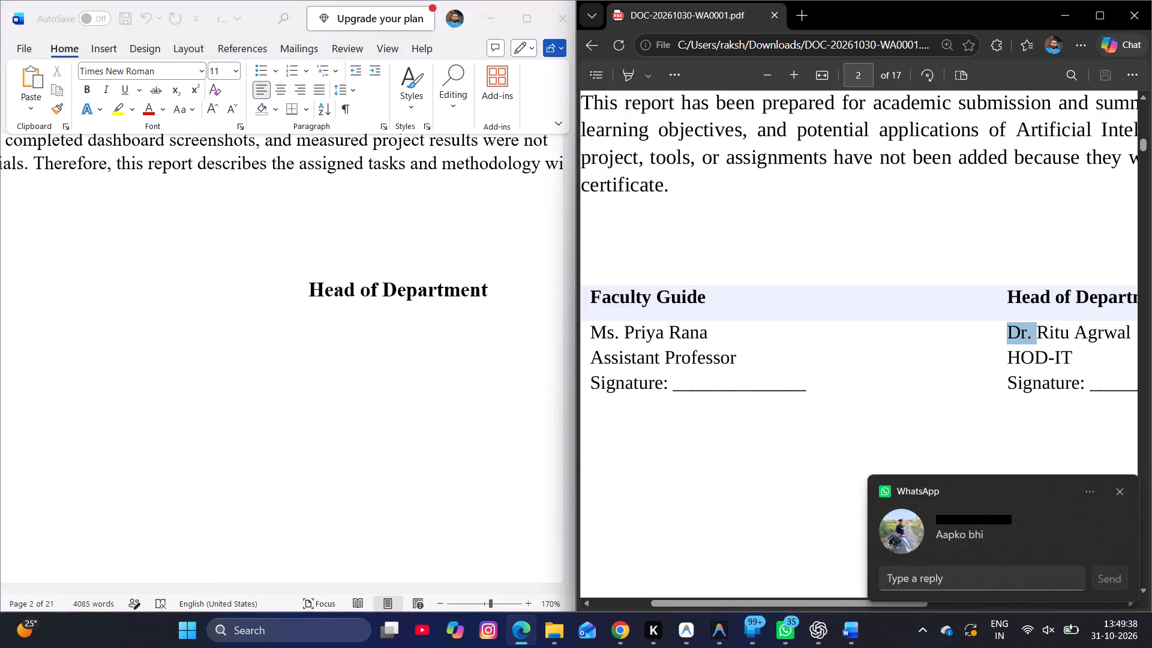
left_click_drag(1039, 335, 1130, 343)
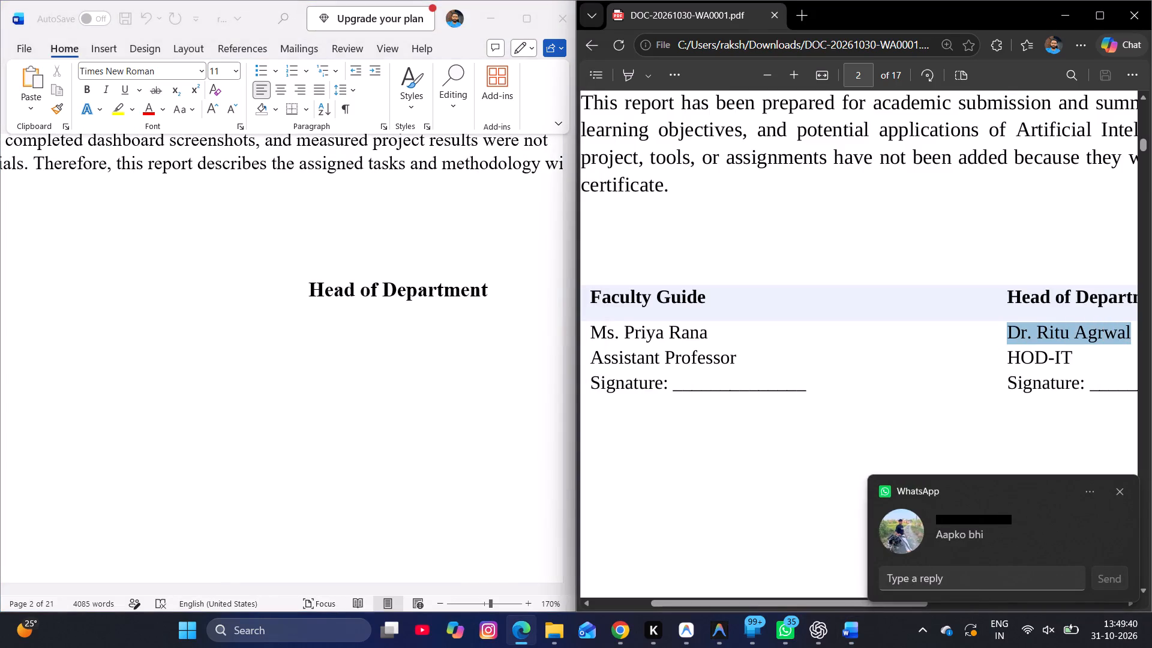
left_click_drag(1130, 343, 955, 322)
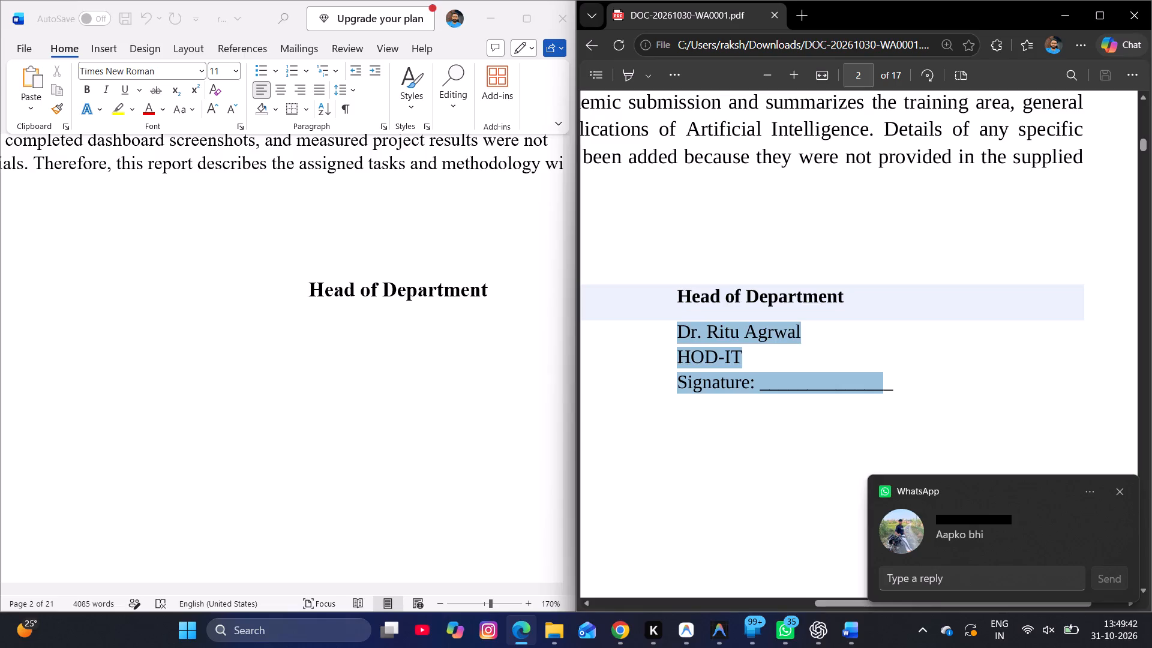
left_click_drag(955, 322, 809, 337)
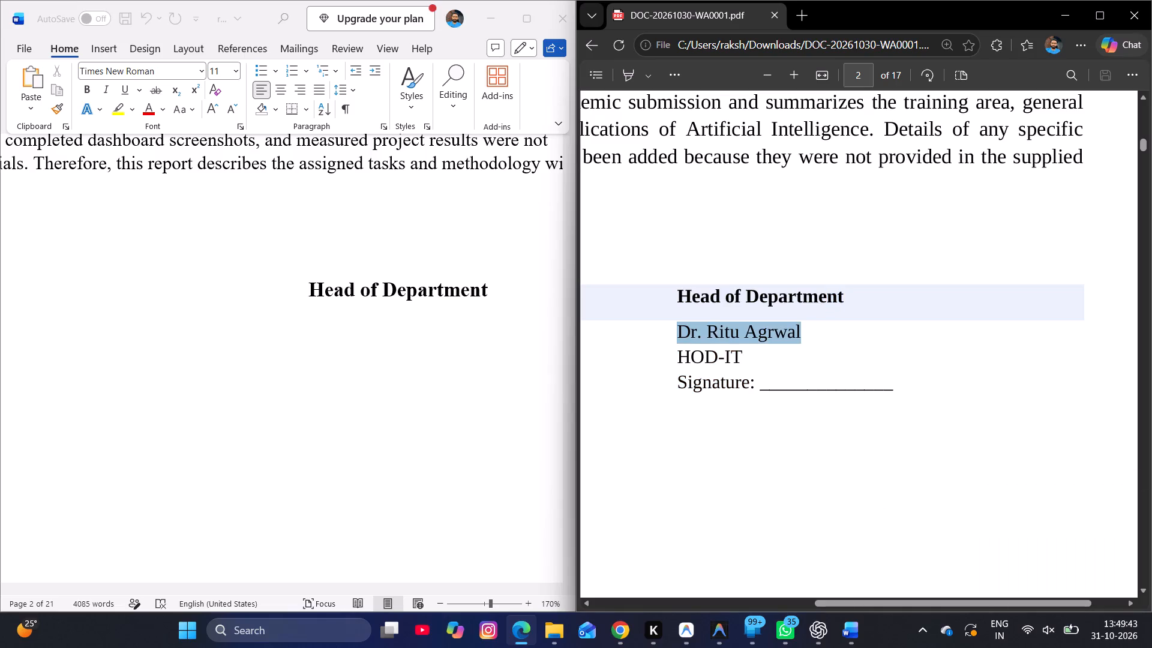
left_click_drag(809, 337, 810, 337)
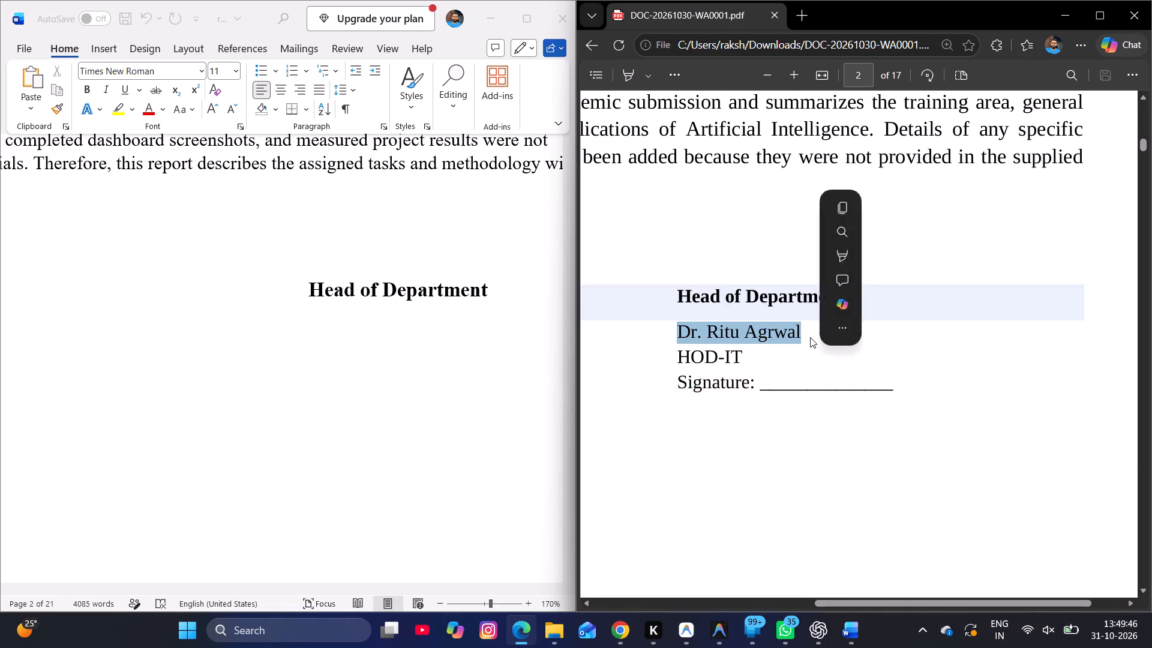
key("ctrl+c")
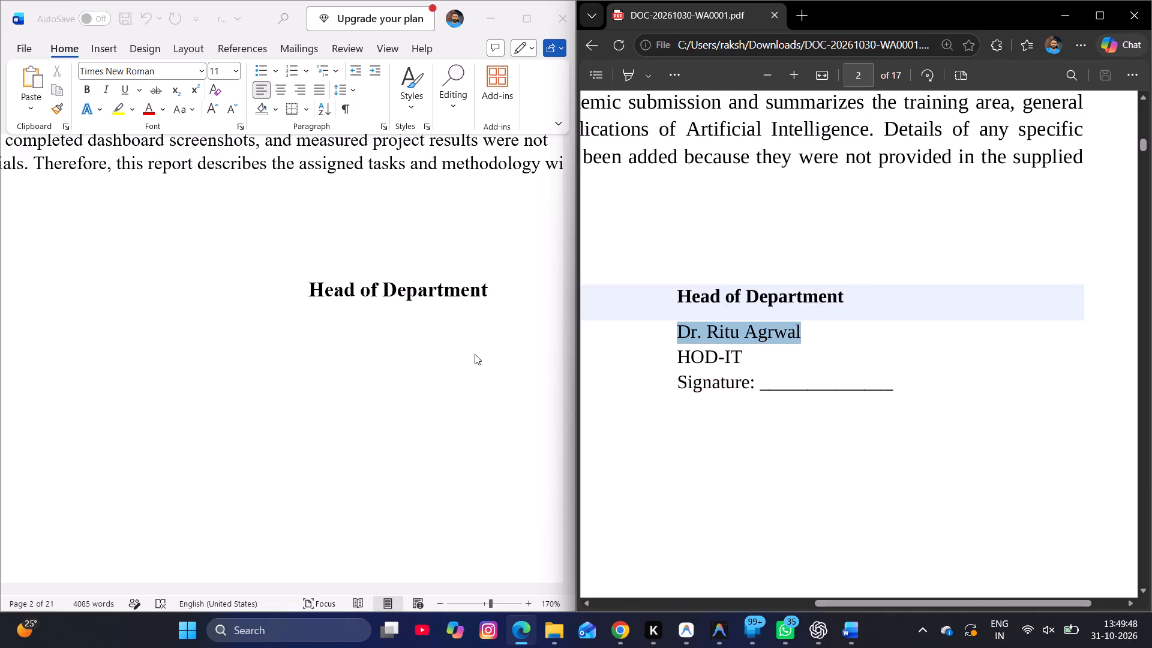
left_click(311, 321)
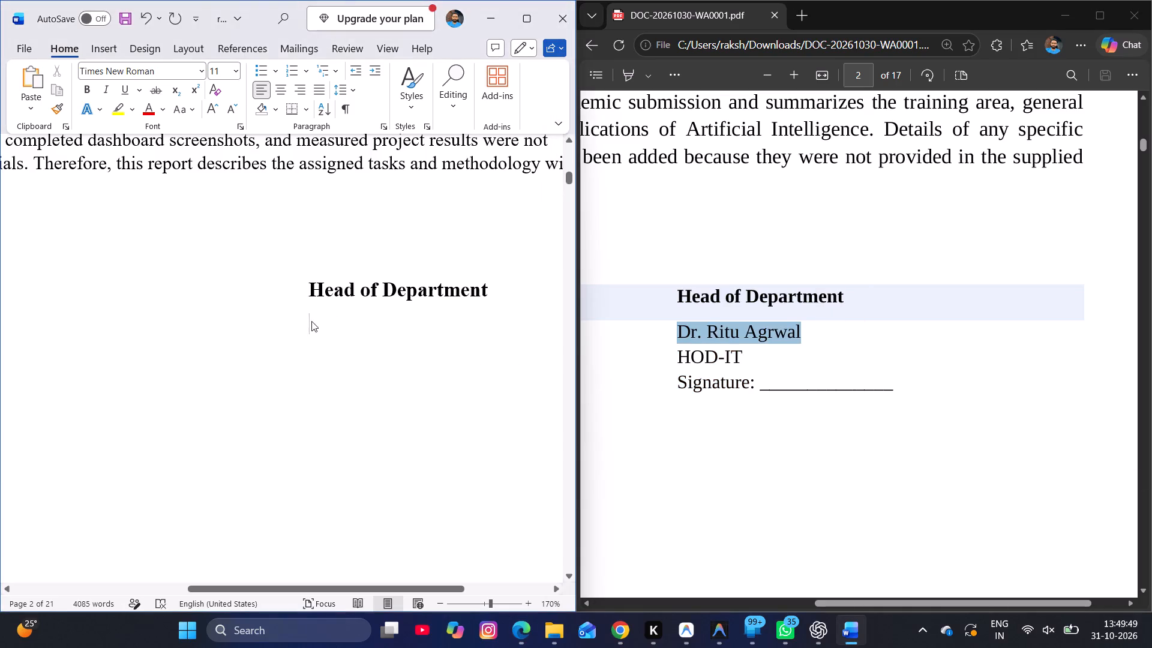
key("ctrl+v")
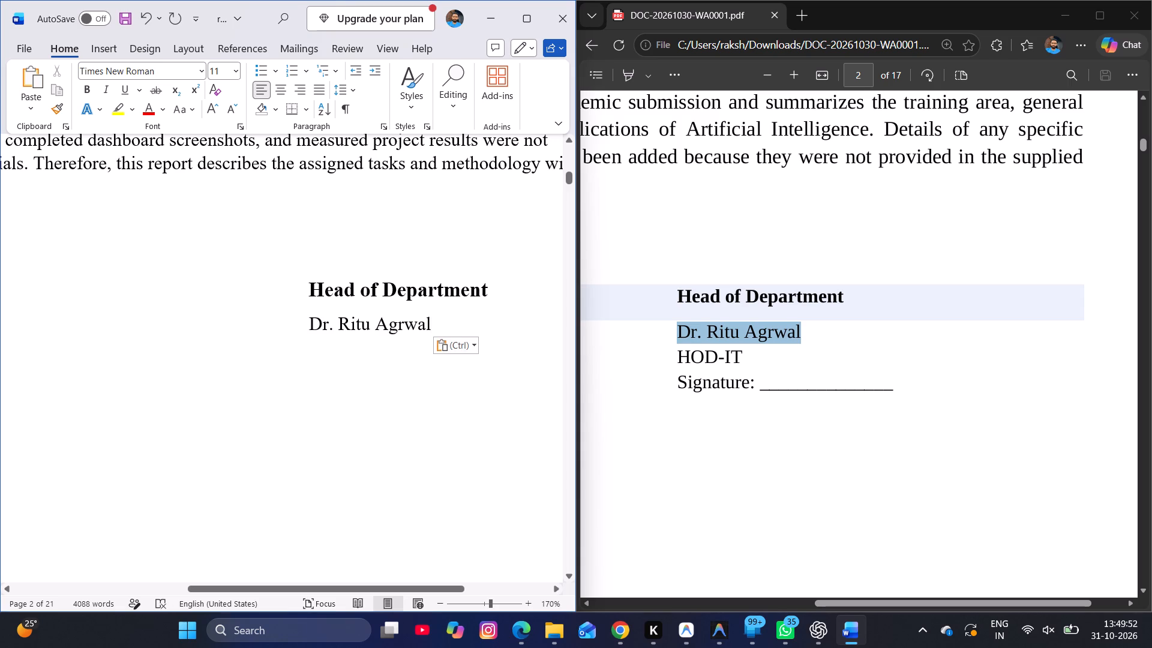
Correct the pasted surname's spelling by inserting a second "g" and an "a" before the "r".
left_click(392, 322)
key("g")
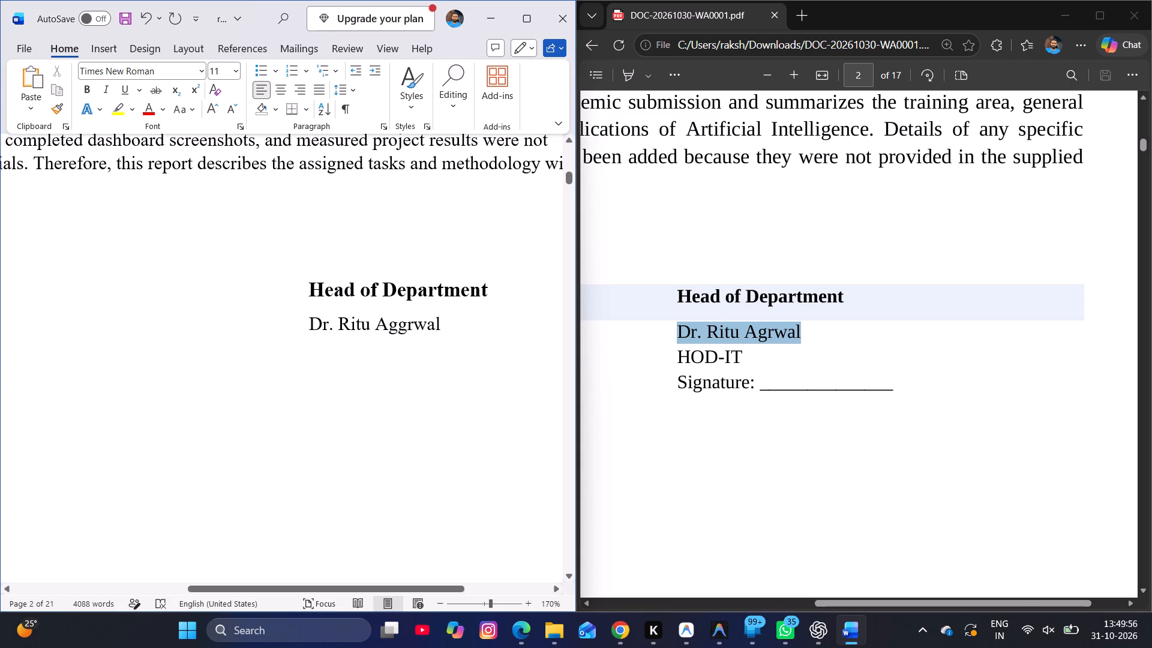
left_click(406, 325)
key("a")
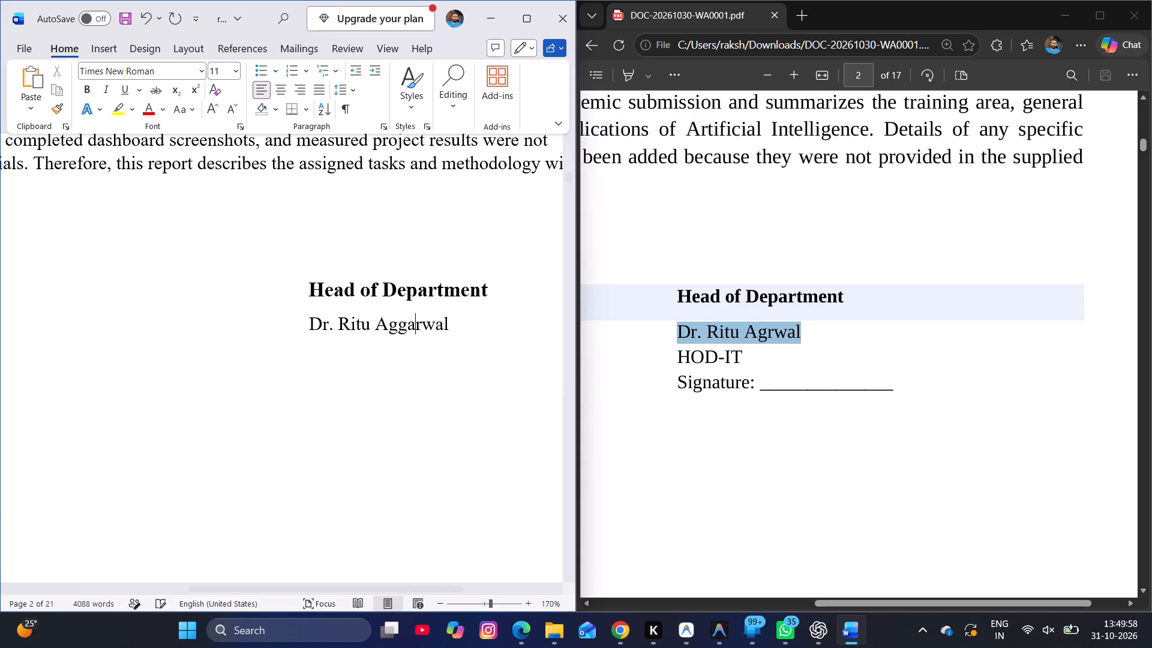
Copy the "HOD-IT" and "Signature:" lines from the Head of Department column in the reference PDF.
scroll(826, 446, "down", 4)
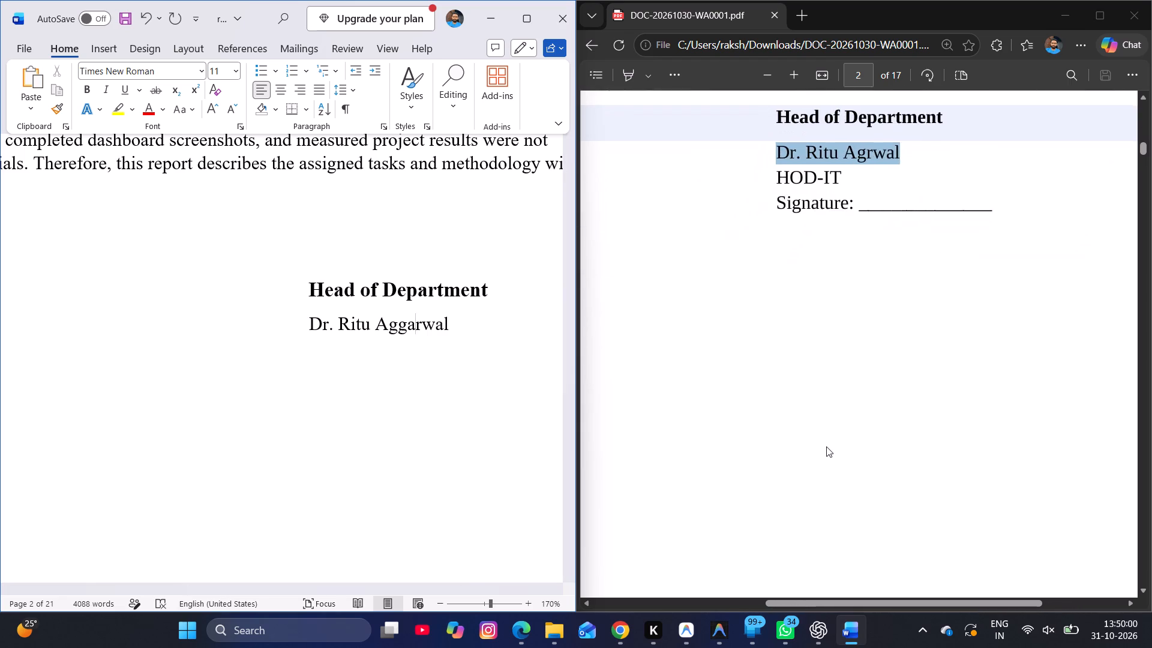
scroll(826, 446, "down", 2)
scroll(826, 446, "up", 3)
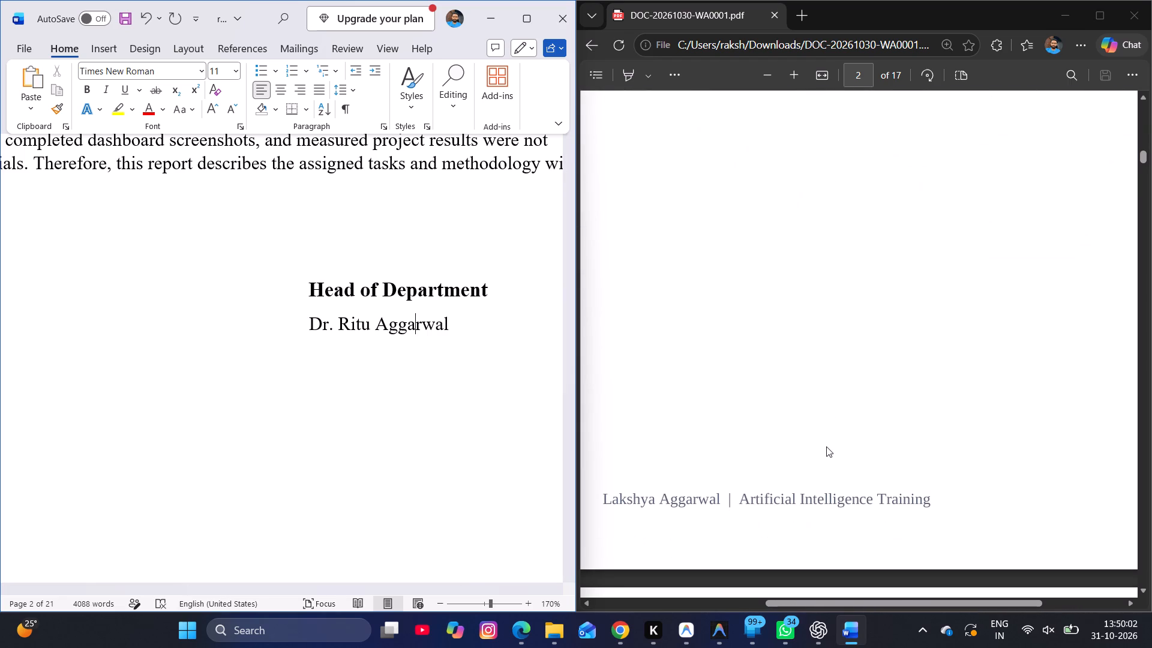
scroll(826, 446, "up", 2)
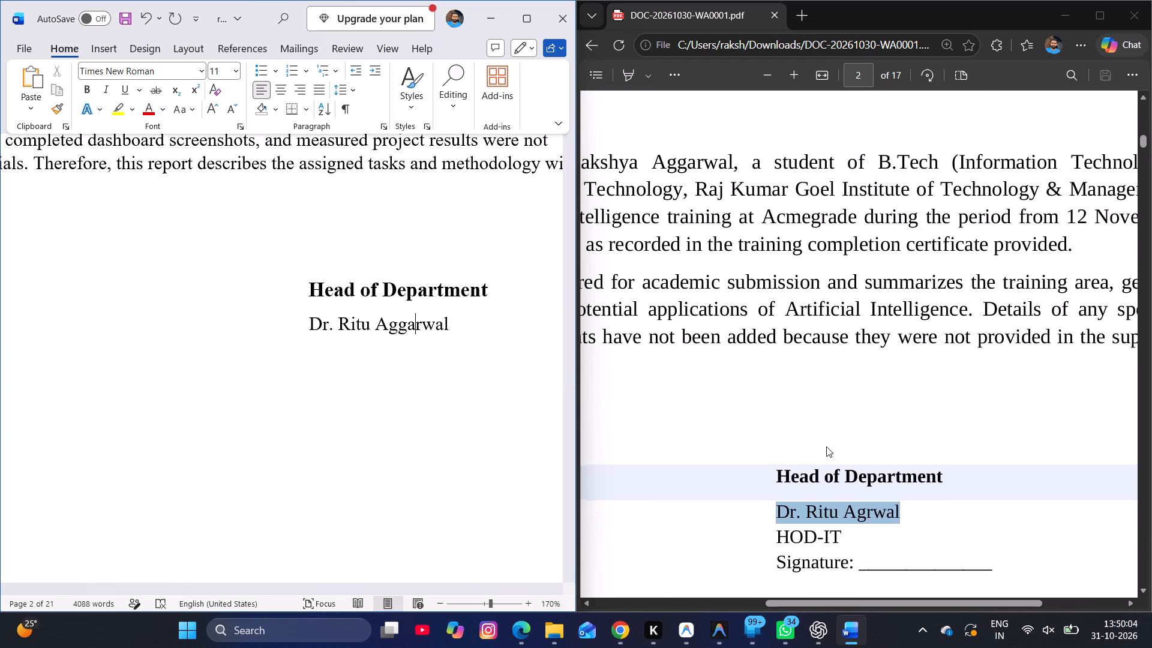
scroll(826, 446, "up", 1)
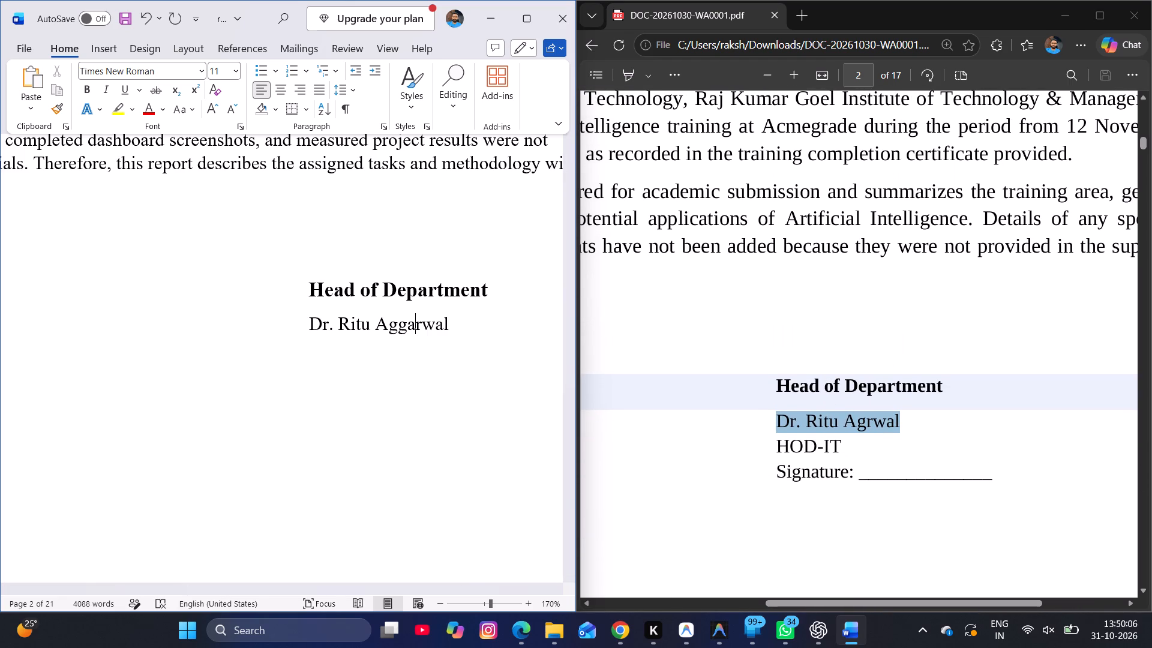
left_click_drag(773, 449, 973, 494)
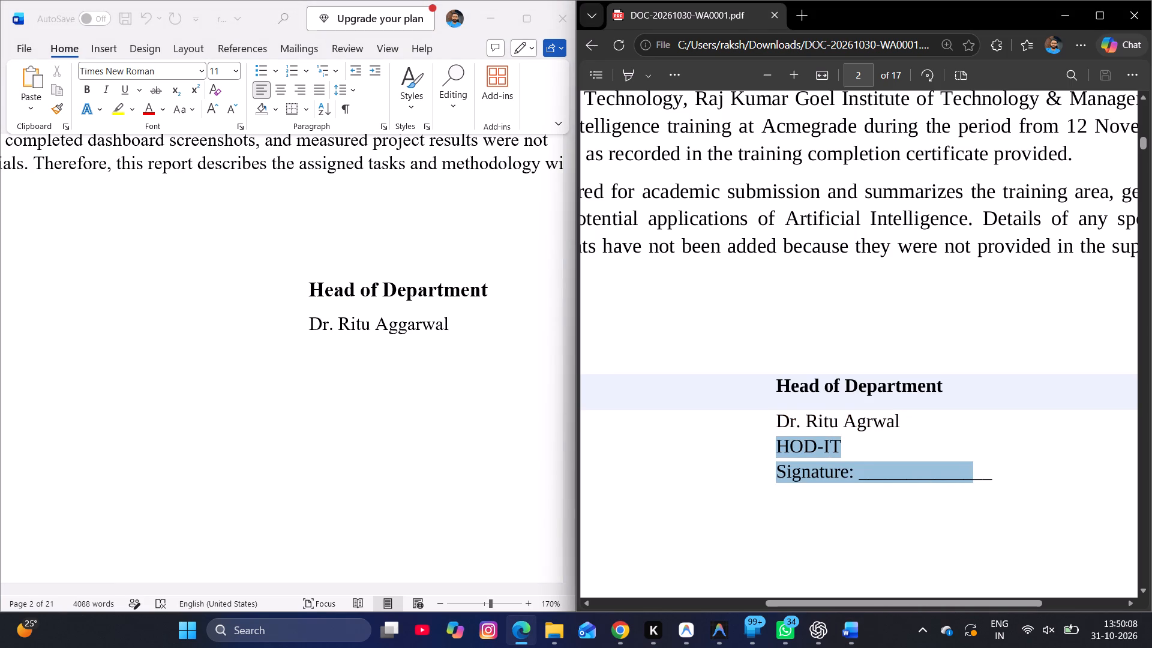
left_click_drag(973, 494, 1001, 489)
key("ctrl+c")
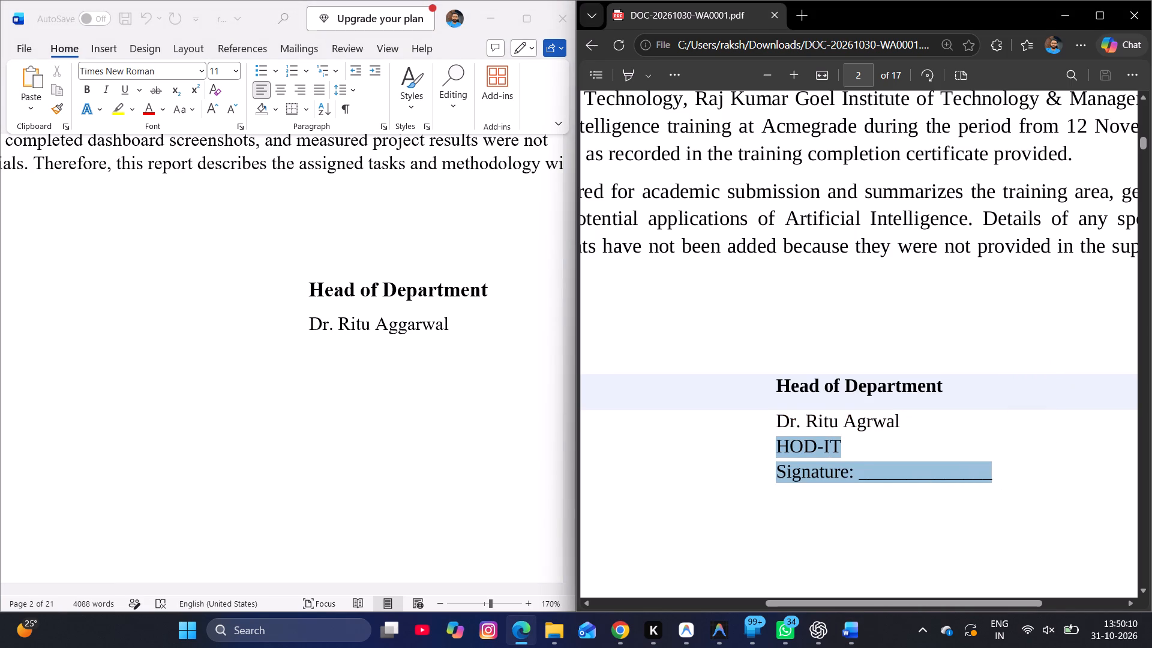
Insert a new line in the Word report after the department head's name, above "Assistant Professor".
left_click_drag(301, 343, 304, 343)
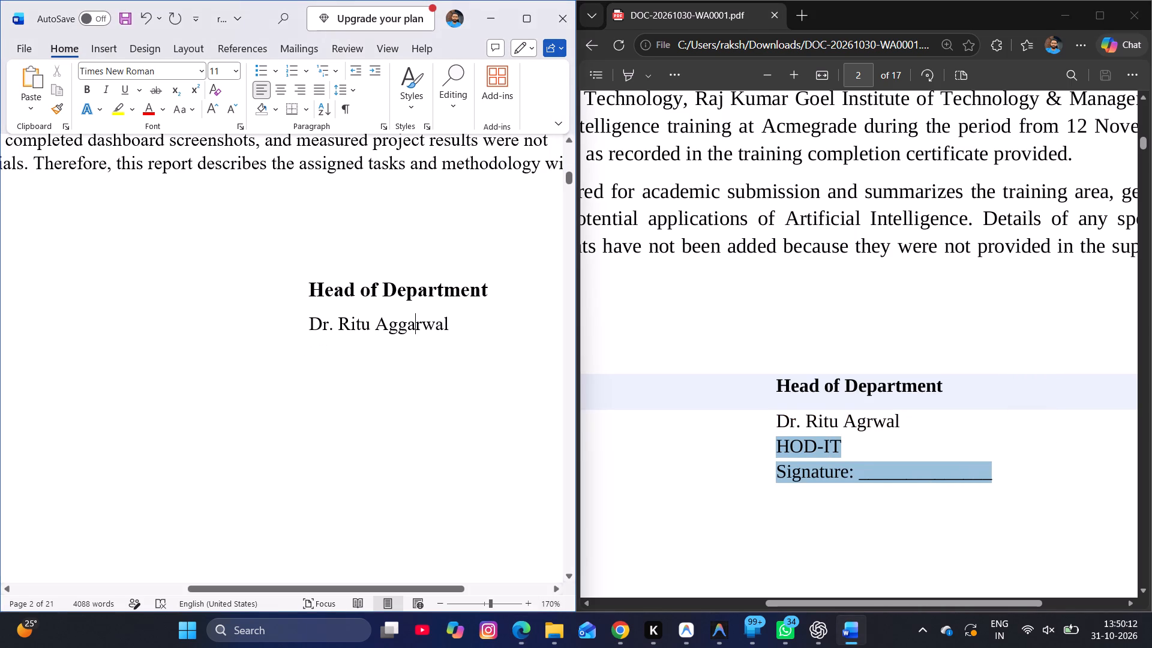
left_click_drag(304, 343, 311, 346)
left_click(311, 346)
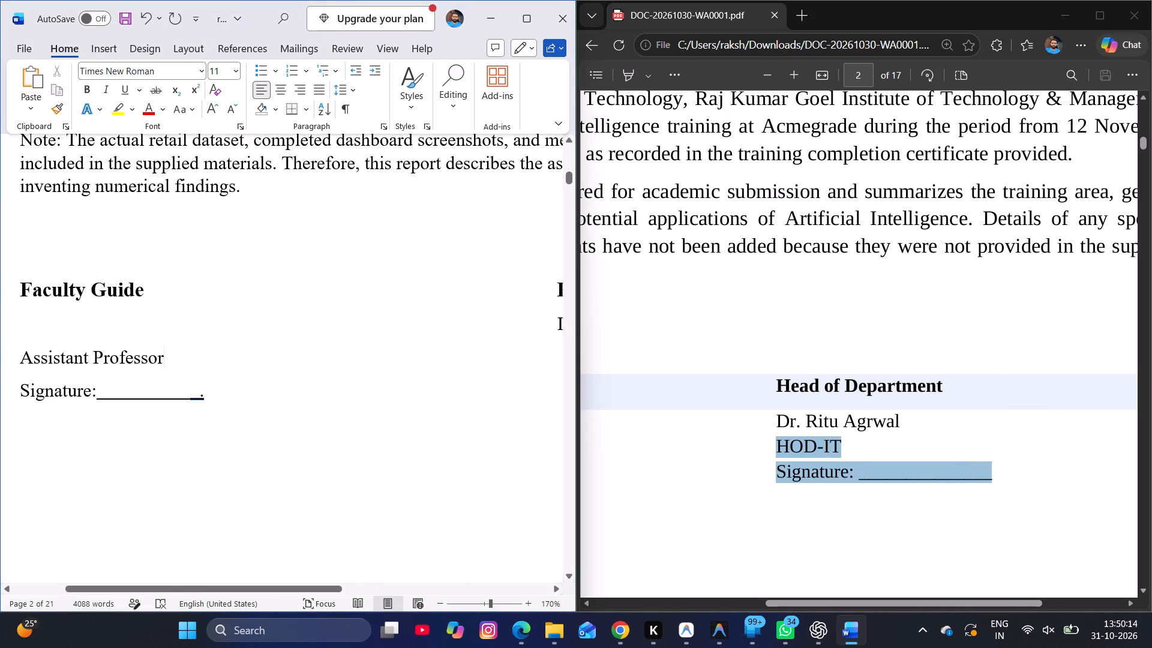
scroll(408, 368, "left", 3)
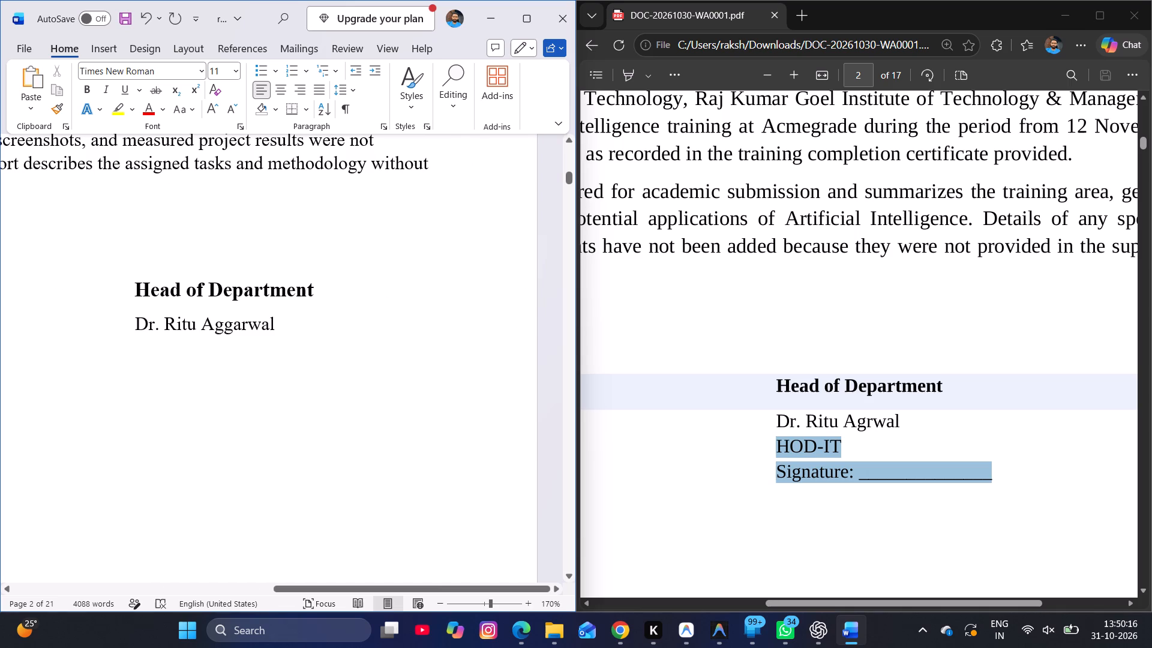
left_click(275, 323)
key("Return")
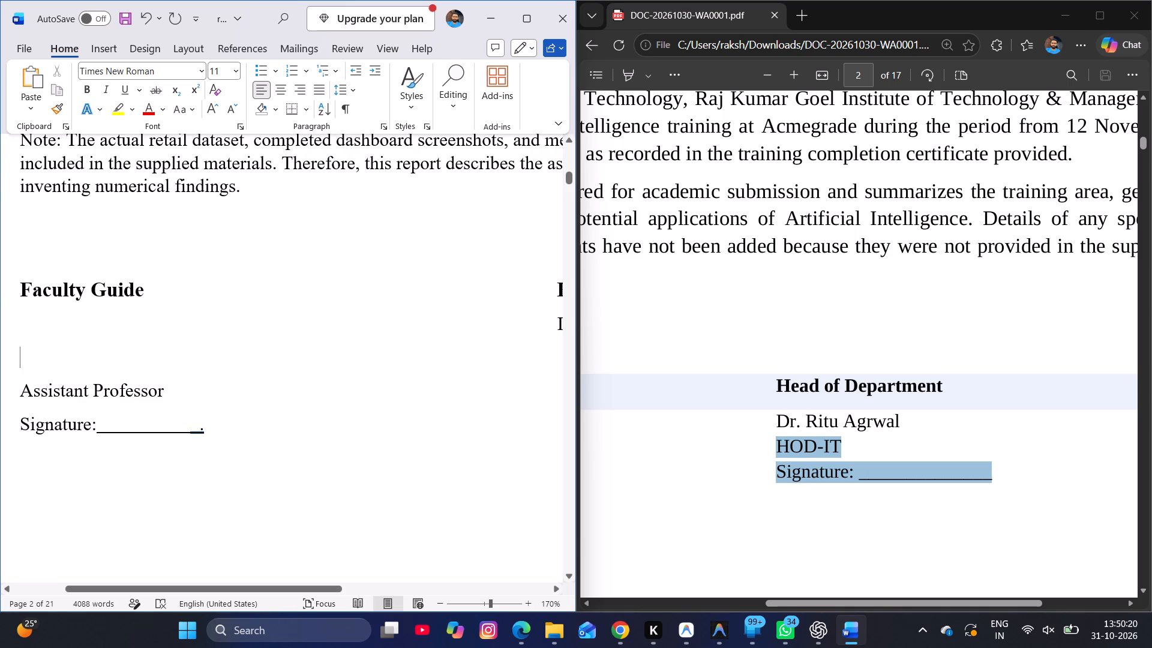
Add spaces after "Assistant Professor" to extend its line across toward the Head of Department column.
left_click(173, 392)
key("BackSpace")
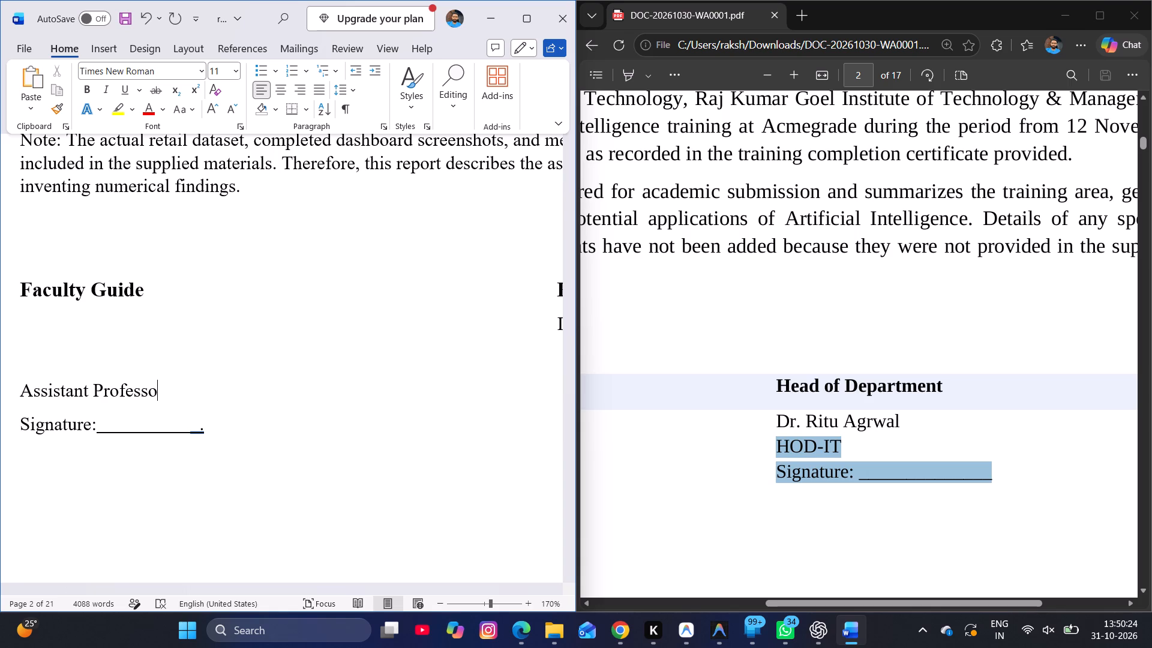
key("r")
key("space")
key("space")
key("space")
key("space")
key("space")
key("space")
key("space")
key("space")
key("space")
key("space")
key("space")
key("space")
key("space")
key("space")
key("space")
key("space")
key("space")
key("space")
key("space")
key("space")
scroll(173, 392, "left", 1)
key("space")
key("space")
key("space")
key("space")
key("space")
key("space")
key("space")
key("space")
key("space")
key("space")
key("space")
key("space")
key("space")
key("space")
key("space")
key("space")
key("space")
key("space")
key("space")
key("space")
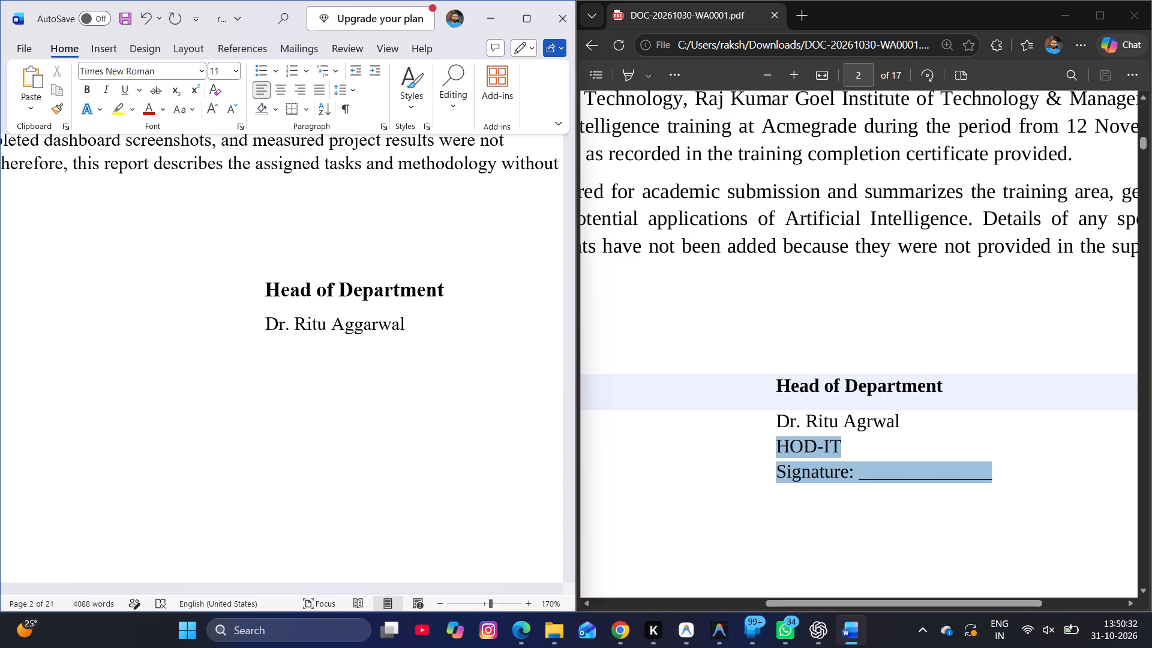
Paste the copied HOD-IT and signature text onto the signature line under "Head of Department", and remove "HOD-IT" from it.
key("space")
key("ctrl+v")
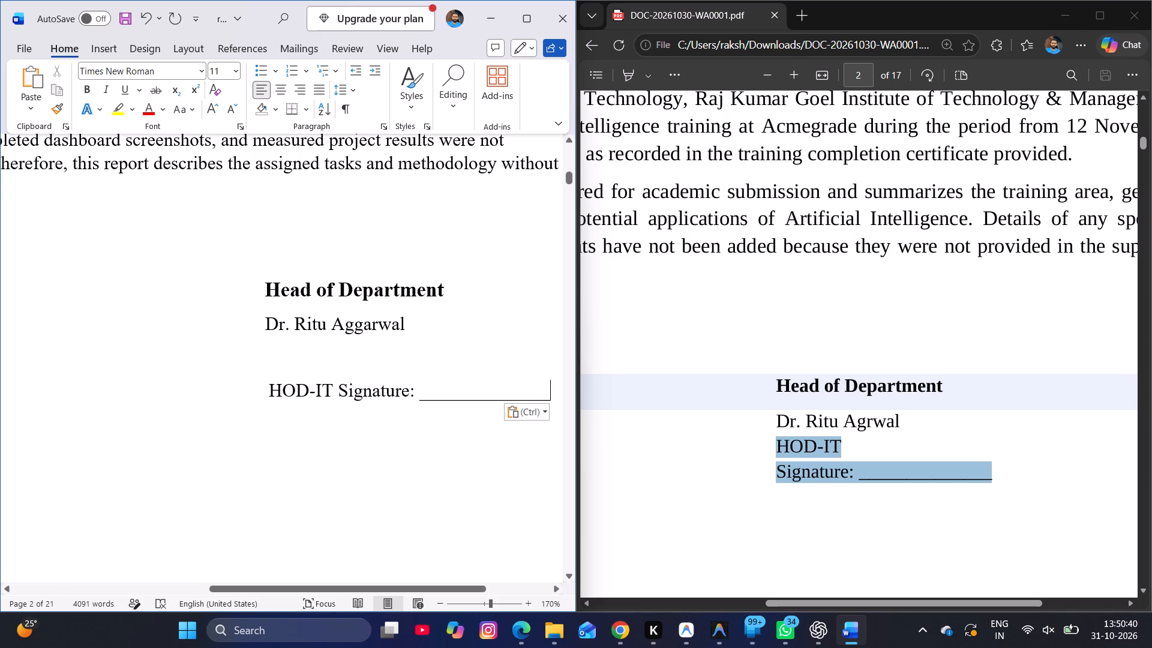
left_click_drag(335, 391, 270, 385)
key("BackSpace")
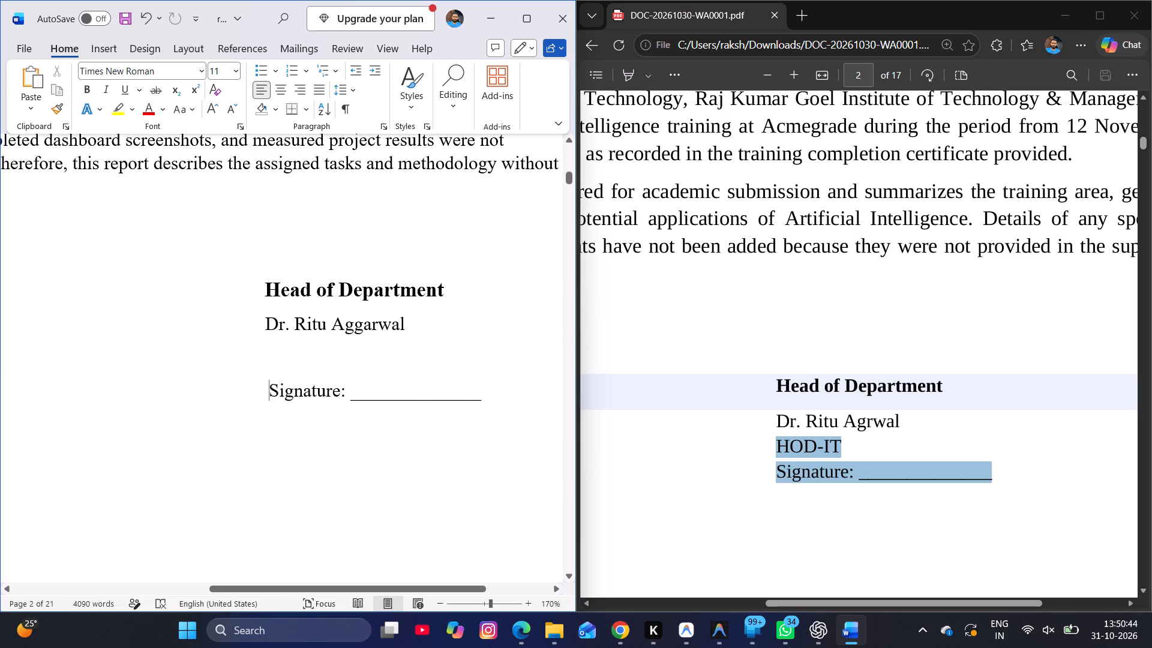
Align the pasted signature text under "Head of Department" and remove the extra blank line above "Assistant Professor".
key("BackSpace")
scroll(259, 381, "right", 2)
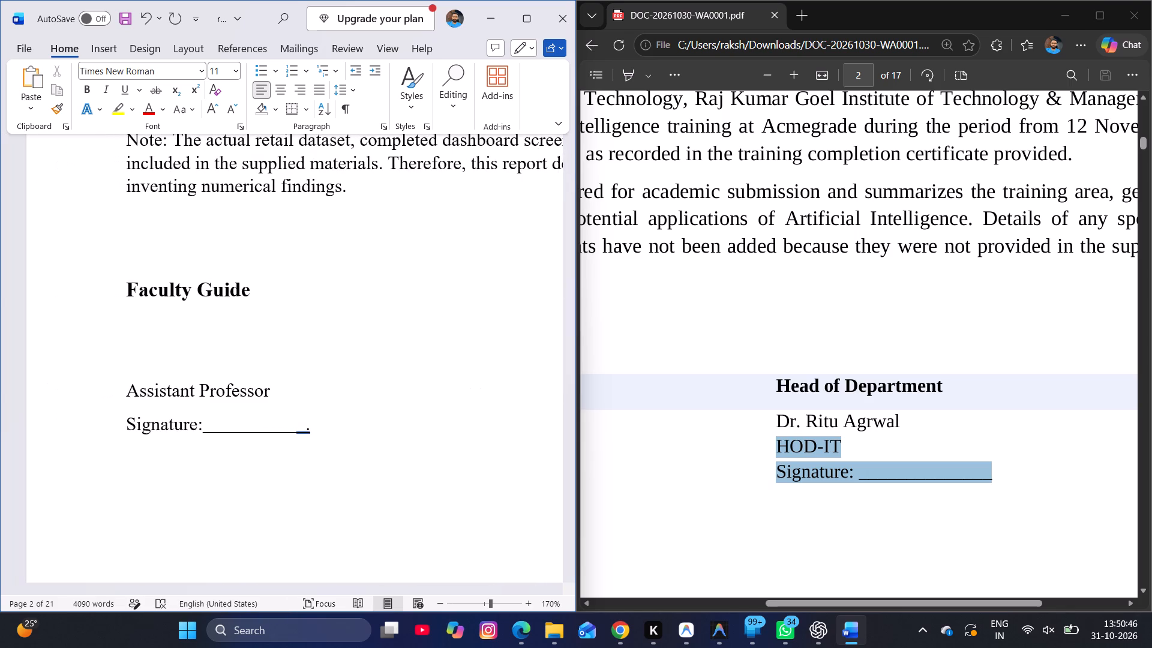
left_click(121, 387)
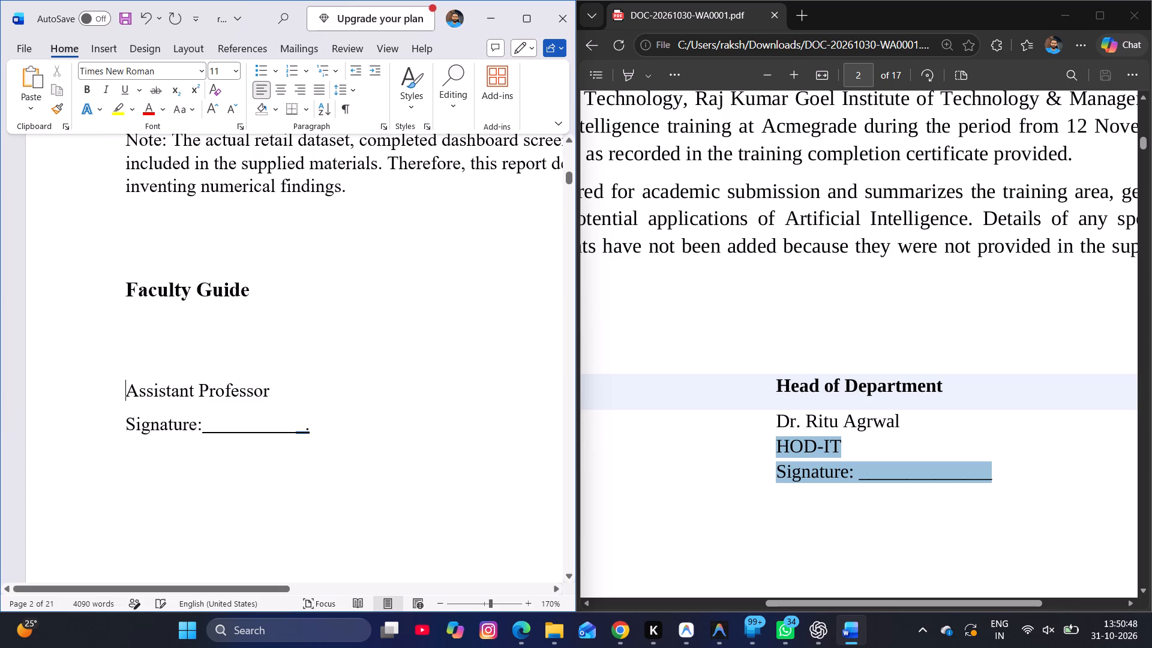
key("BackSpace")
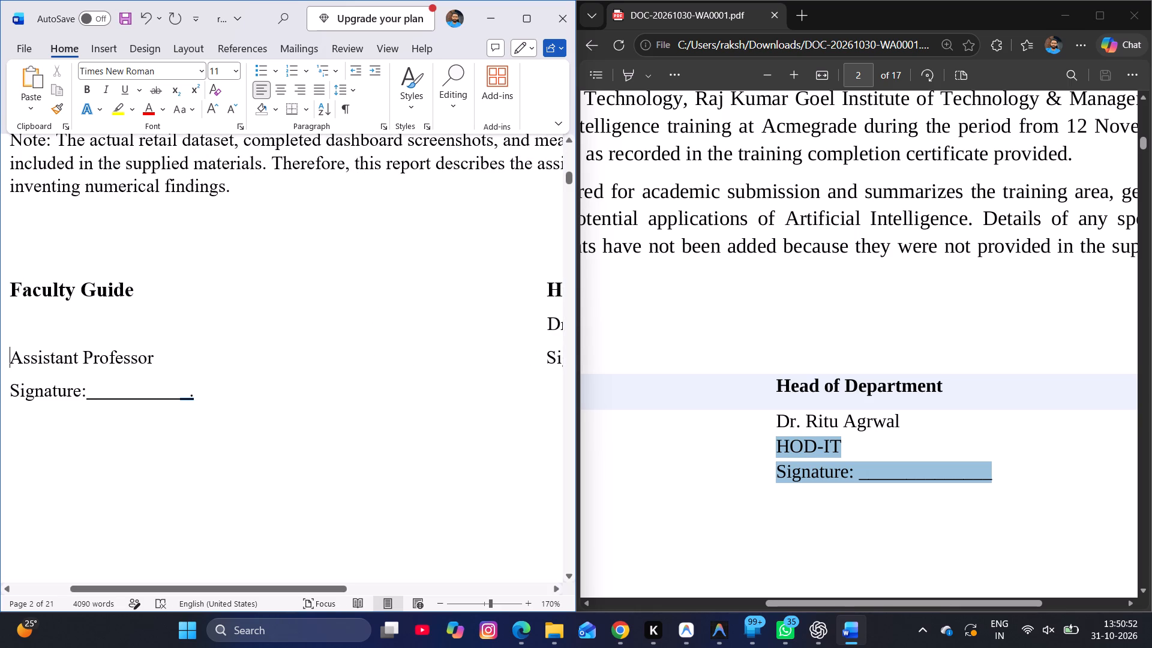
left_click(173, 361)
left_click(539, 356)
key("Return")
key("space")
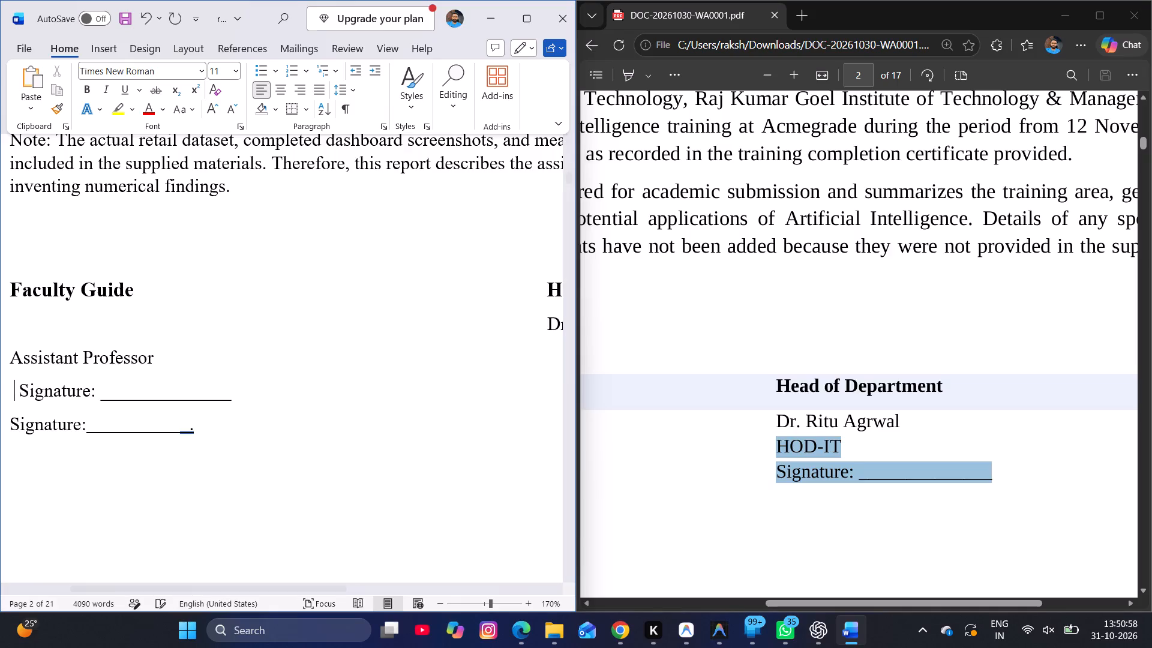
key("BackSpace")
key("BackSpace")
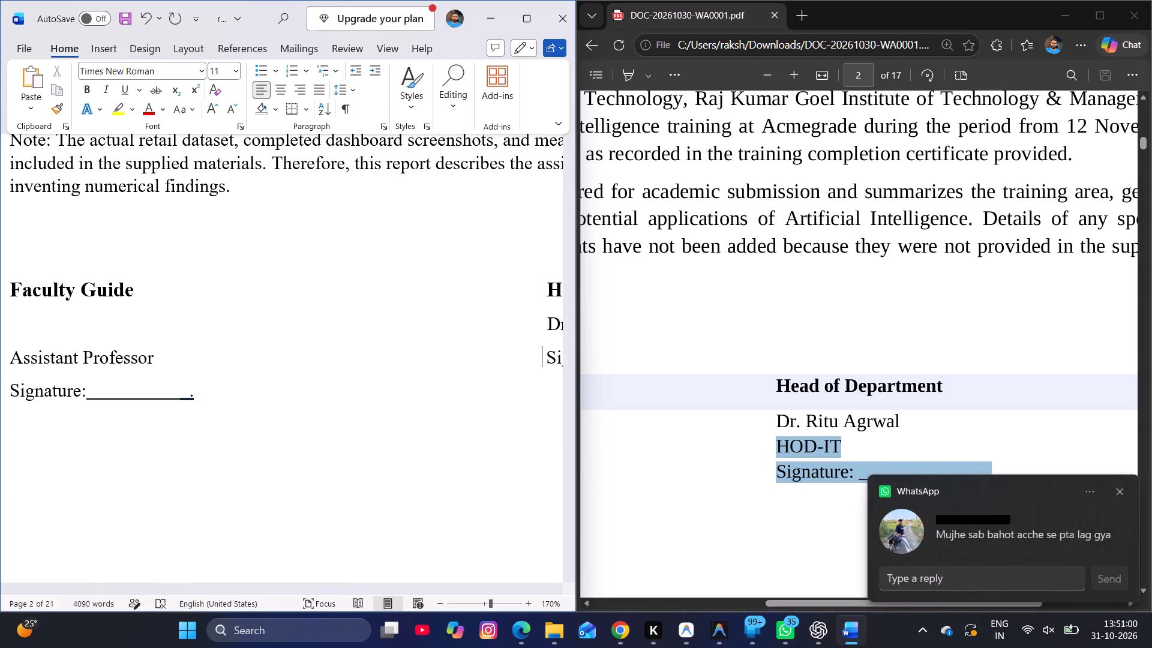
Move the pasted signature text to its own line below "Assistant Professor", flush with it, replacing the Faculty Guide's old signature line.
scroll(211, 400, "left", 1)
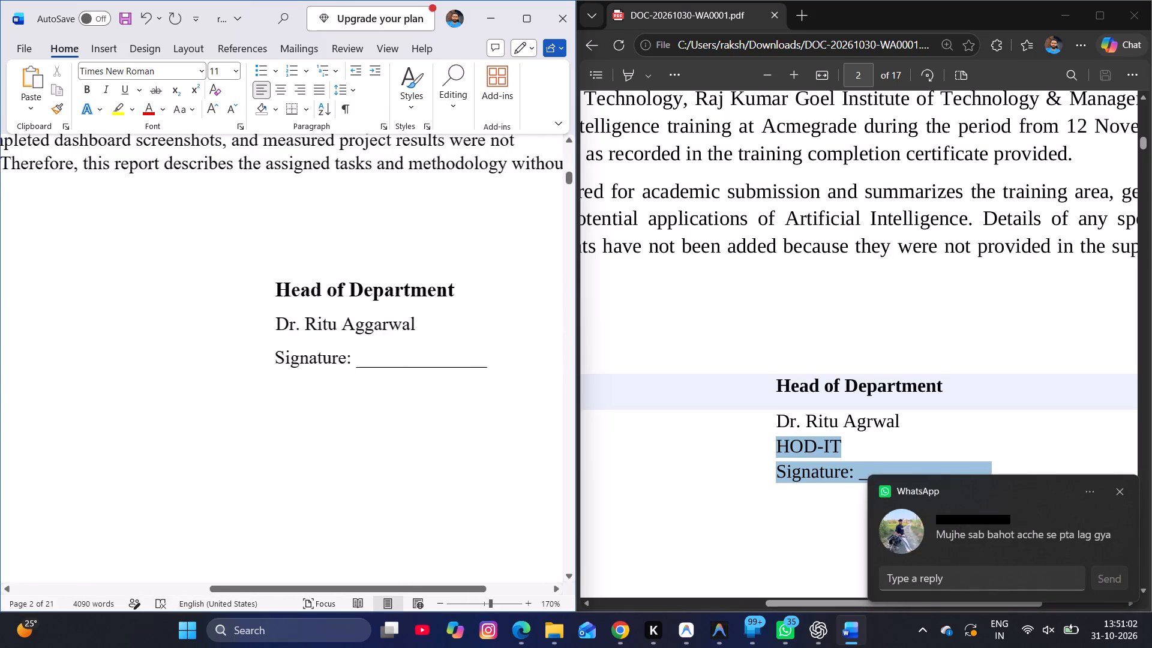
scroll(211, 400, "left", 1)
left_click(313, 361)
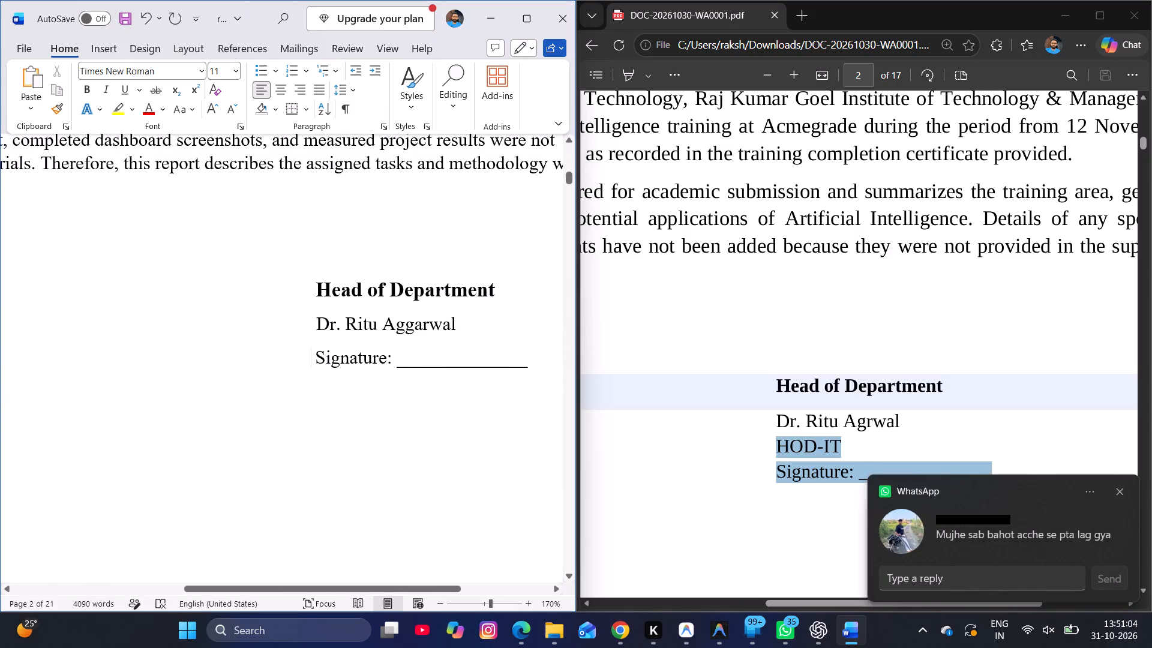
key("Return")
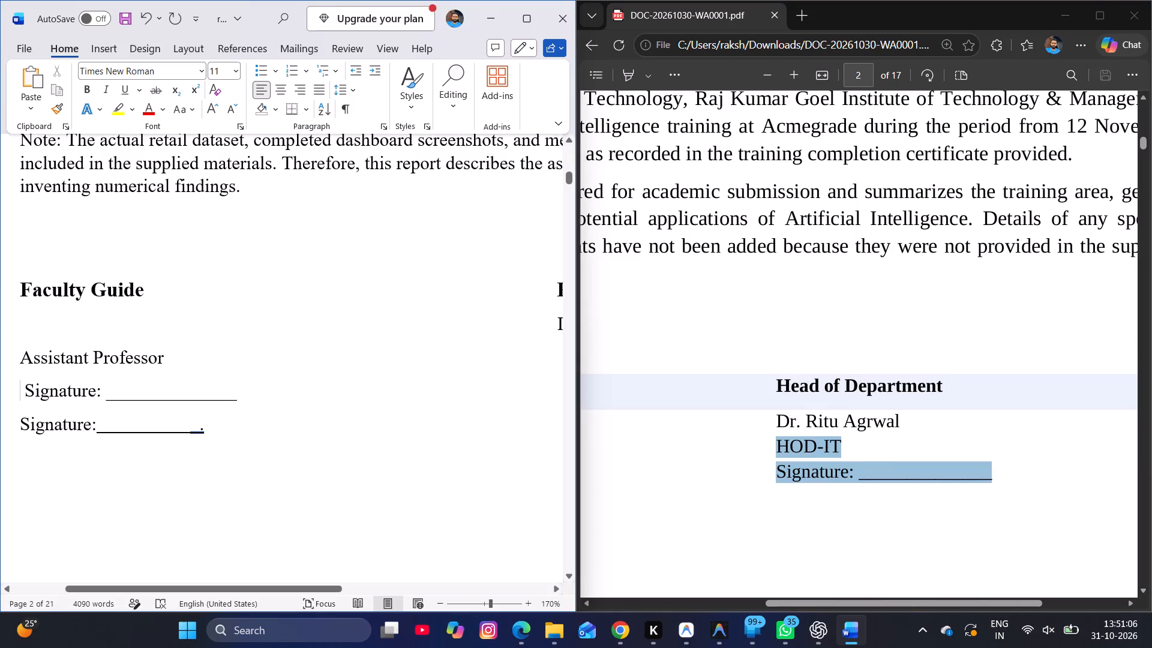
left_click_drag(220, 431, 0, 439)
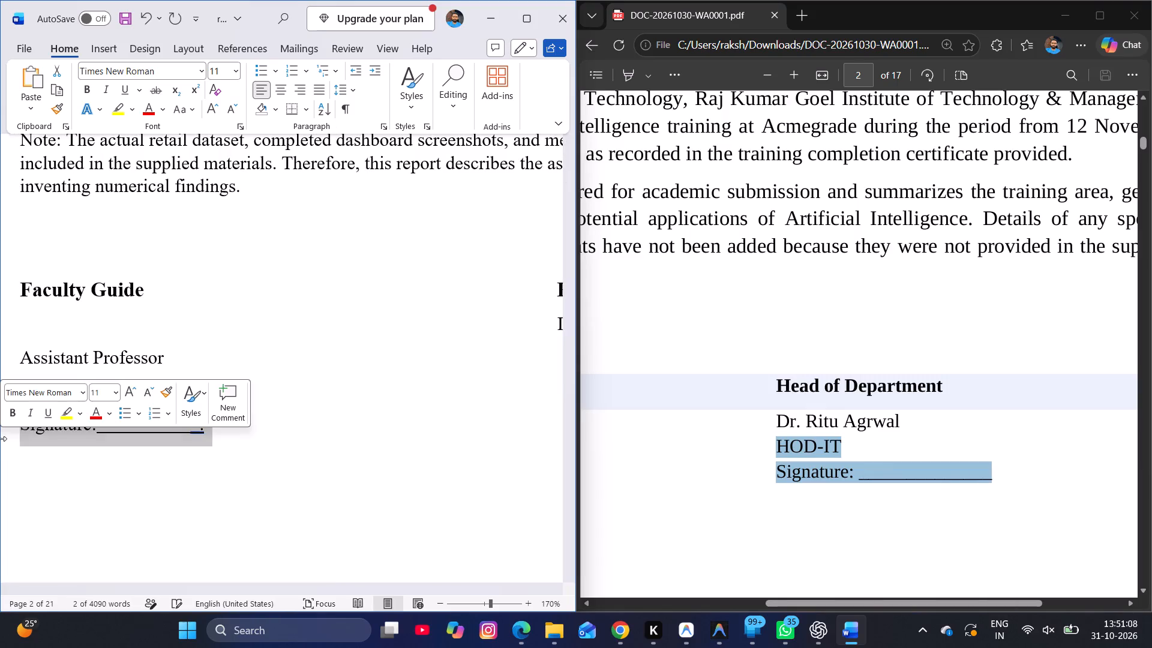
key("BackSpace")
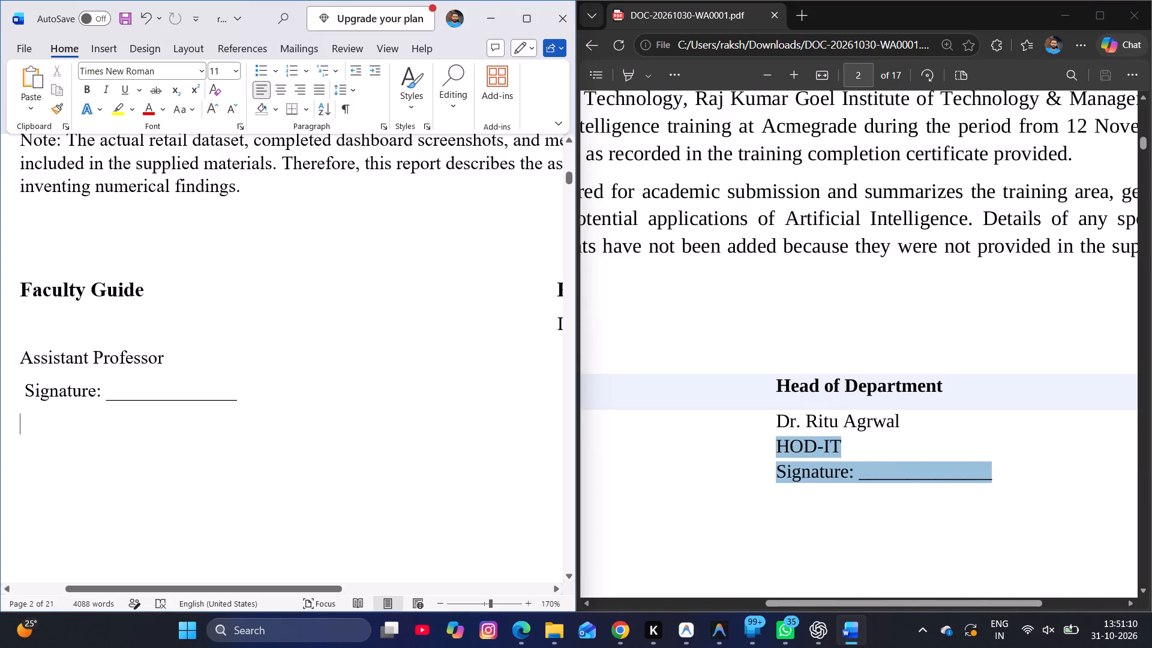
left_click(26, 391)
key("BackSpace")
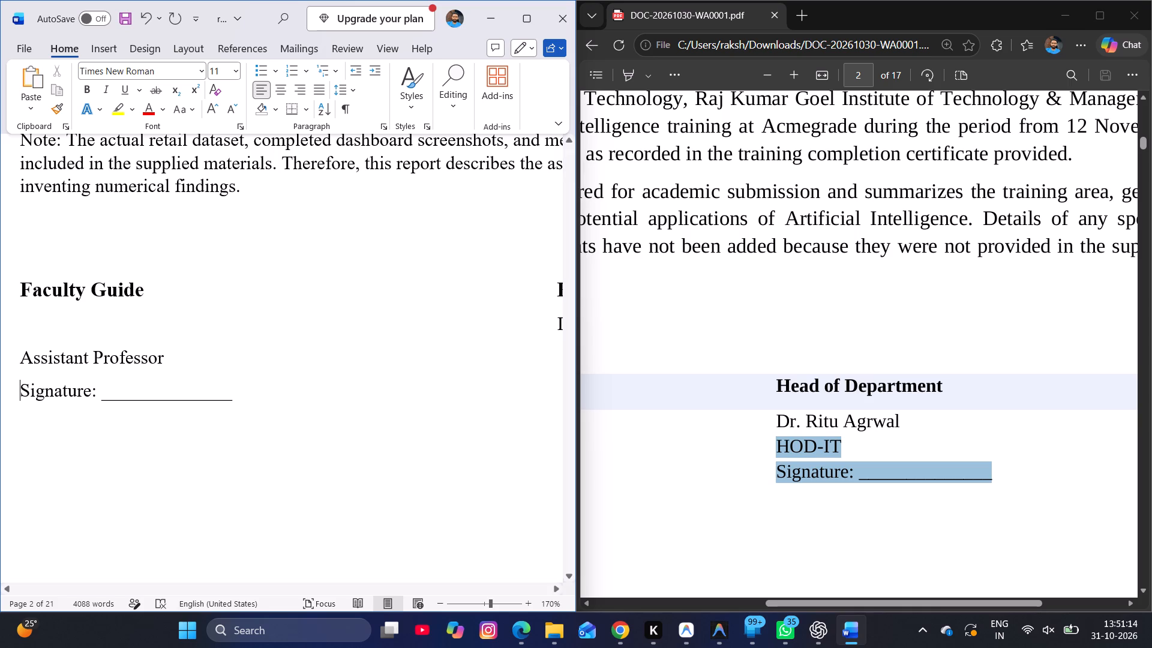
Compare the Certificate page's Faculty Guide and Head of Department signature columns with those in the reference PDF.
left_click(160, 472)
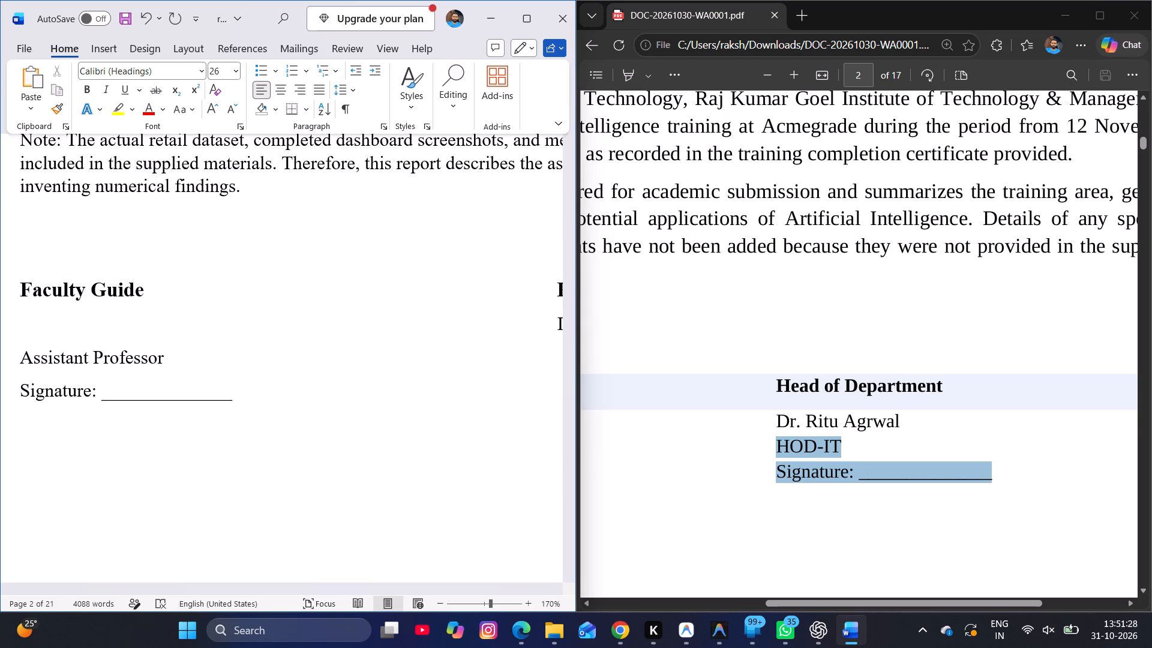
scroll(160, 472, "left", 2)
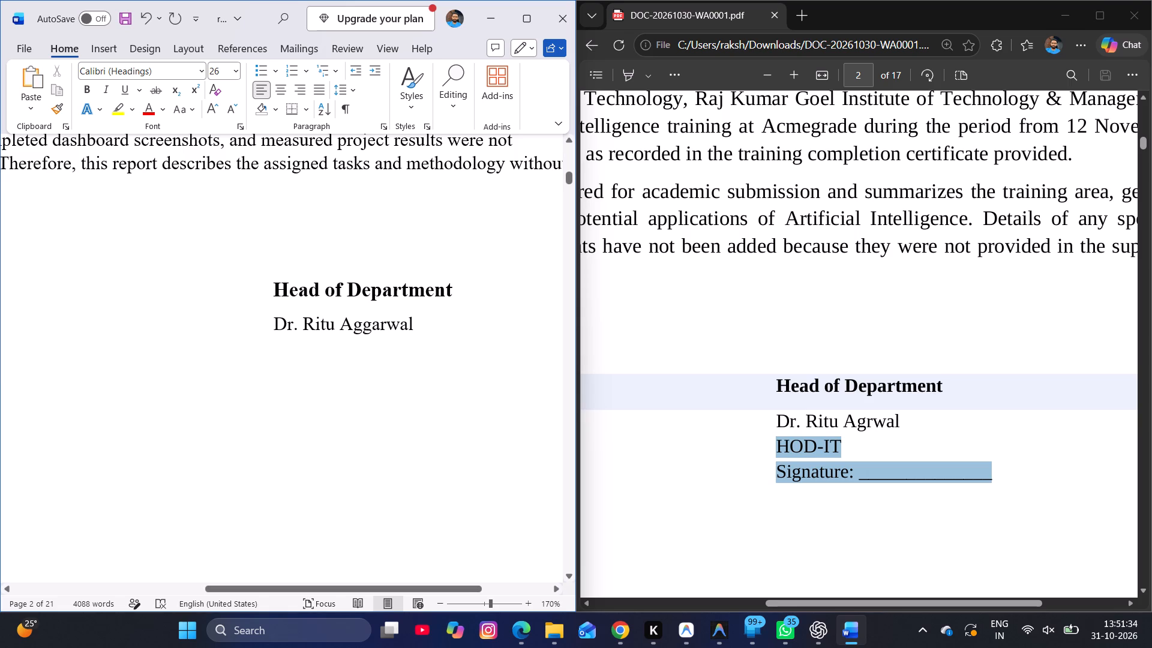
scroll(731, 470, "right", 1)
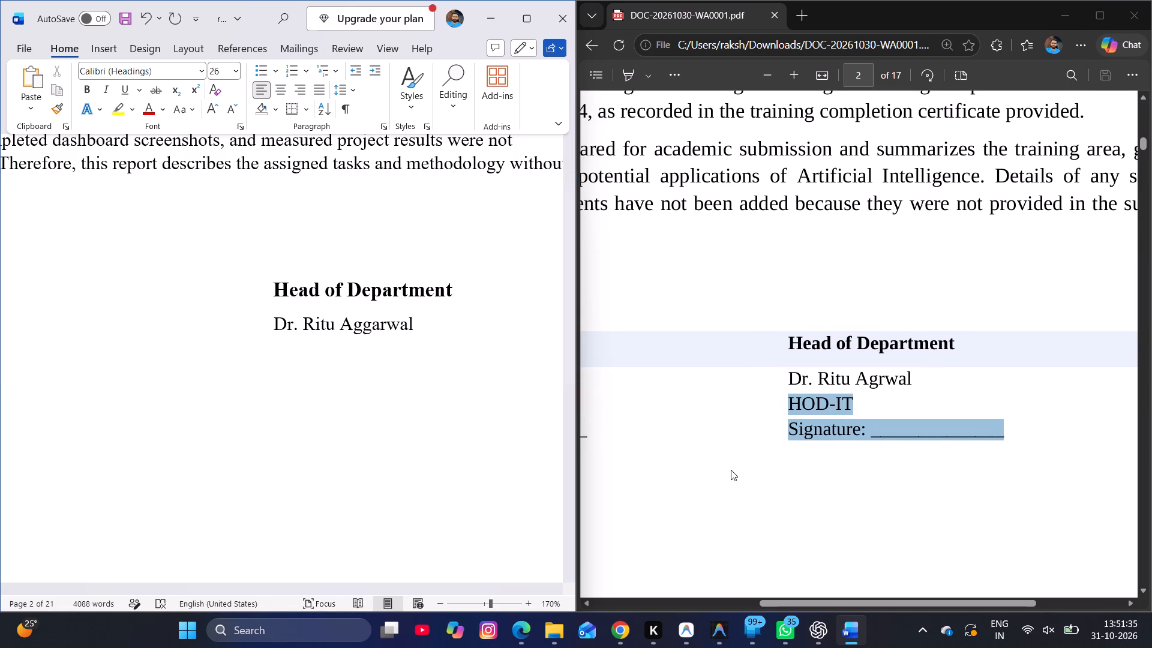
scroll(731, 470, "right", 3)
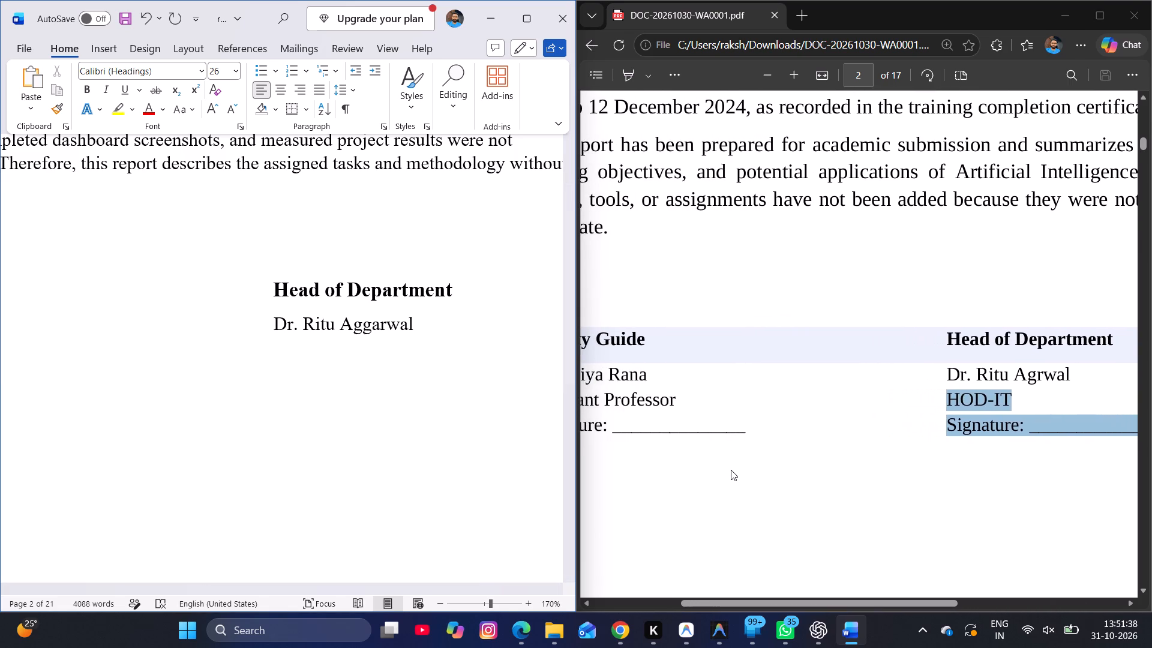
scroll(731, 470, "right", 1)
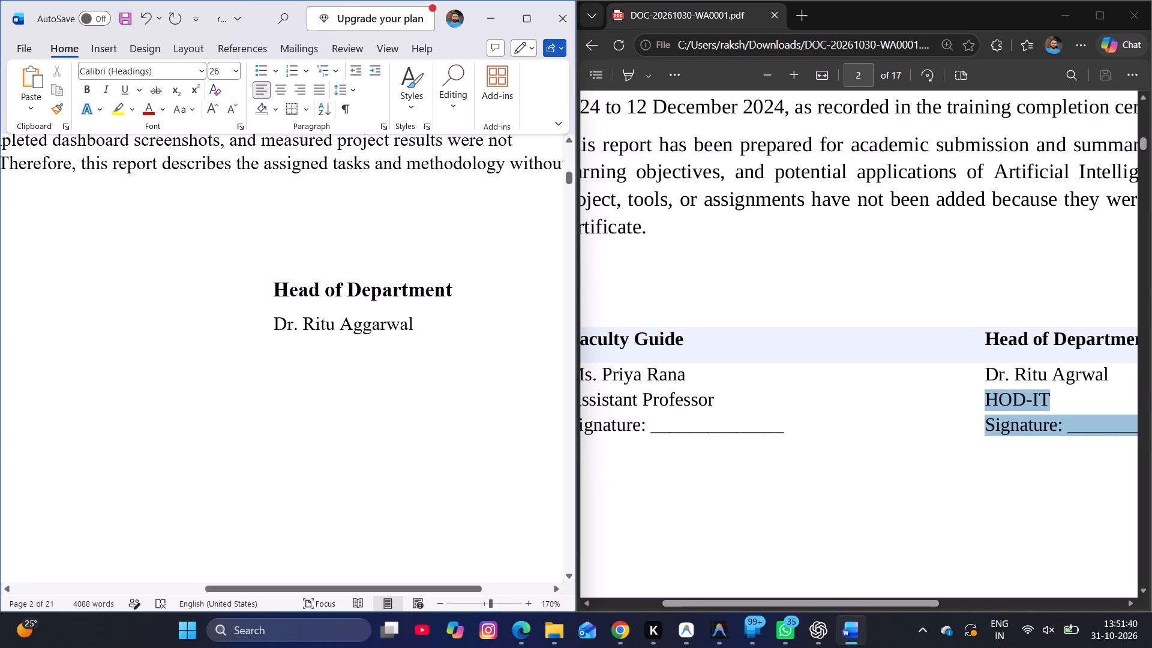
scroll(387, 371, "right", 3)
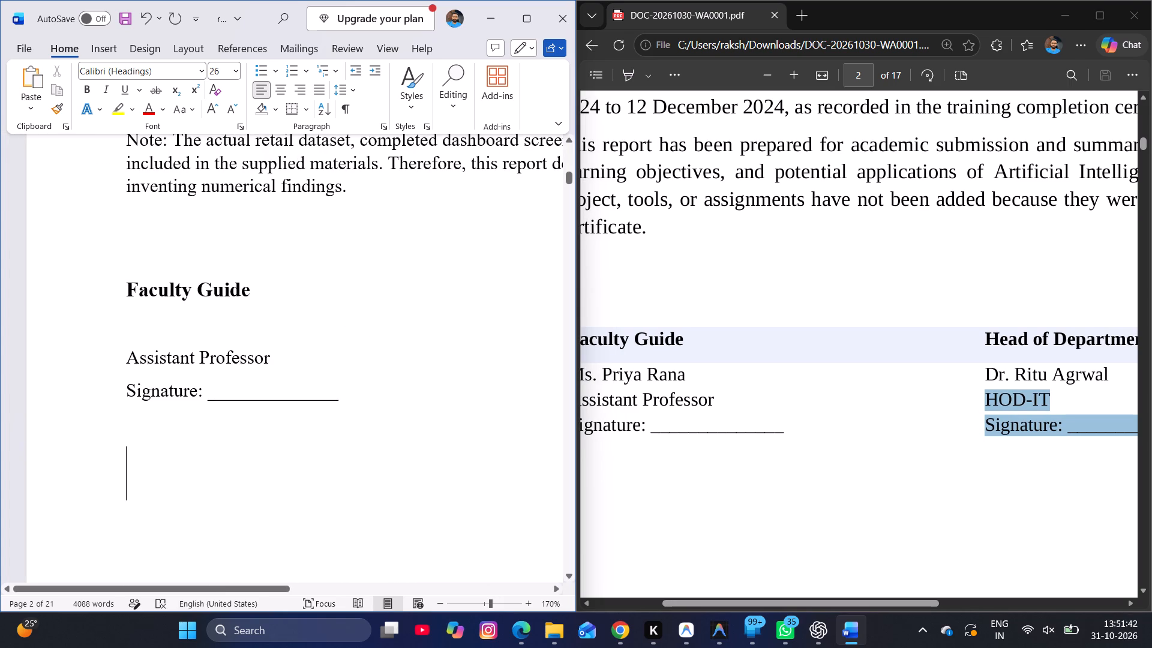
Add "HOD-IT" on the "Assistant Professor" line, spaced across to sit beneath the name in the Head of Department column.
left_click(277, 353)
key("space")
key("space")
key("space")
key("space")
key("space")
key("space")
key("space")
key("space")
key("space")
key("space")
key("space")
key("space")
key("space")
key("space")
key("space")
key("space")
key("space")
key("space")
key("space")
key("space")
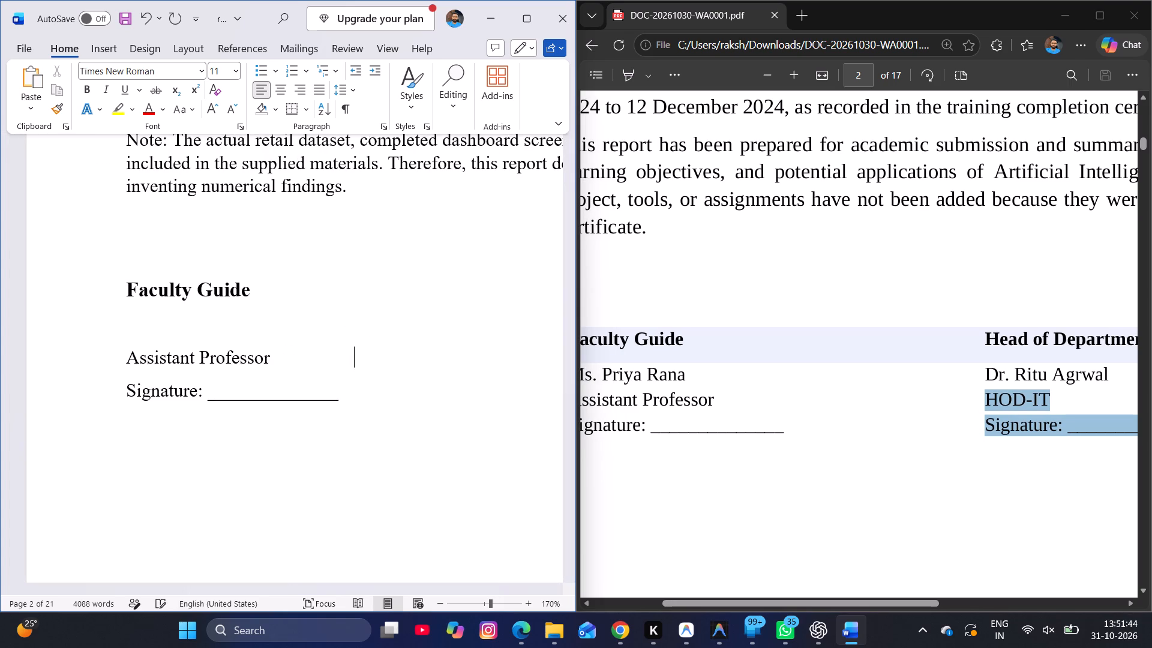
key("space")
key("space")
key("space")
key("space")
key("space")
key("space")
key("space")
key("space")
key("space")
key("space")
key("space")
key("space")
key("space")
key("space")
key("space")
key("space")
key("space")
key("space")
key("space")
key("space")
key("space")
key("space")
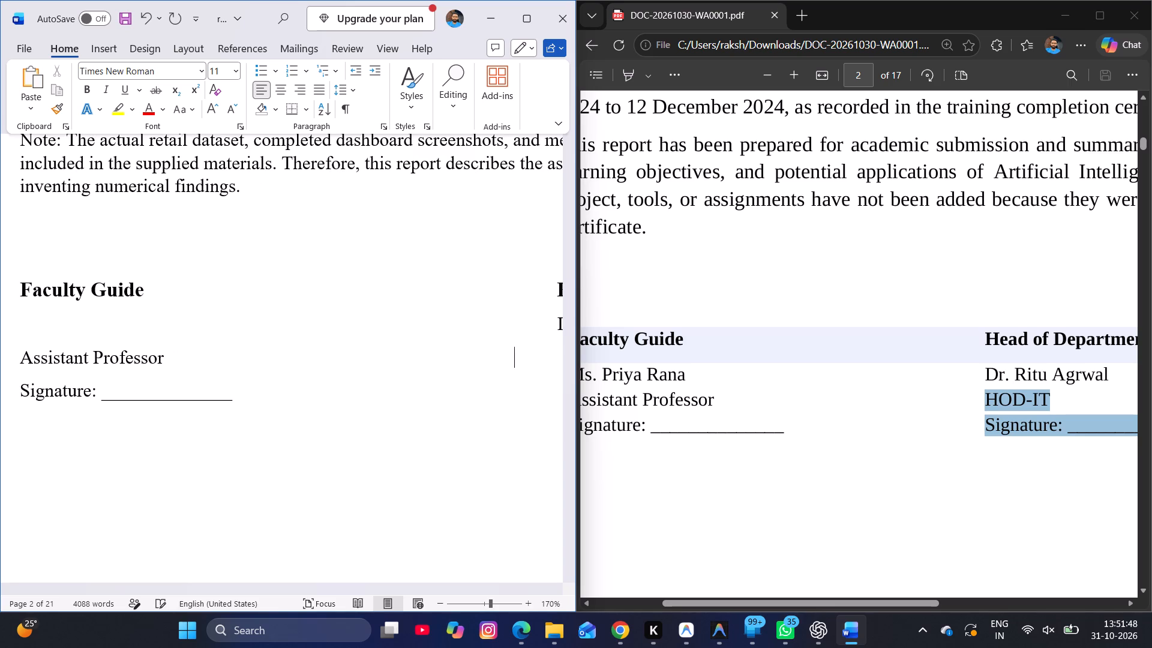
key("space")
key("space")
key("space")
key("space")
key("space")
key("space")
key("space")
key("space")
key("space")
scroll(277, 353, "left", 1)
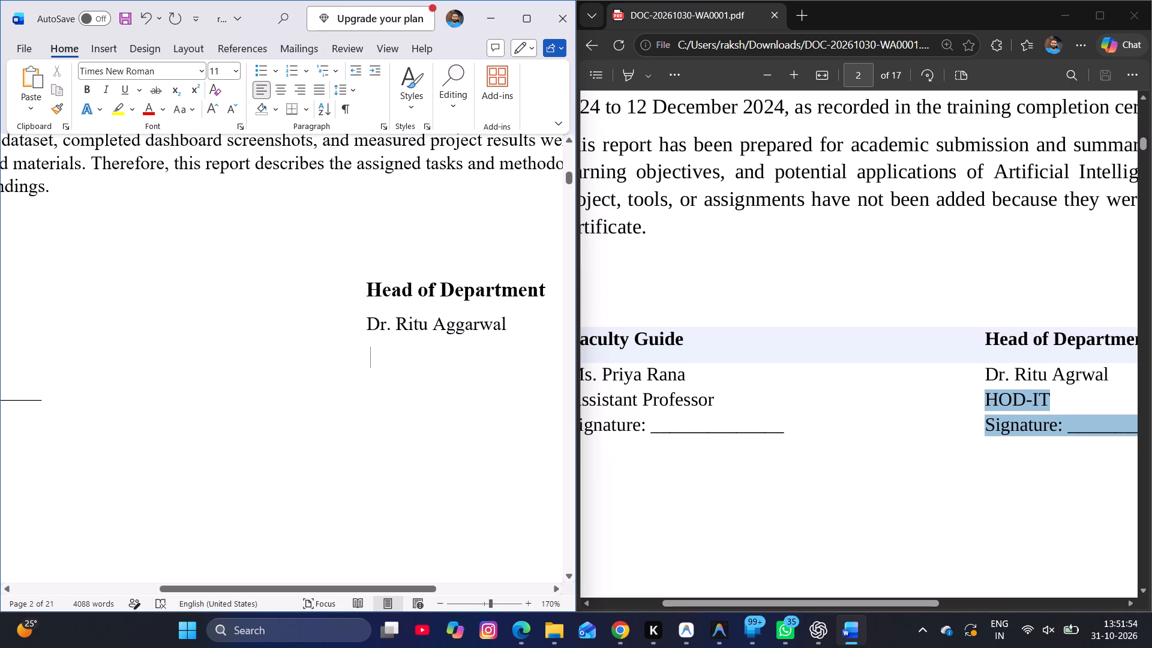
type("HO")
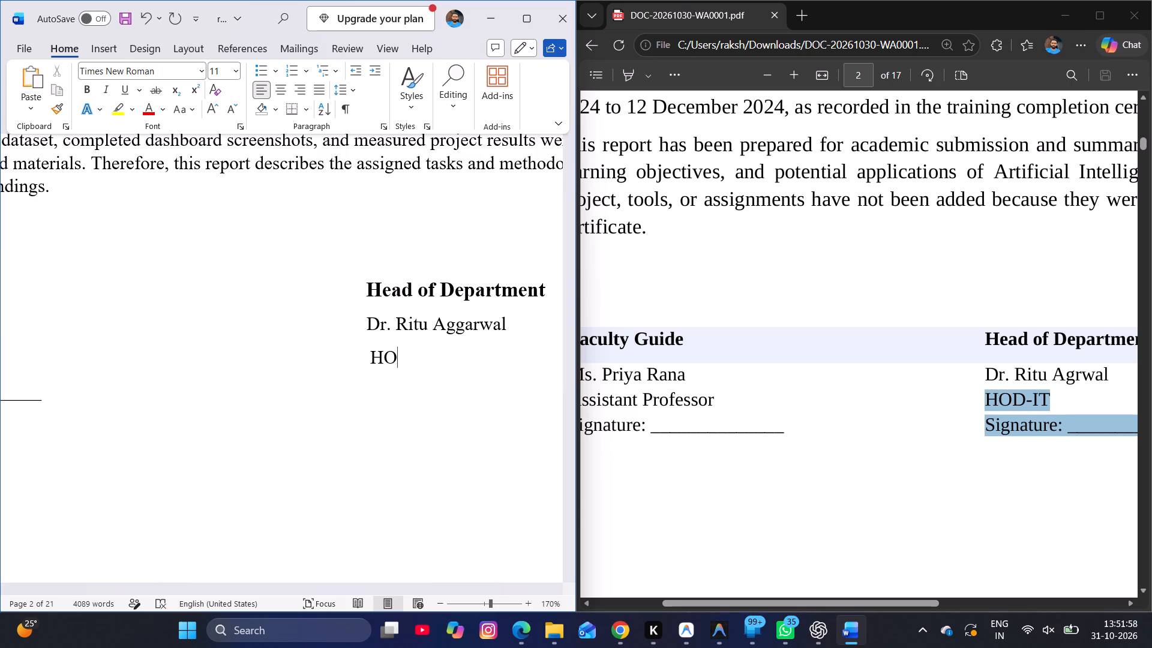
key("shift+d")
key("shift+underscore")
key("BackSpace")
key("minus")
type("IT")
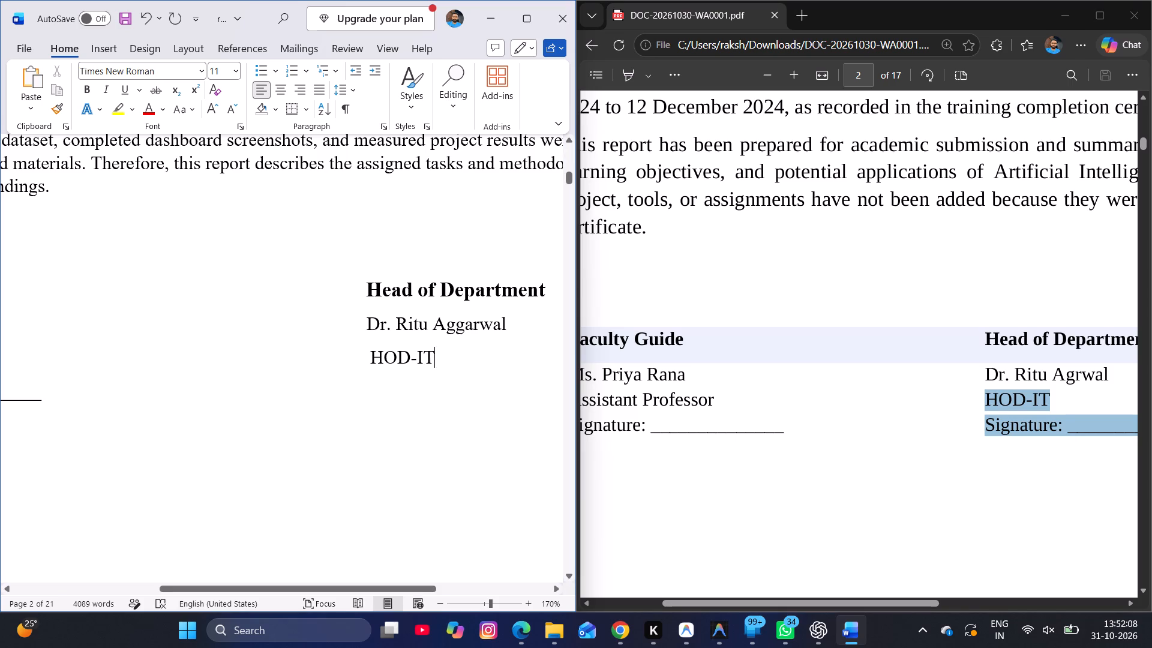
Place the insertion point just after the Faculty Guide's signature blank, on the line below "Assistant Professor".
scroll(478, 401, "right", 1)
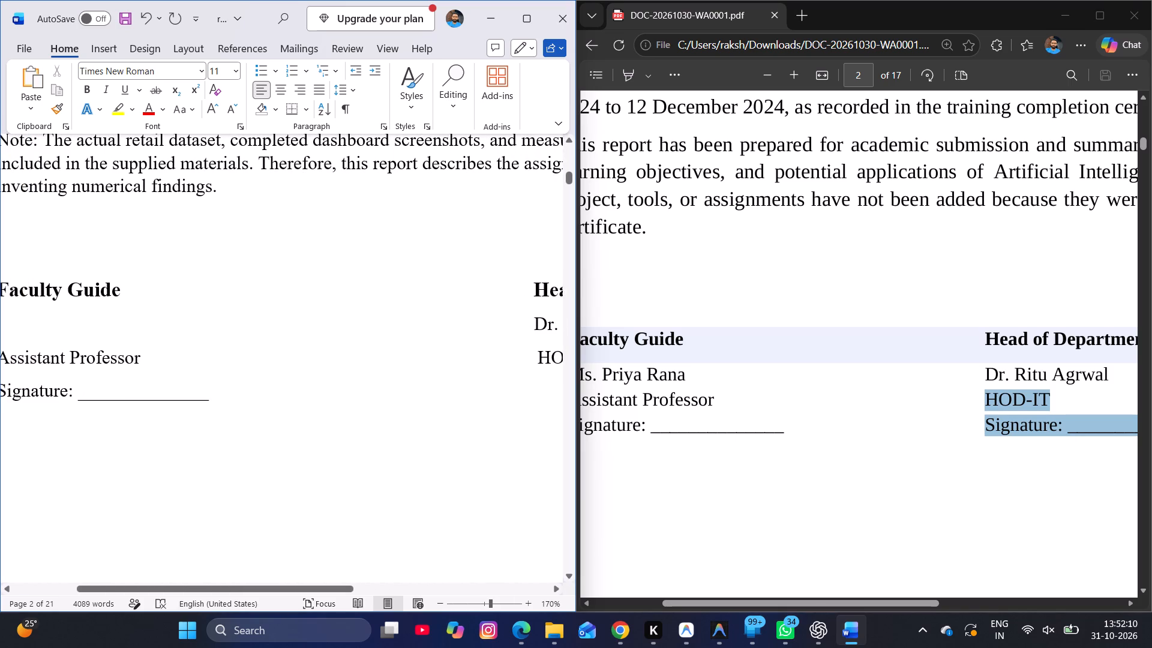
left_click(220, 394)
Add spacing after the Faculty Guide's signature blank to reach across to just below "HOD-IT".
key("space")
key("space")
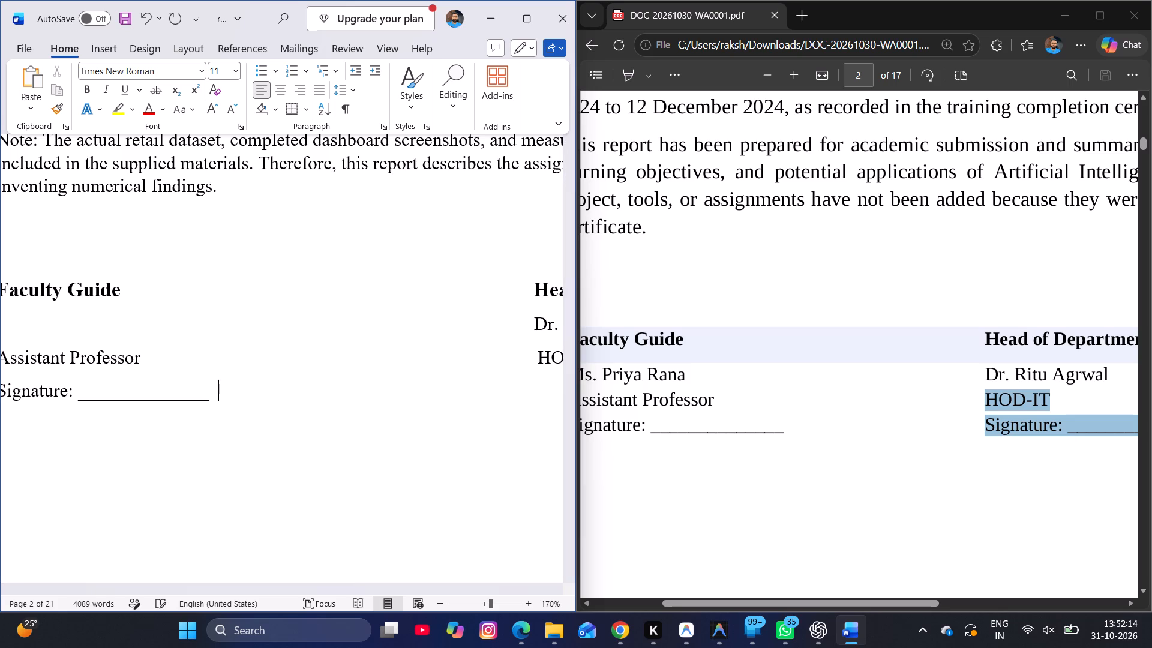
key("space")
key("space")
key("space")
key("space")
key("space")
key("space")
key("space")
key("space")
Copy the Faculty Guide's "Signature:" text with its blank and repeat it on the same line, spaced across under "HOD-IT".
scroll(60, 456, "right", 1)
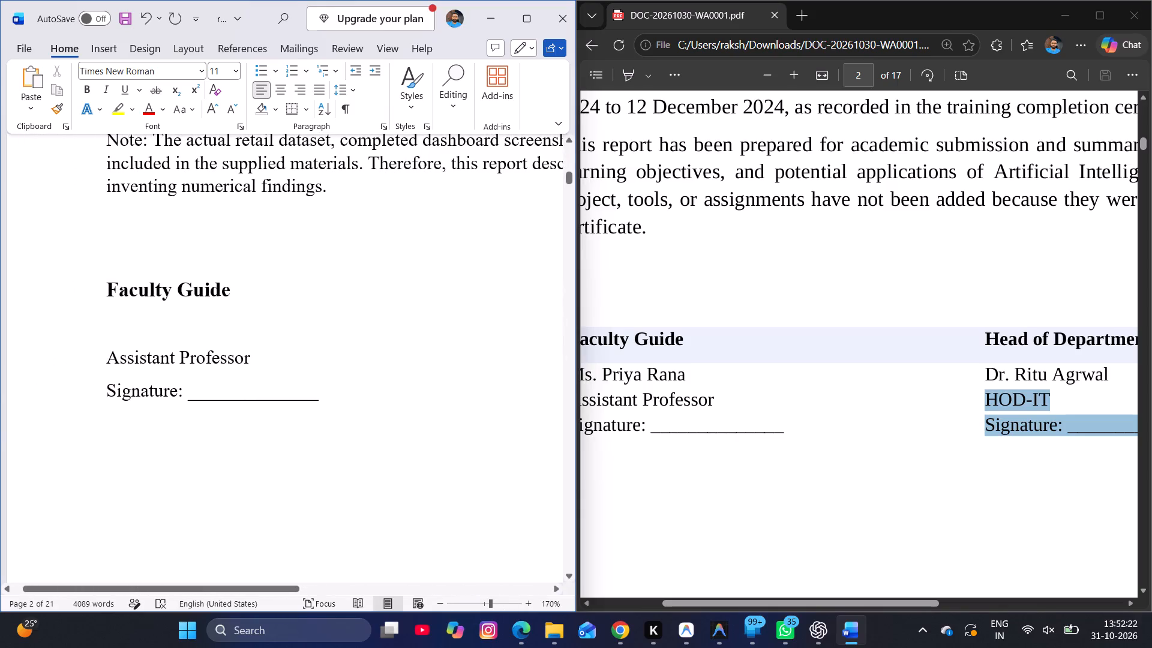
left_click_drag(100, 385, 308, 407)
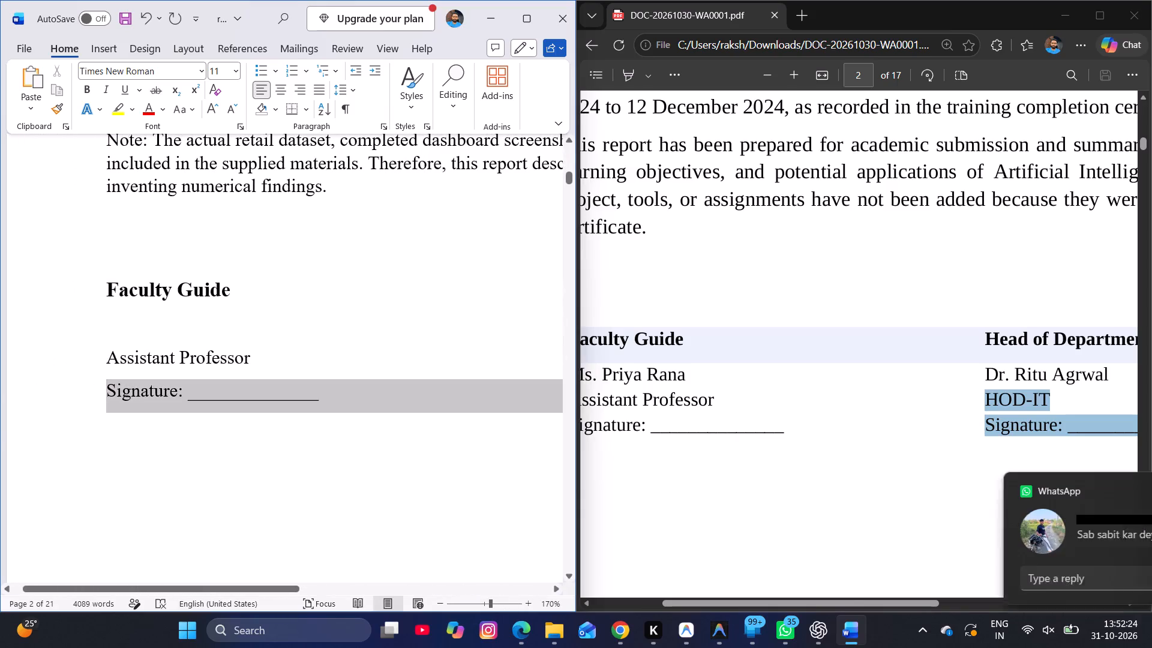
left_click_drag(308, 407, 305, 402)
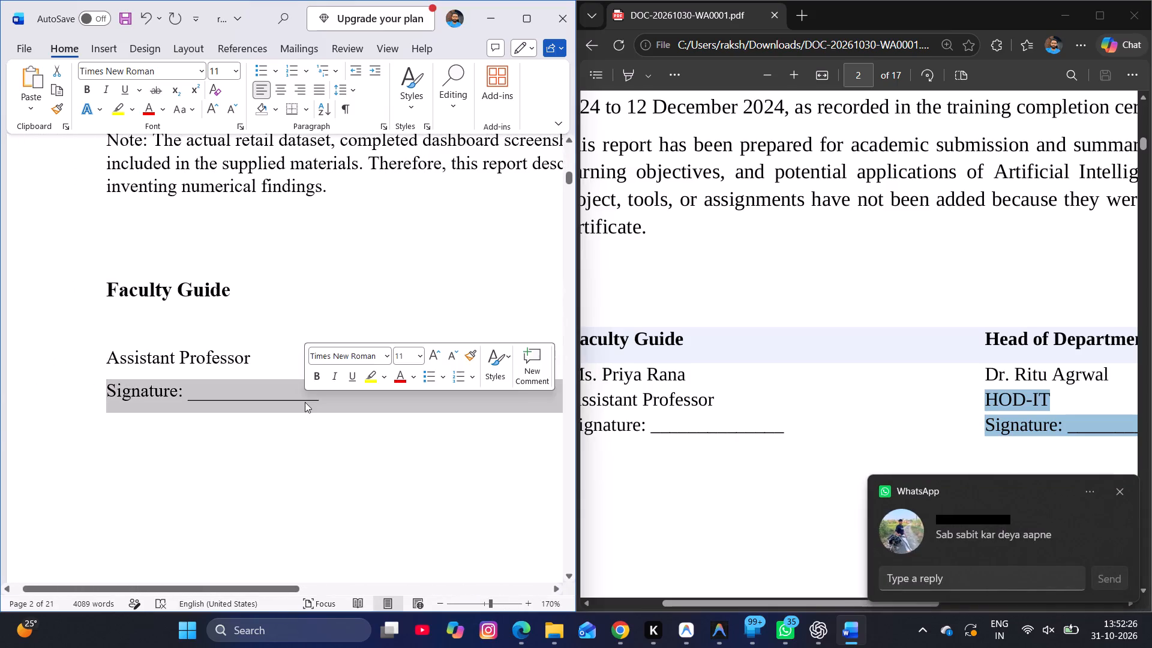
key("ctrl+c")
left_click(352, 406)
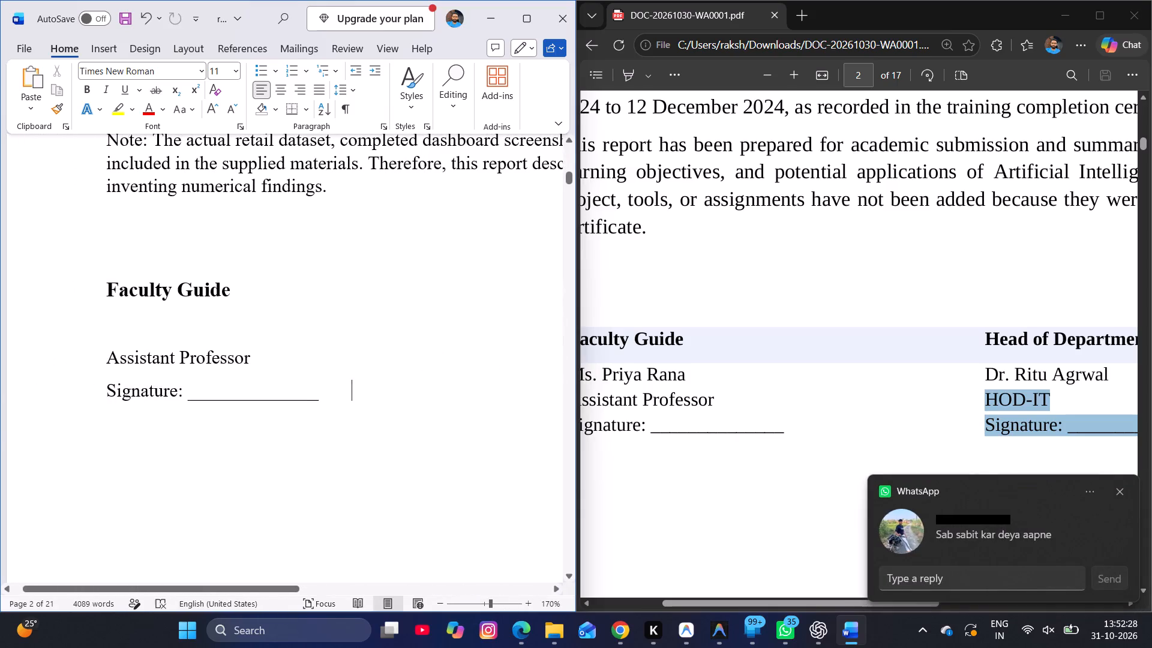
key("space")
key("space")
key("space")
key("space")
key("space")
key("space")
key("space")
key("space")
key("space")
key("space")
key("space")
key("space")
key("space")
key("space")
key("space")
key("space")
key("space")
key("space")
key("space")
key("space")
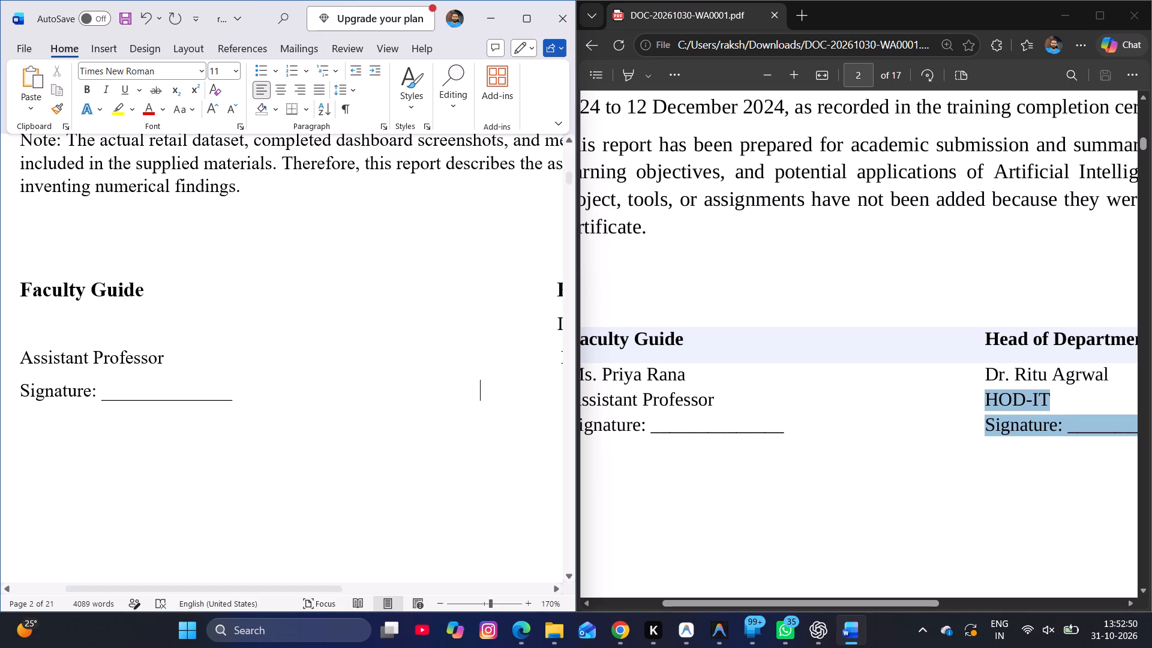
Extend the spacing after the Faculty Guide's signature blank and paste the copied "Signature:" text with its blank under "HOD-IT".
scroll(463, 458, "left", 1)
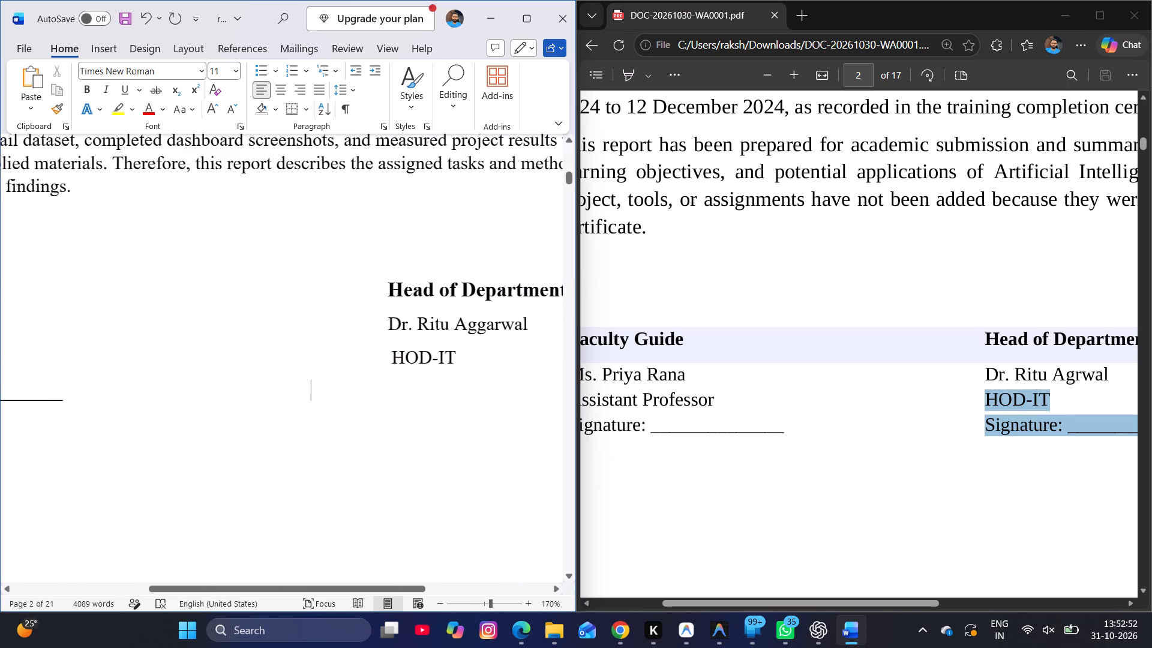
scroll(463, 458, "left", 1)
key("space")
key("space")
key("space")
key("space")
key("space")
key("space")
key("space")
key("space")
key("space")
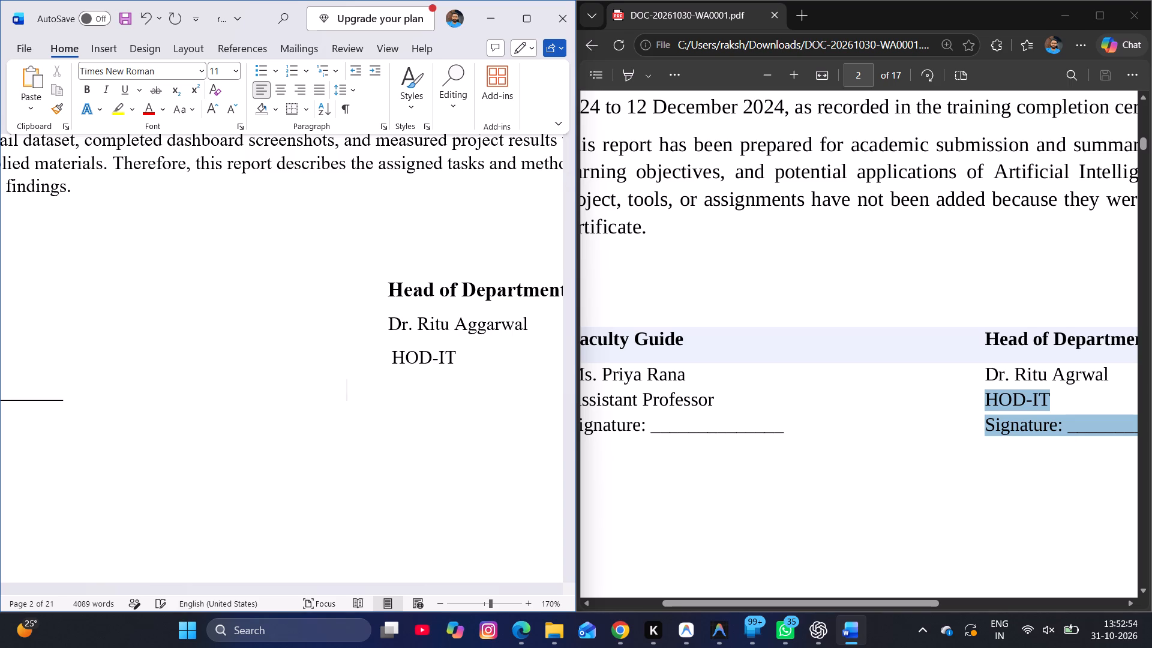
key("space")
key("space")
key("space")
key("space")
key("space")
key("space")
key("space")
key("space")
key("ctrl+v")
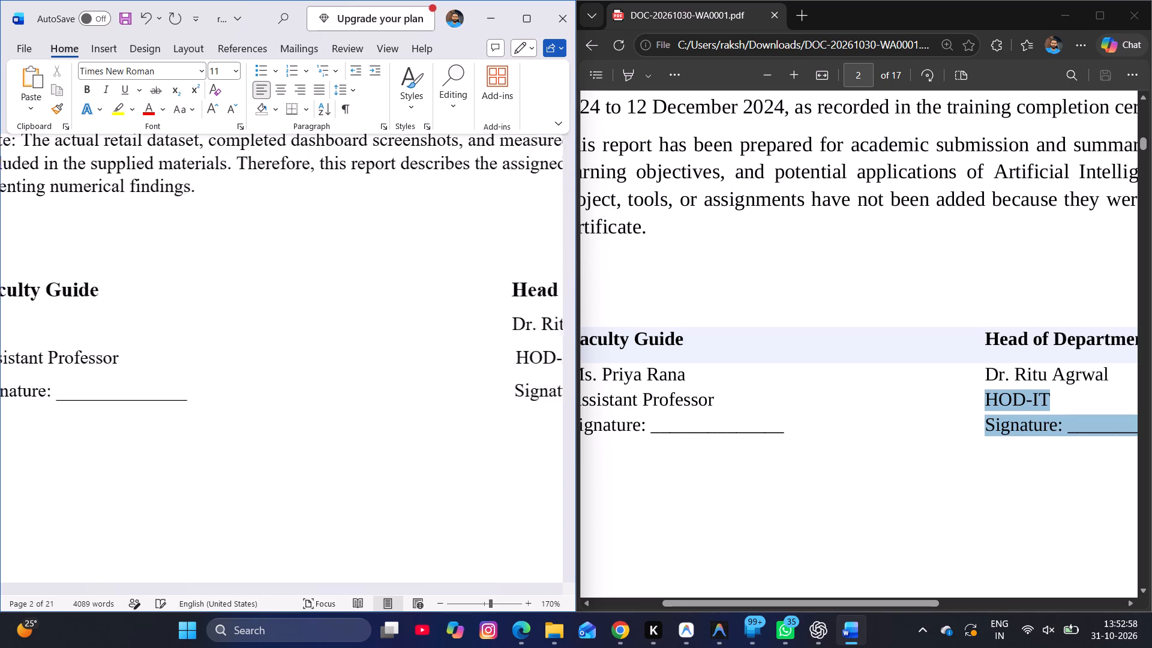
Remove one space before "HOD-IT" and one before the "Signature:" below it to align both with the Head of Department's name.
scroll(410, 427, "left", 1)
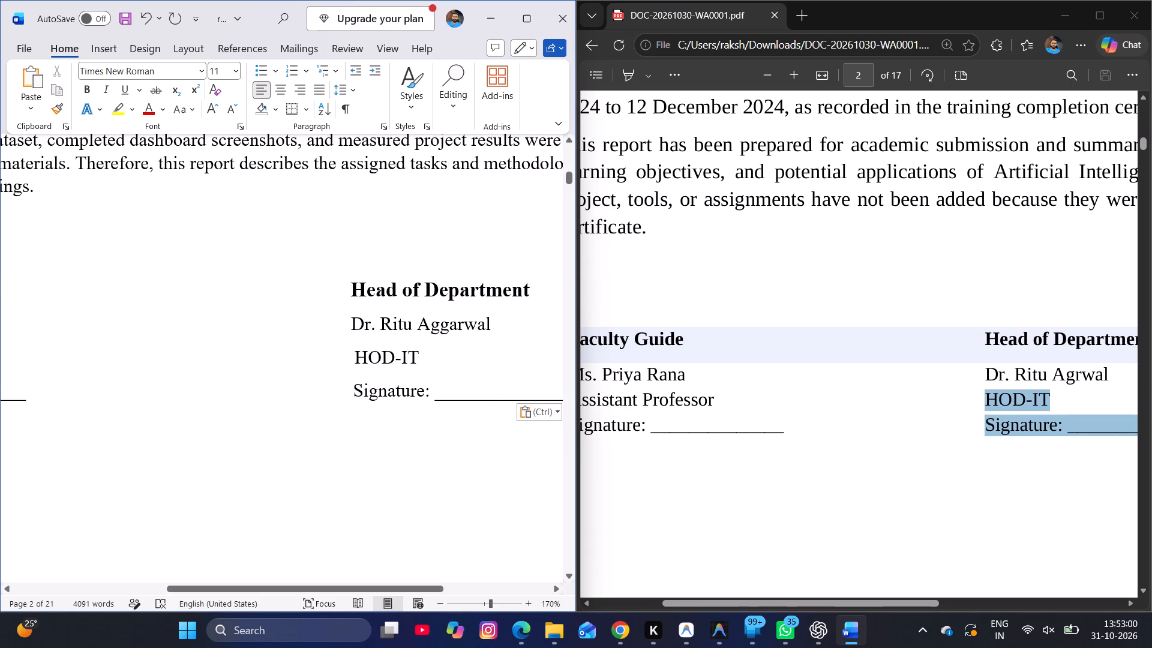
left_click(350, 360)
key("BackSpace")
left_click(353, 391)
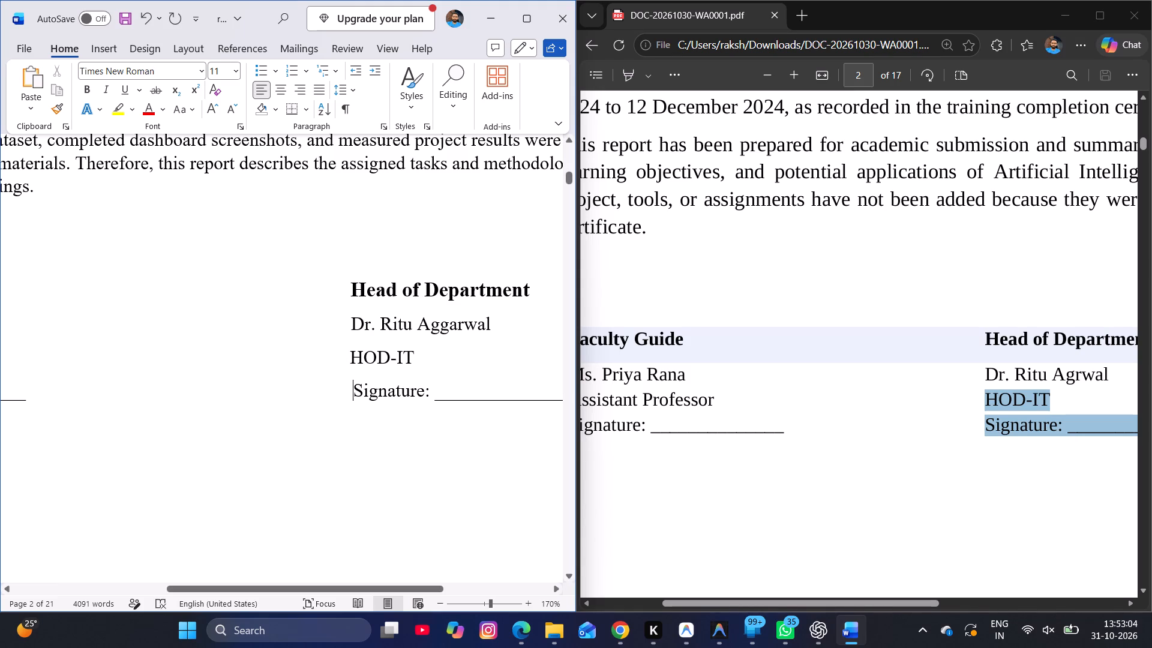
key("BackSpace")
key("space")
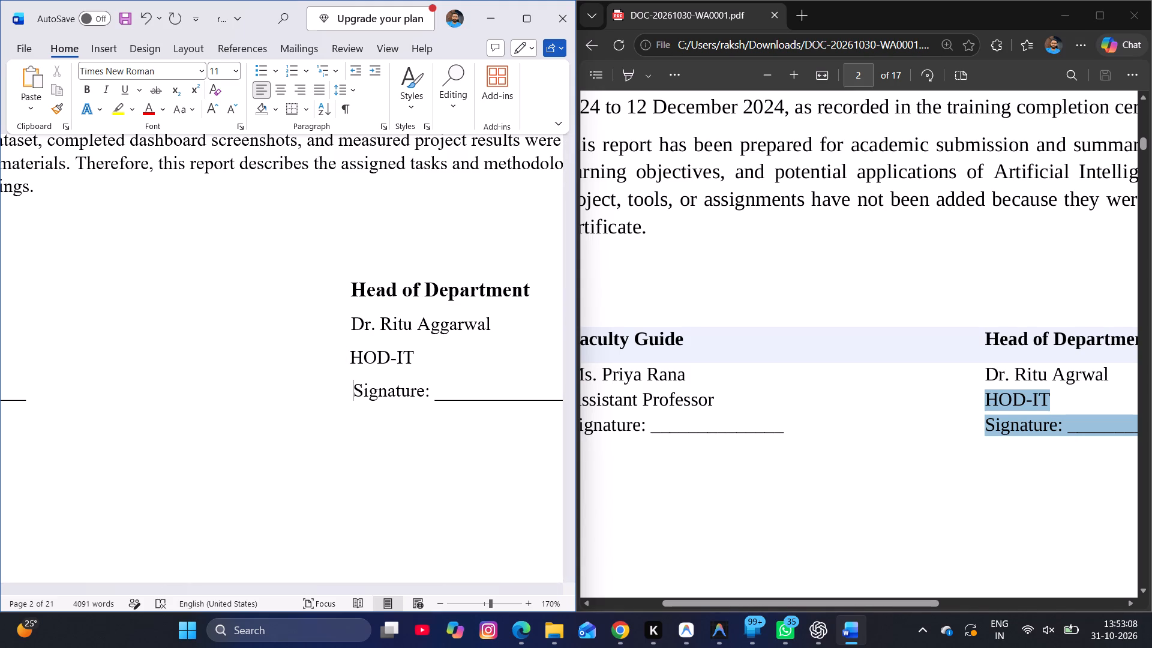
key("BackSpace")
Enter the Faculty Guide's name with the title "Dr." on the blank line between "Faculty Guide" and "Assistant Professor".
scroll(343, 388, "right", 1)
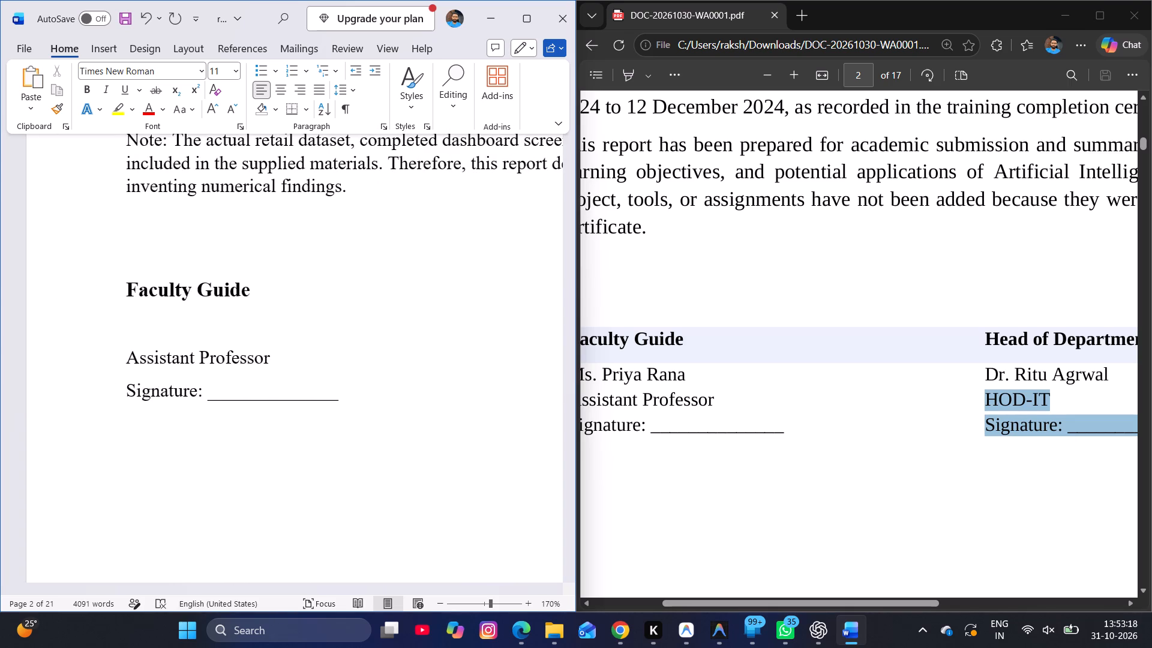
scroll(343, 388, "right", 1)
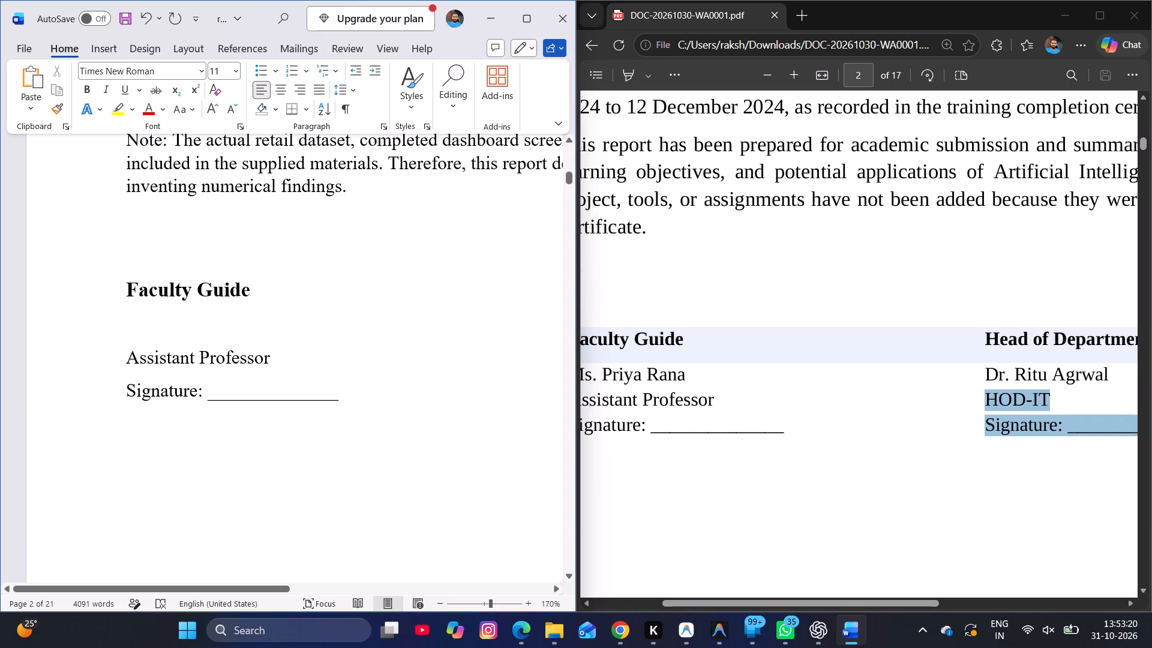
left_click(125, 333)
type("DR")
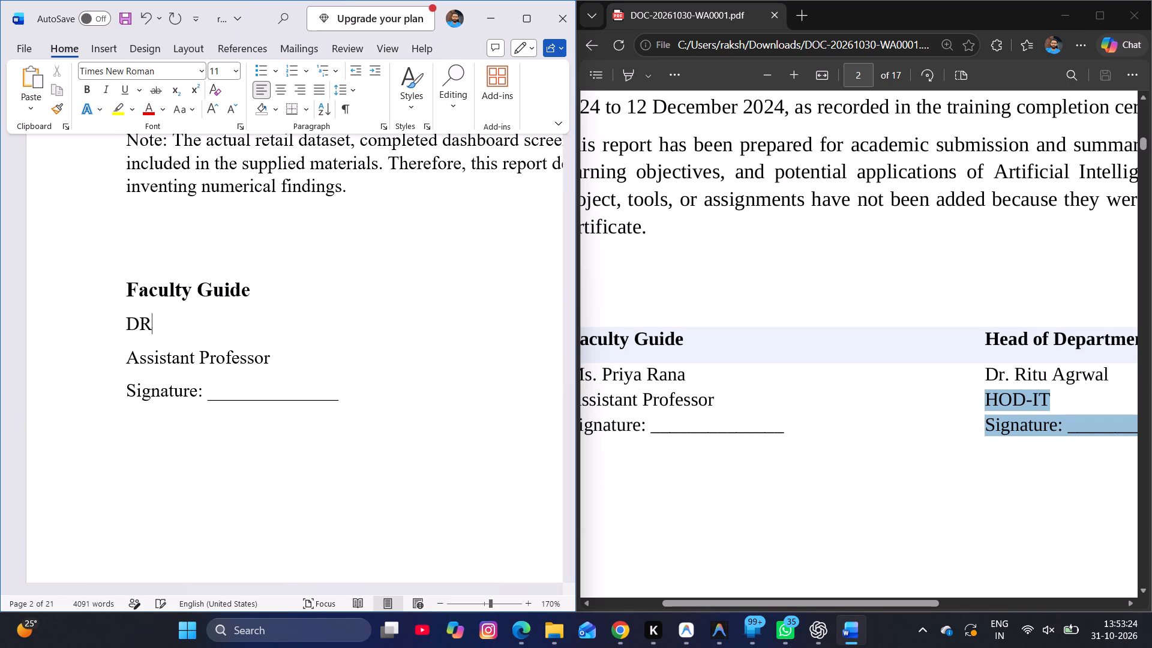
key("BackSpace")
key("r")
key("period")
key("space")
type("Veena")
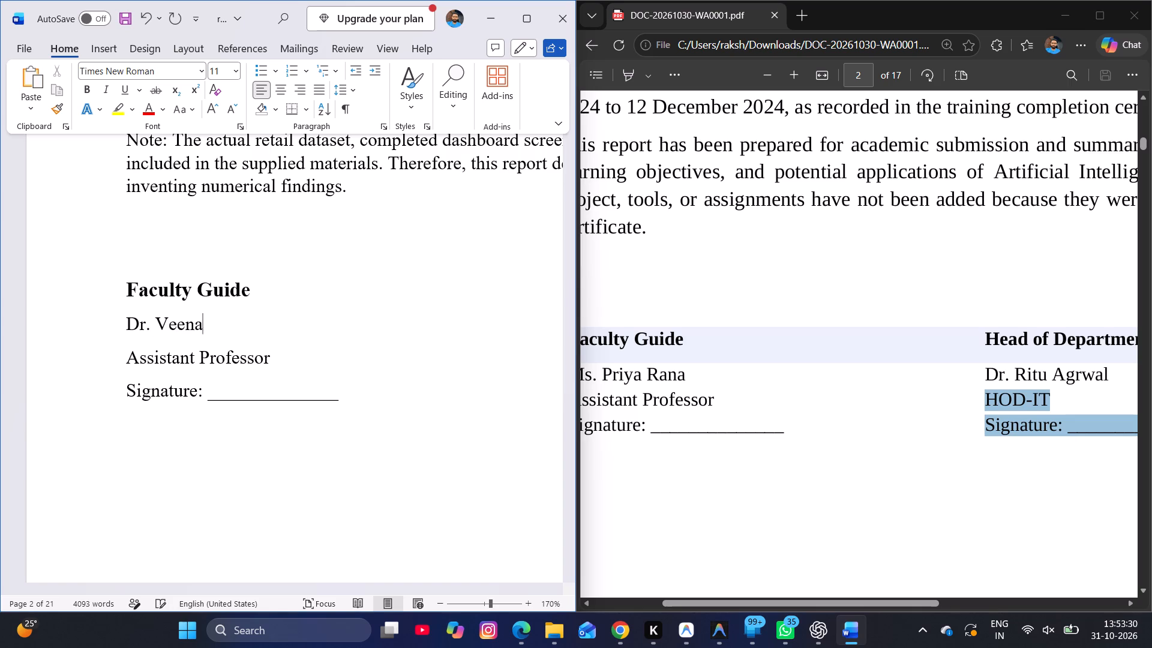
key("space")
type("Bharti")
Remove the excess spacing before the Head of Department's name to bring it back flush under its heading.
scroll(261, 412, "left", 1)
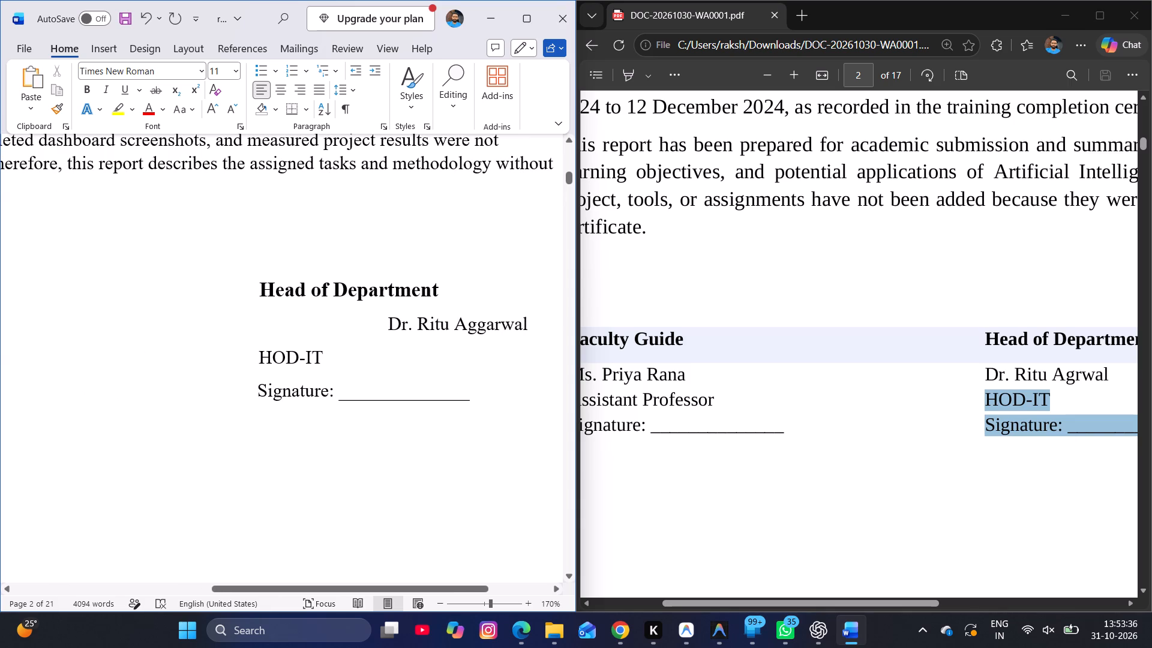
left_click(386, 330)
key("BackSpace")
key("BackSpace")
key("BackSpace")
key("BackSpace")
key("BackSpace")
key("BackSpace")
key("BackSpace")
key("BackSpace")
key("BackSpace")
key("BackSpace")
key("BackSpace")
key("BackSpace")
key("BackSpace")
key("BackSpace")
key("BackSpace")
key("BackSpace")
key("BackSpace")
key("BackSpace")
key("BackSpace")
key("BackSpace")
key("BackSpace")
key("BackSpace")
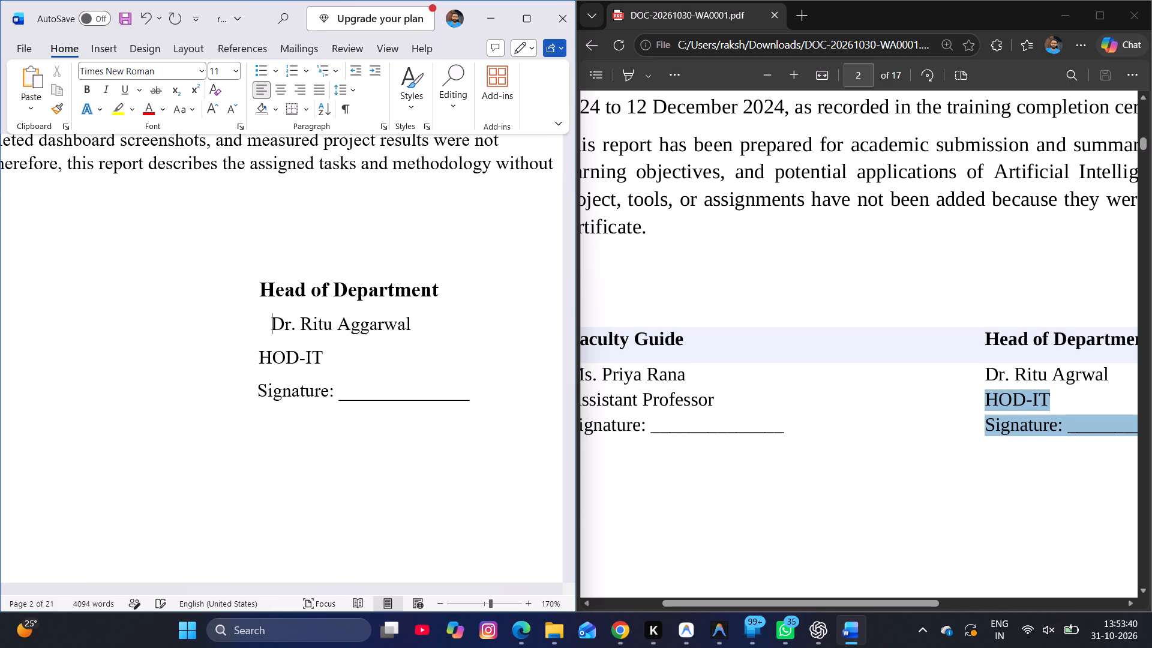
key("BackSpace")
key("BackSpace")
key("BackSpace")
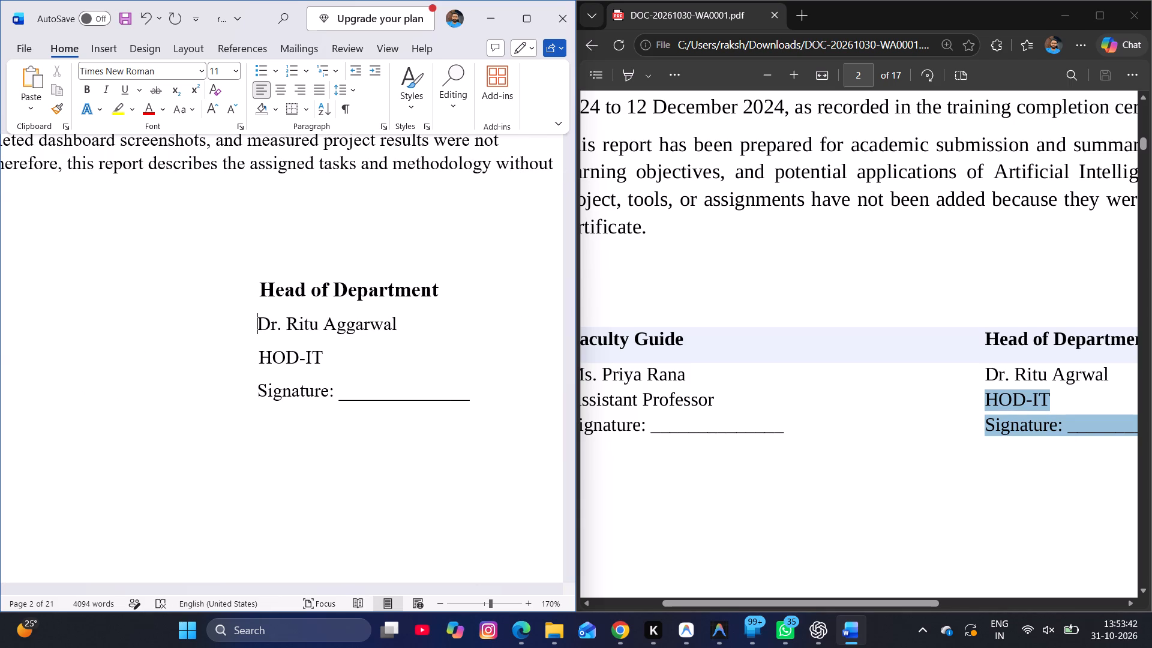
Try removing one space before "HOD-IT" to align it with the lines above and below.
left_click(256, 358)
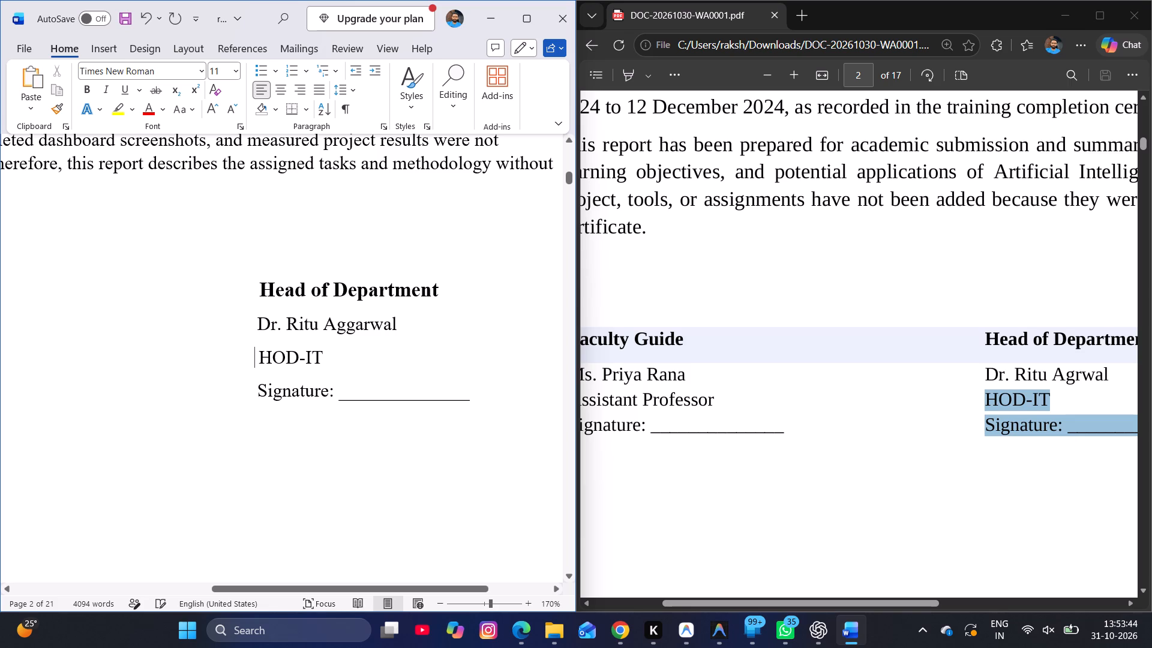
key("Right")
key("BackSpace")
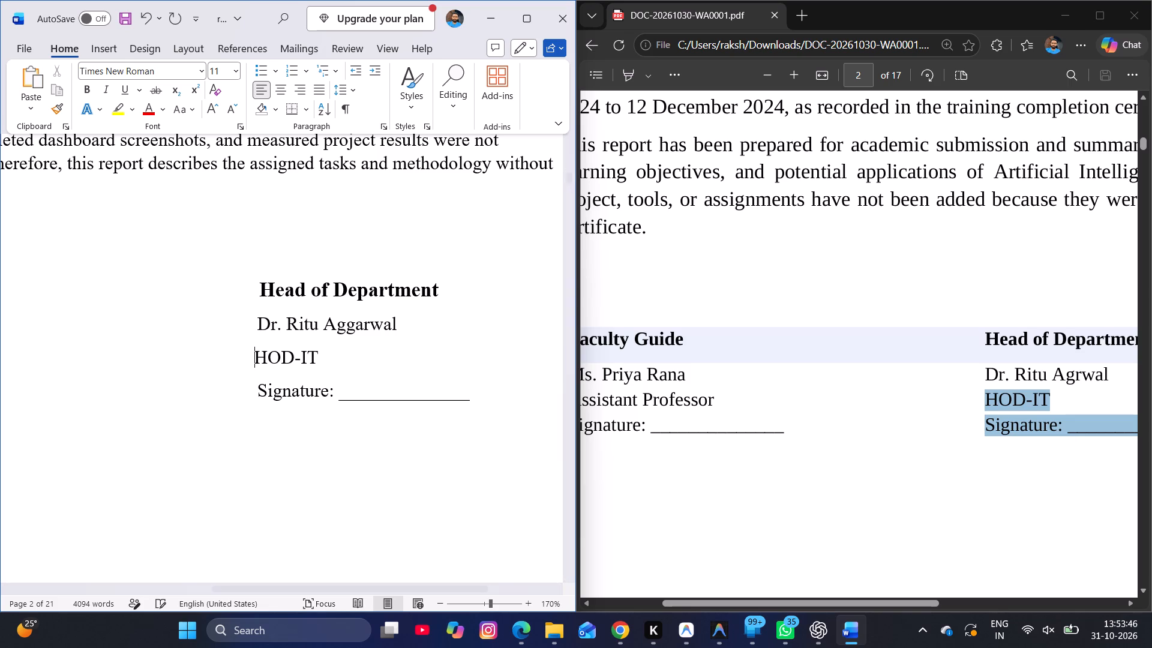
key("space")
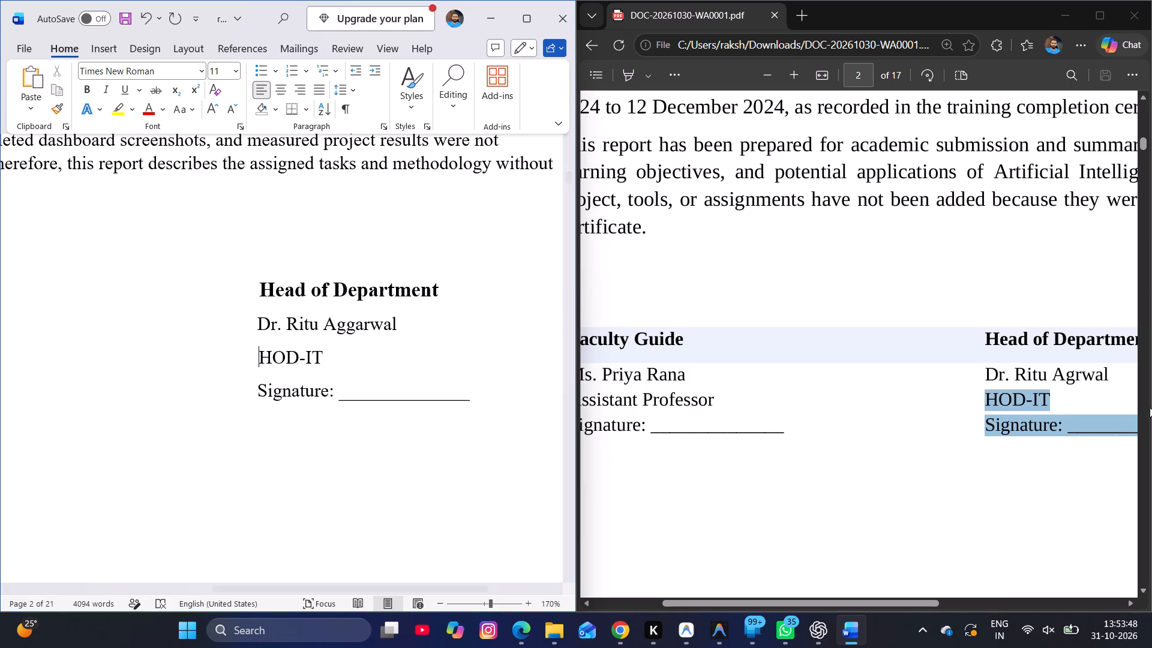
Review the Certificate page's signature block and the Acknowledgement page in both the report and the reference PDF.
left_click(882, 487)
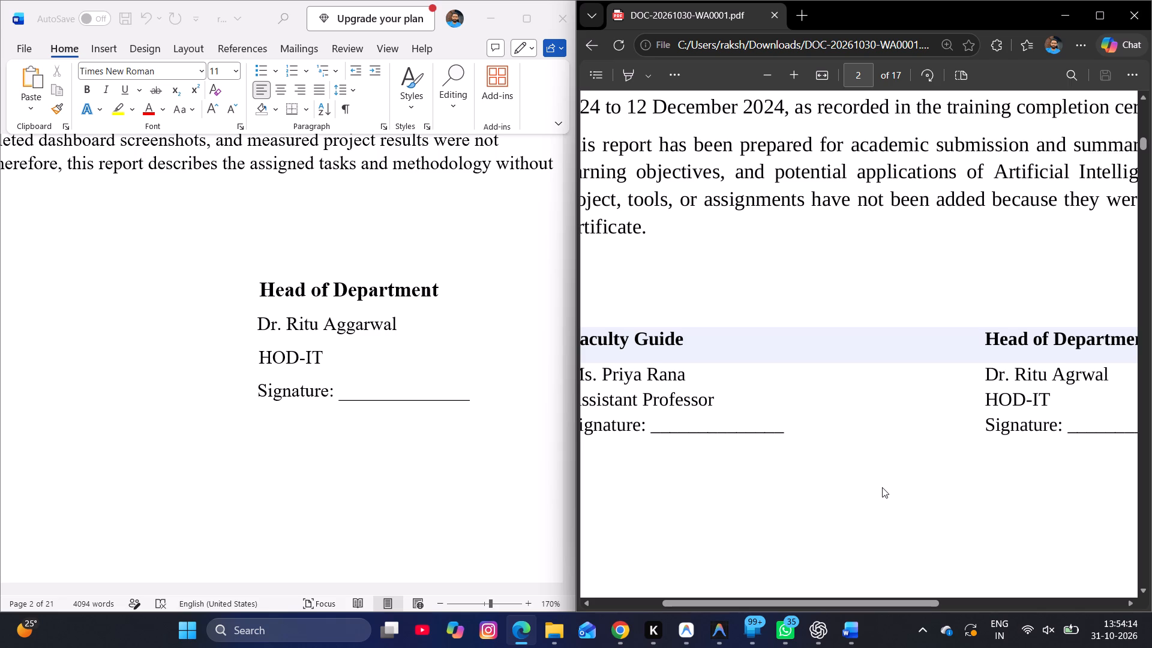
scroll(882, 487, "down", 7)
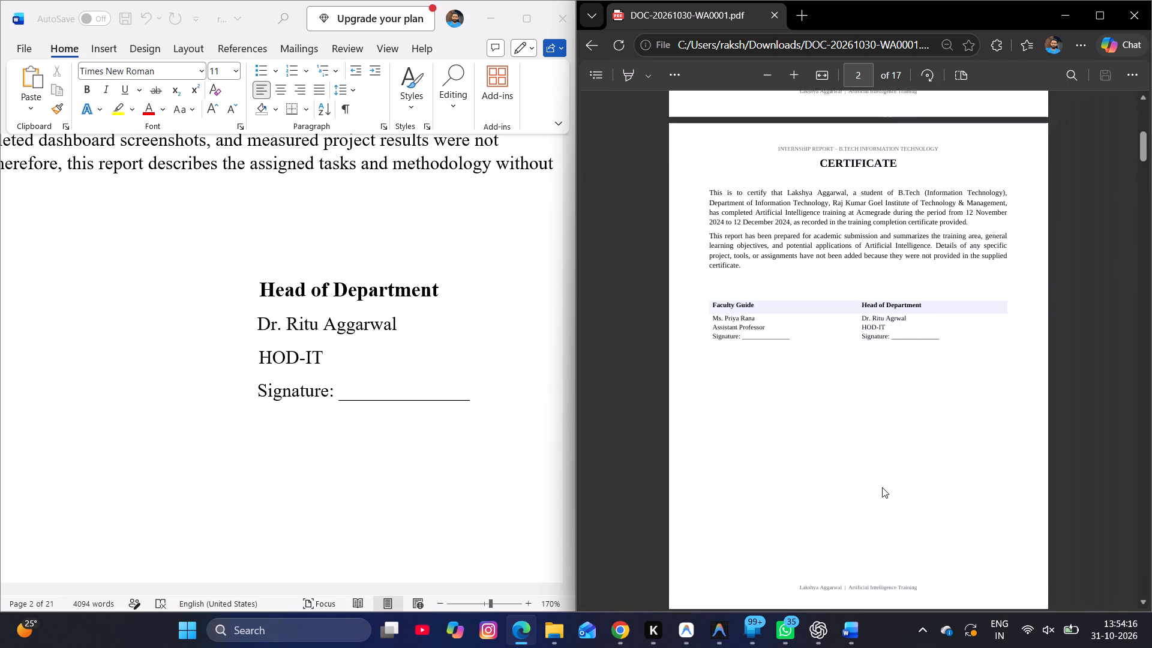
scroll(882, 487, "down", 5)
scroll(457, 536, "right", 1)
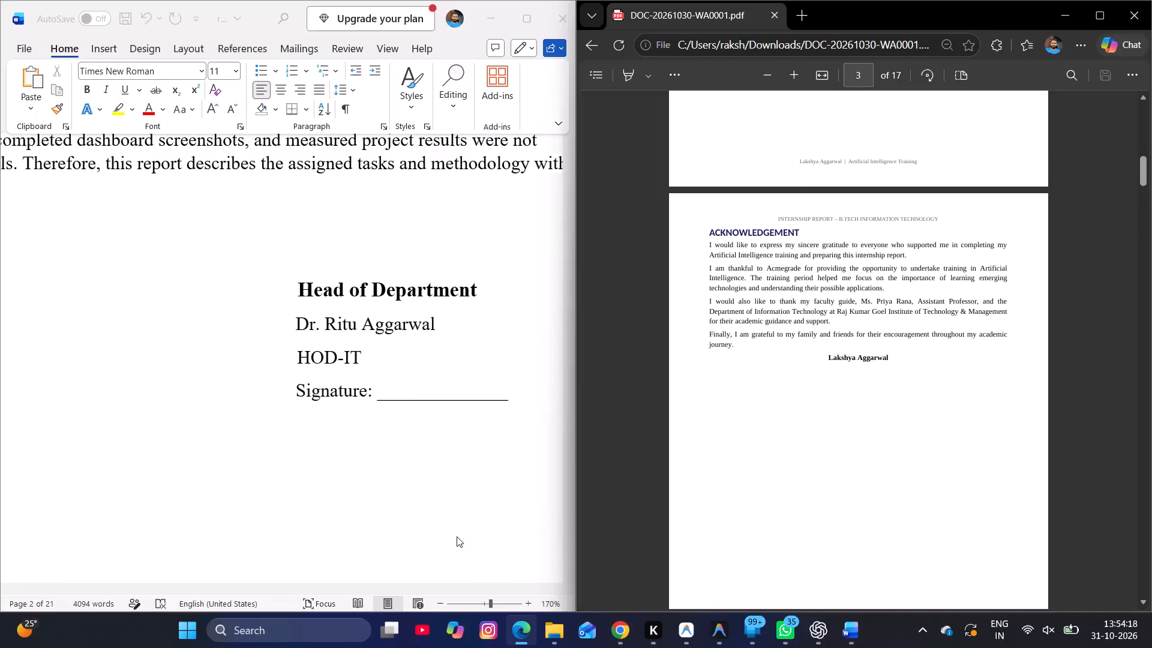
scroll(457, 536, "right", 1)
scroll(457, 536, "down", 3, "ctrl")
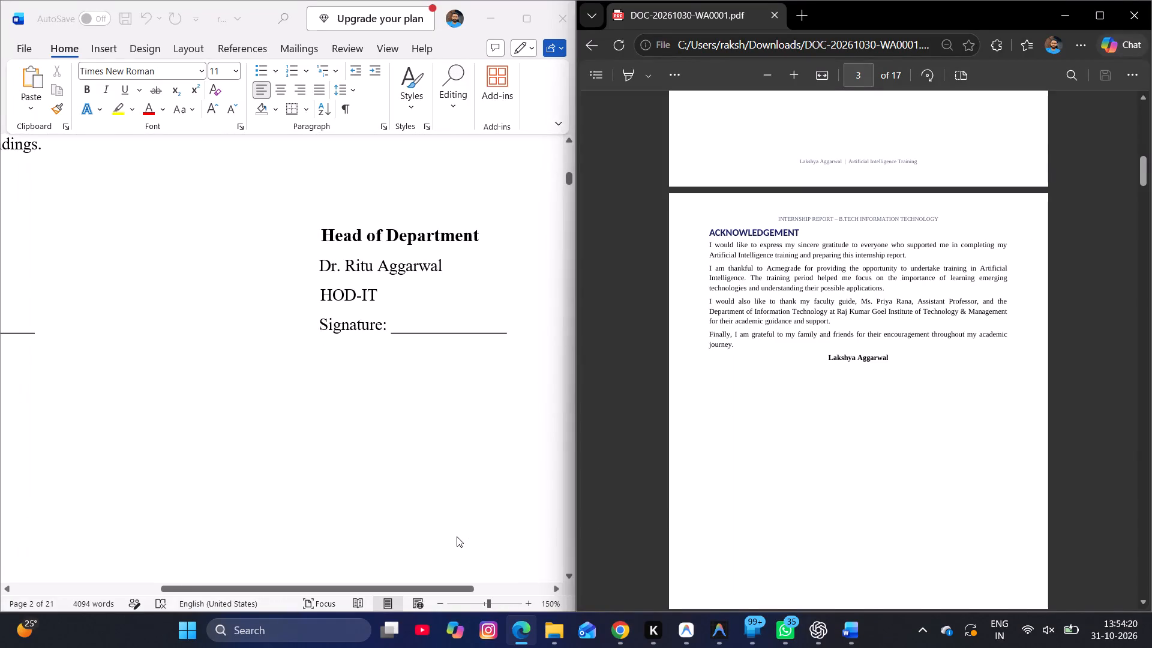
scroll(457, 536, "down", 5, "ctrl")
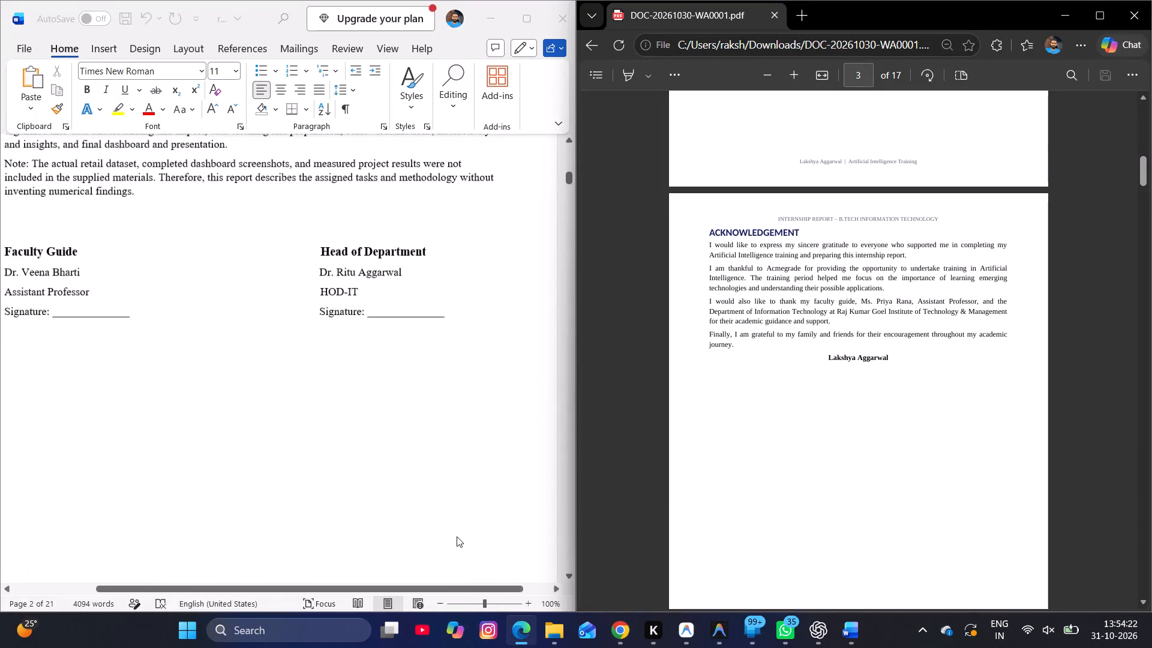
scroll(457, 536, "down", 1, "ctrl")
scroll(457, 536, "down", 2)
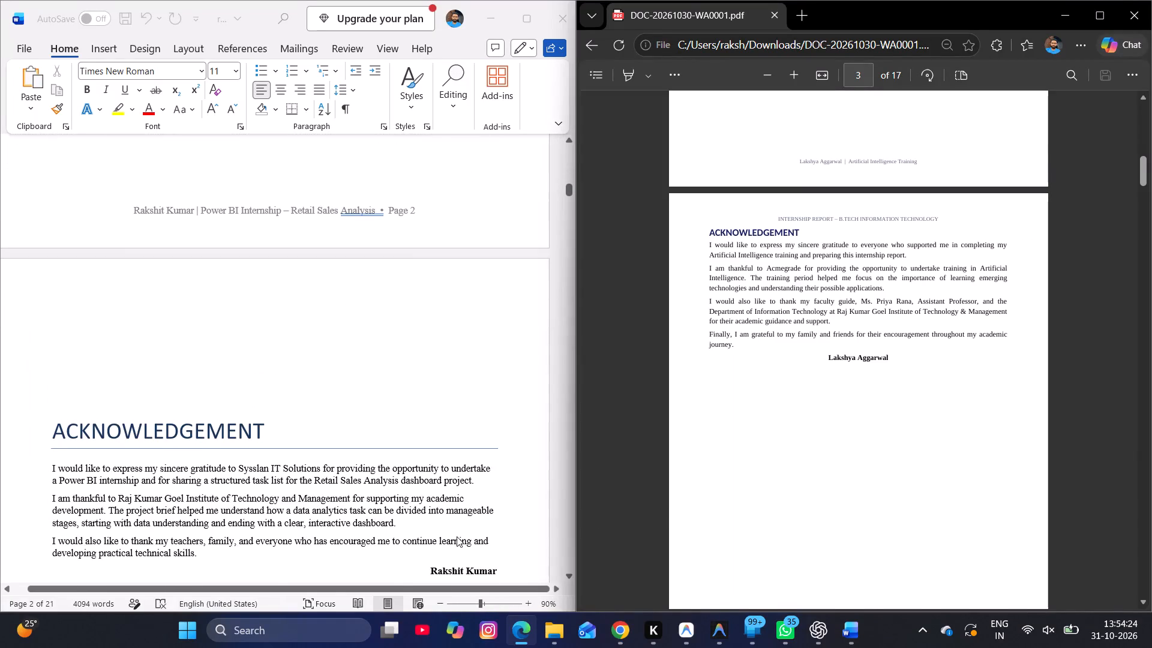
scroll(872, 511, "down", 1)
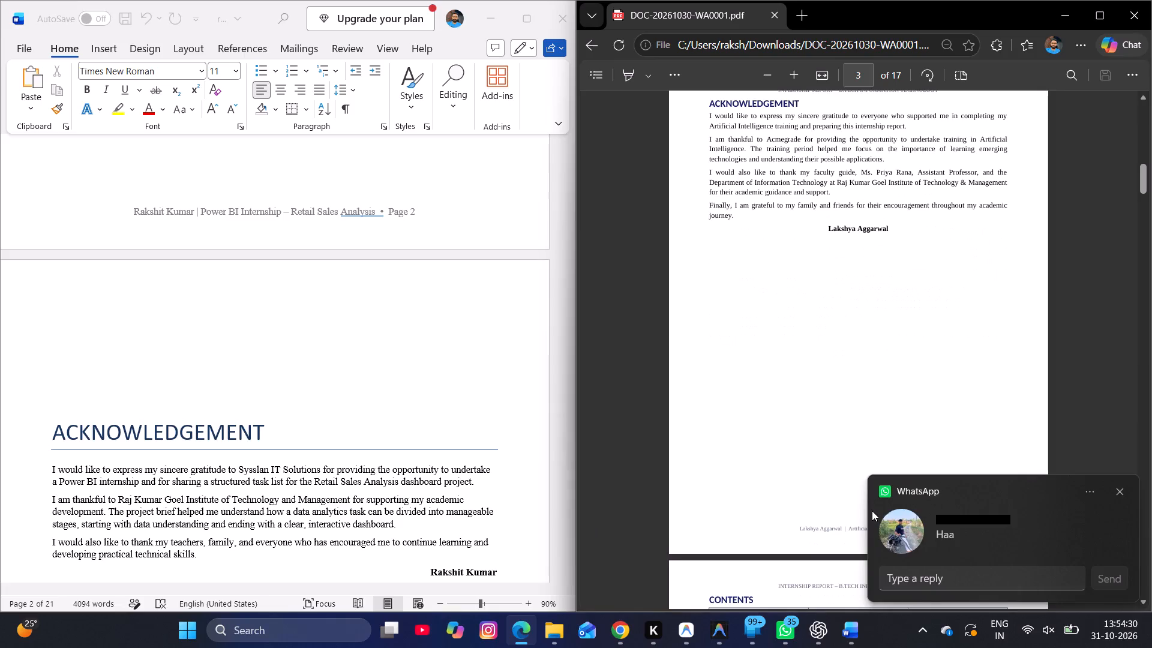
Compare the report's Contents page, including its table and closing note, with the Contents page of the reference PDF.
scroll(808, 433, "down", 2)
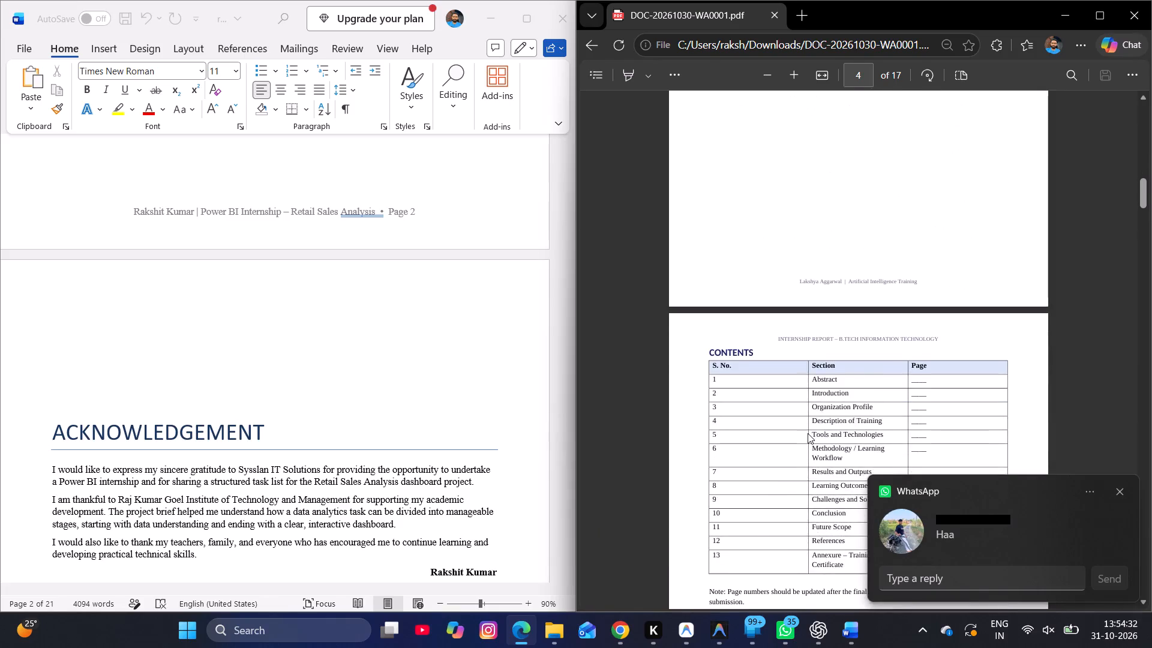
scroll(808, 433, "down", 2)
scroll(468, 446, "down", 1)
scroll(468, 446, "up", 1)
scroll(468, 446, "down", 1)
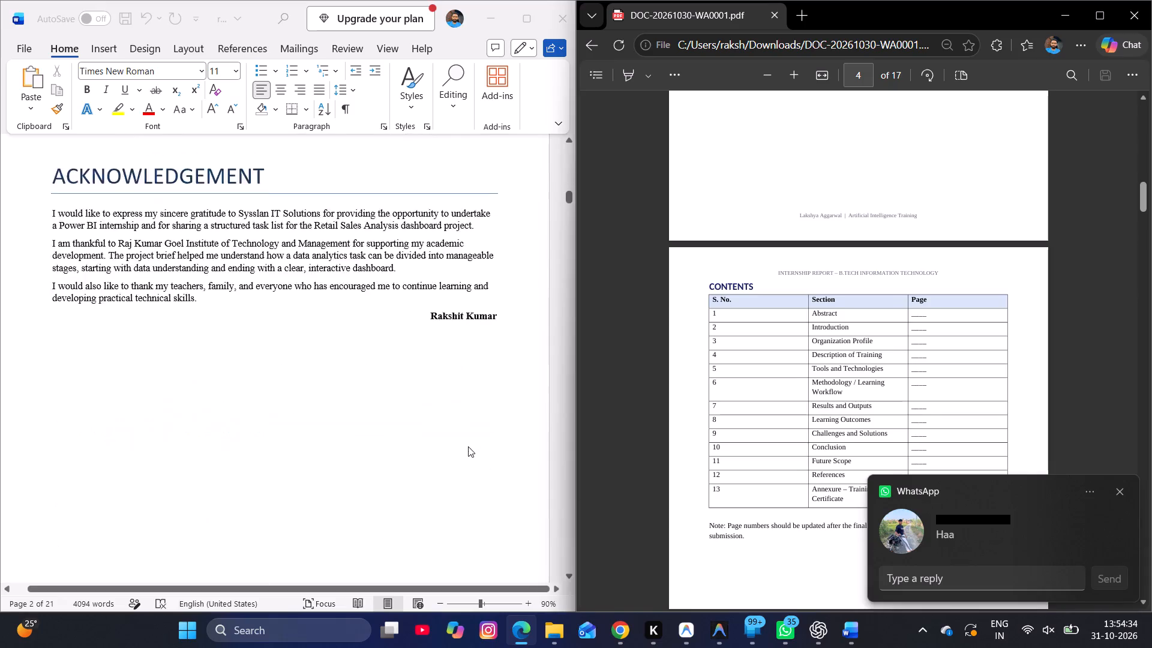
scroll(468, 446, "down", 3)
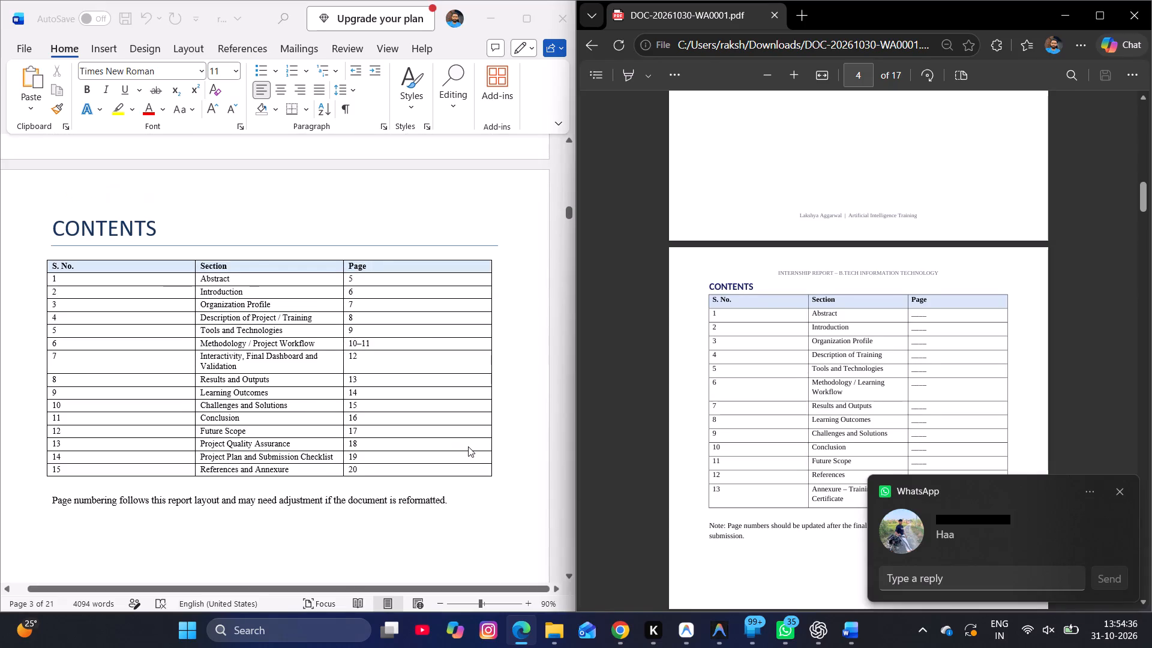
scroll(468, 446, "down", 1)
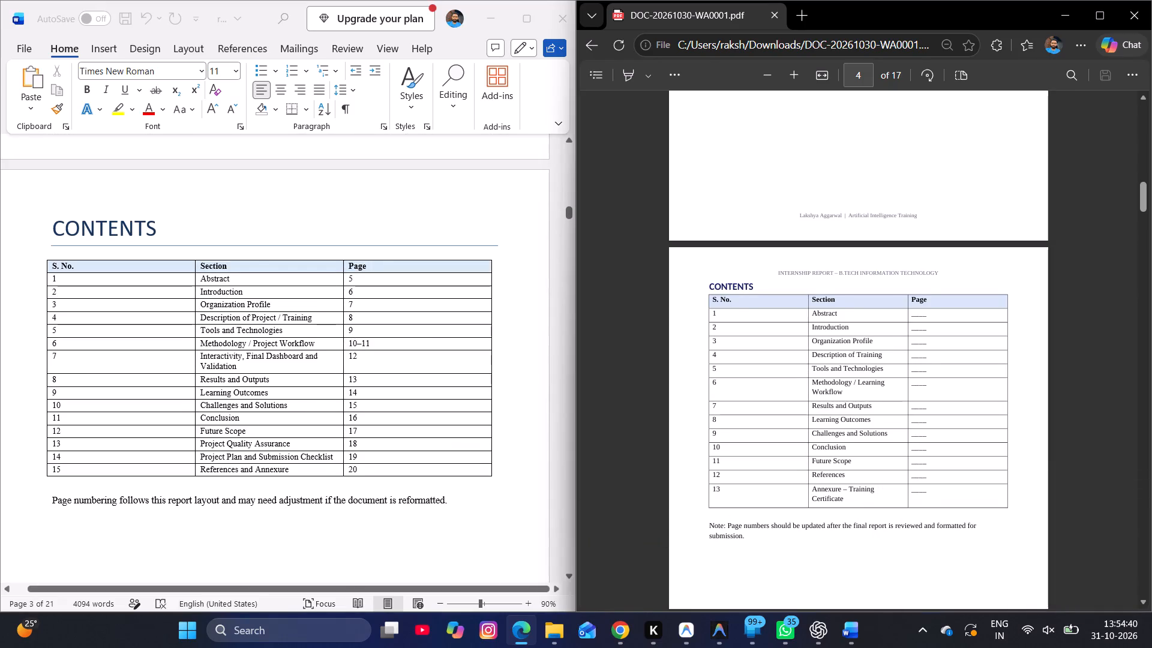
scroll(742, 537, "down", 1)
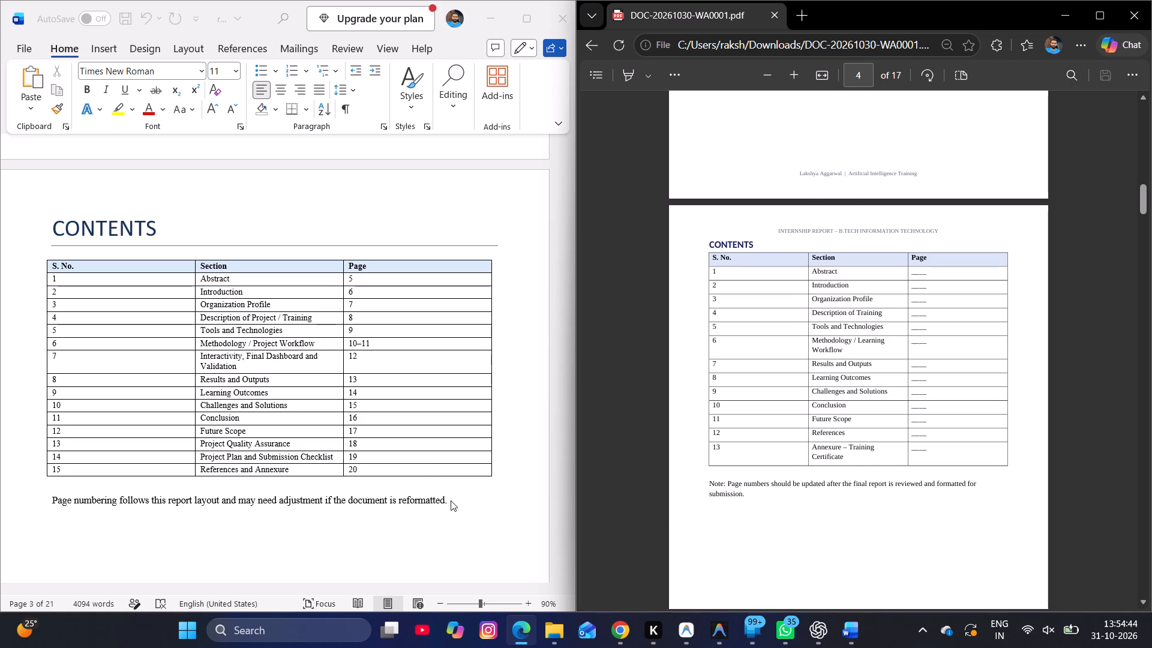
Delete the page-numbering note below the Contents table together with the empty line after it.
left_click_drag(451, 500, 221, 506)
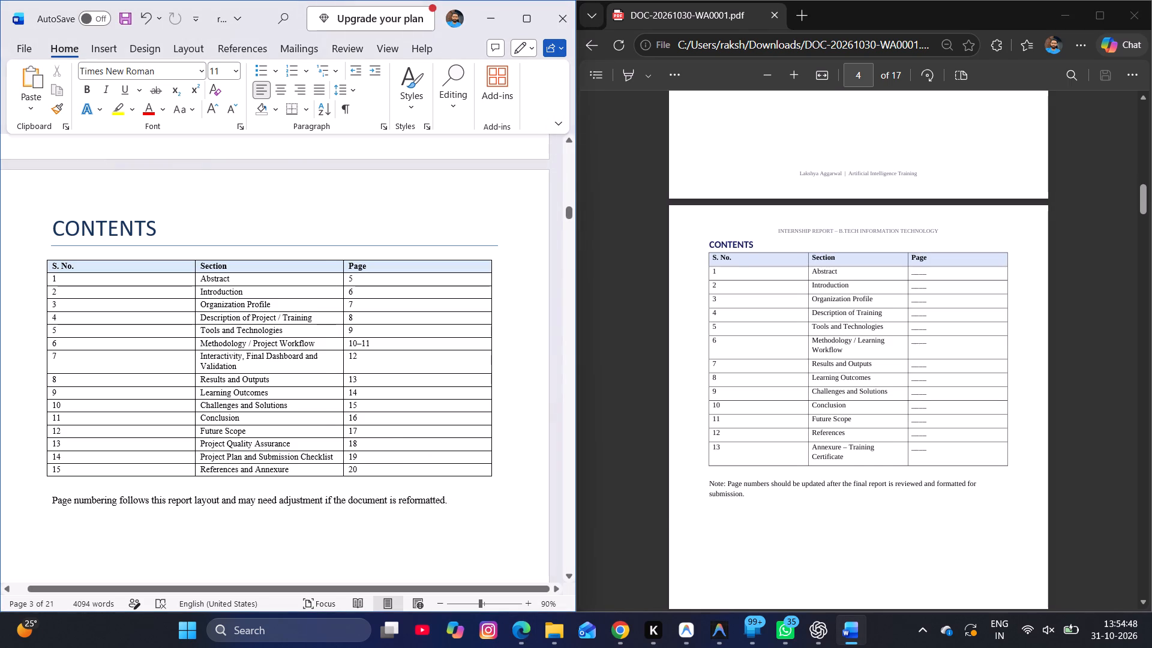
left_click_drag(49, 501, 457, 565)
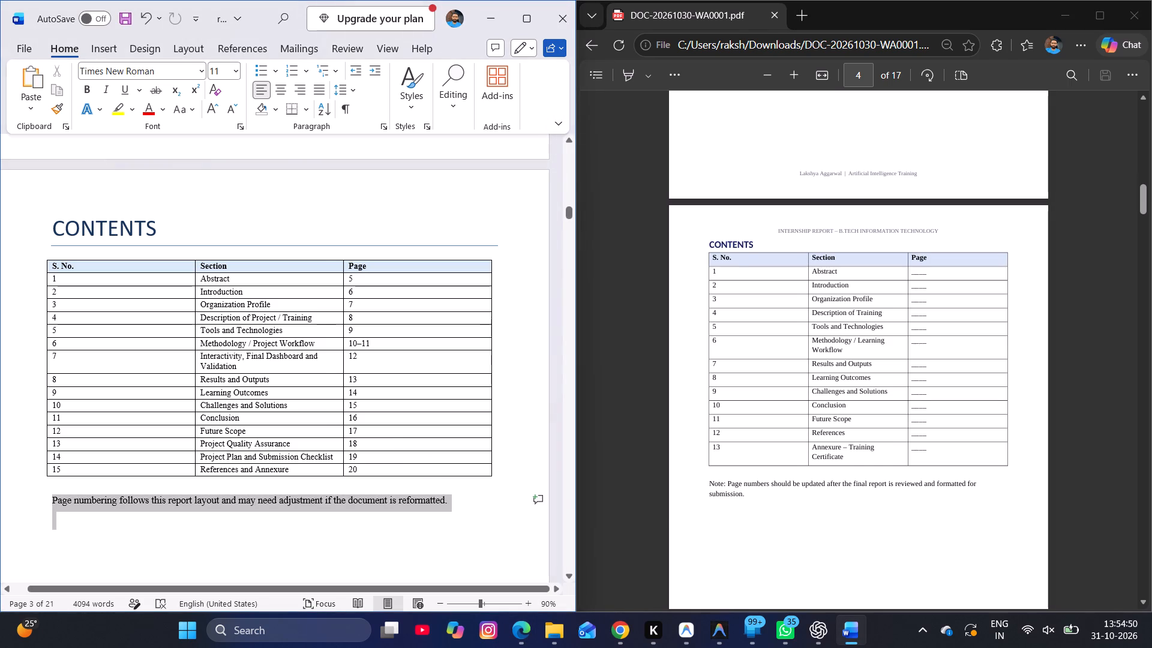
left_click_drag(457, 565, 458, 564)
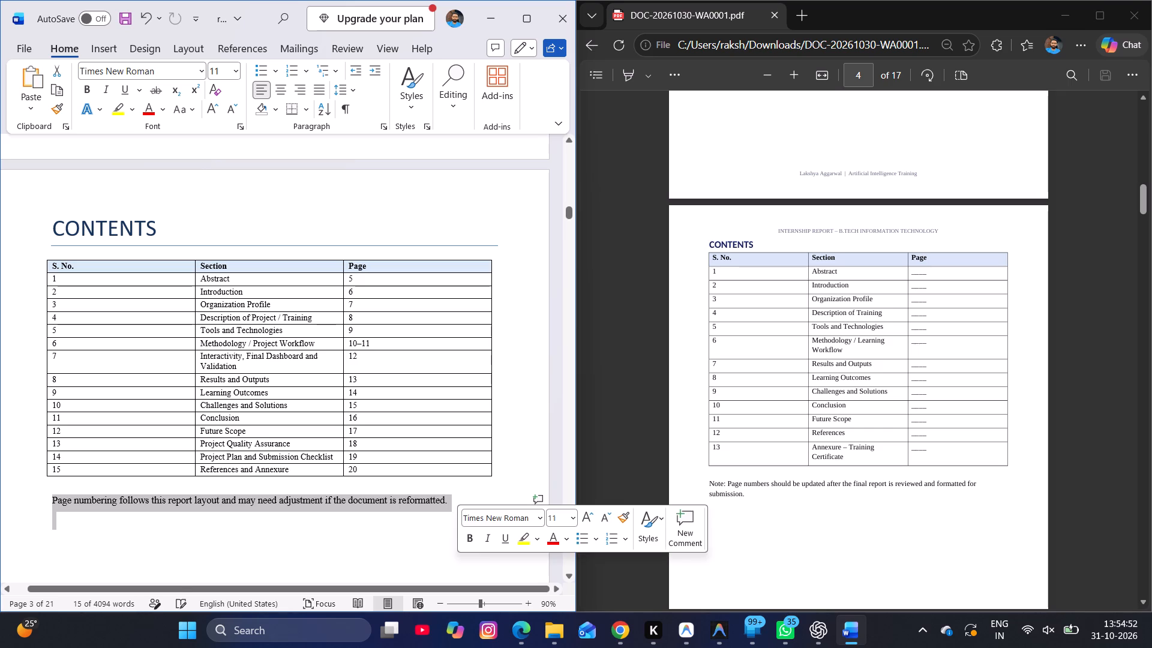
key("BackSpace")
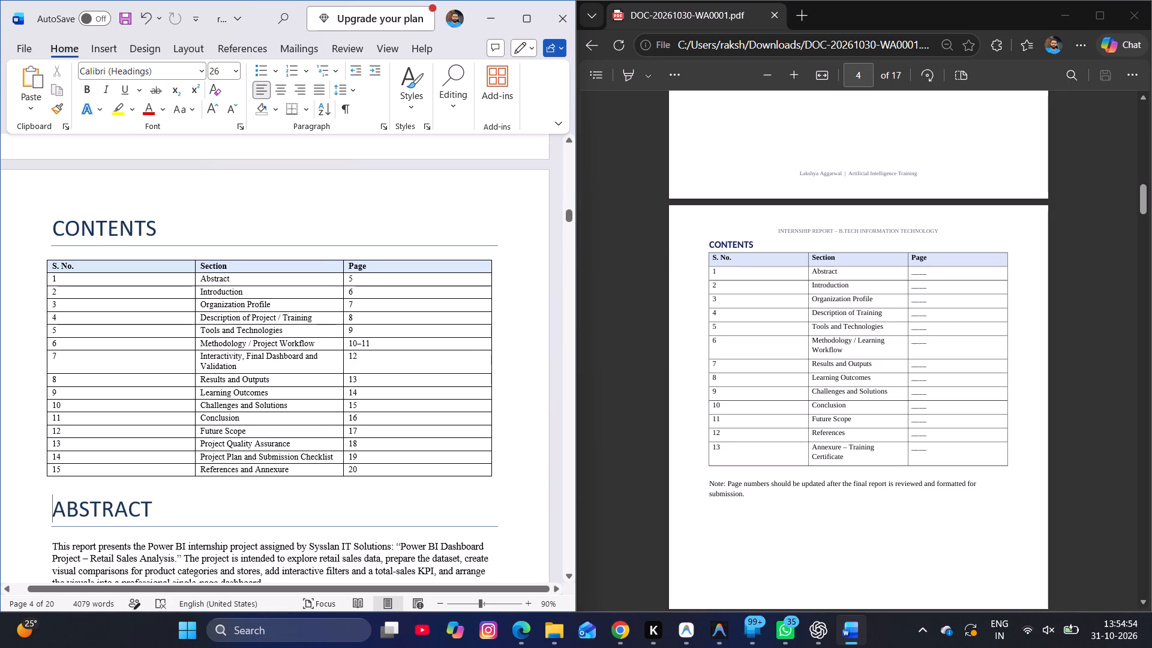
Insert blank lines before the "ABSTRACT" heading below the Contents table to push the Abstract onto a new page.
key("Return")
key("Return")
key("Return")
key("Return")
key("Return")
key("Return")
key("Return")
key("Return")
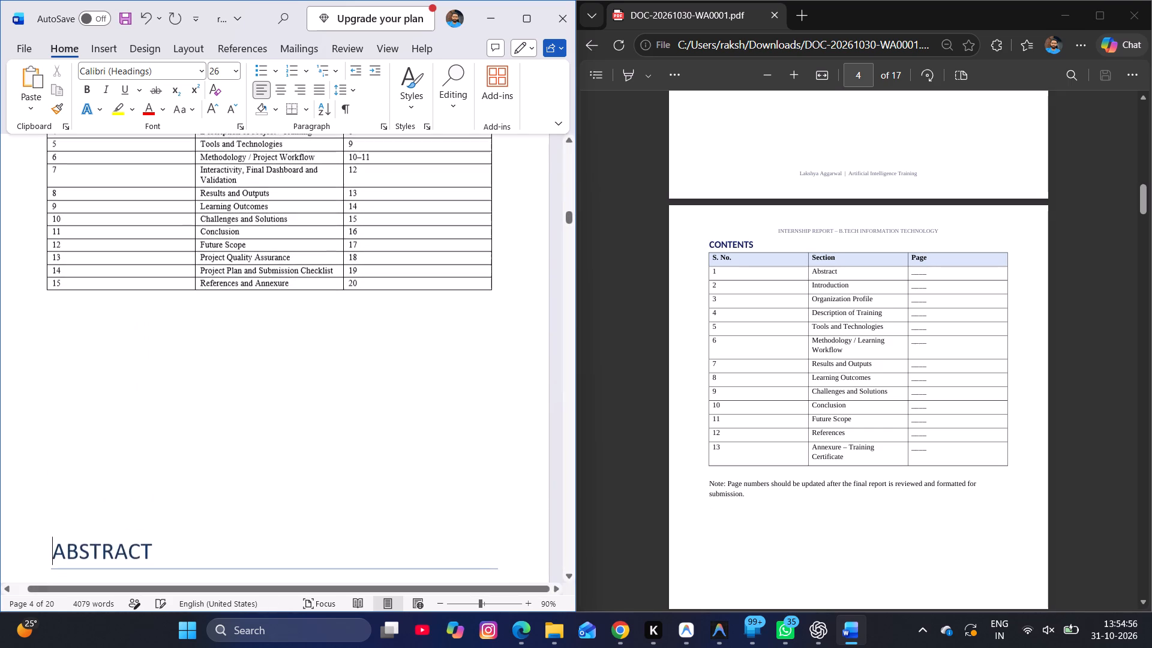
key("Return")
key("Return")
key("Return")
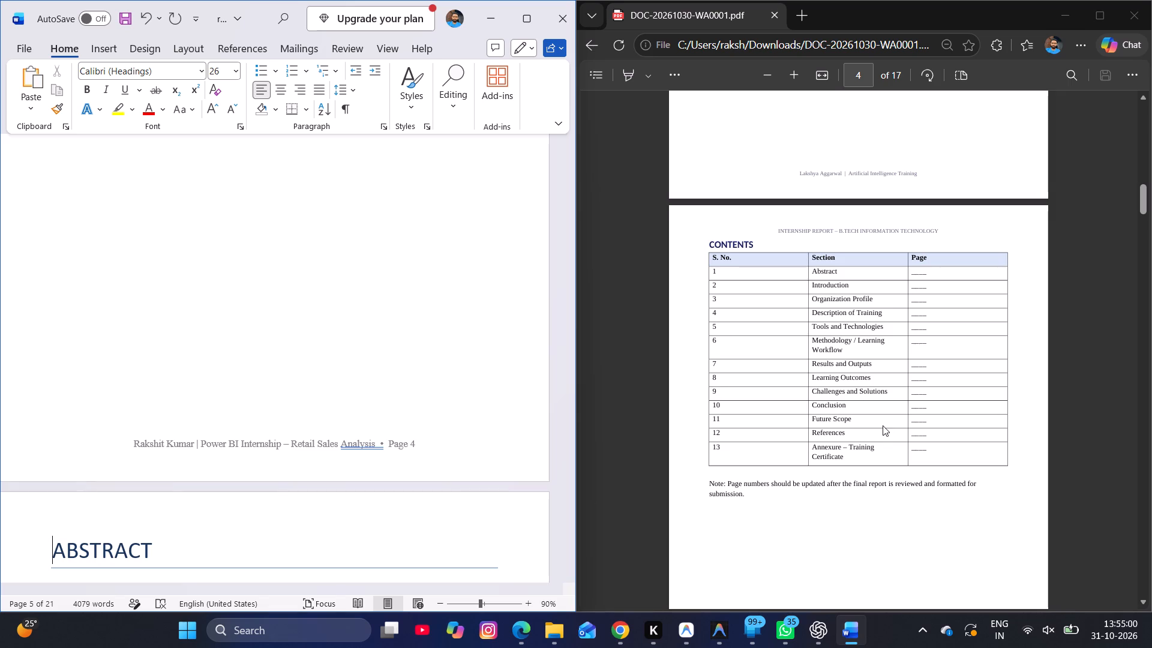
Bold the word "Keywords" at the start of the Abstract's keyword line, checking against the reference PDF's Abstract page.
scroll(883, 425, "down", 8)
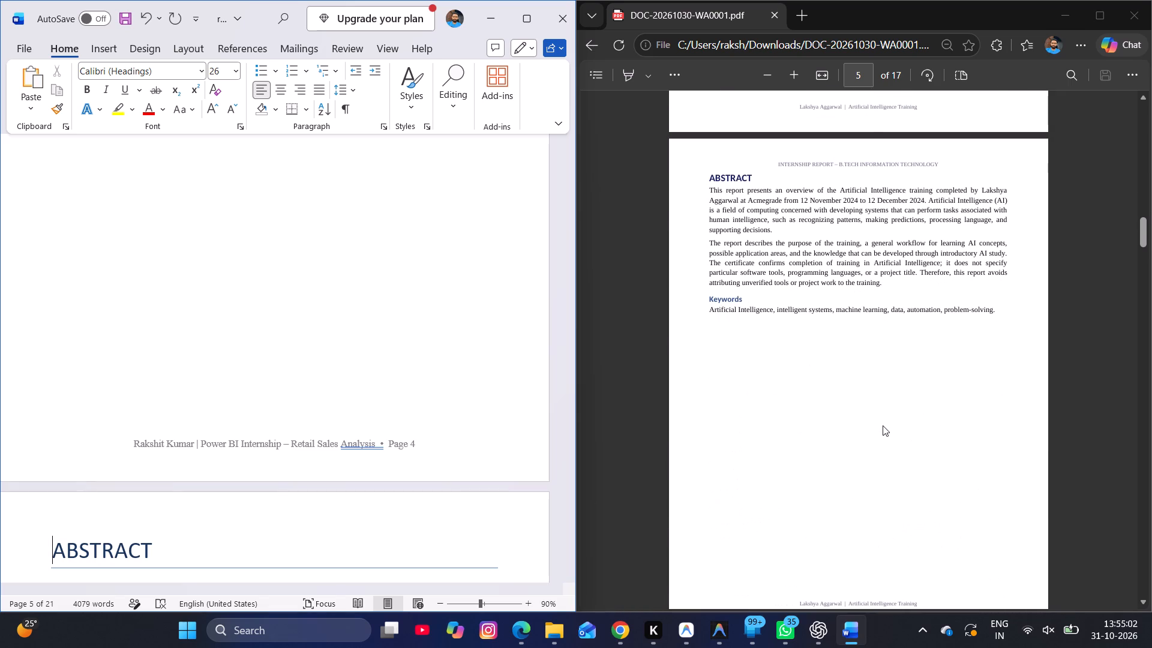
scroll(412, 493, "down", 2)
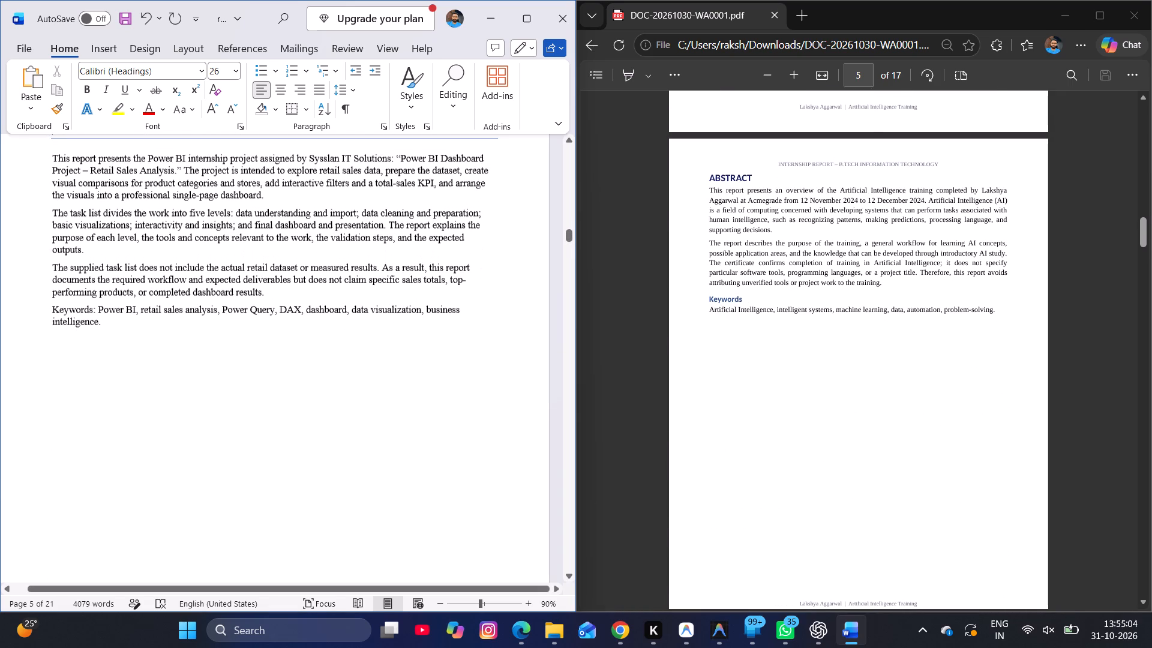
scroll(848, 508, "down", 2)
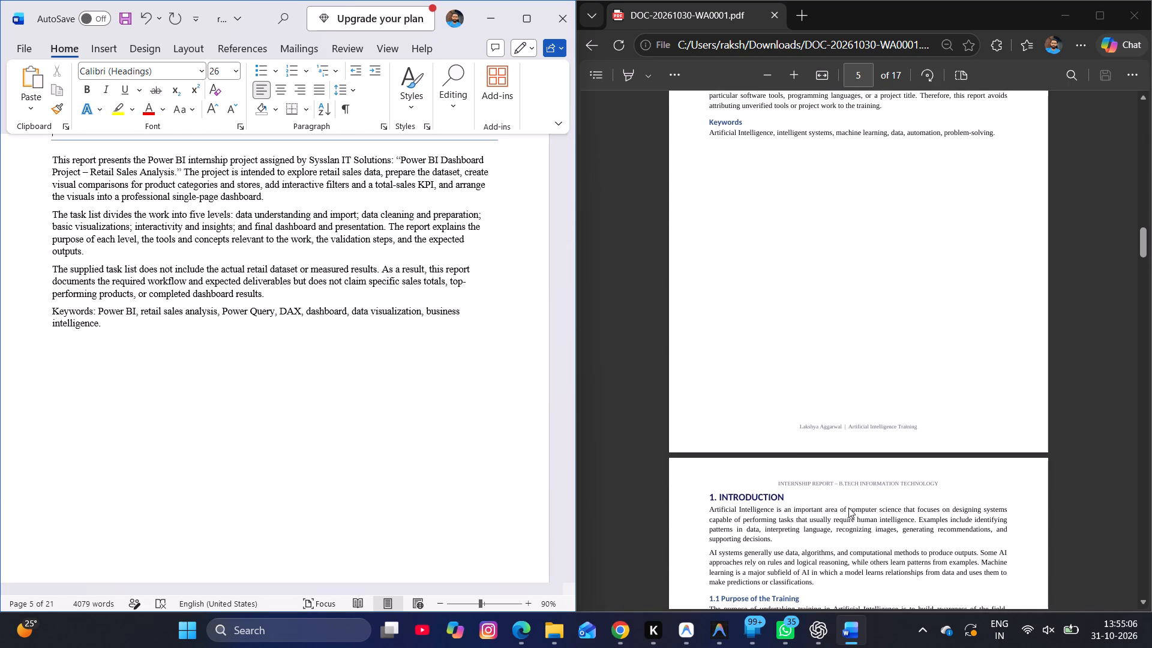
scroll(848, 508, "down", 2)
scroll(848, 508, "up", 1)
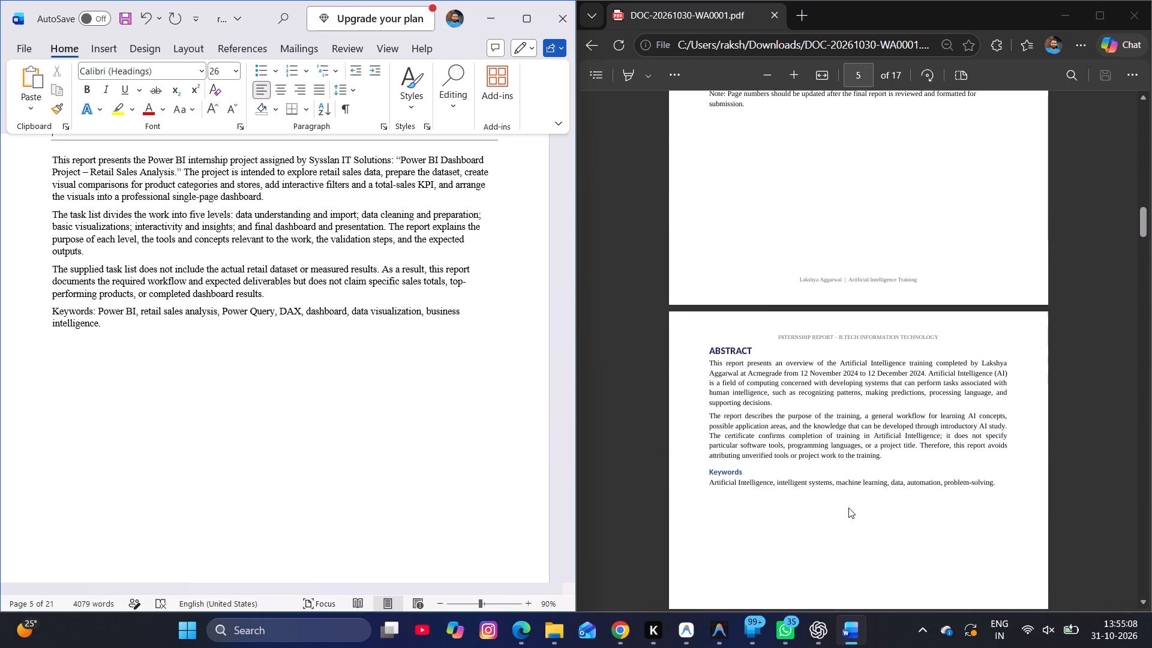
scroll(848, 508, "up", 2)
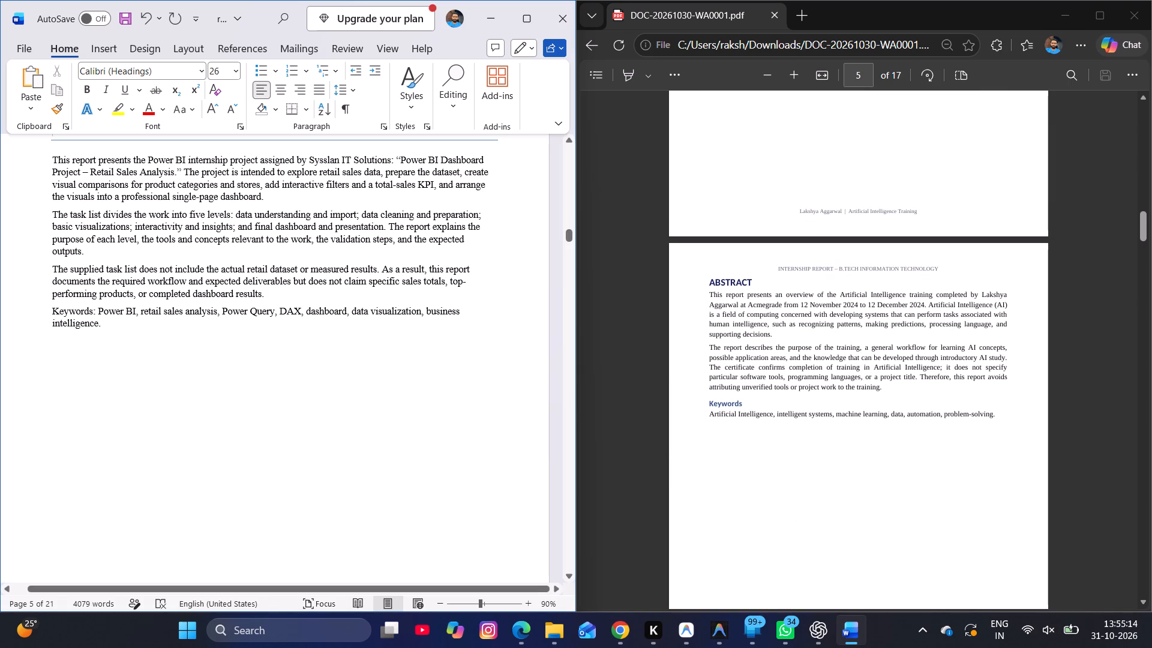
left_click_drag(95, 307, 24, 310)
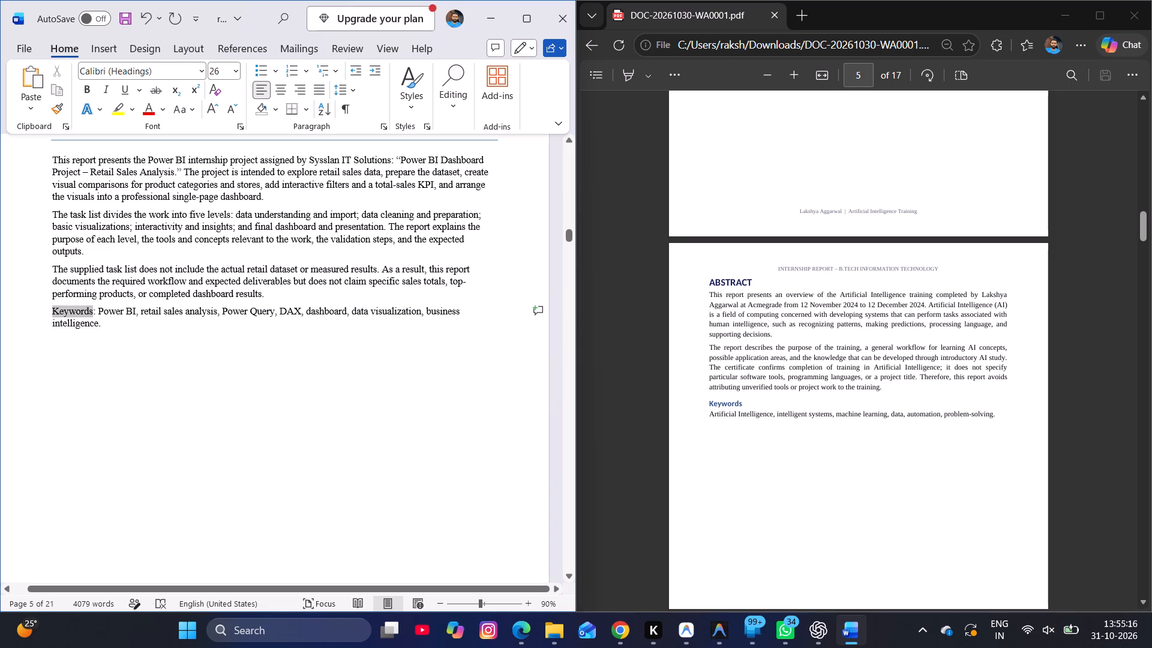
left_click_drag(24, 310, 24, 311)
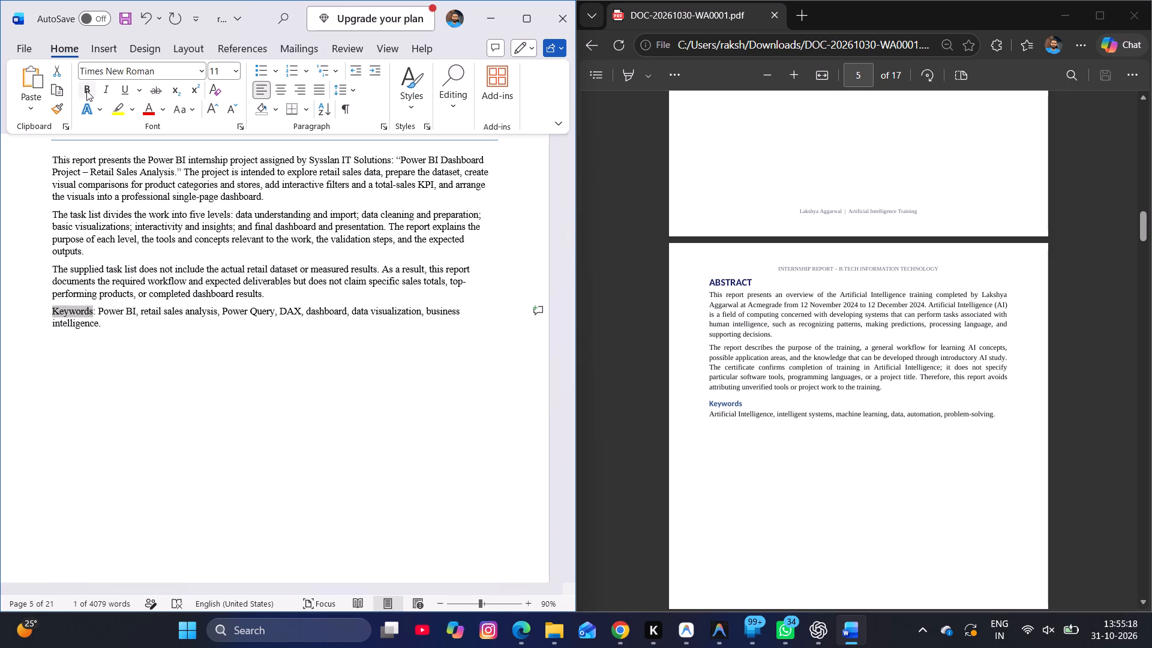
left_click(86, 91)
left_click(172, 393)
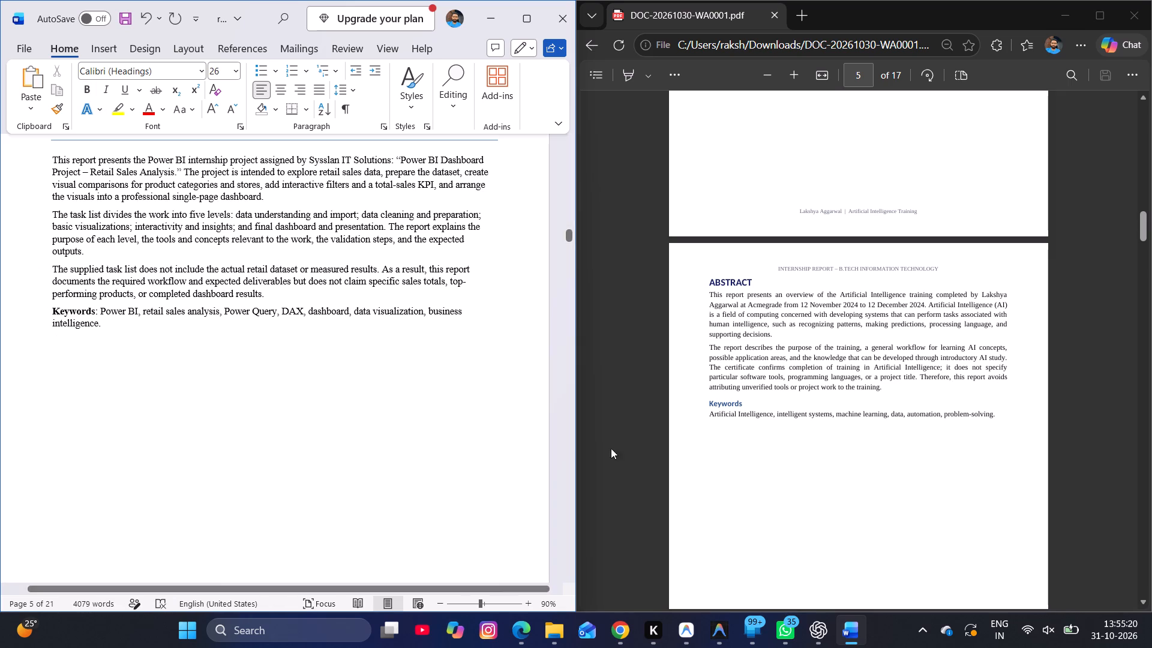
Compare the report's Introduction and Organization Profile sections with the same sections in the reference PDF.
scroll(769, 508, "down", 3)
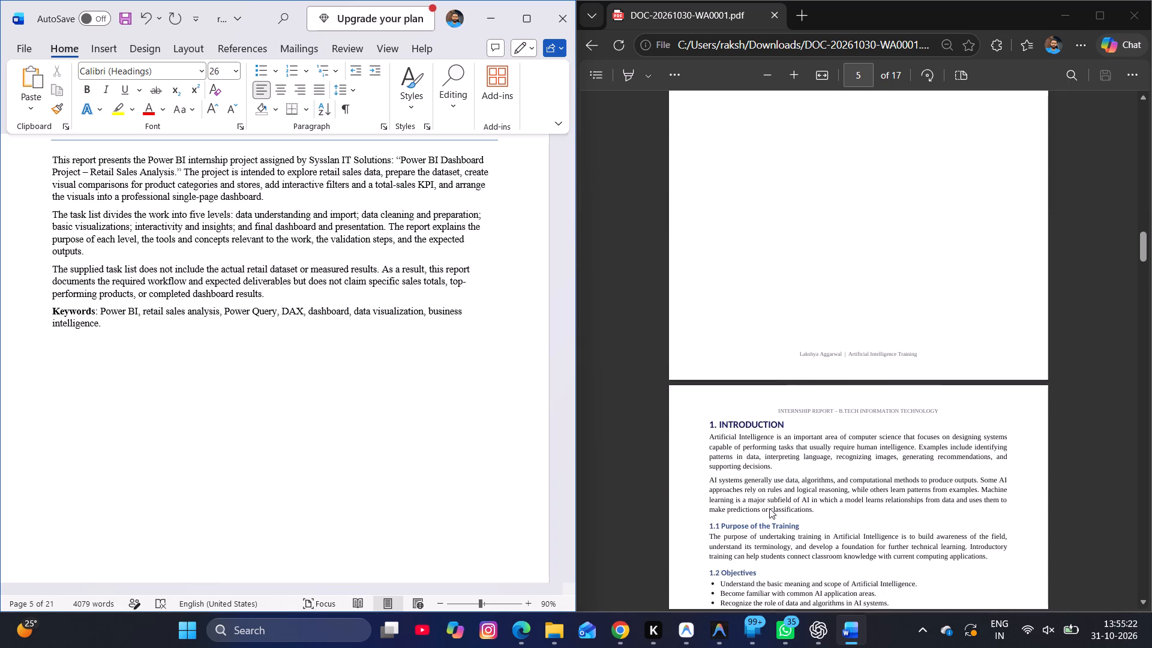
scroll(769, 508, "down", 5)
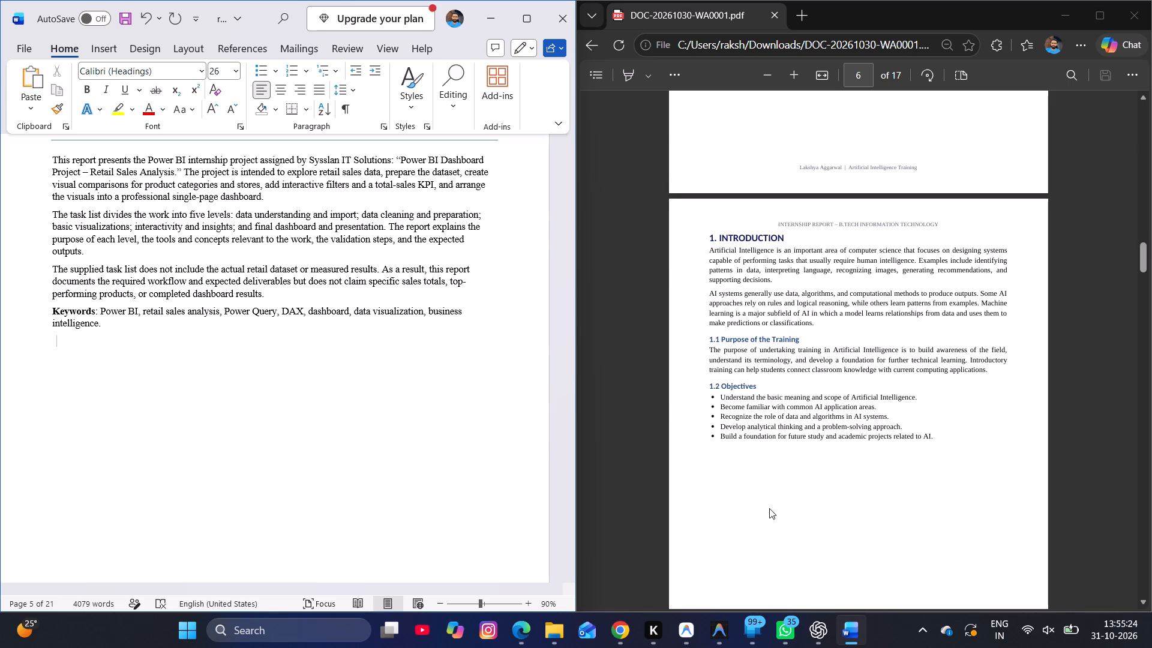
scroll(769, 508, "down", 2)
scroll(254, 467, "down", 2)
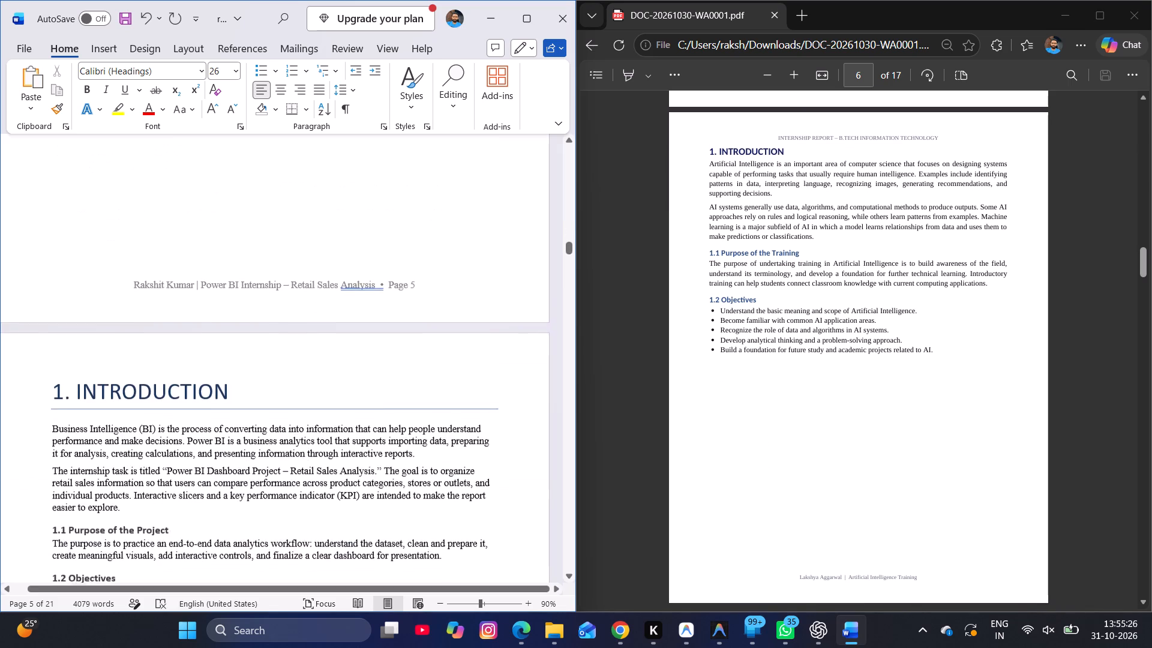
scroll(254, 467, "down", 4)
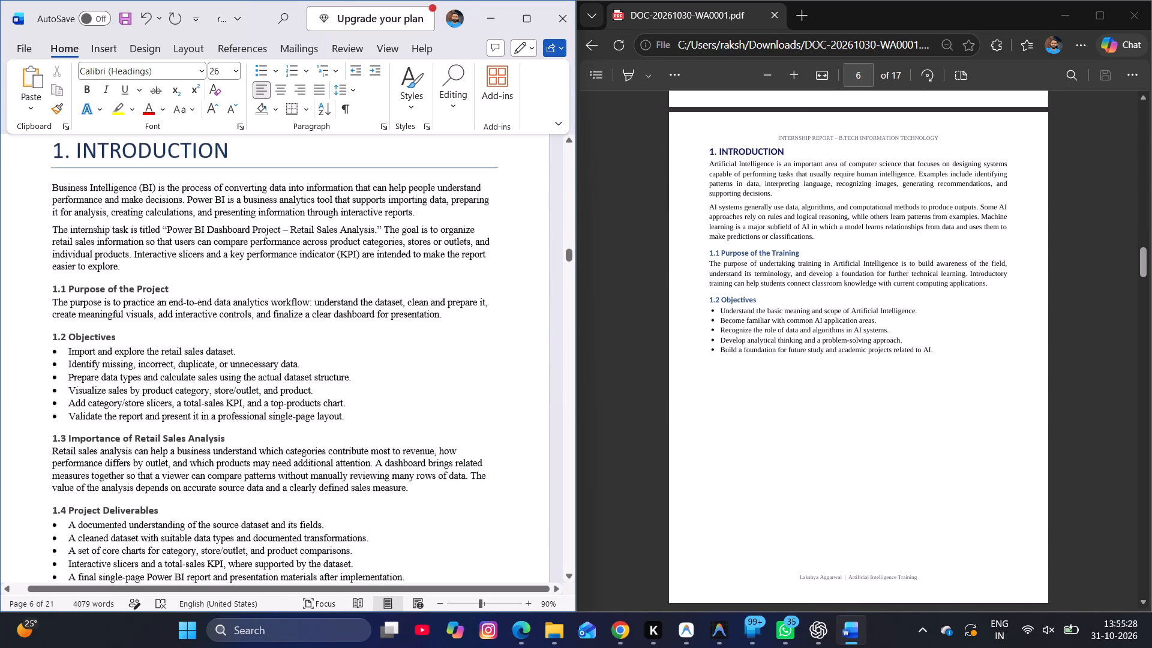
scroll(254, 467, "down", 2)
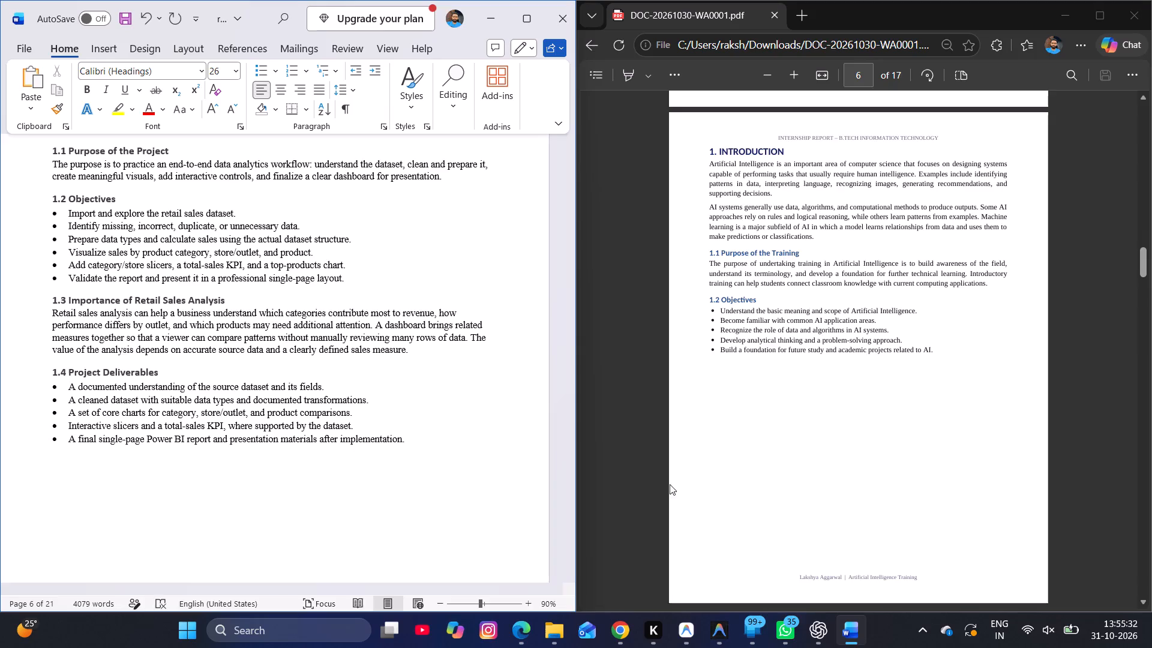
scroll(749, 461, "down", 4)
scroll(213, 509, "down", 1)
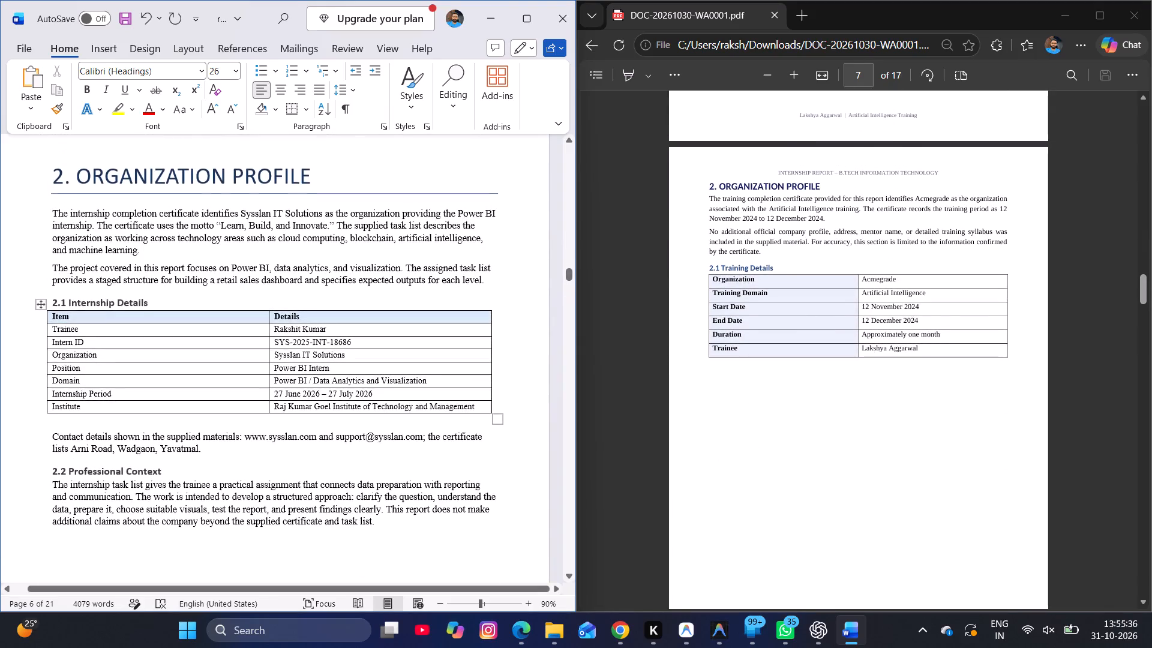
scroll(213, 509, "down", 1)
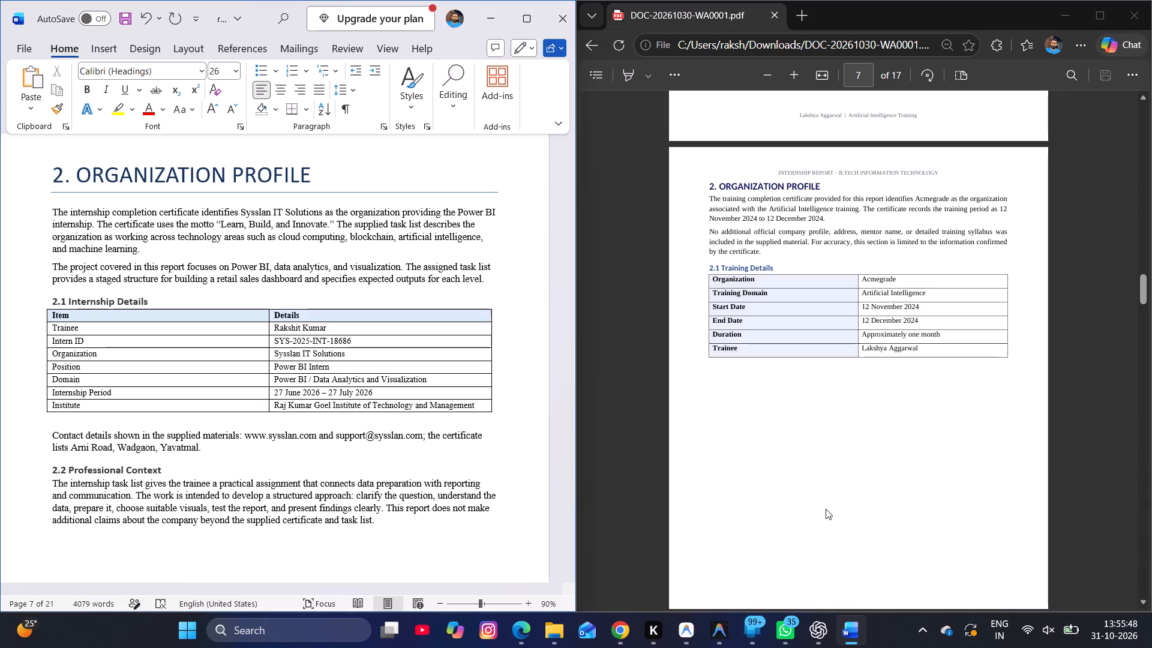
Compare the Description of Project / Training section with the reference PDF's Description of Training page.
scroll(826, 509, "down", 4)
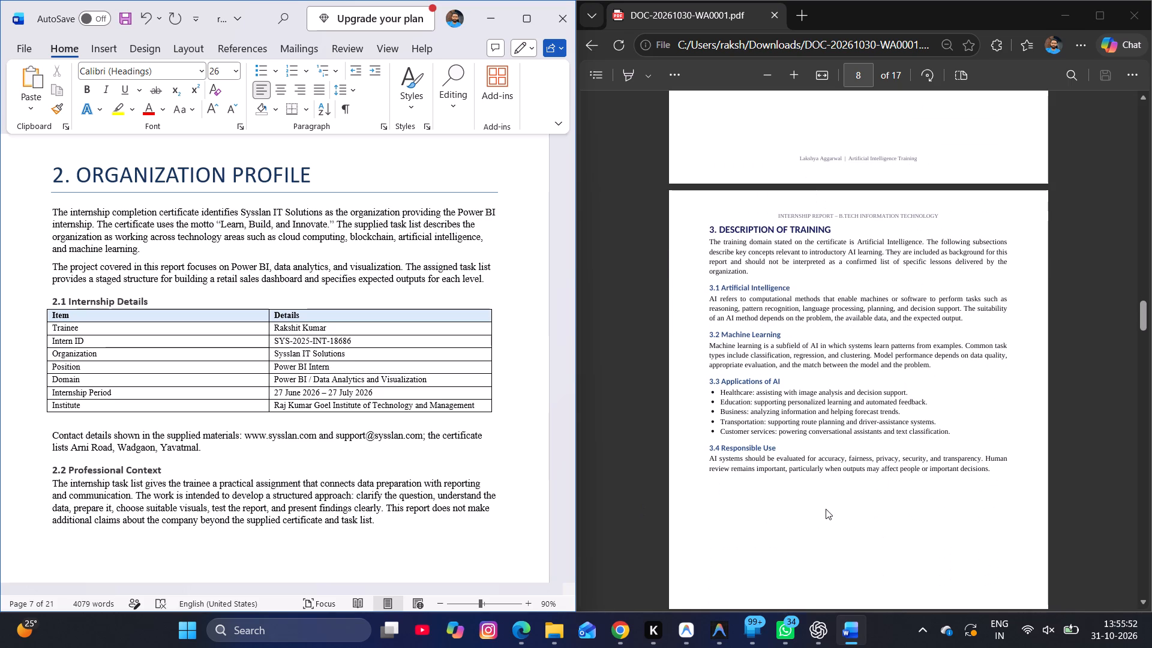
scroll(365, 497, "down", 5)
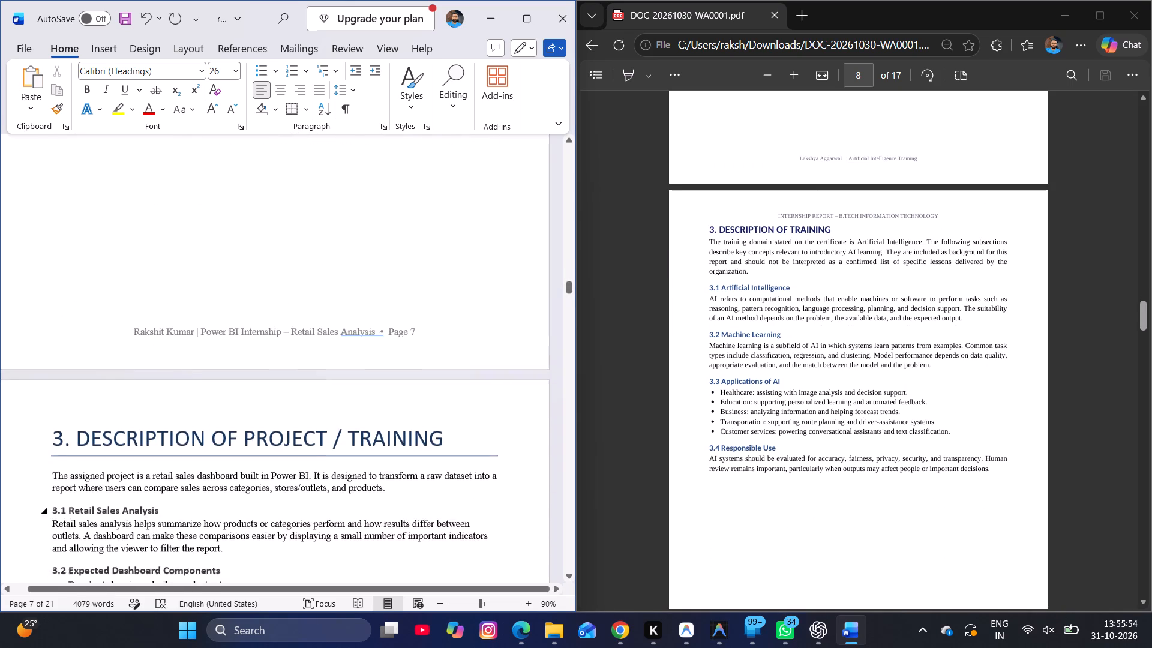
scroll(365, 497, "down", 2)
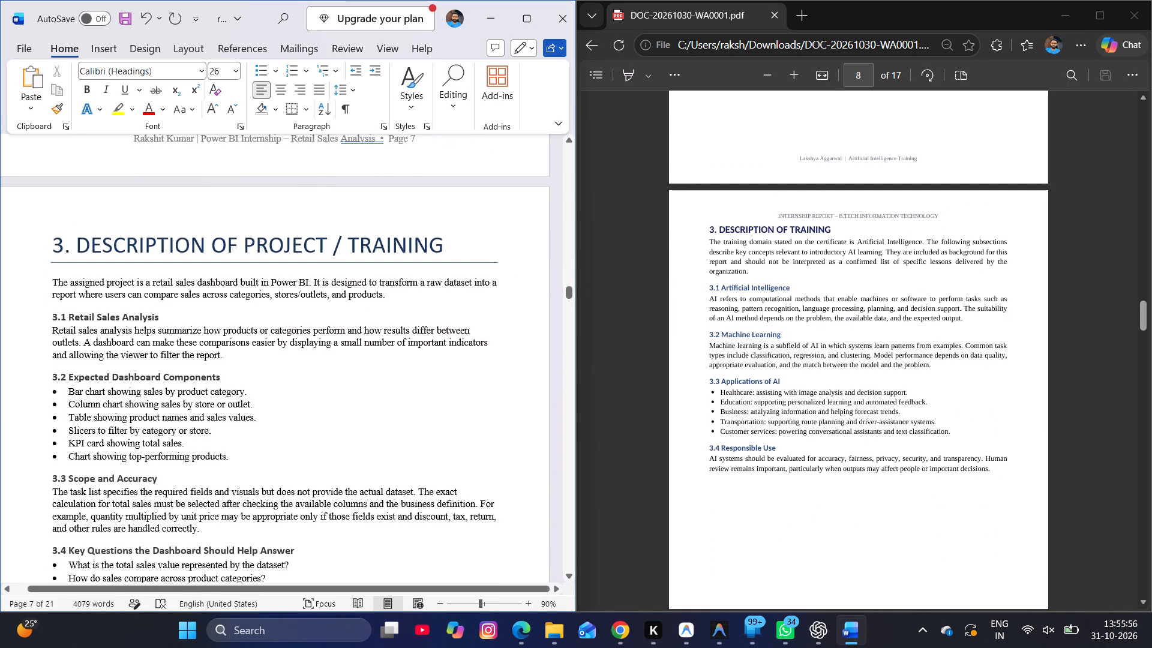
scroll(365, 497, "down", 5)
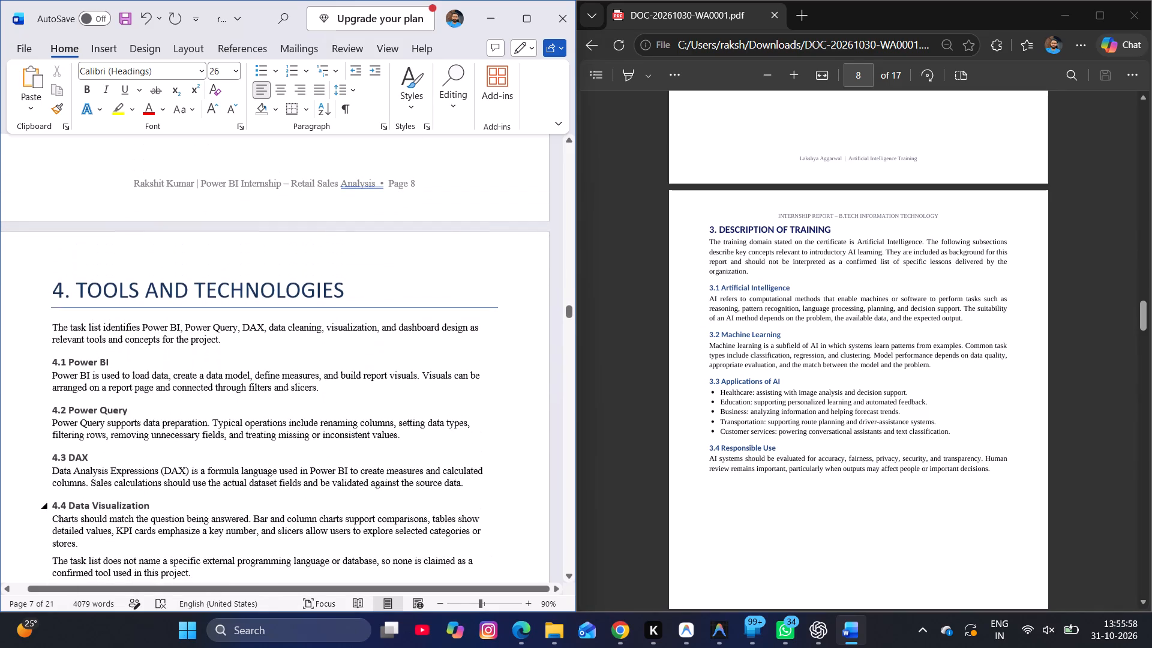
Look through the reference PDF's closing pages and the report's Results and Outputs and Learning Outcomes sections.
scroll(913, 459, "down", 19)
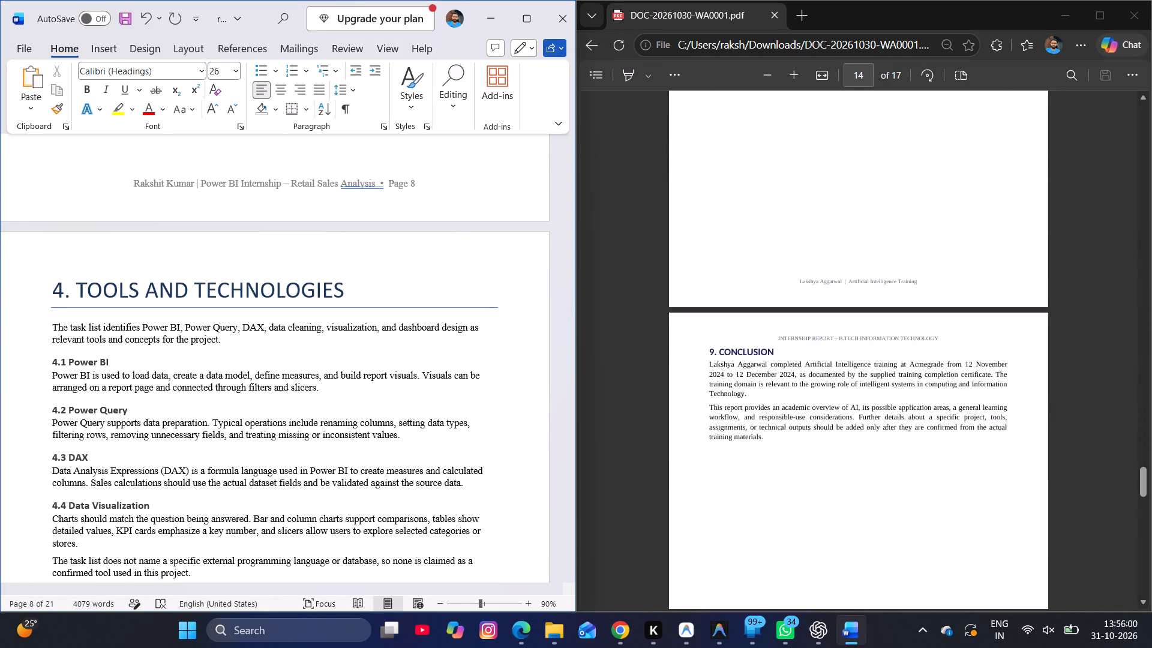
scroll(849, 471, "up", 3)
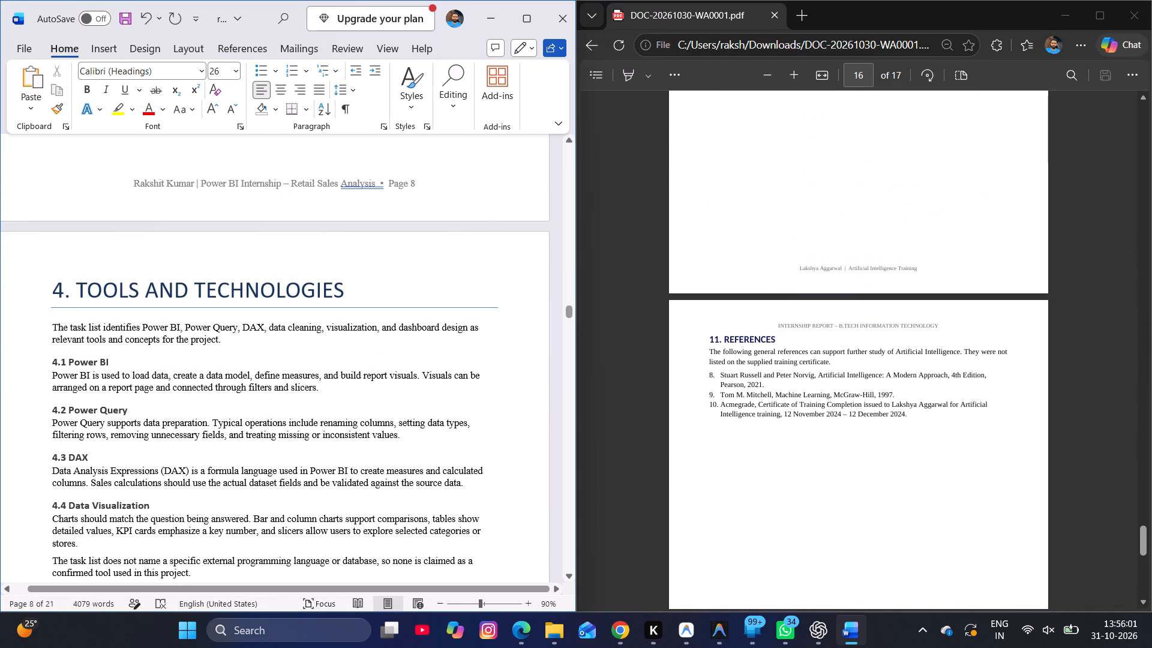
scroll(416, 484, "down", 11)
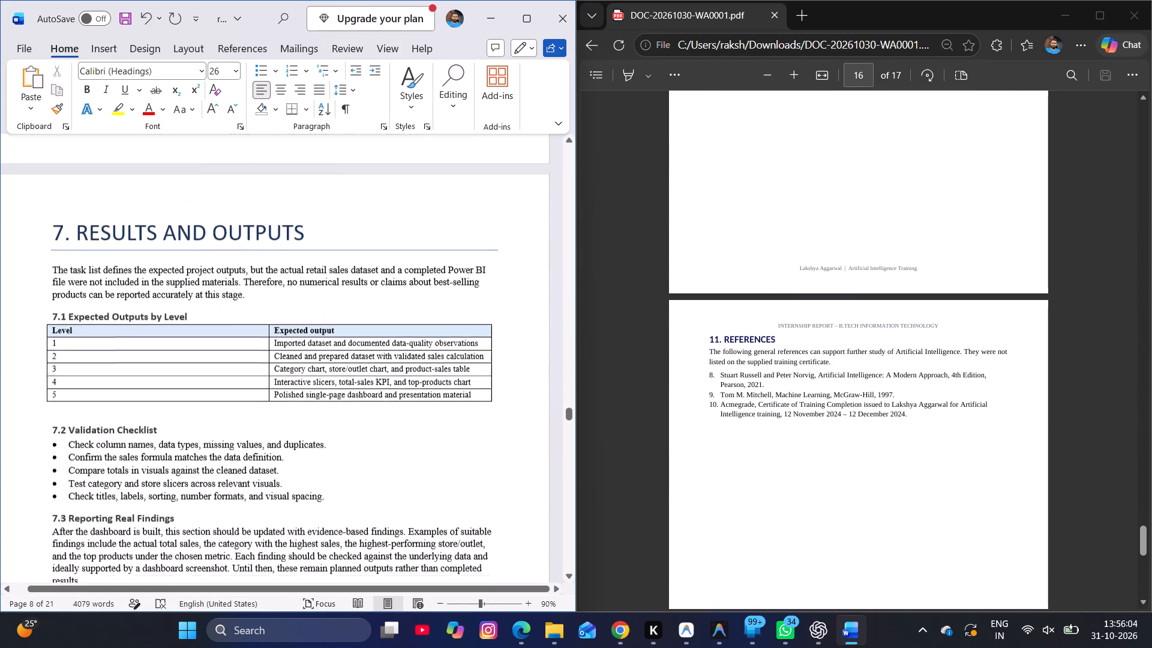
scroll(416, 484, "down", 4)
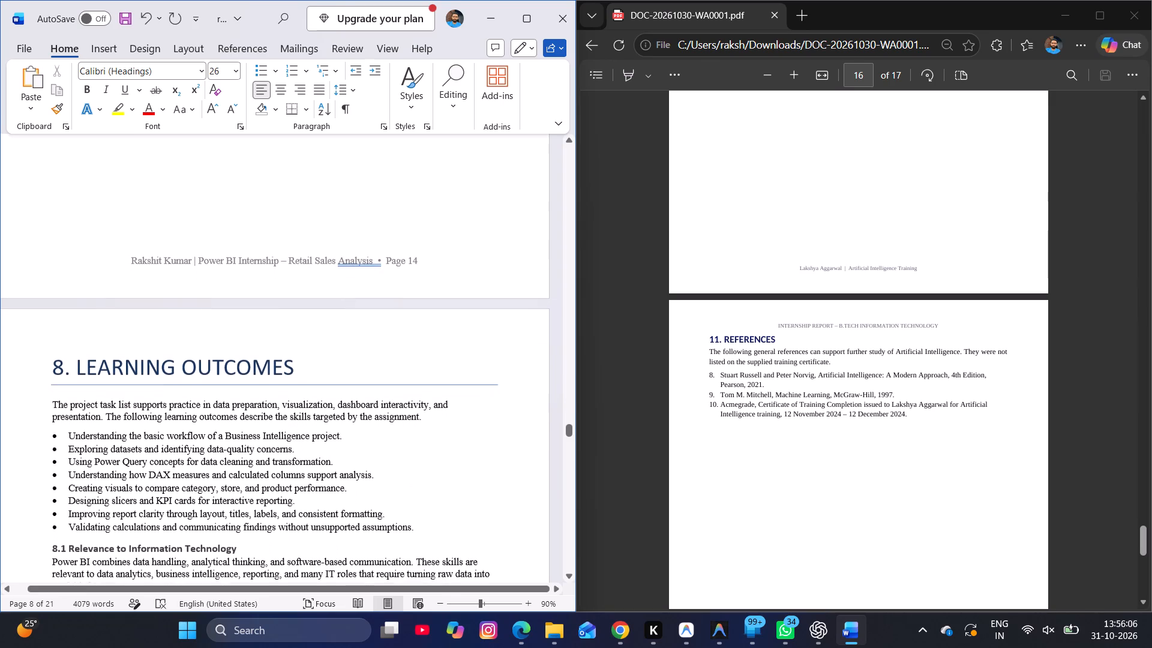
scroll(416, 484, "down", 2)
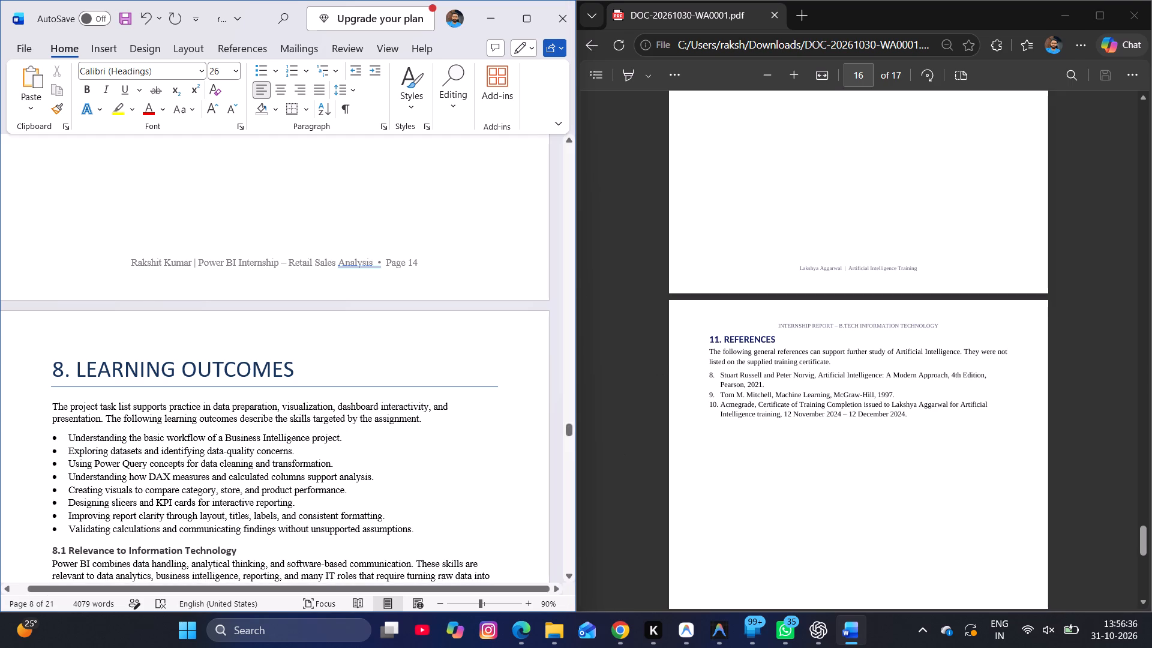
Examine the References list and Annexures A to D at the end of the report.
scroll(324, 481, "down", 13)
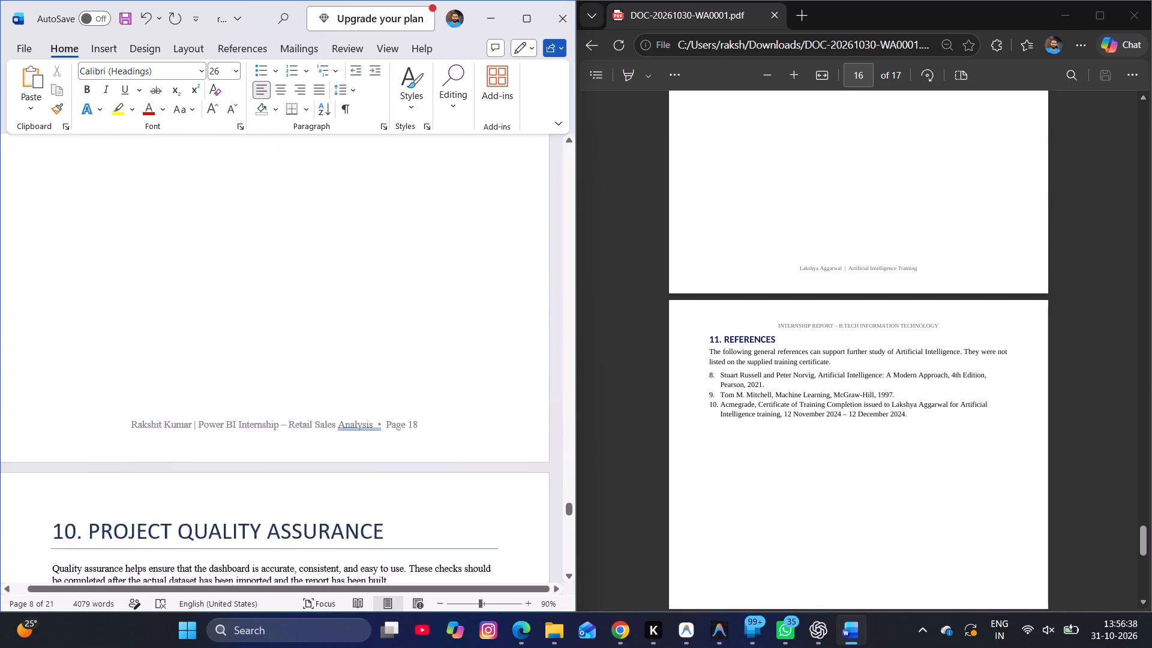
scroll(324, 481, "down", 4)
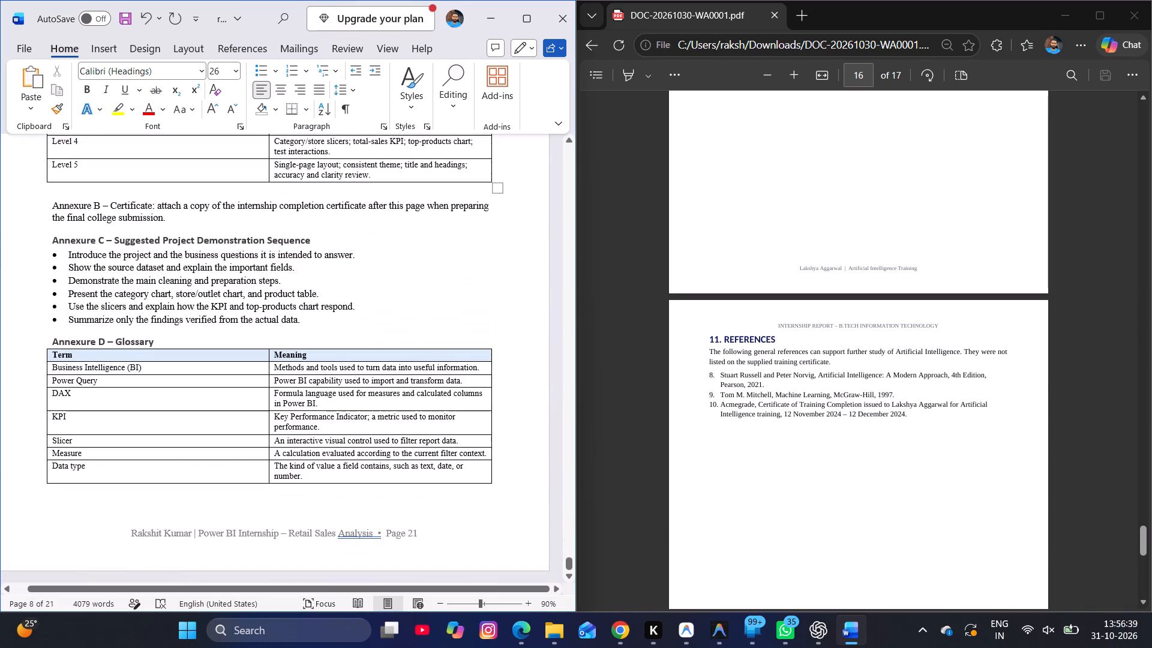
scroll(324, 481, "down", 3)
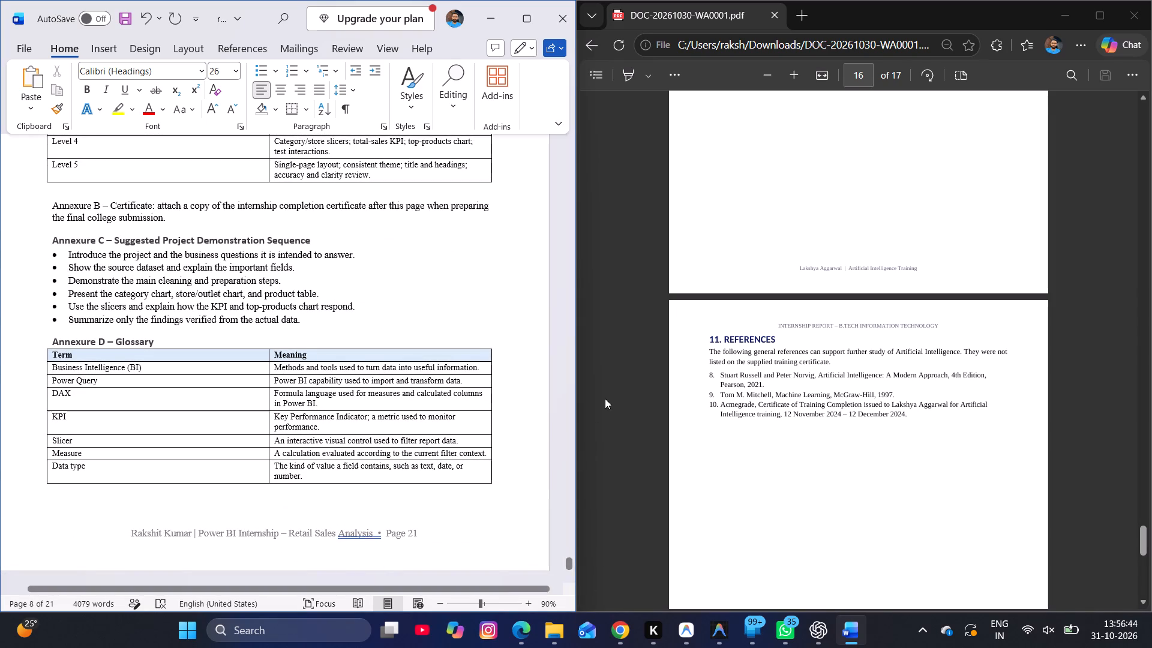
scroll(382, 289, "up", 1)
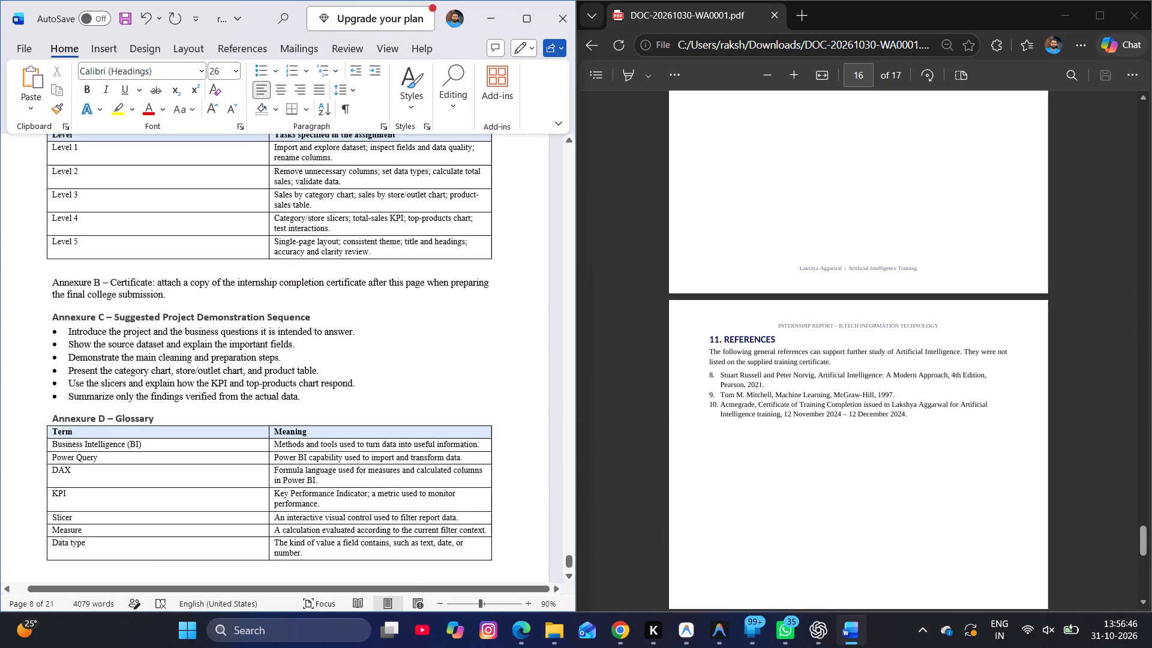
scroll(382, 289, "up", 1)
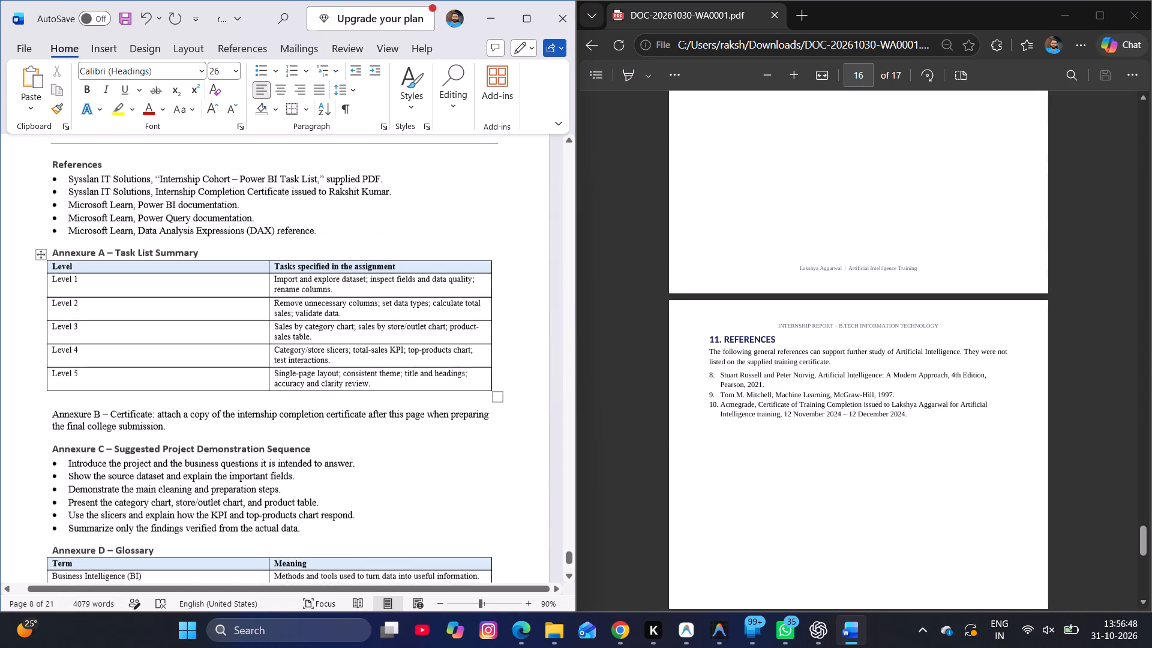
scroll(382, 289, "up", 1)
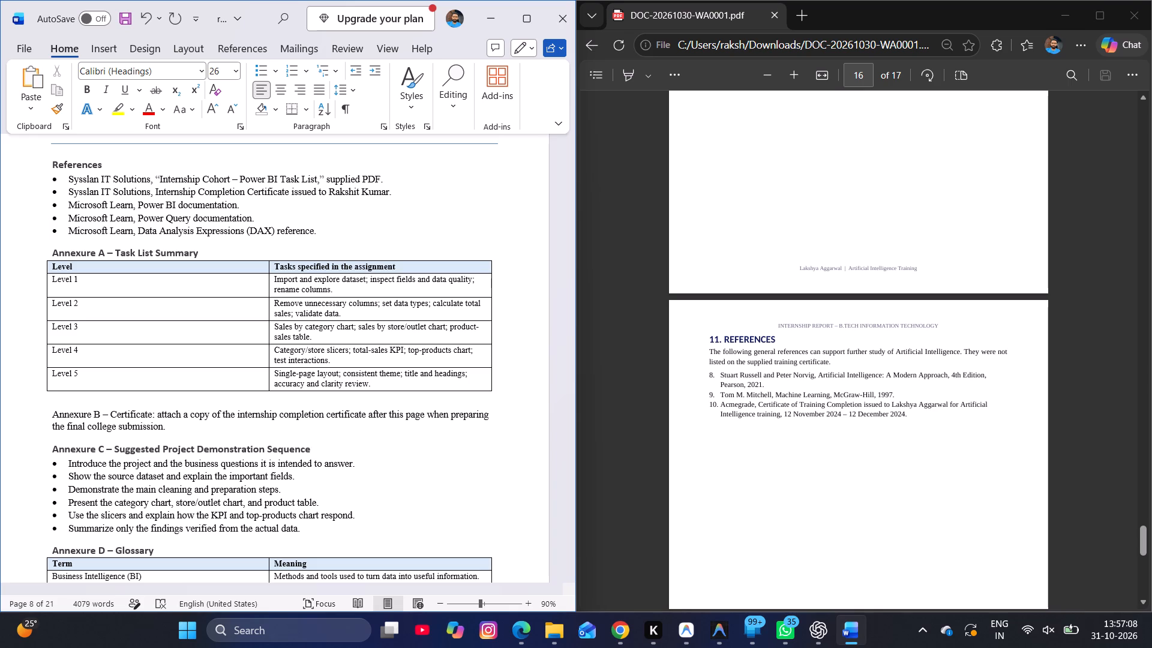
scroll(336, 467, "down", 10)
scroll(336, 467, "up", 15)
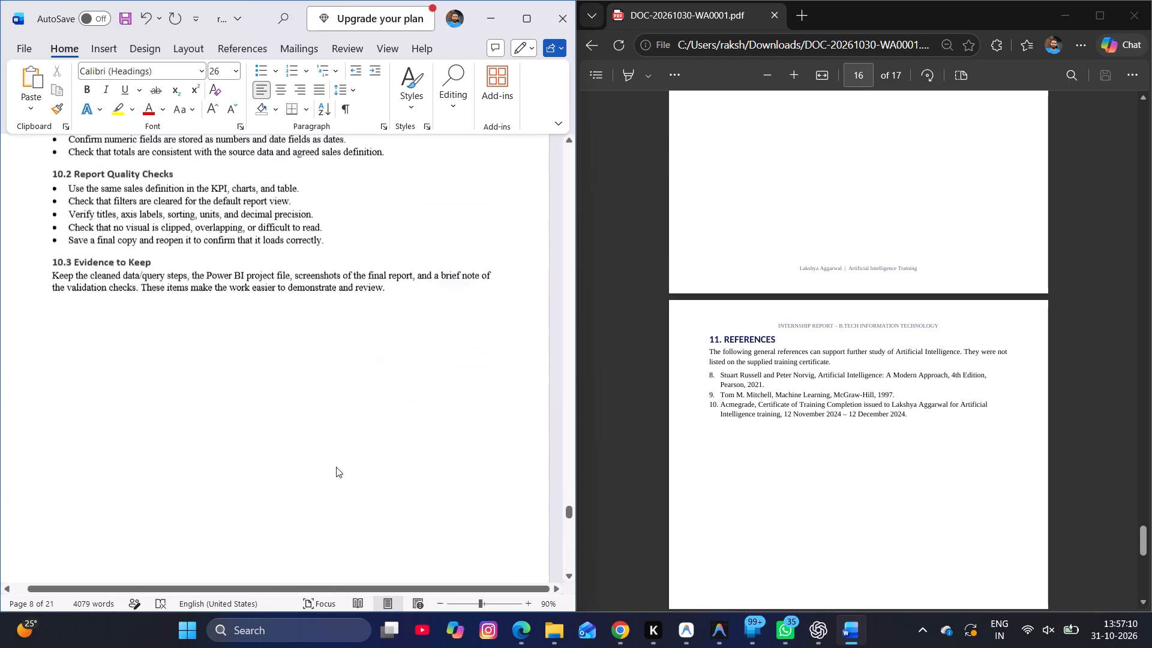
Examine the report's cover page from the institute heading down to the college logo and footer.
scroll(336, 467, "up", 20)
scroll(336, 467, "right", 1)
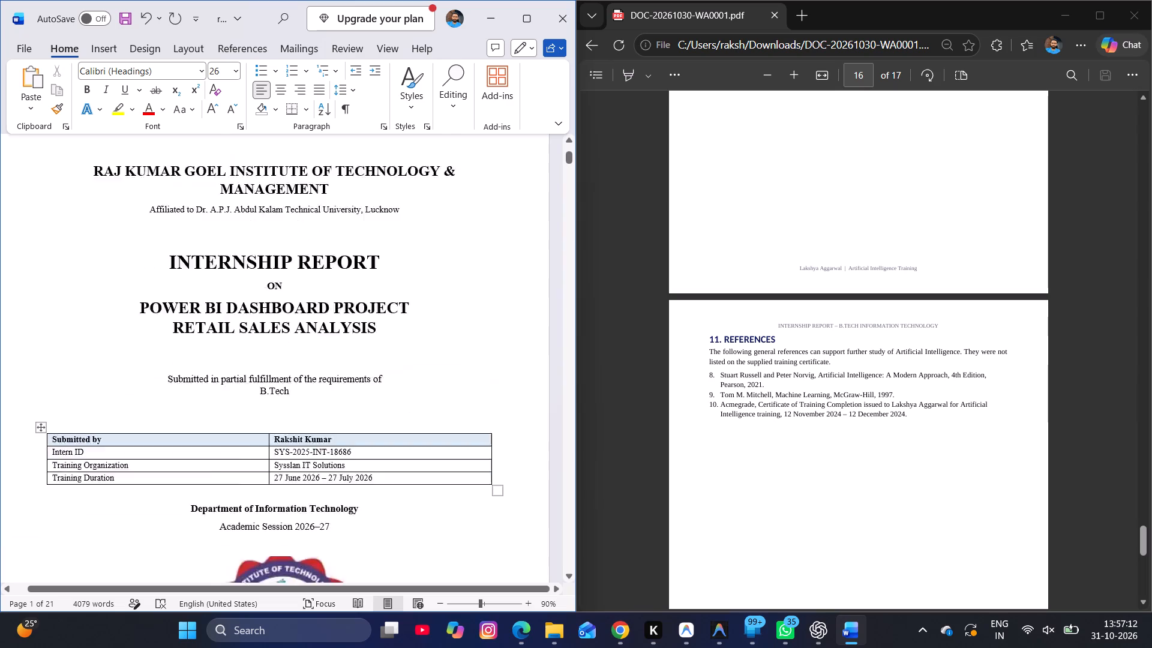
scroll(336, 467, "right", 1)
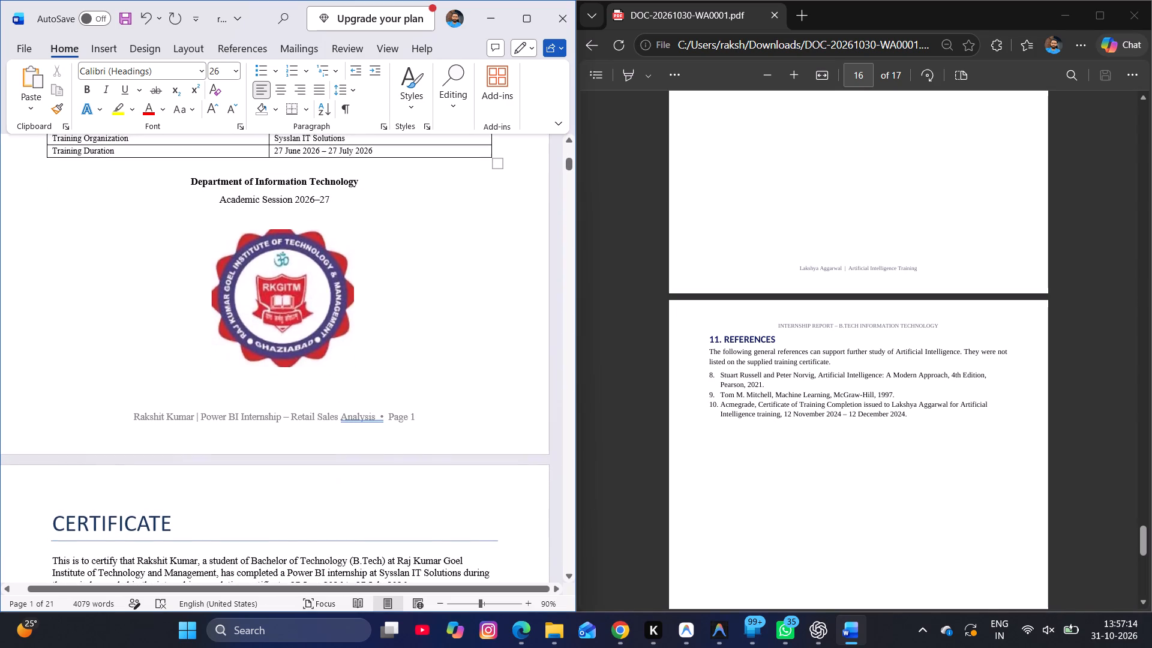
scroll(336, 467, "right", 1)
scroll(336, 467, "up", 2)
scroll(336, 467, "down", 1)
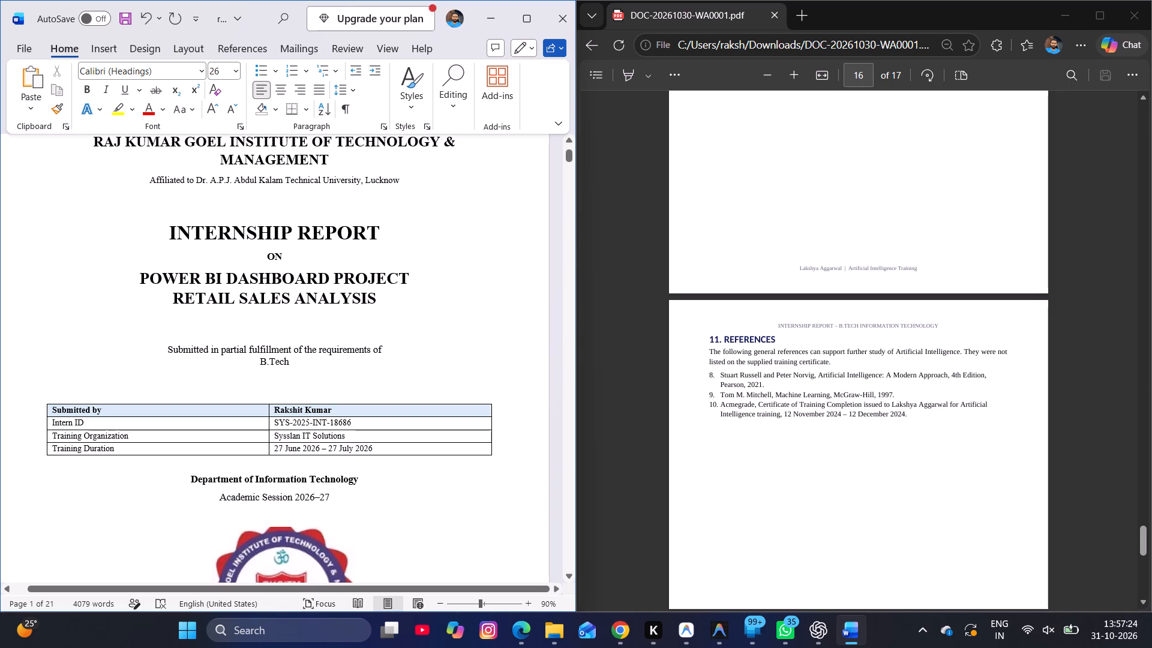
scroll(409, 322, "down", 1)
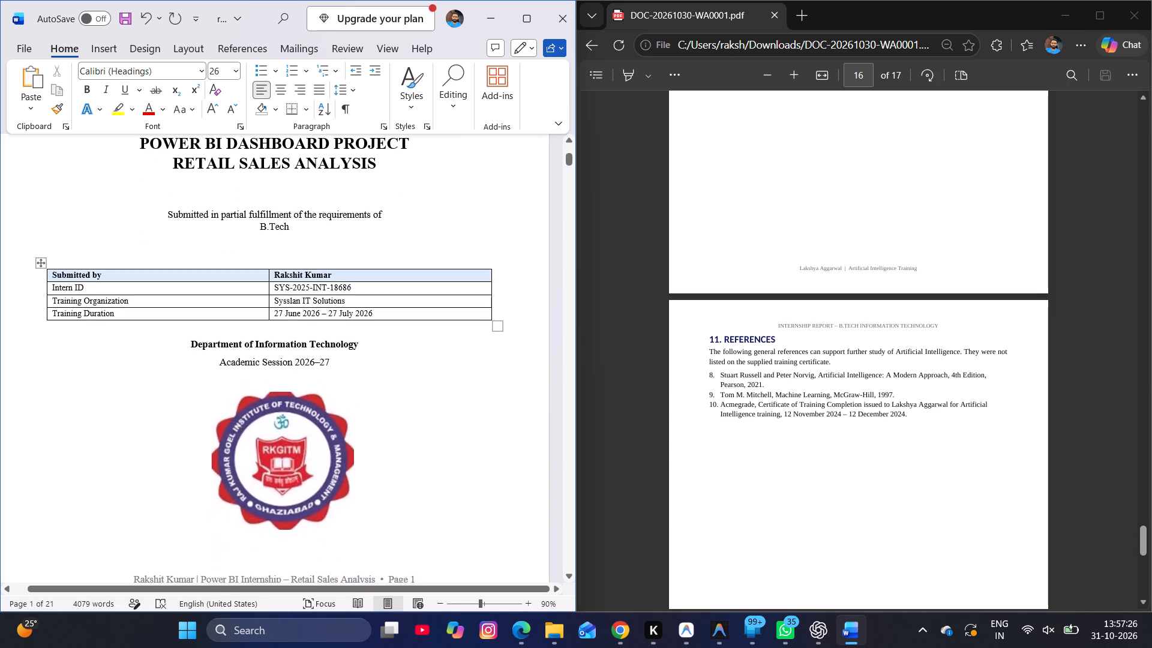
scroll(409, 322, "down", 1)
Maximize the report window and examine the cover page from the institute heading to the college logo.
left_click(425, 382)
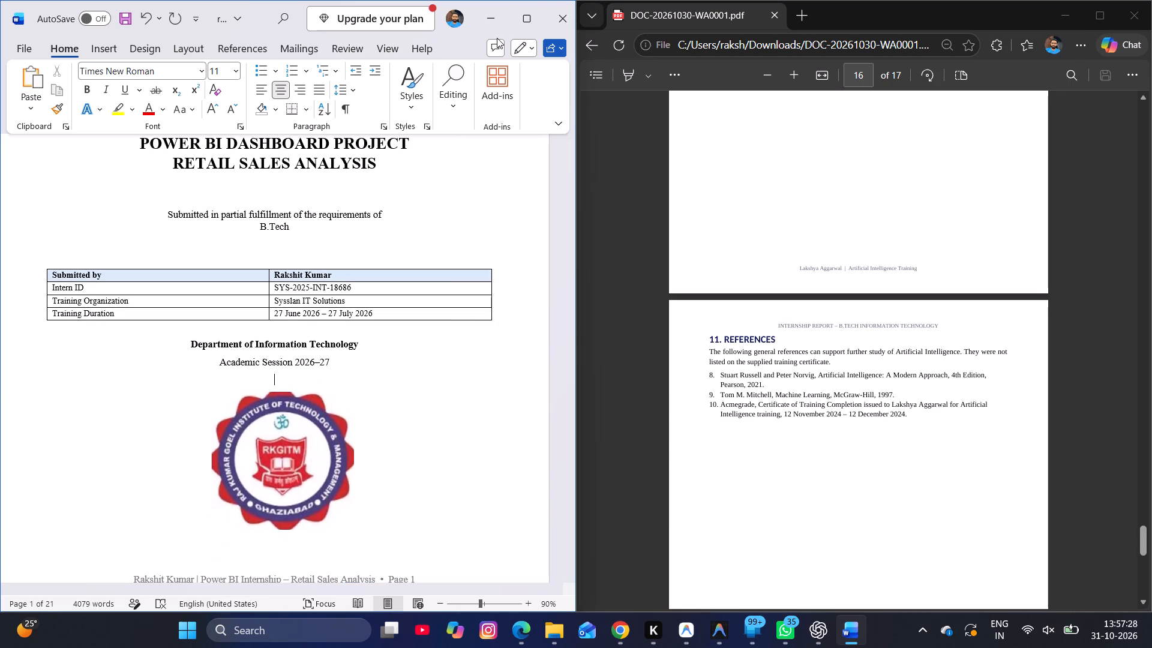
left_click(525, 25)
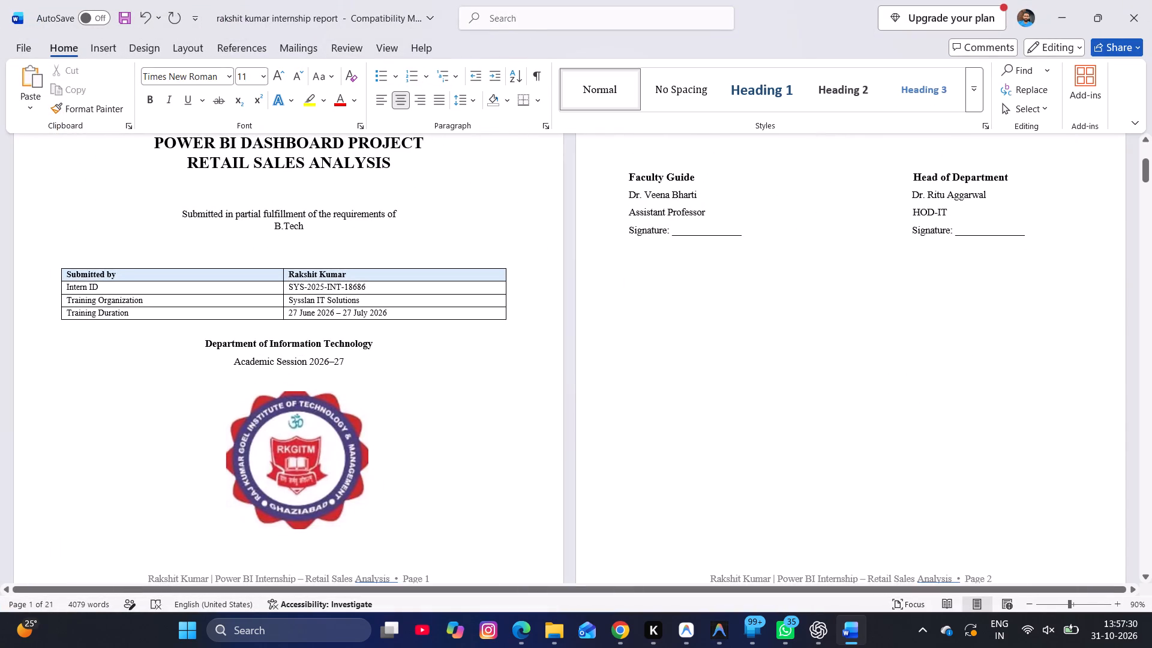
scroll(554, 323, "up", 1, "ctrl")
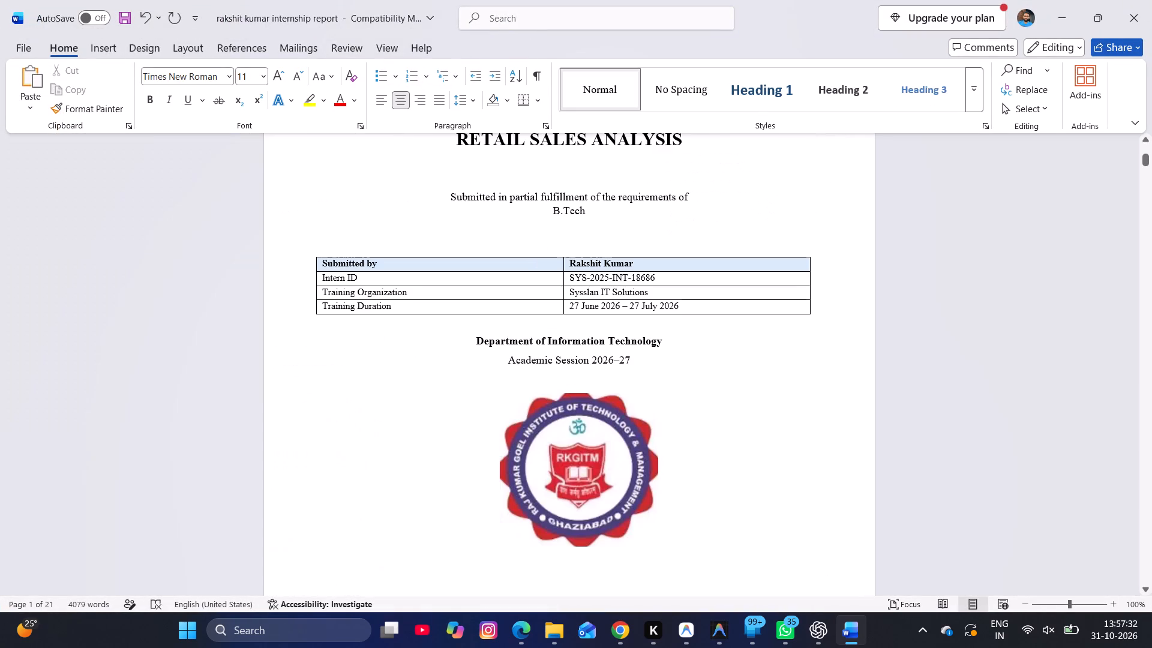
scroll(667, 401, "up", 4)
scroll(667, 401, "down", 1)
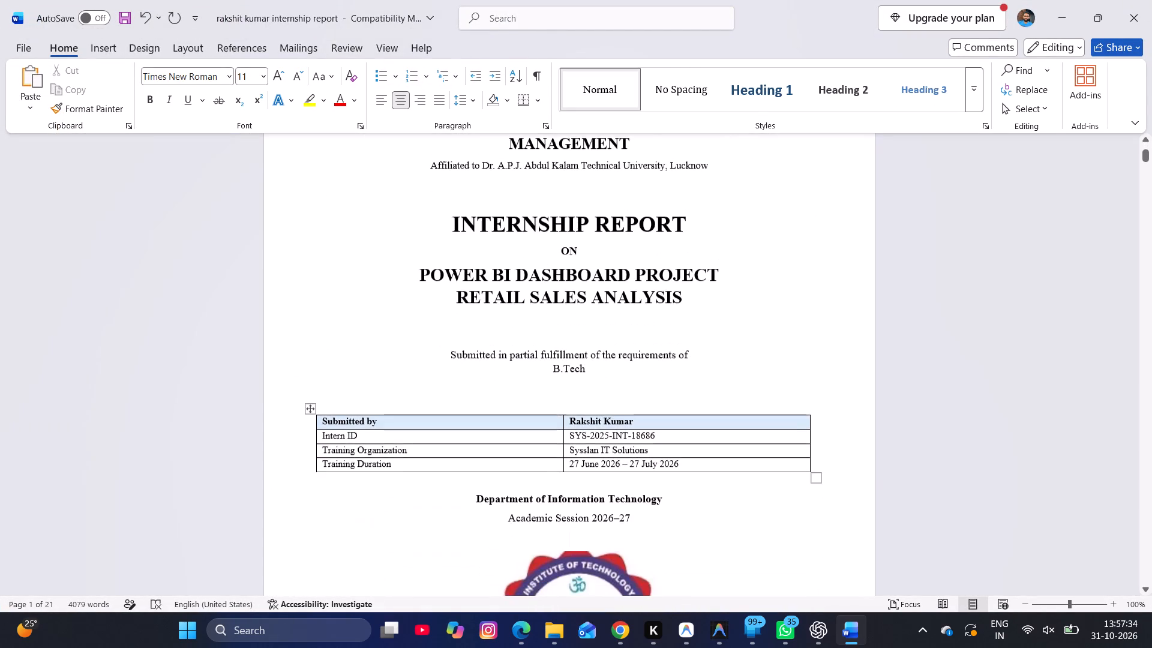
scroll(667, 401, "down", 1)
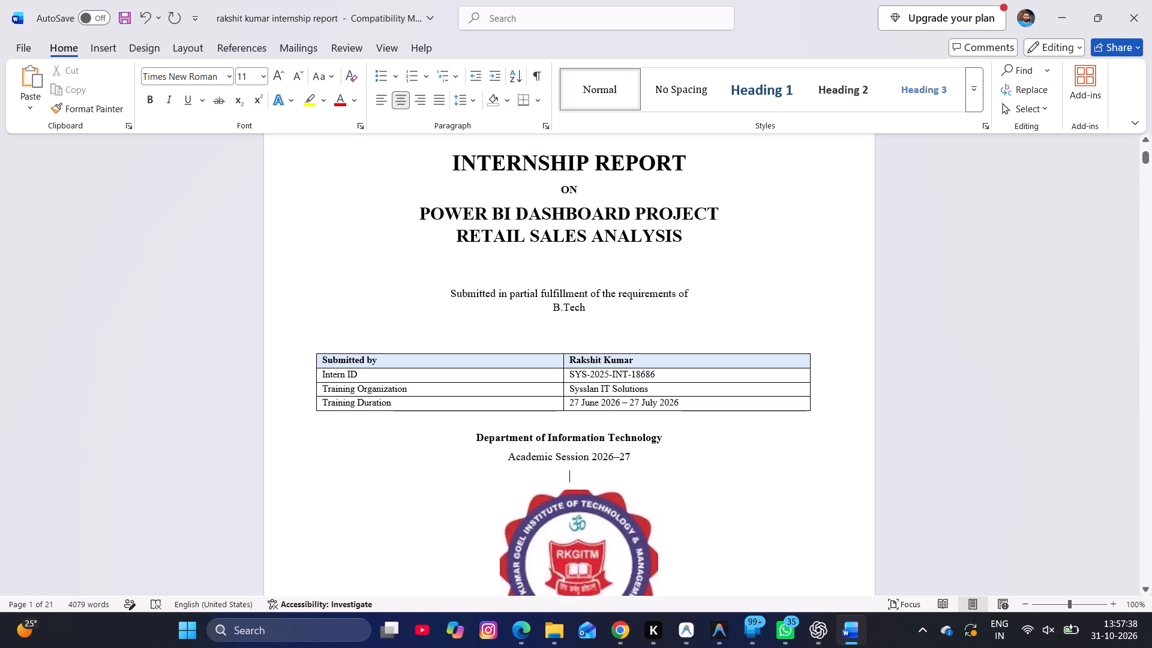
left_click(629, 437)
left_click(638, 293)
scroll(623, 299, "up", 4)
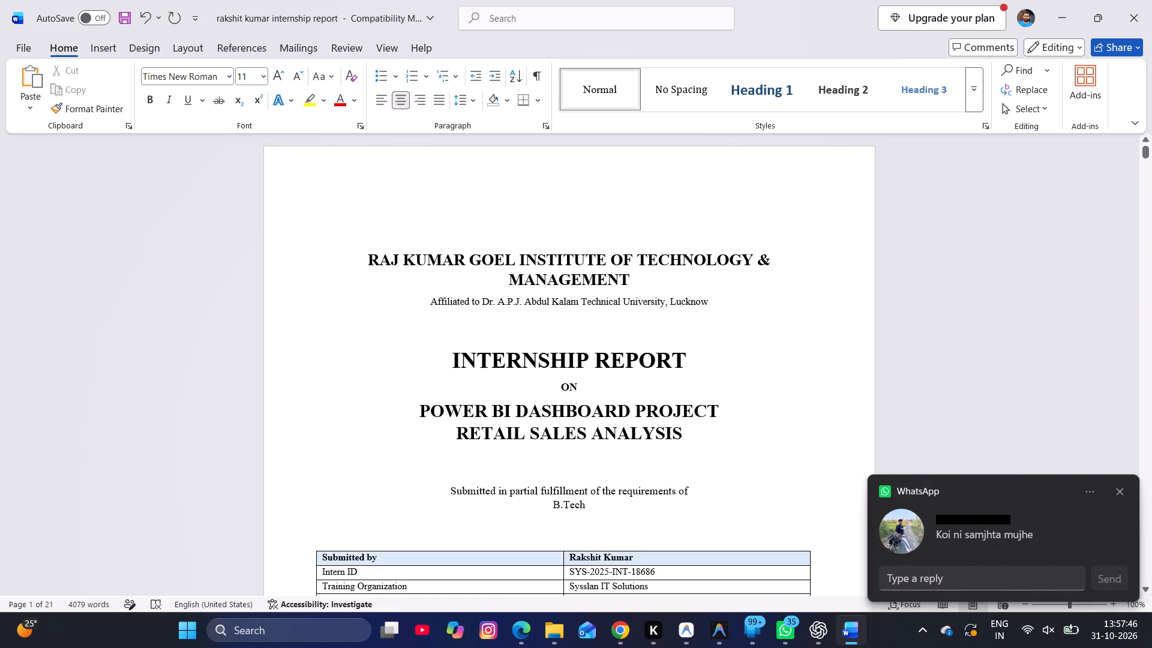
Increase the font size of the Acknowledgement paragraphs and the student name below them by one step.
scroll(701, 340, "down", 6)
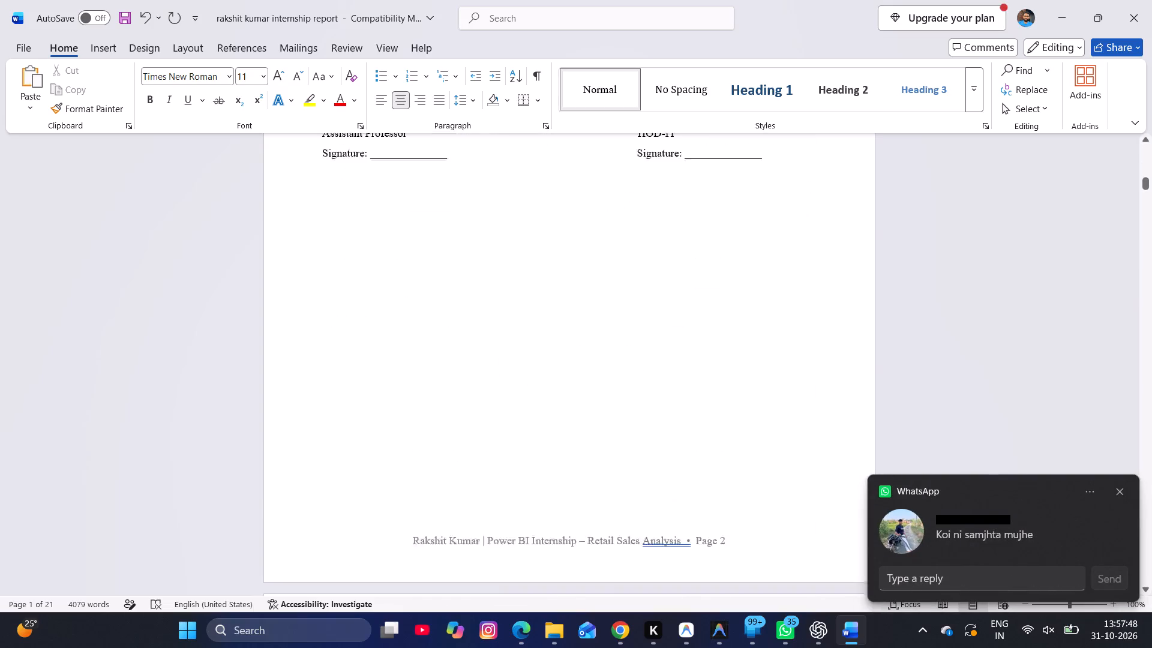
scroll(701, 340, "down", 2)
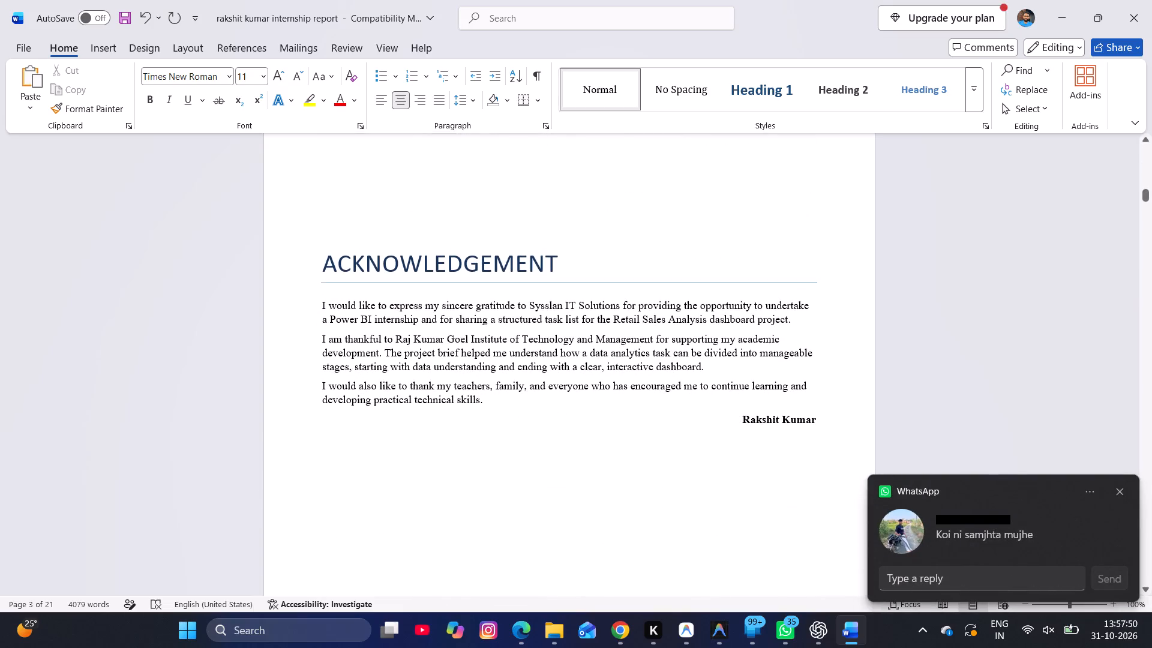
left_click_drag(319, 304, 487, 414)
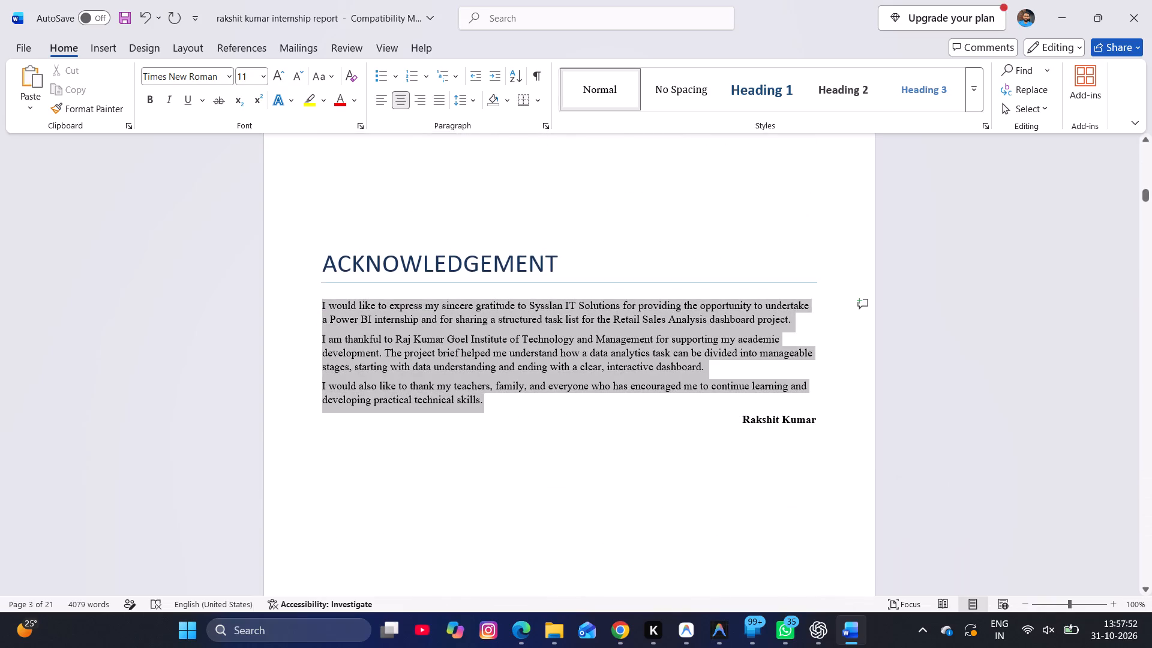
left_click_drag(487, 414, 753, 478)
left_click(280, 71)
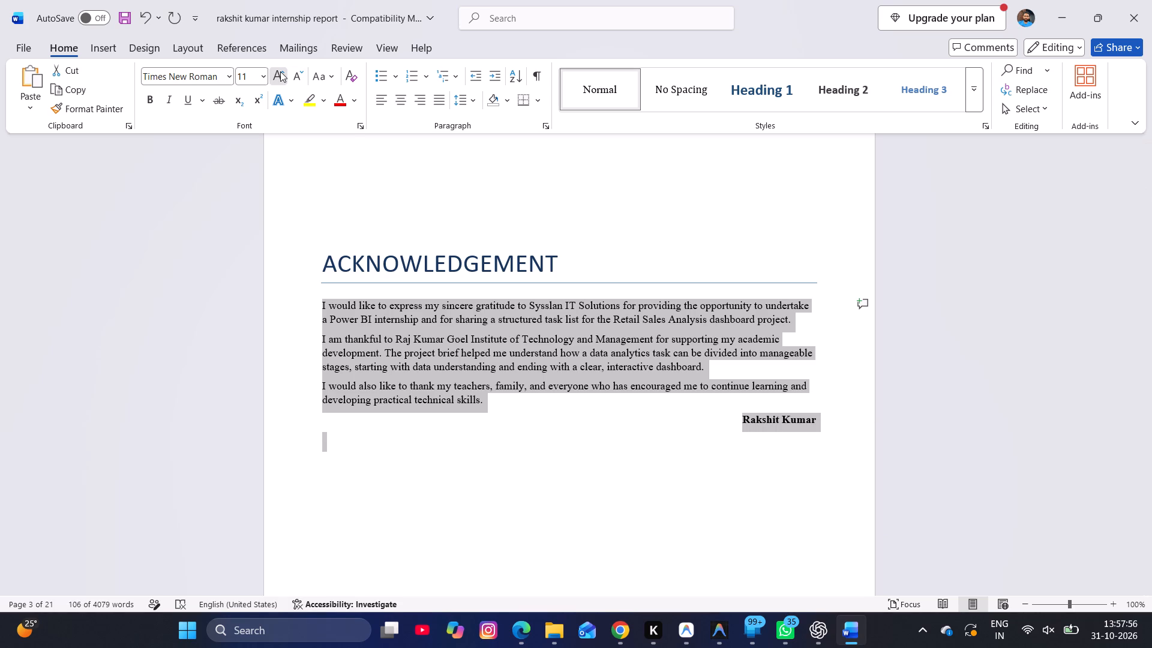
left_click(616, 229)
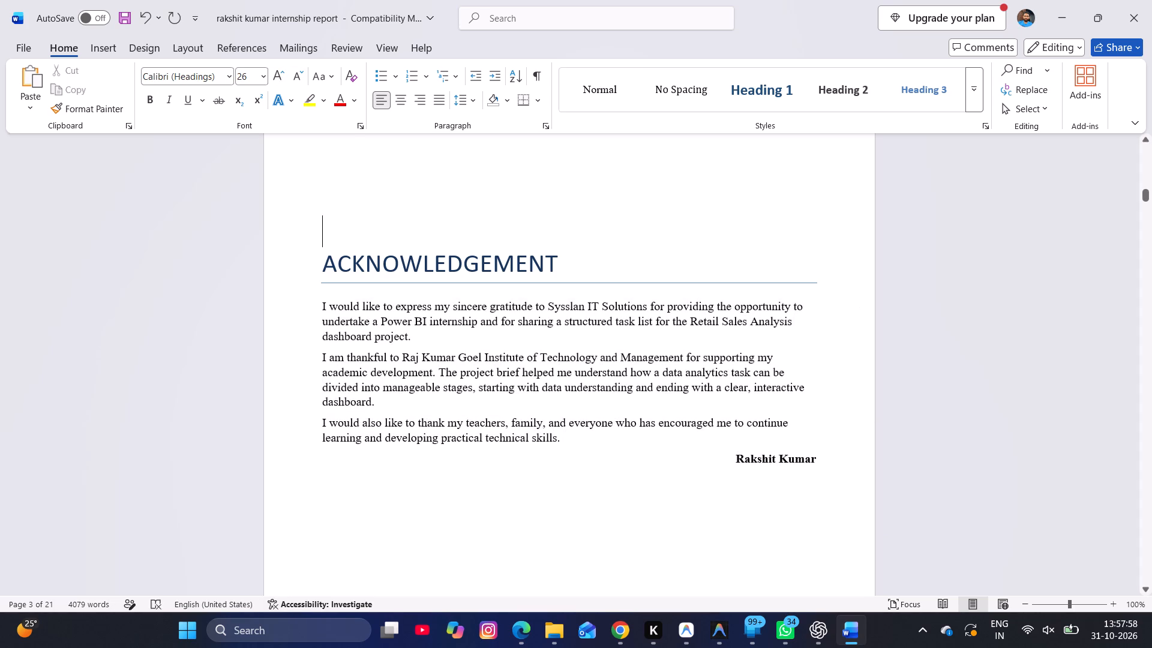
Set the three body paragraphs on the Certificate page, including the note, to font size 12.
scroll(616, 229, "up", 6)
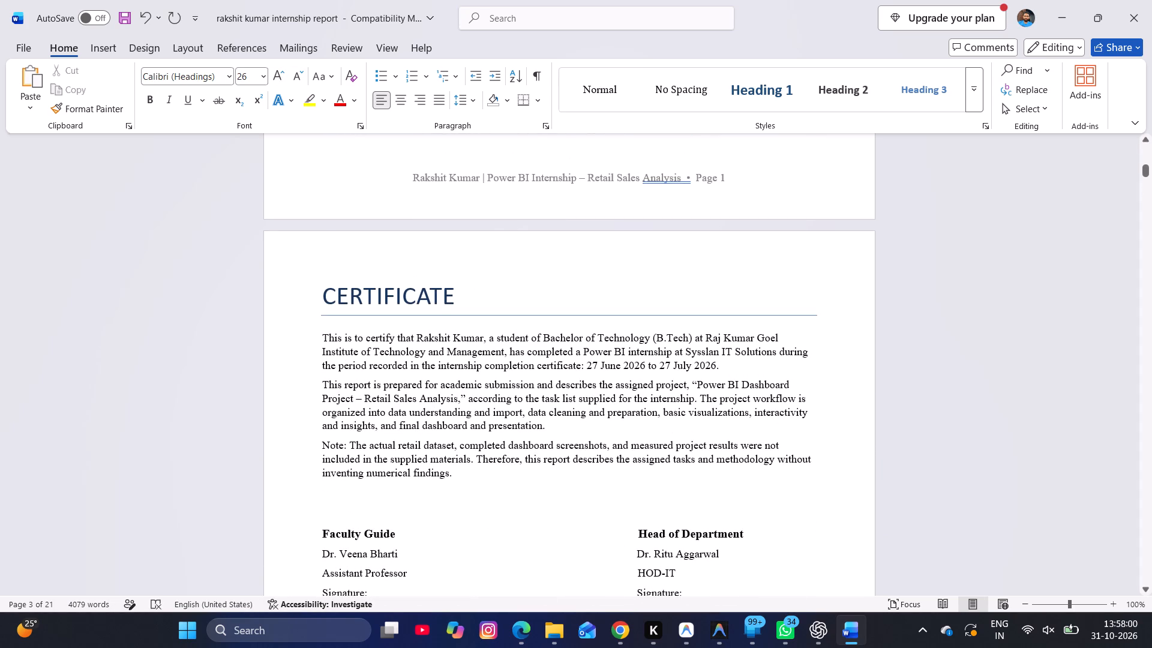
left_click_drag(319, 333, 673, 647)
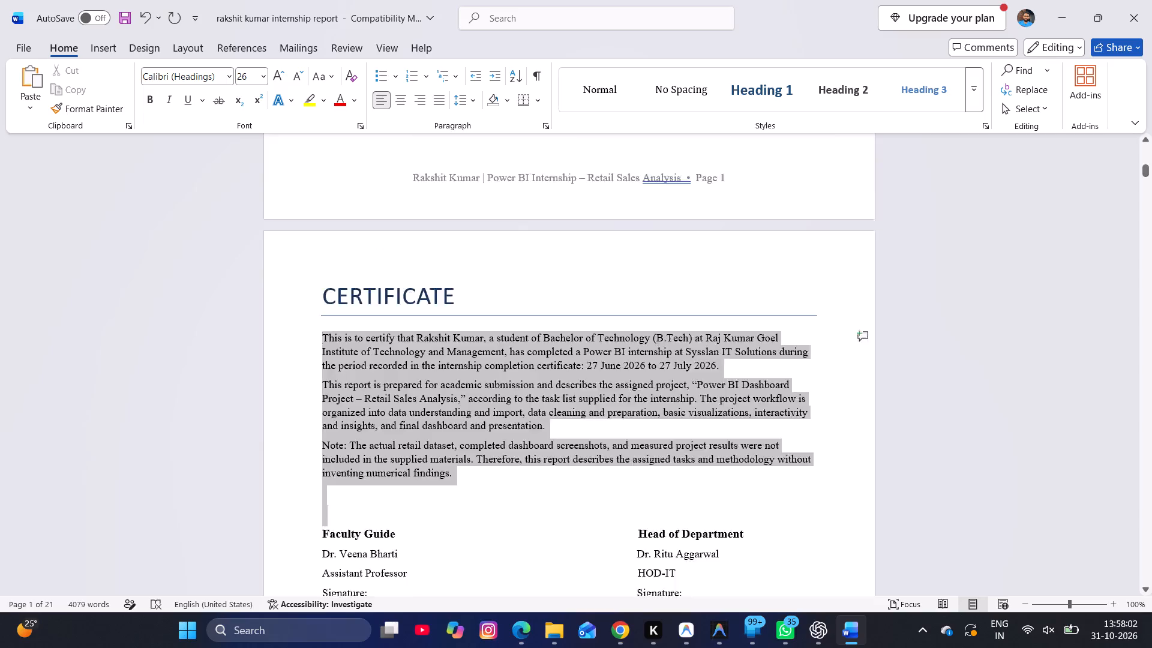
left_click_drag(673, 647, 742, 181)
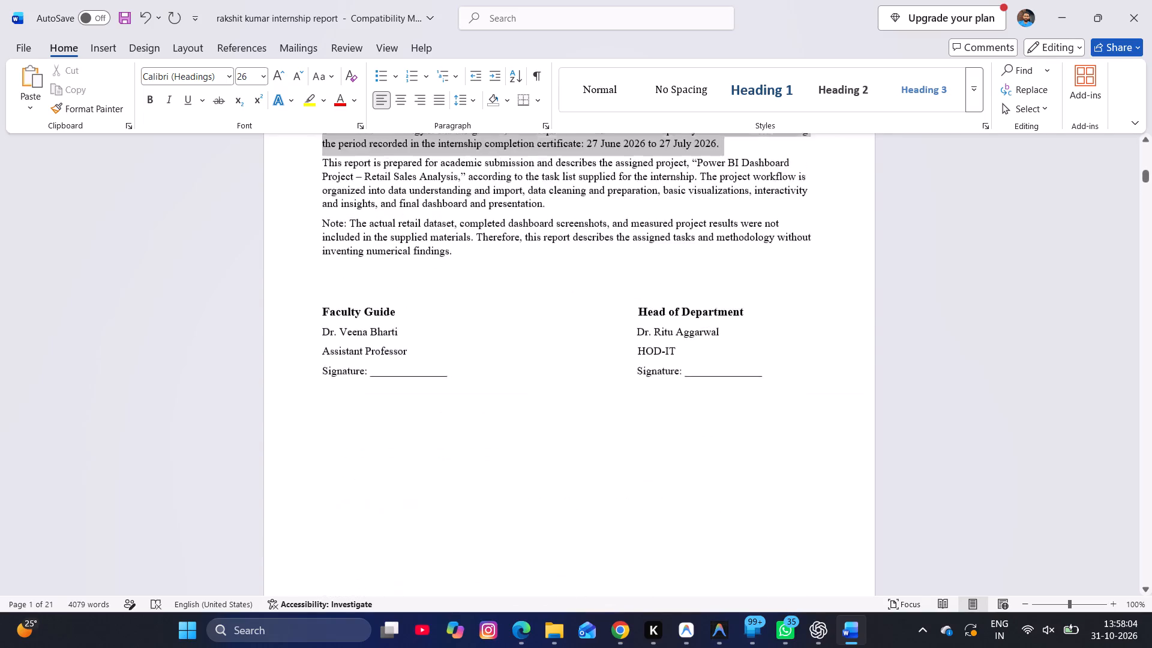
left_click_drag(742, 181, 777, 264)
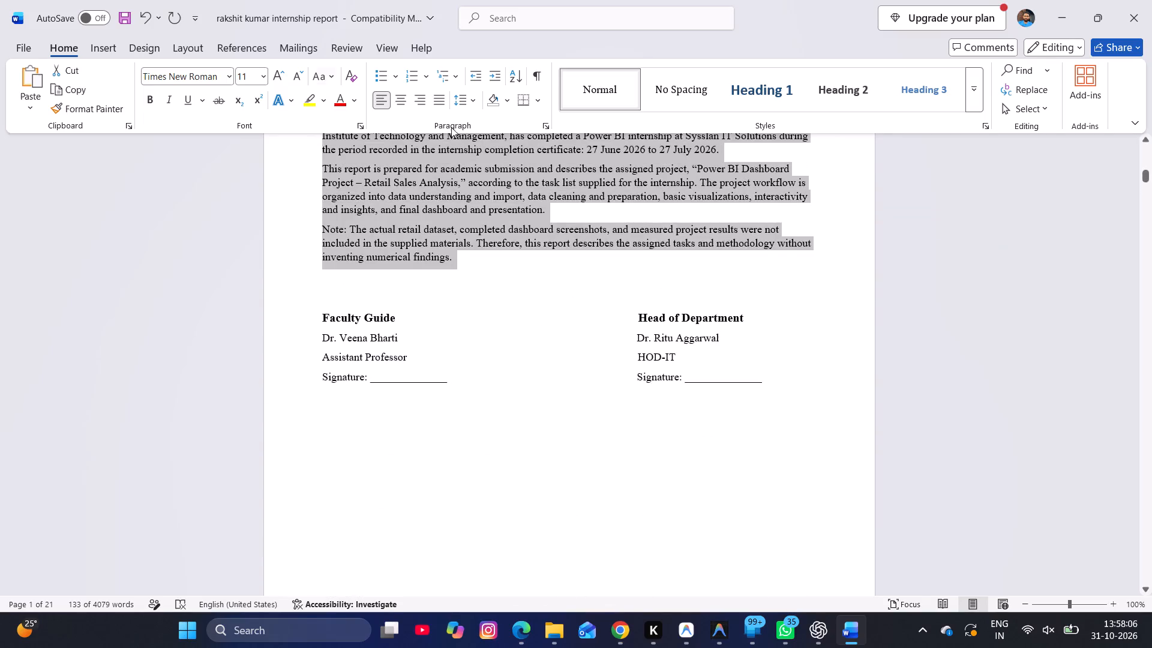
left_click(277, 74)
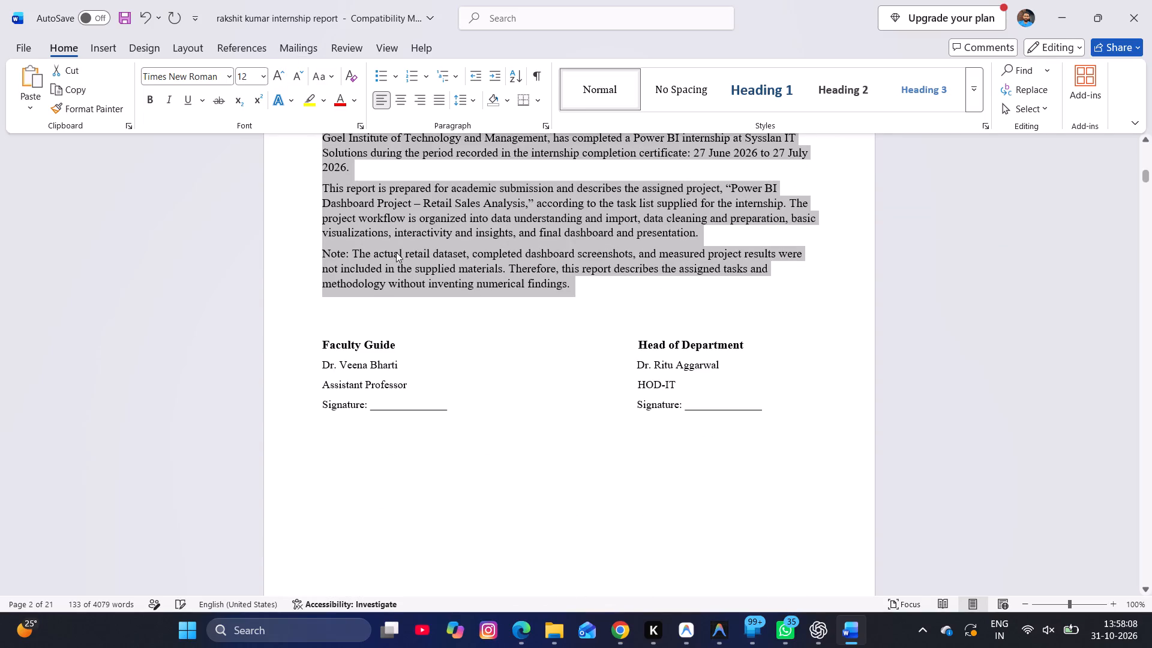
left_click(452, 368)
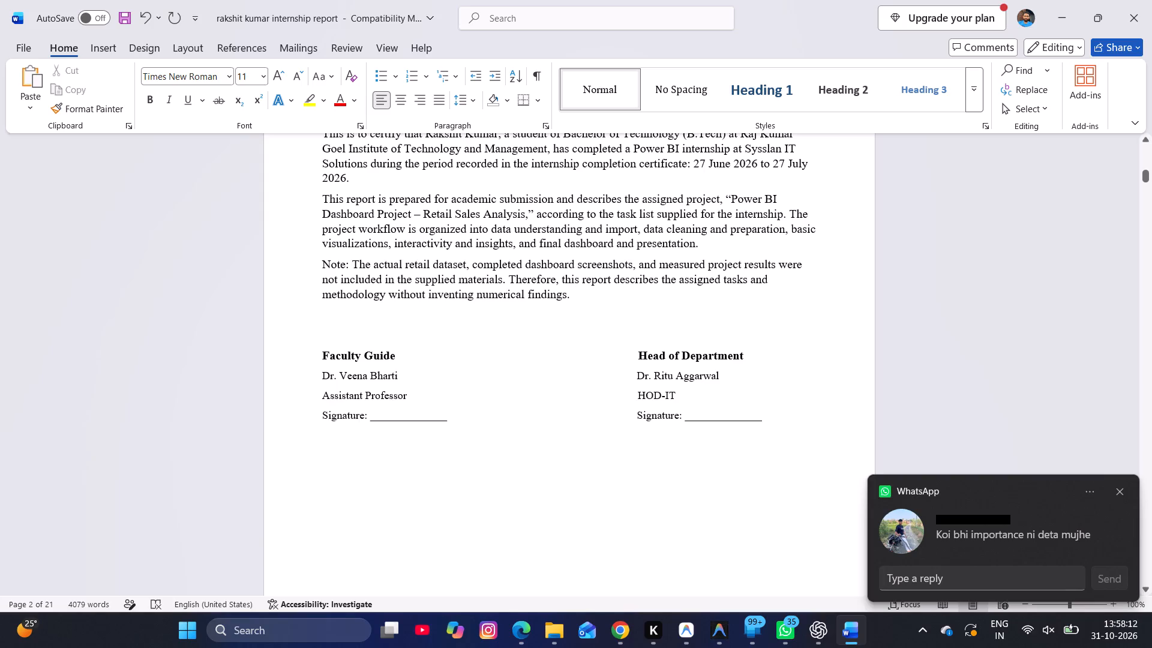
Set the names, designations and signature lines under Faculty Guide and Head of Department to font size 12.
left_click_drag(314, 372, 576, 560)
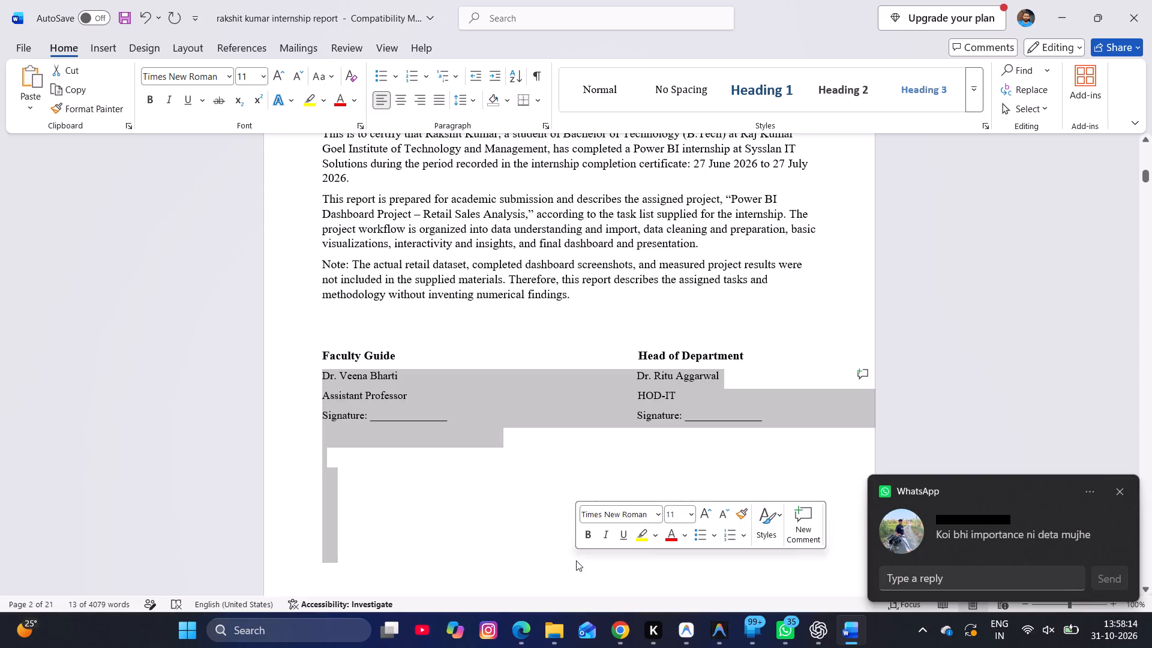
left_click(273, 77)
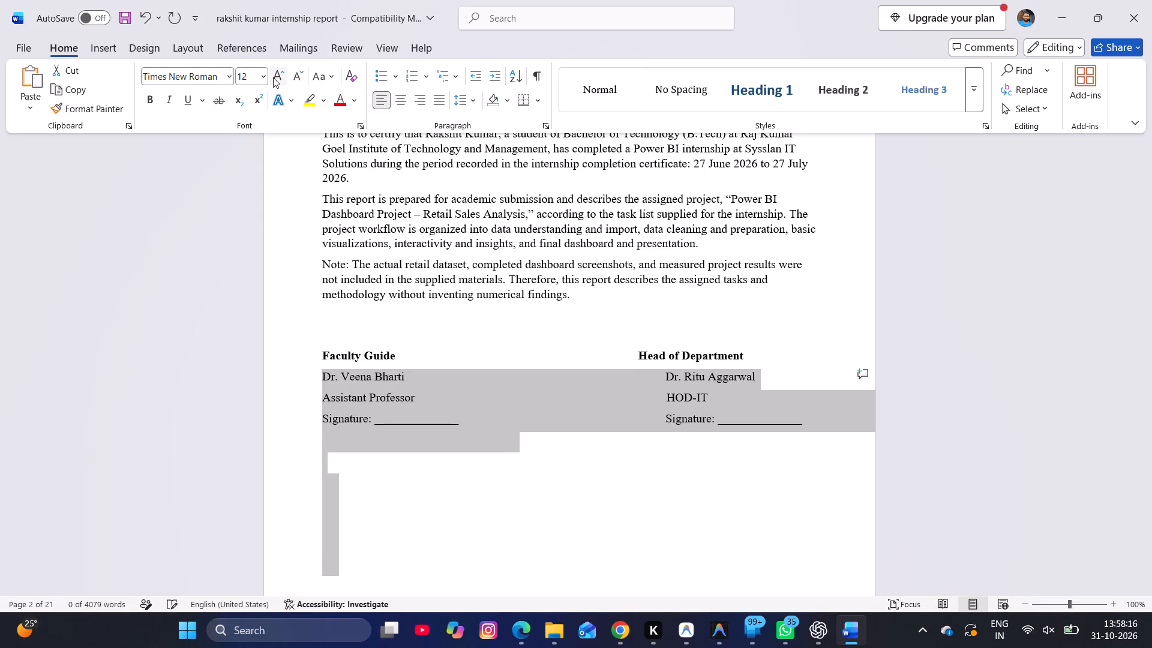
left_click(527, 341)
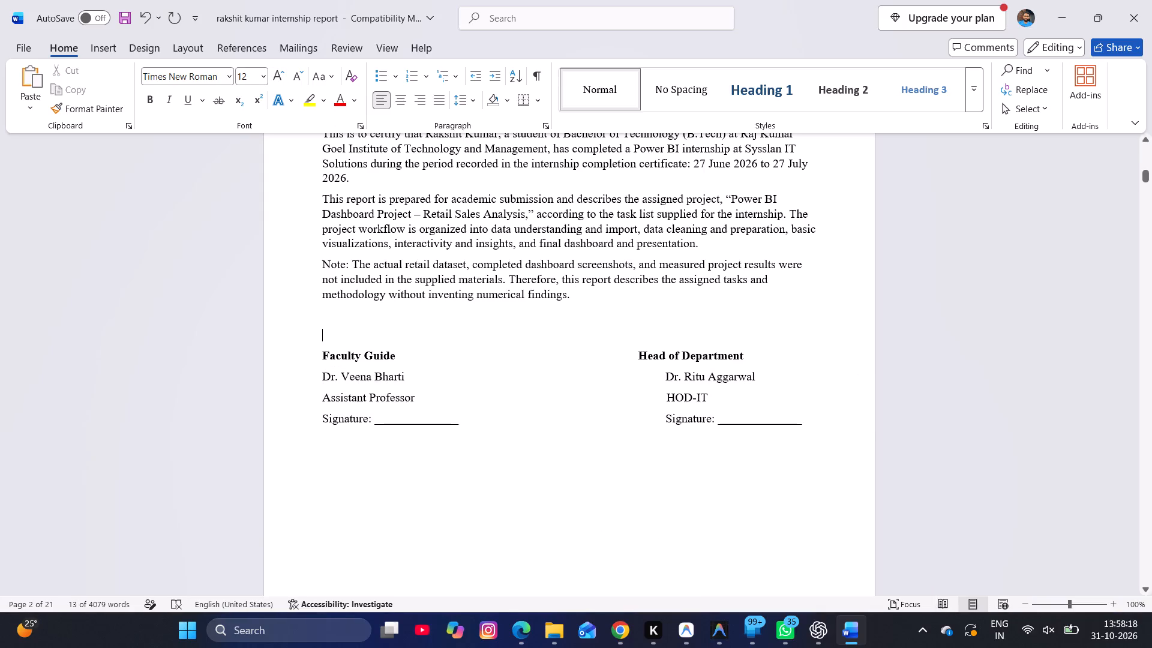
Increase the font size of the institute name heading on the cover page by one step.
scroll(587, 386, "up", 5)
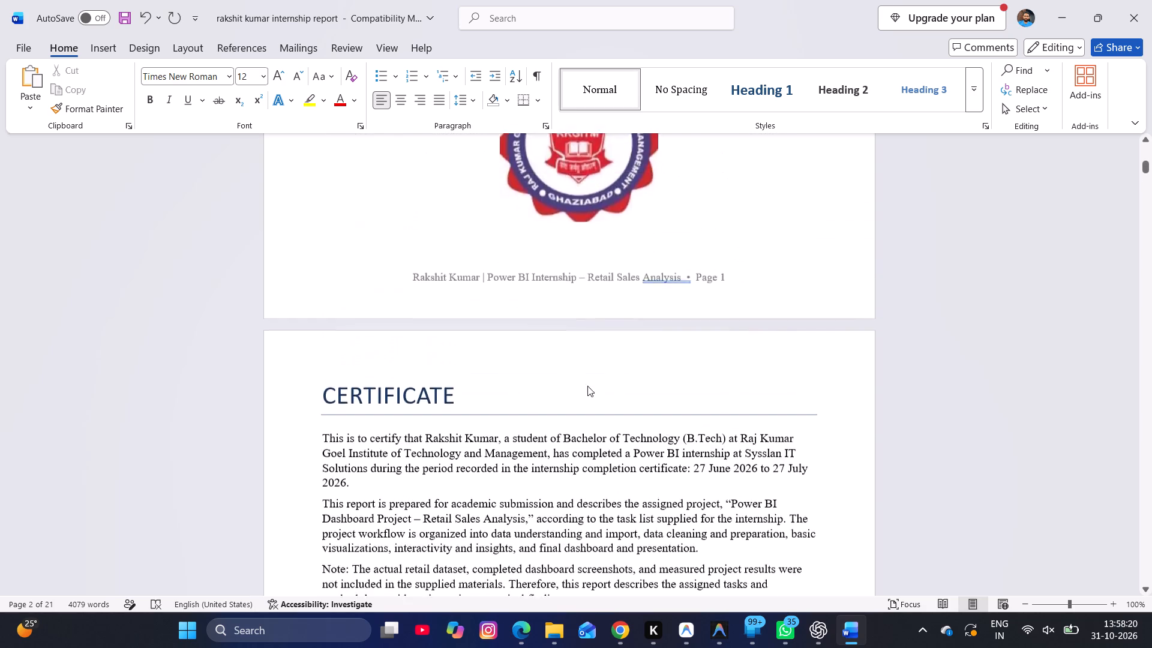
scroll(587, 386, "up", 5)
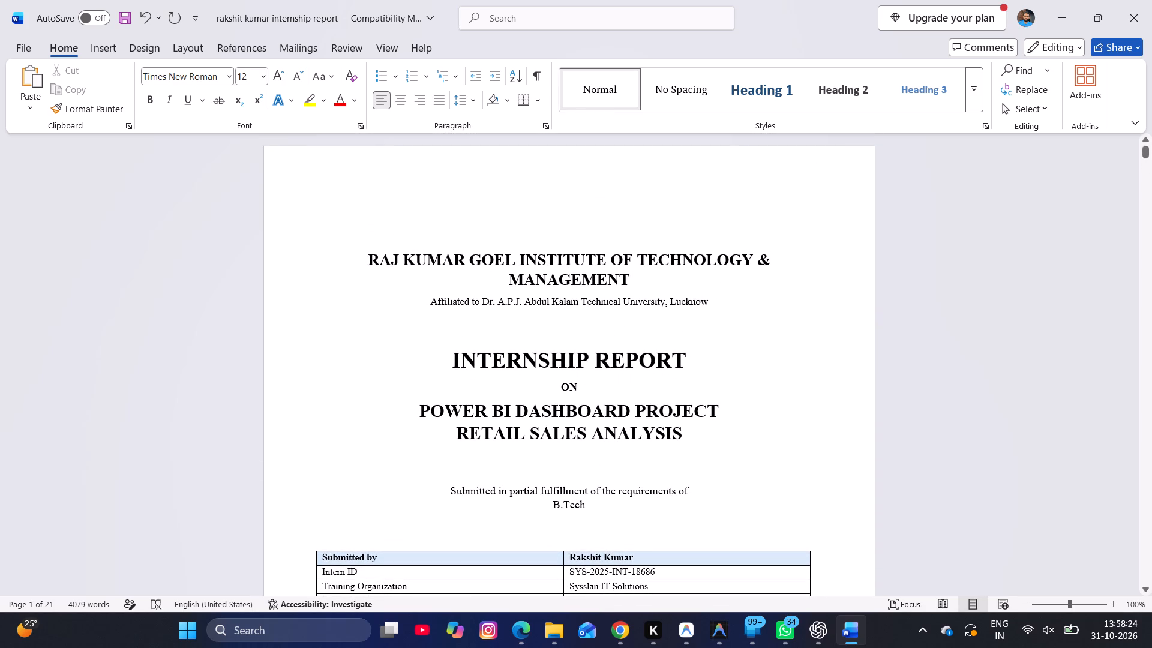
left_click_drag(359, 263, 667, 311)
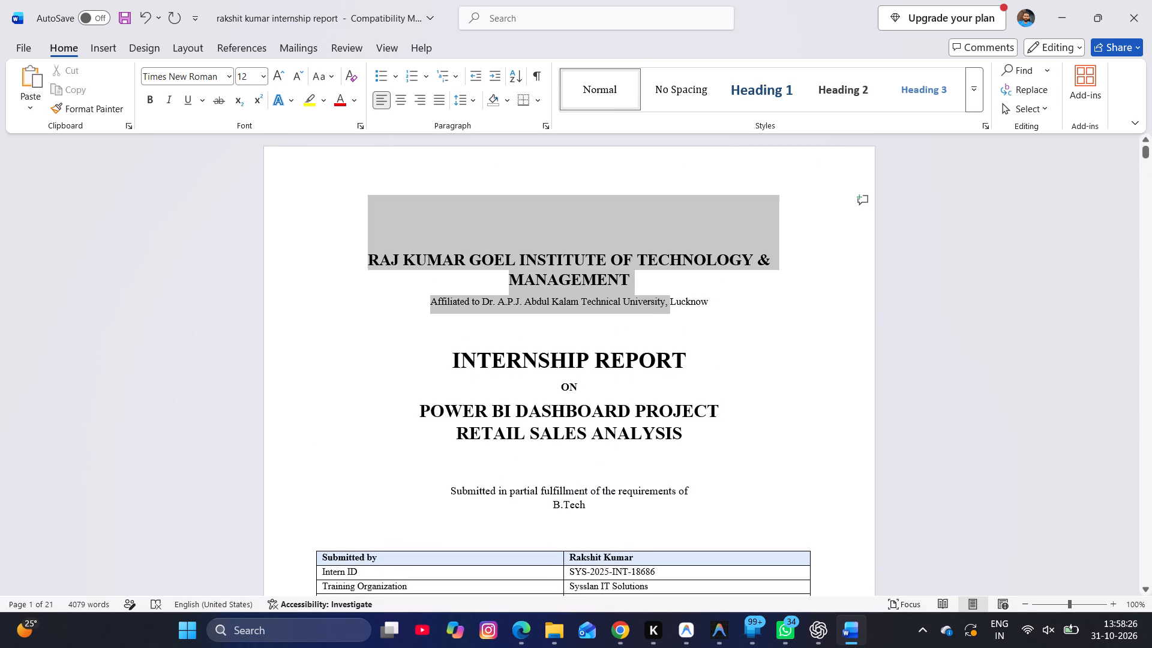
left_click_drag(667, 311, 641, 276)
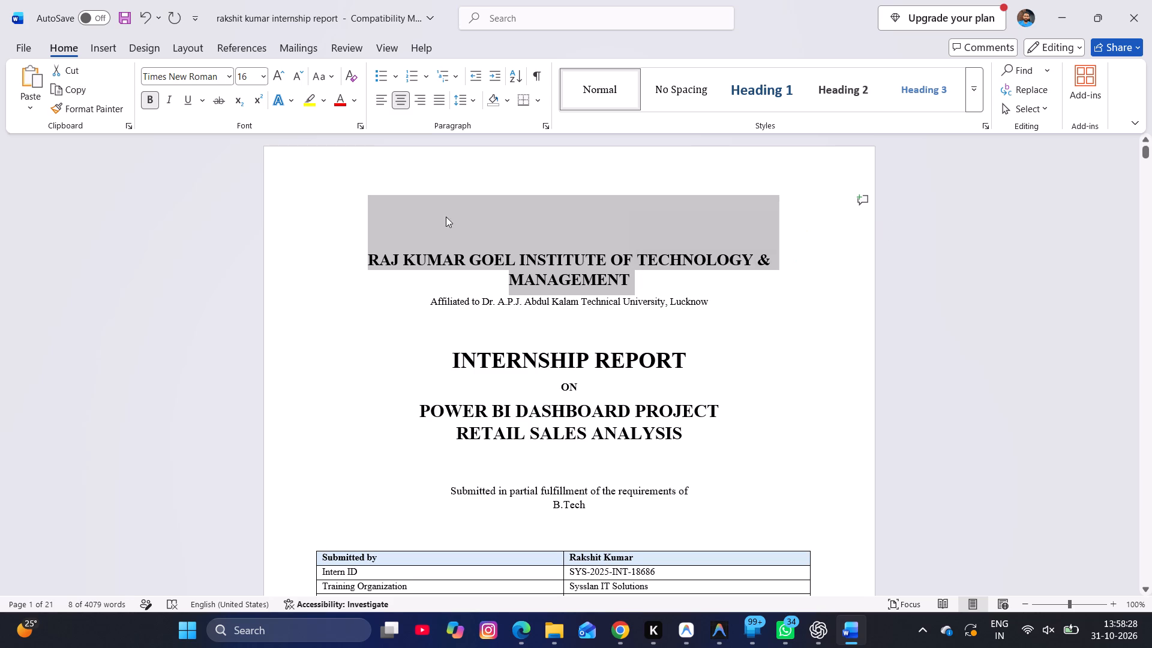
left_click(281, 82)
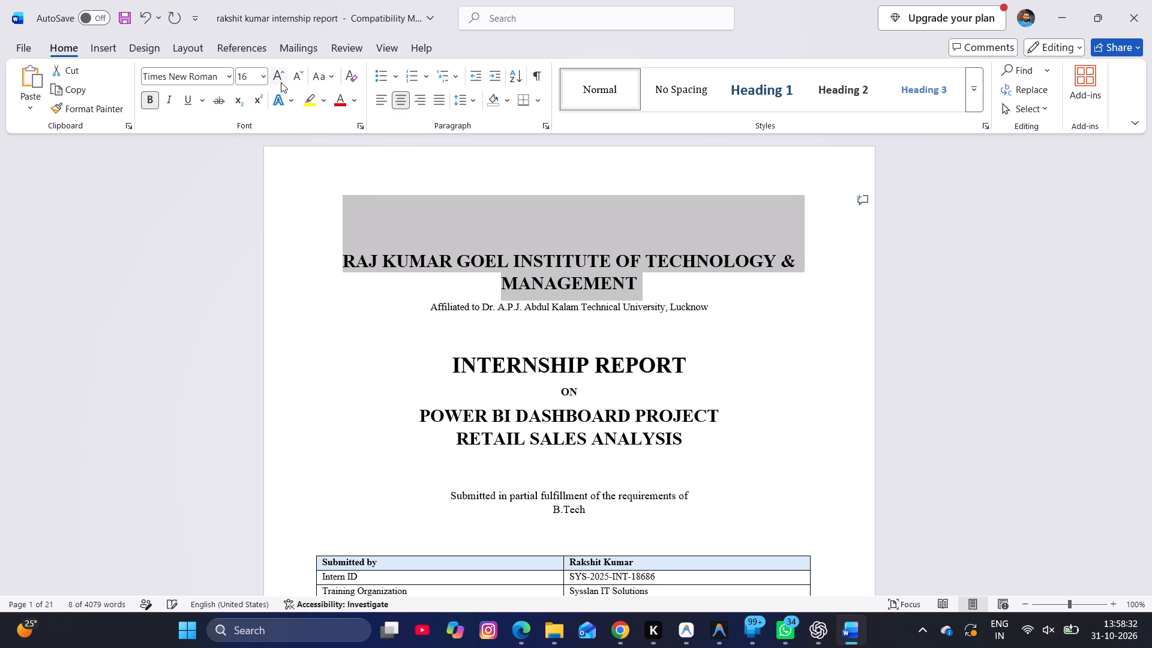
left_click(397, 327)
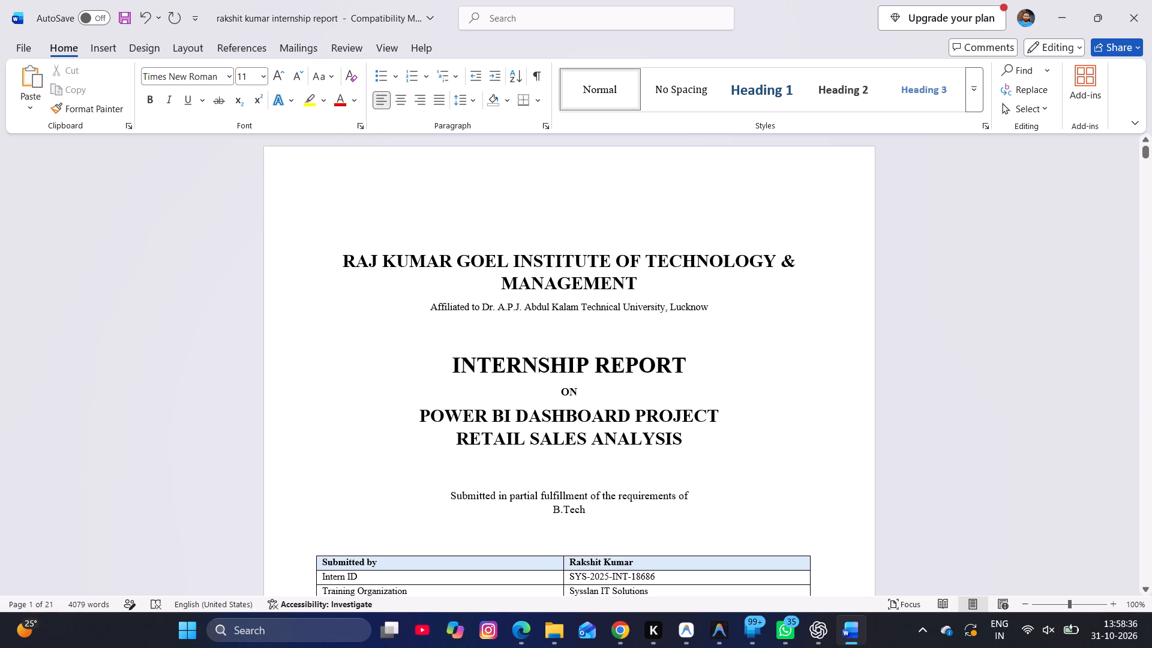
Enlarge the "Affiliated to Dr. A.P.J. Abdul Kalam Technical University, Lucknow" line on the cover to 12 pt.
left_click_drag(425, 304, 568, 337)
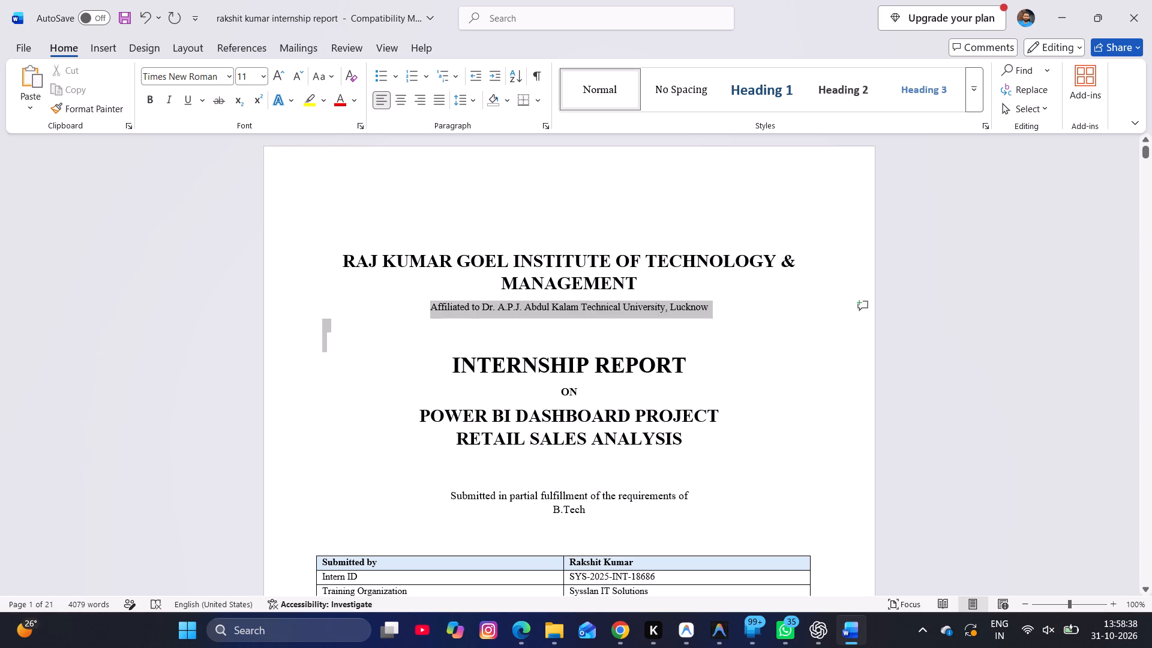
left_click_drag(568, 337, 578, 321)
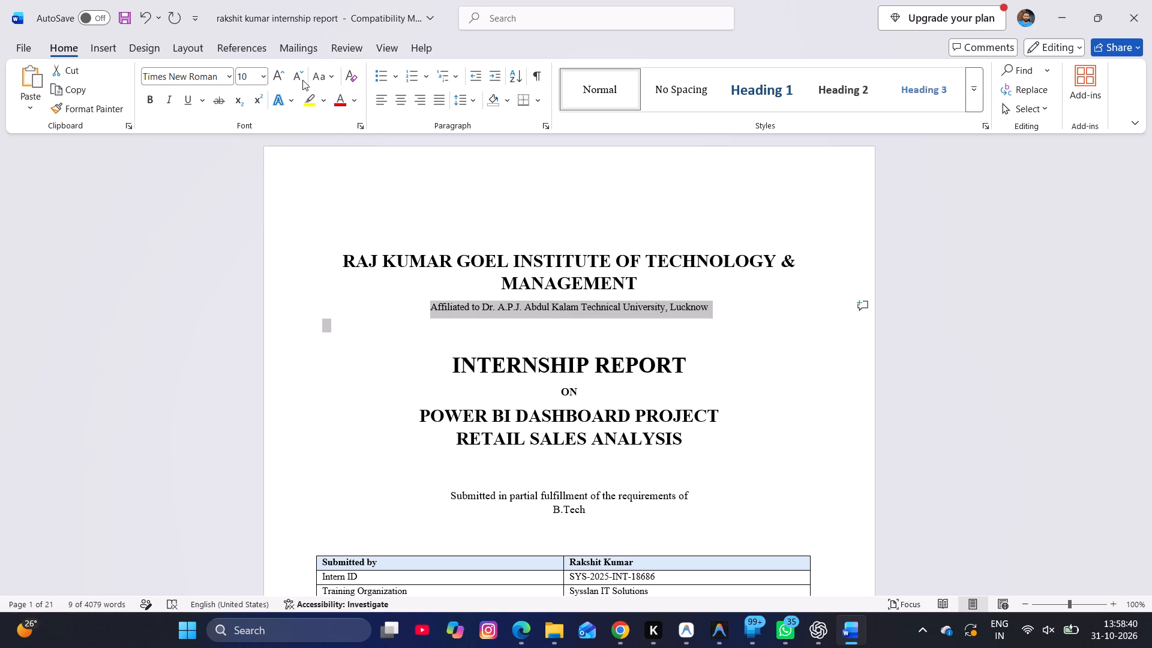
left_click(279, 74)
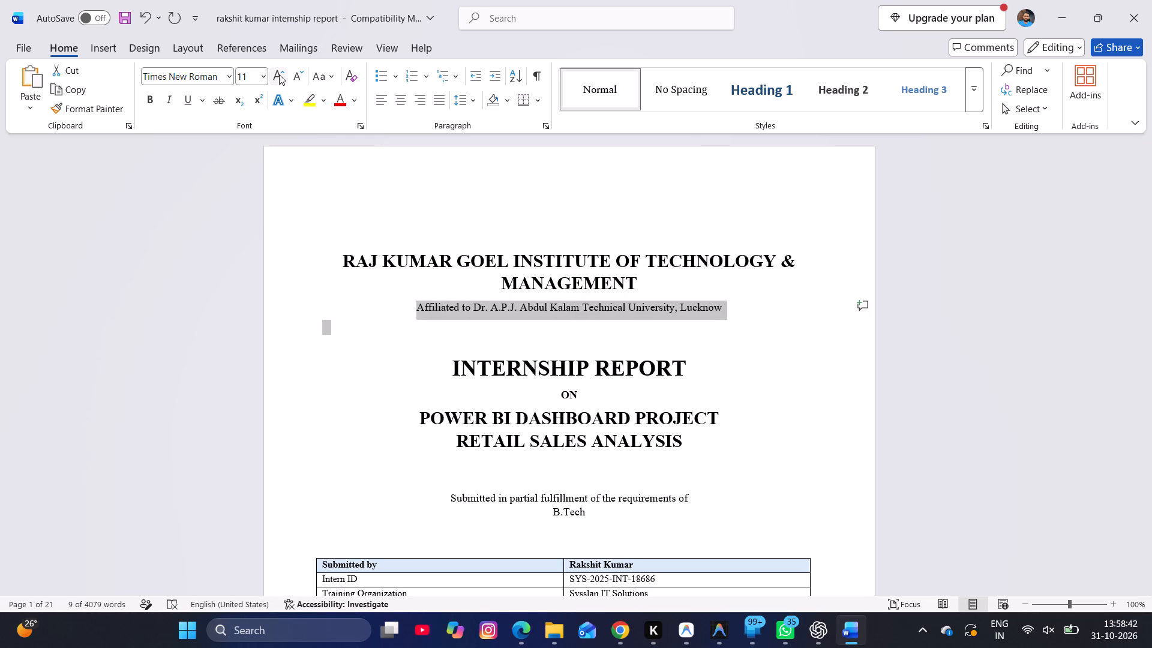
left_click(279, 74)
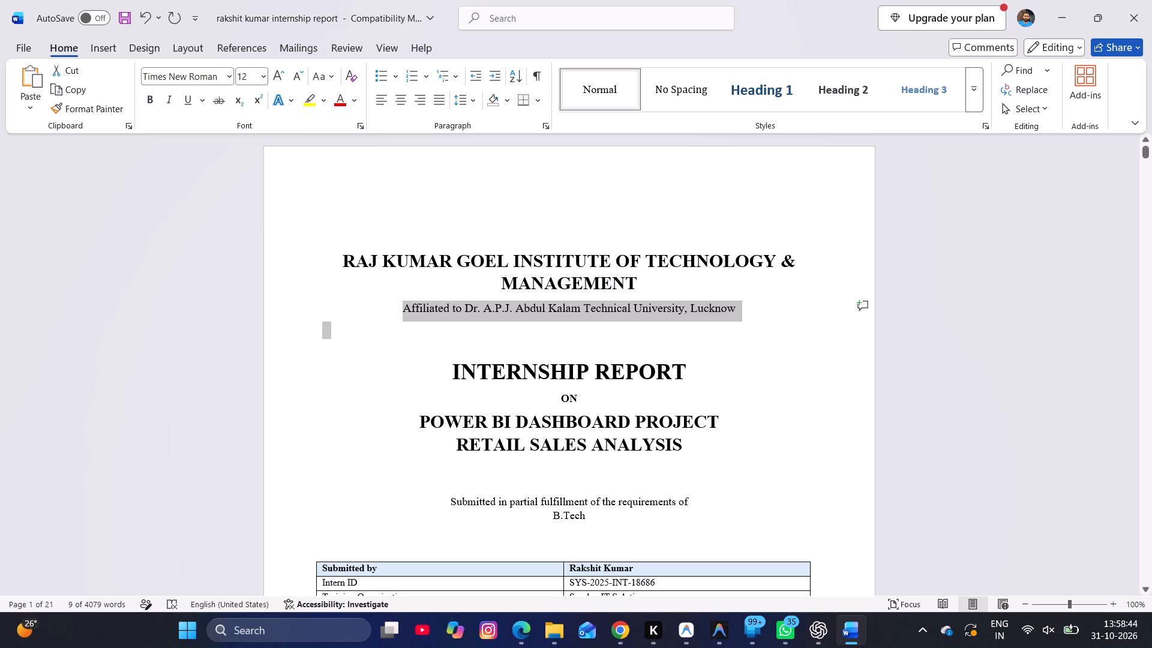
left_click(364, 376)
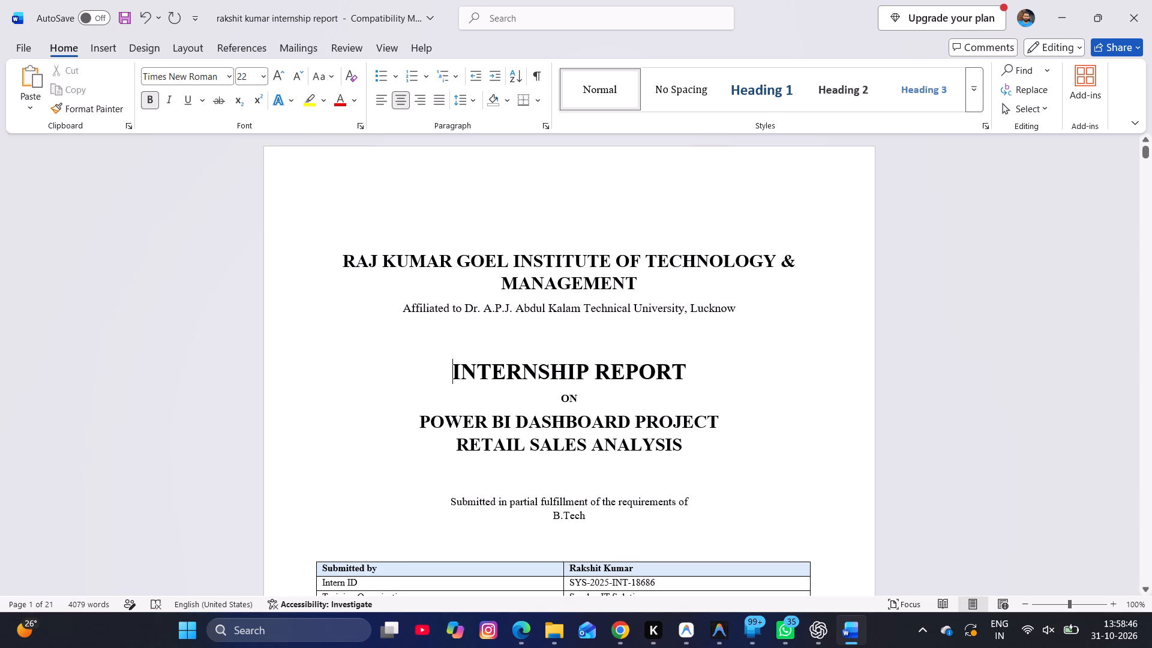
Check the cover headings' font sizes and enlarge the "Submitted in partial fulfillment of the requirements of B.Tech" lines to 12 pt.
scroll(468, 380, "down", 1)
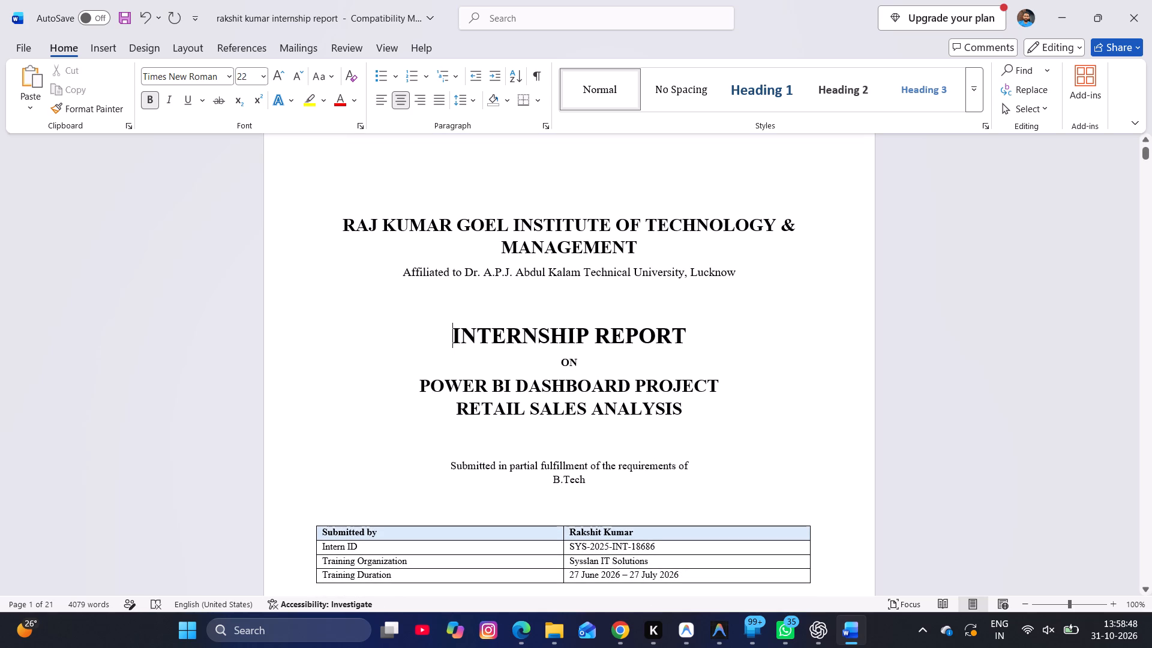
left_click(502, 219)
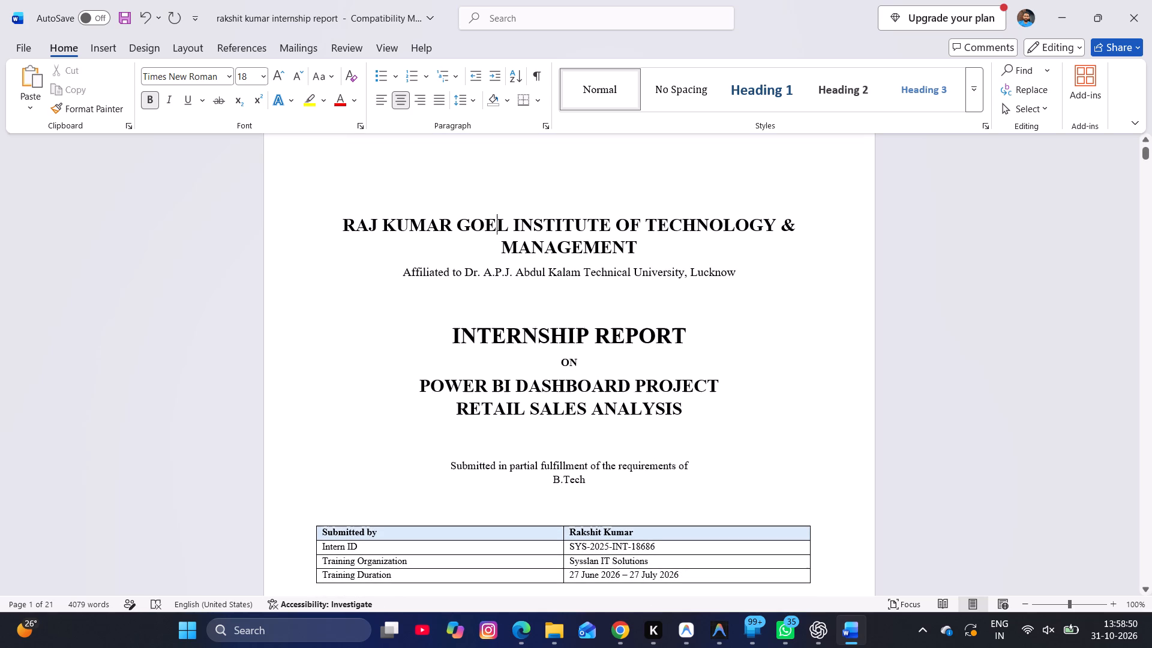
left_click(517, 338)
scroll(518, 400, "down", 1)
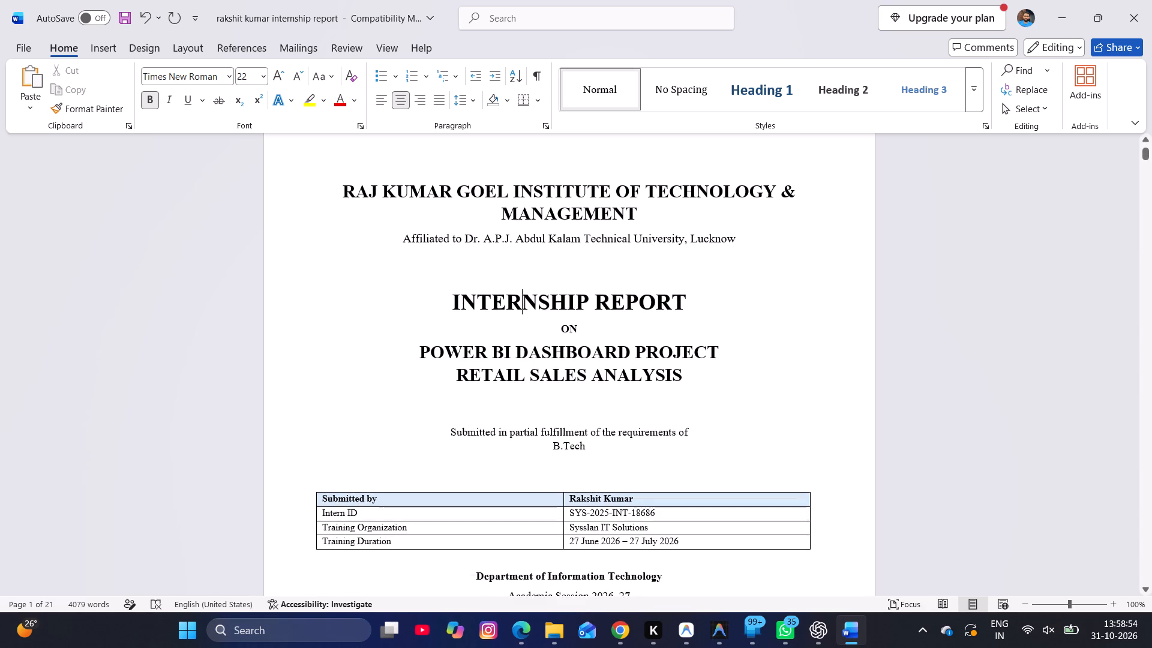
scroll(518, 400, "down", 1)
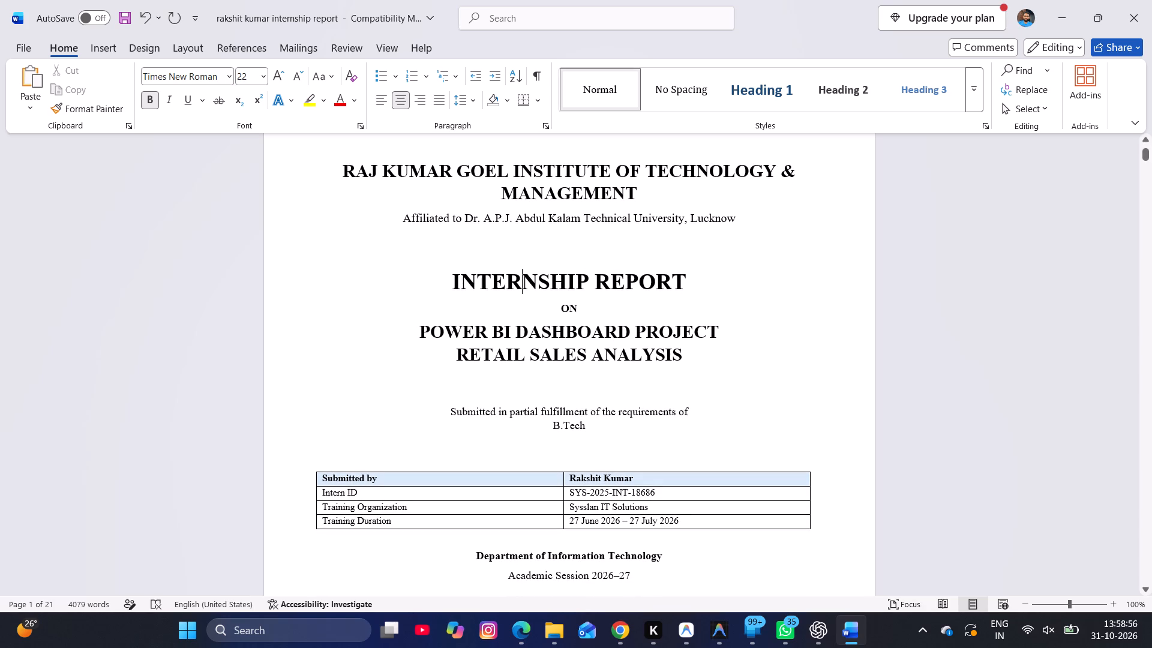
left_click_drag(445, 413, 621, 422)
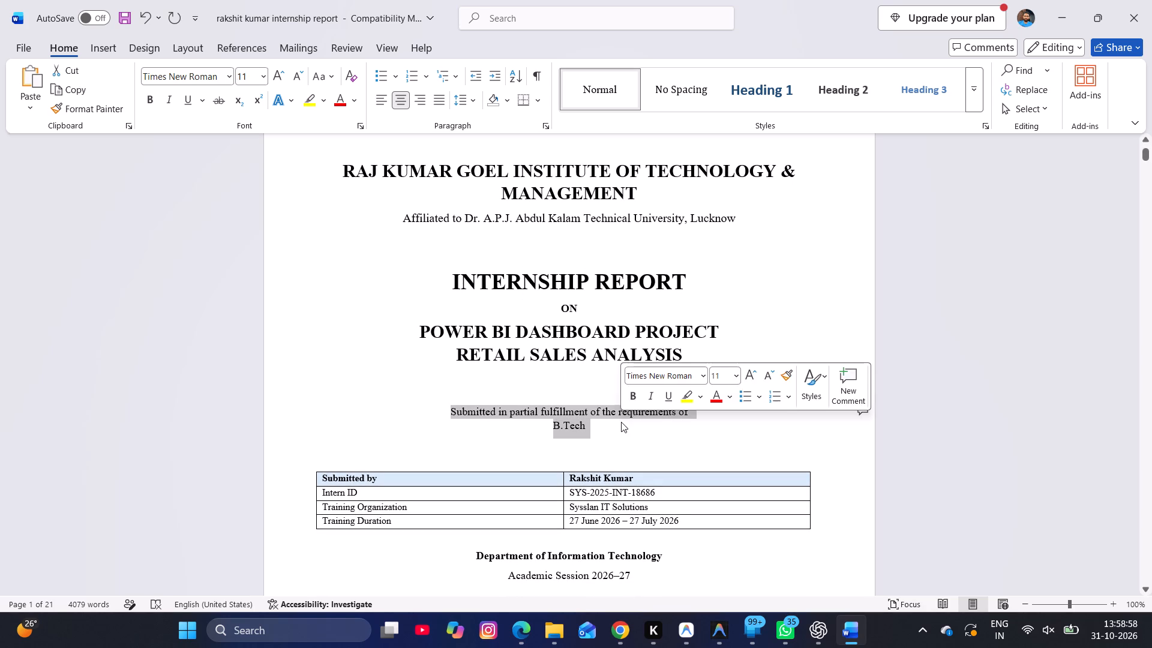
left_click(271, 66)
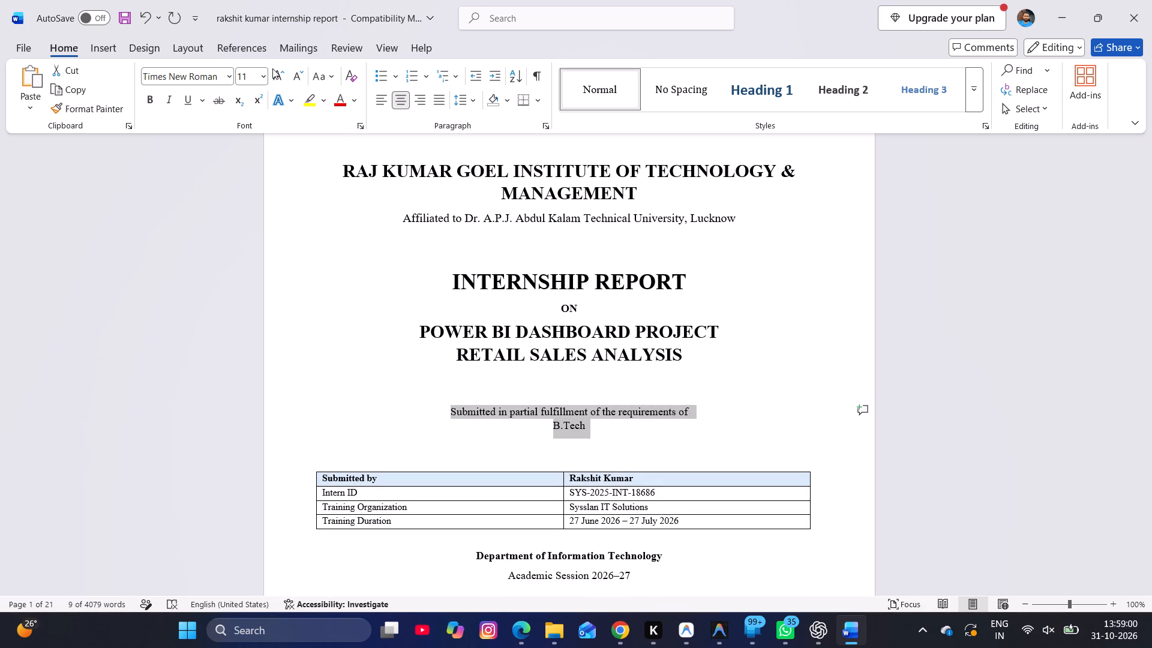
left_click(273, 70)
left_click(306, 244)
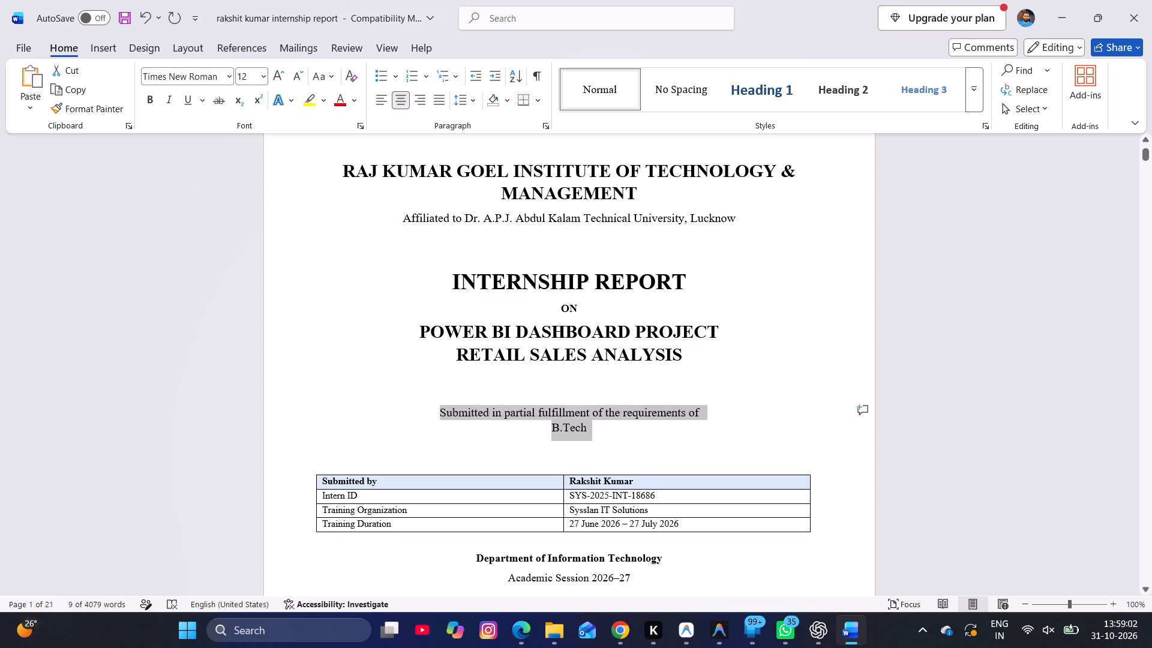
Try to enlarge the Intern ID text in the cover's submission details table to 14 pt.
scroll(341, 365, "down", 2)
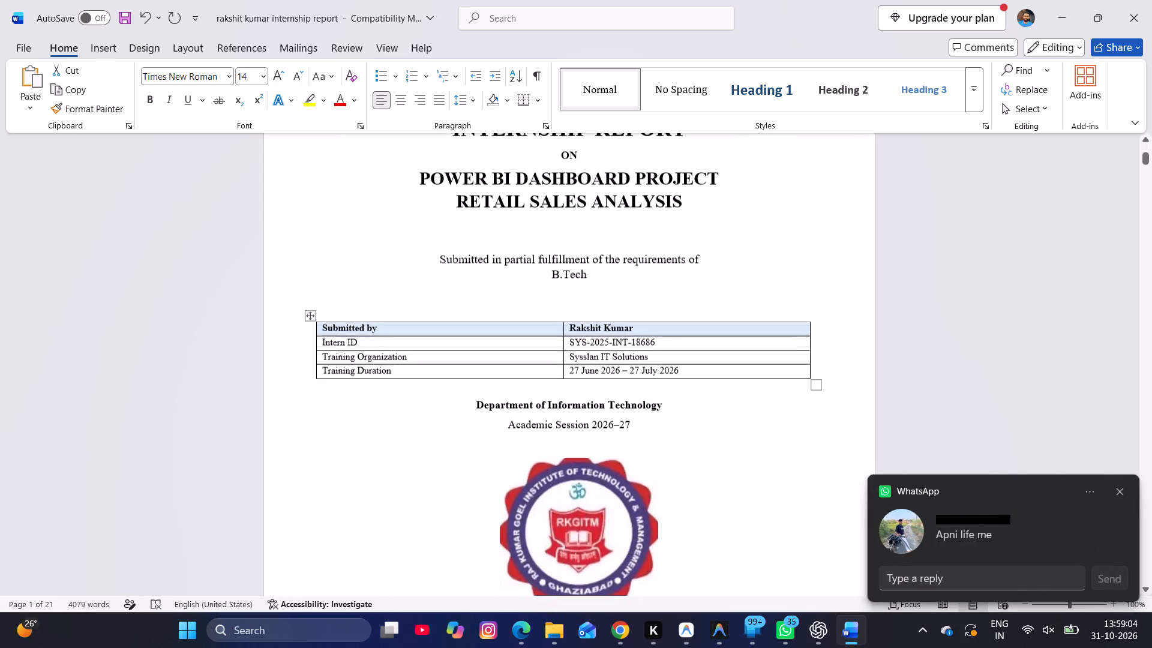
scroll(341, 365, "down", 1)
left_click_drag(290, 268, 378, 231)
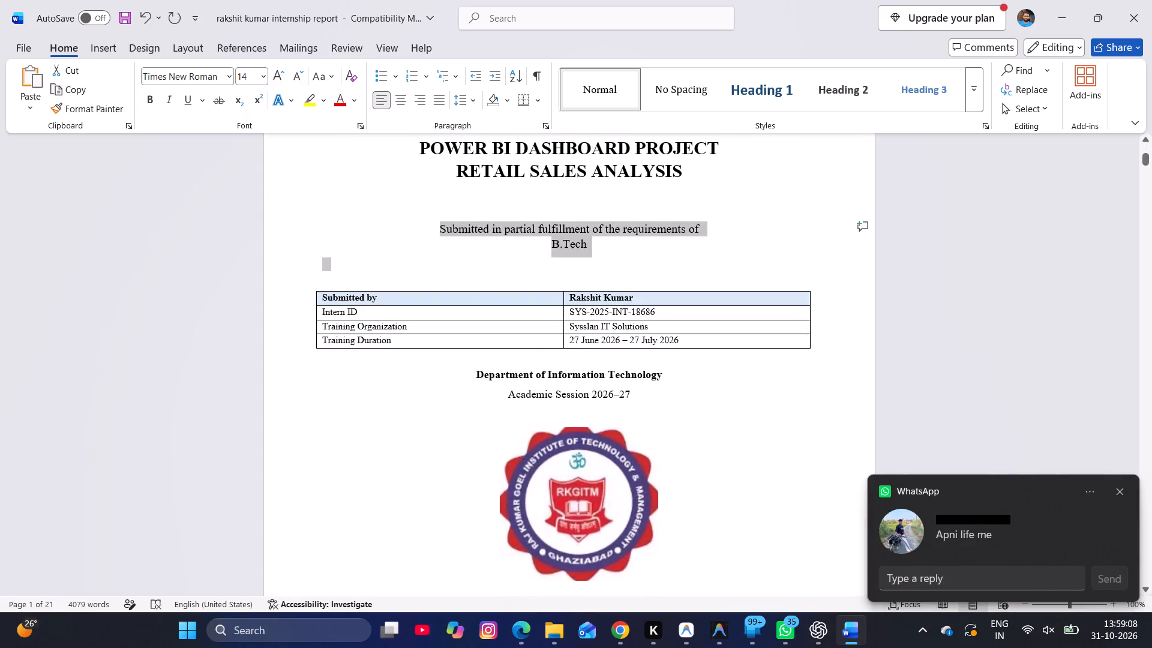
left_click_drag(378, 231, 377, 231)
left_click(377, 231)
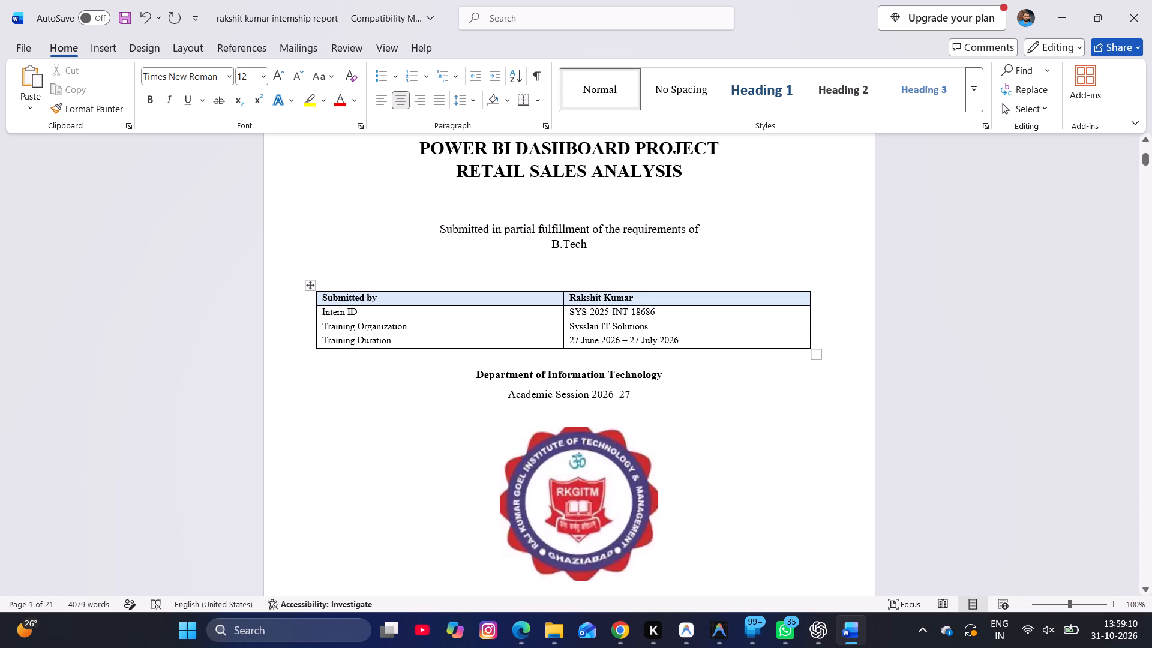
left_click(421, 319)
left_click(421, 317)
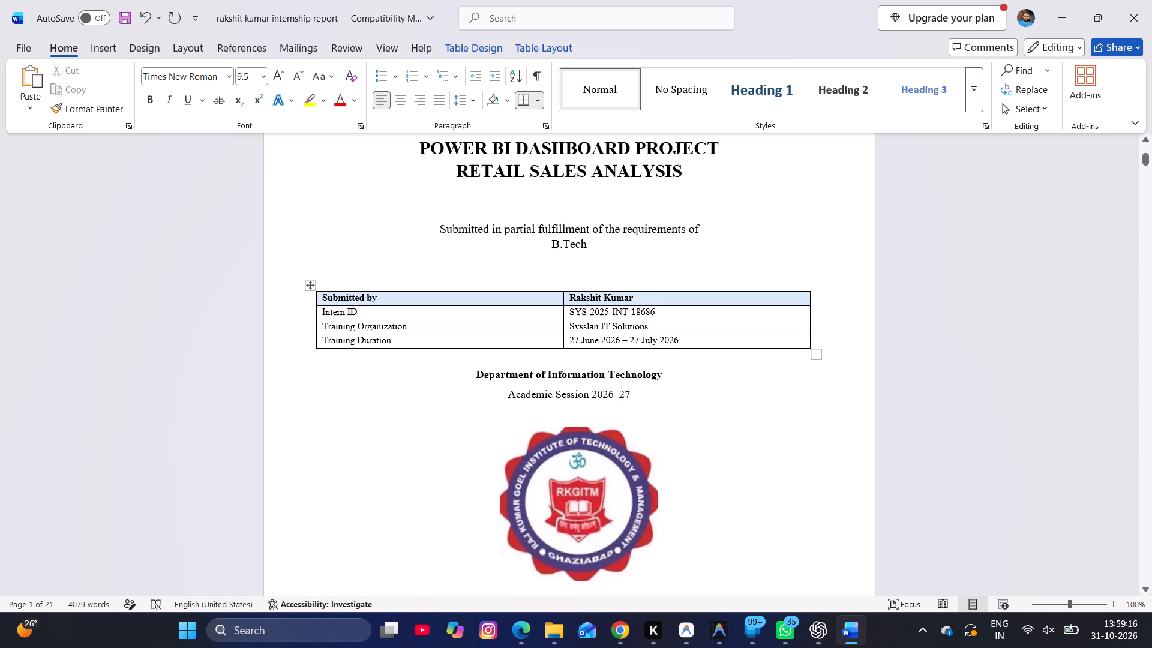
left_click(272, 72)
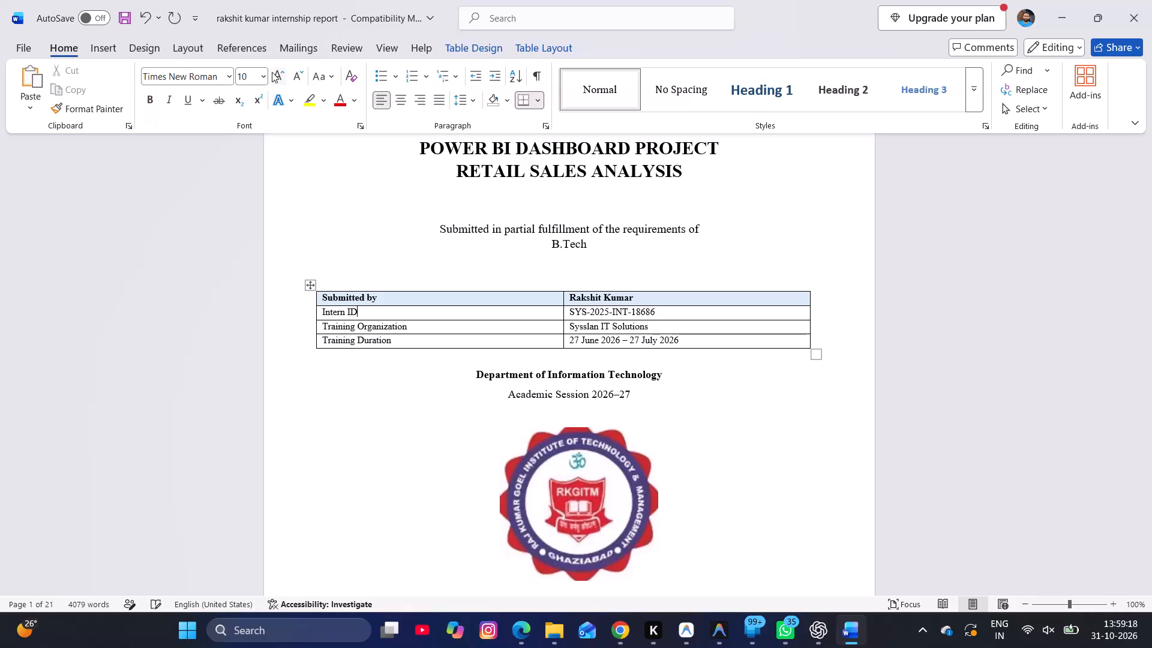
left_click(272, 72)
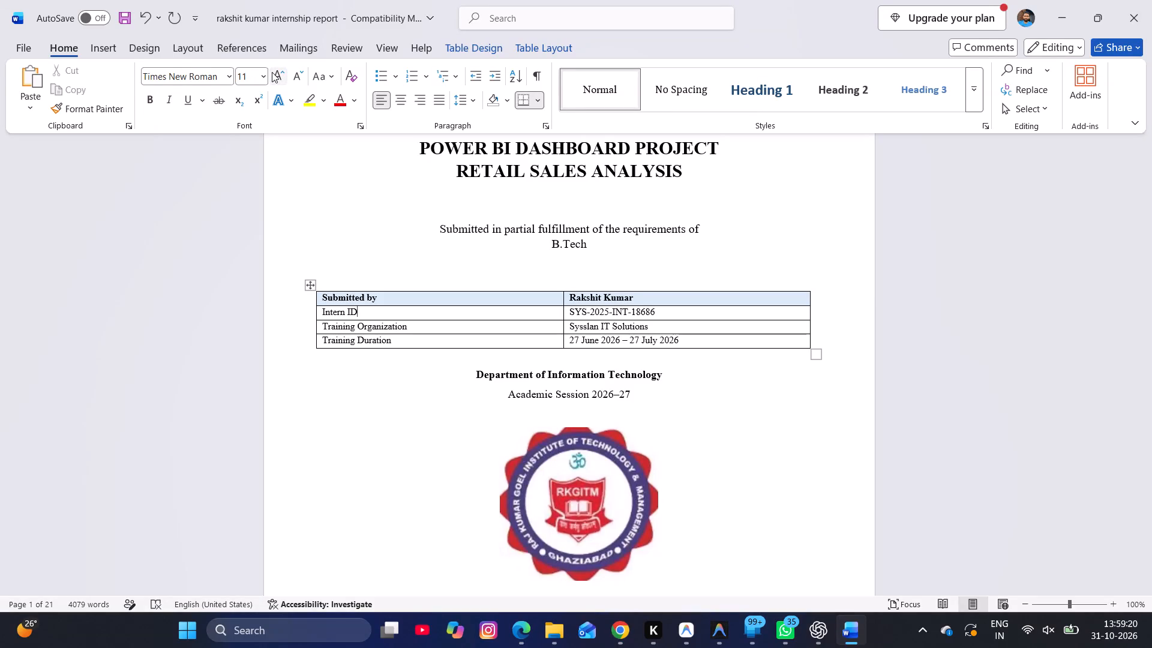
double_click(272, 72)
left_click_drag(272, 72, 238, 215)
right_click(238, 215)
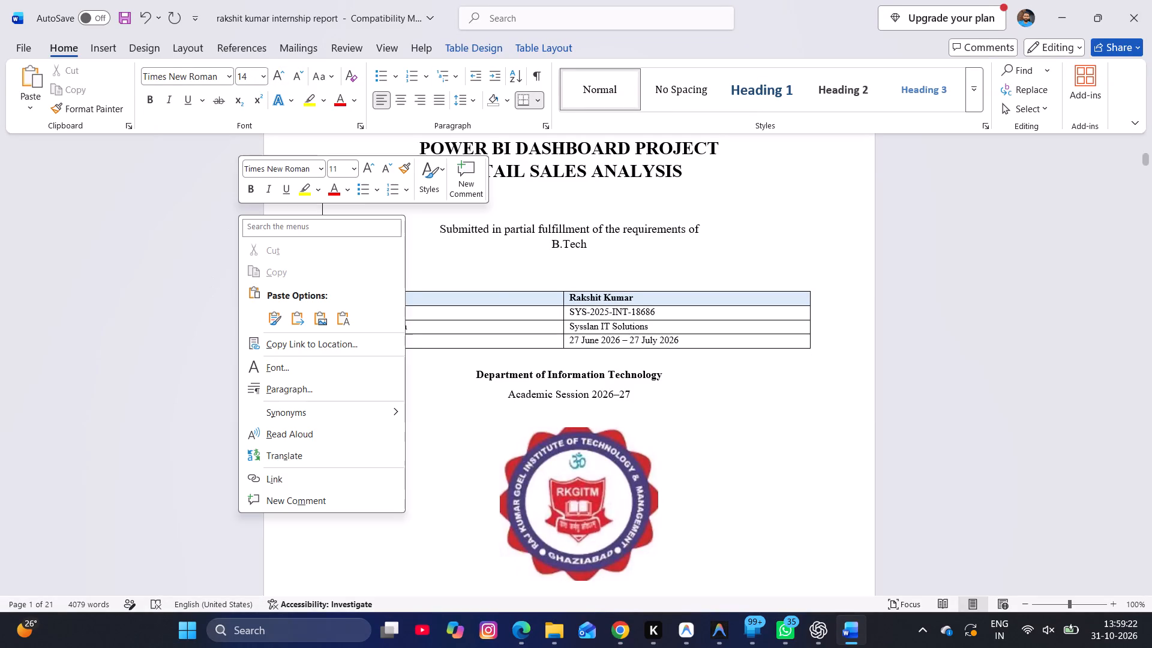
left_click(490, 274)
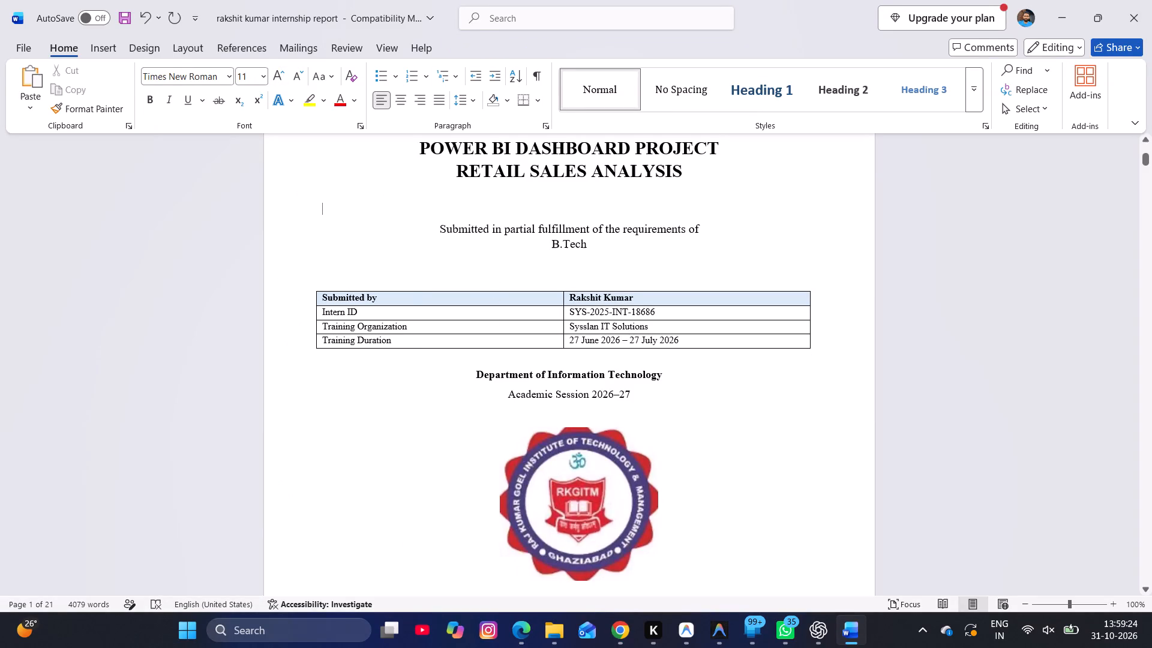
Enlarge the Department of Information Technology and Academic Session 2026–27 lines below the cover table to 12 pt.
scroll(426, 436, "down", 2)
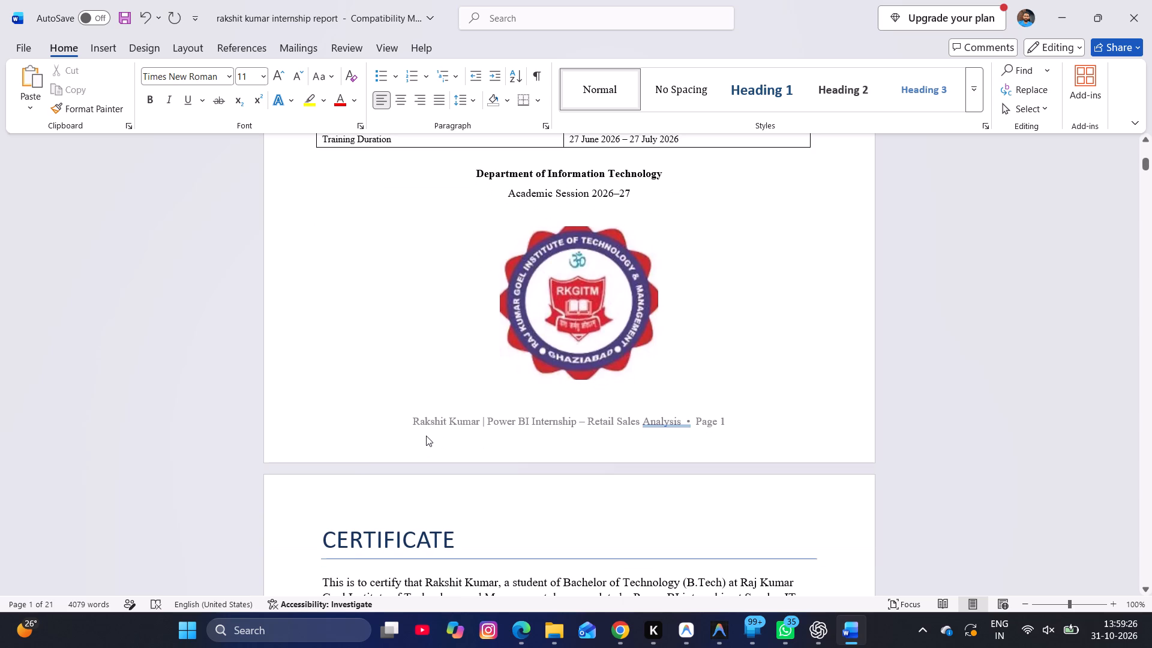
scroll(562, 319, "up", 1)
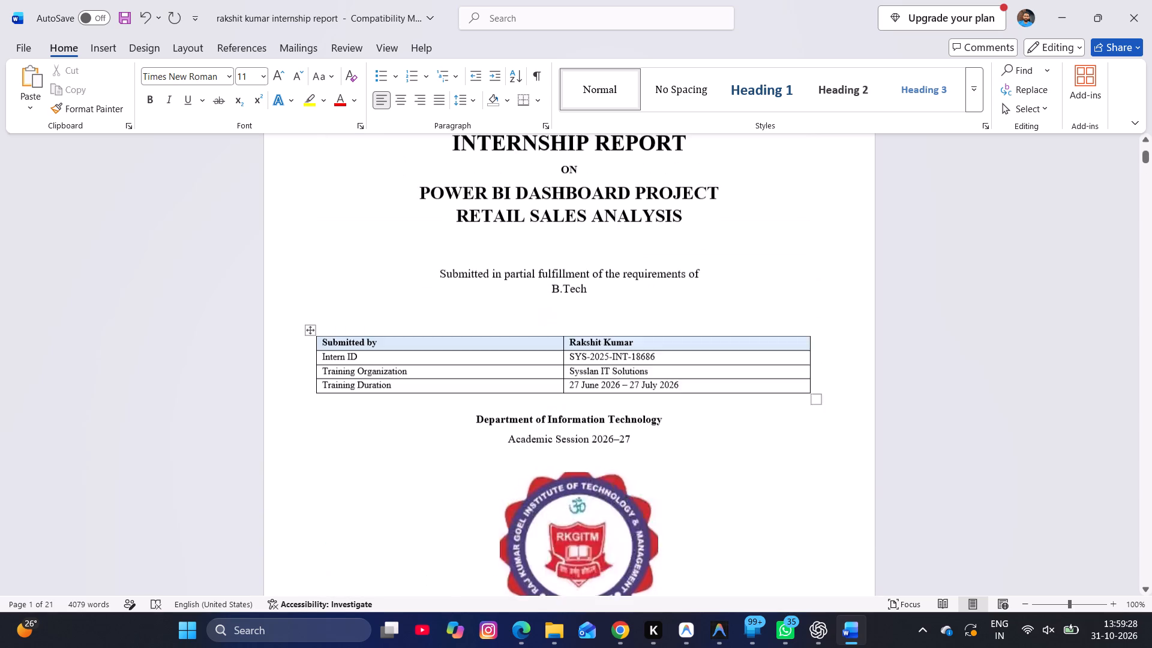
scroll(562, 319, "up", 1)
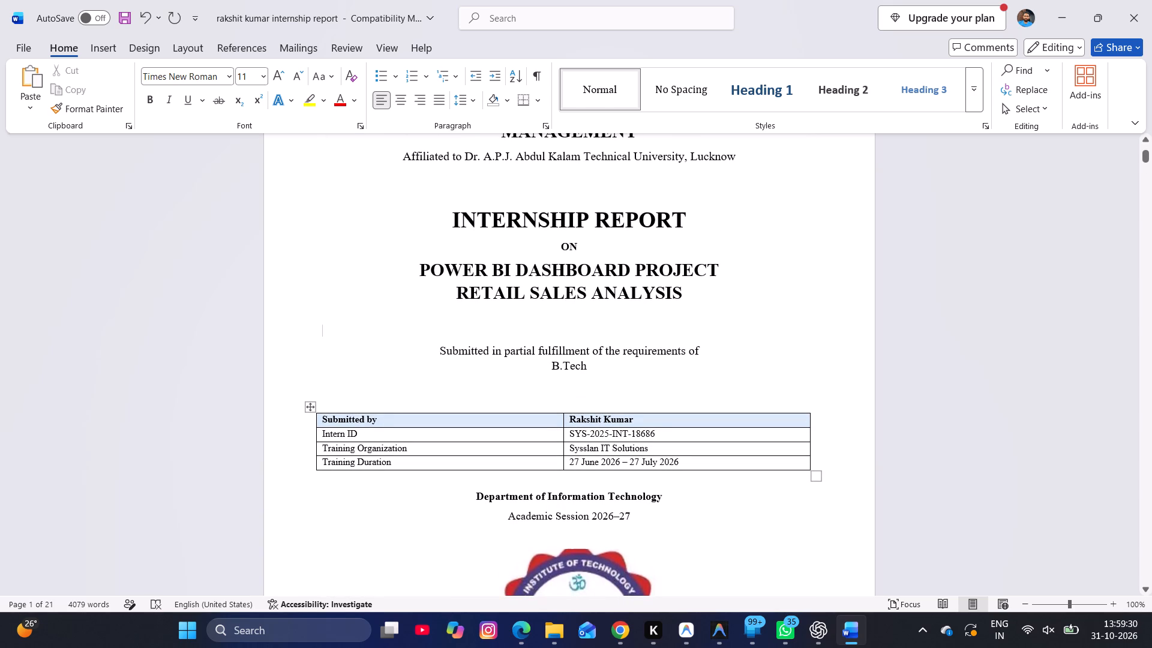
left_click_drag(473, 494, 664, 527)
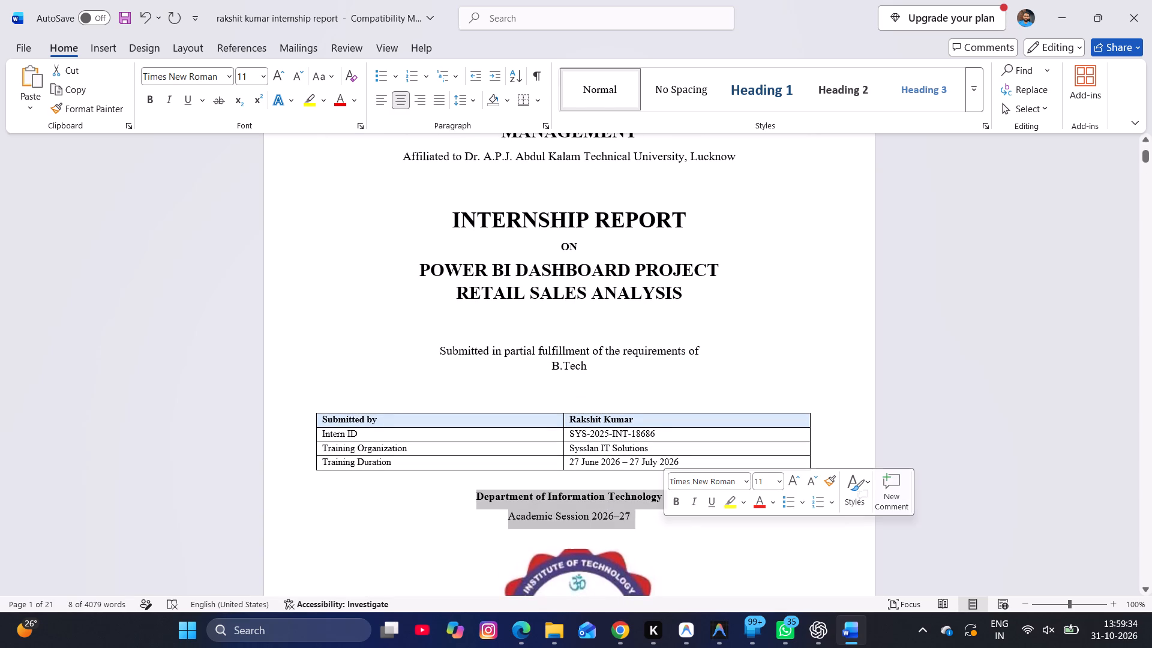
left_click(797, 475)
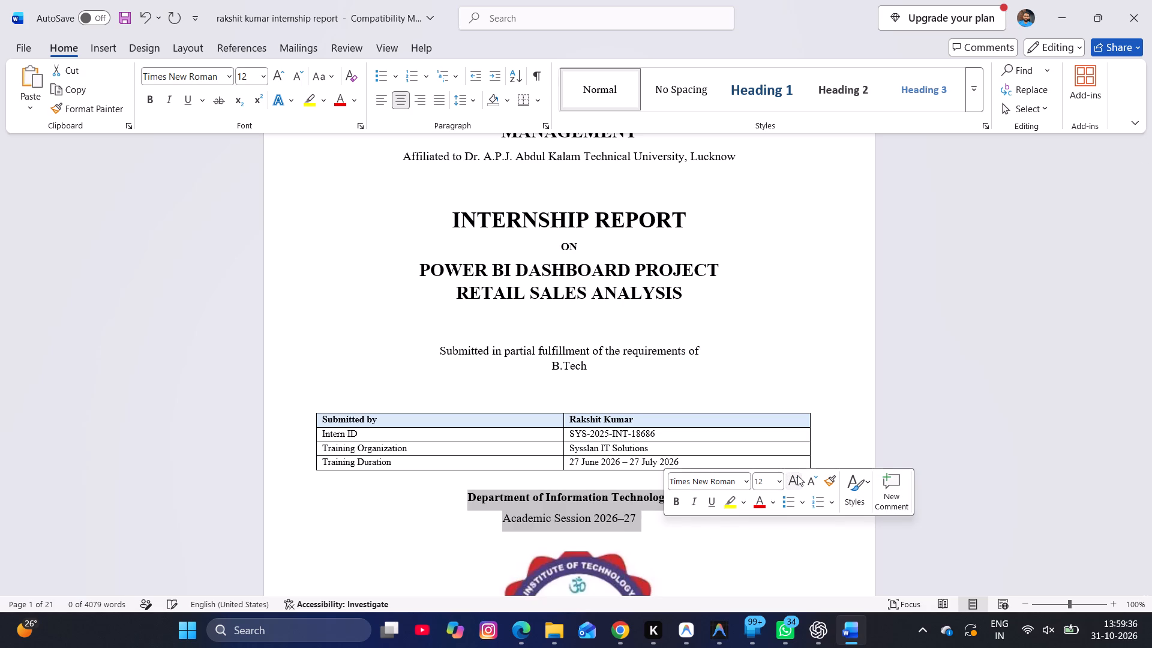
left_click(733, 575)
scroll(733, 575, "down", 4)
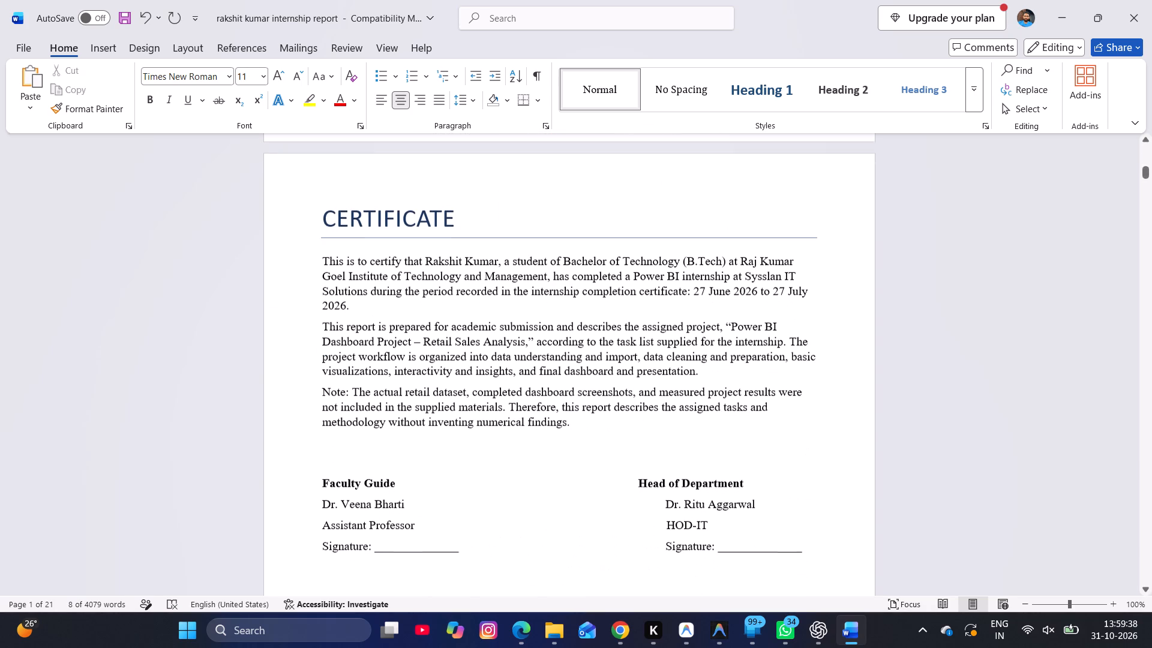
Increase the CONTENTS heading and the whole contents table by one font size step, bringing the heading to 28 pt.
scroll(733, 575, "down", 6)
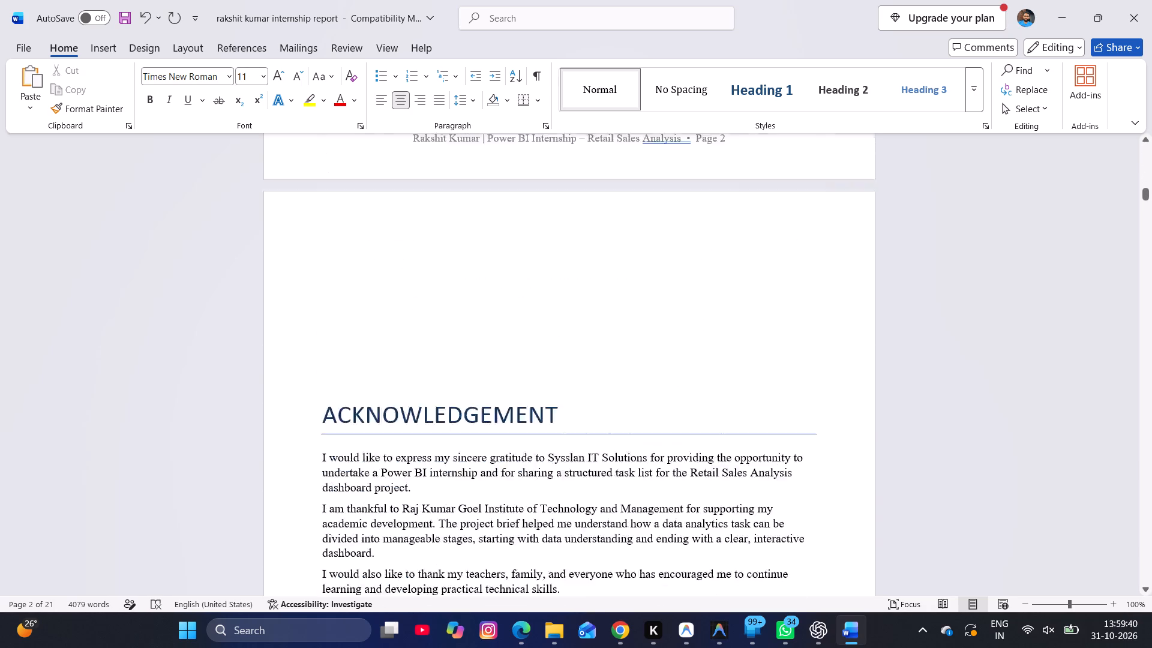
scroll(733, 575, "down", 4)
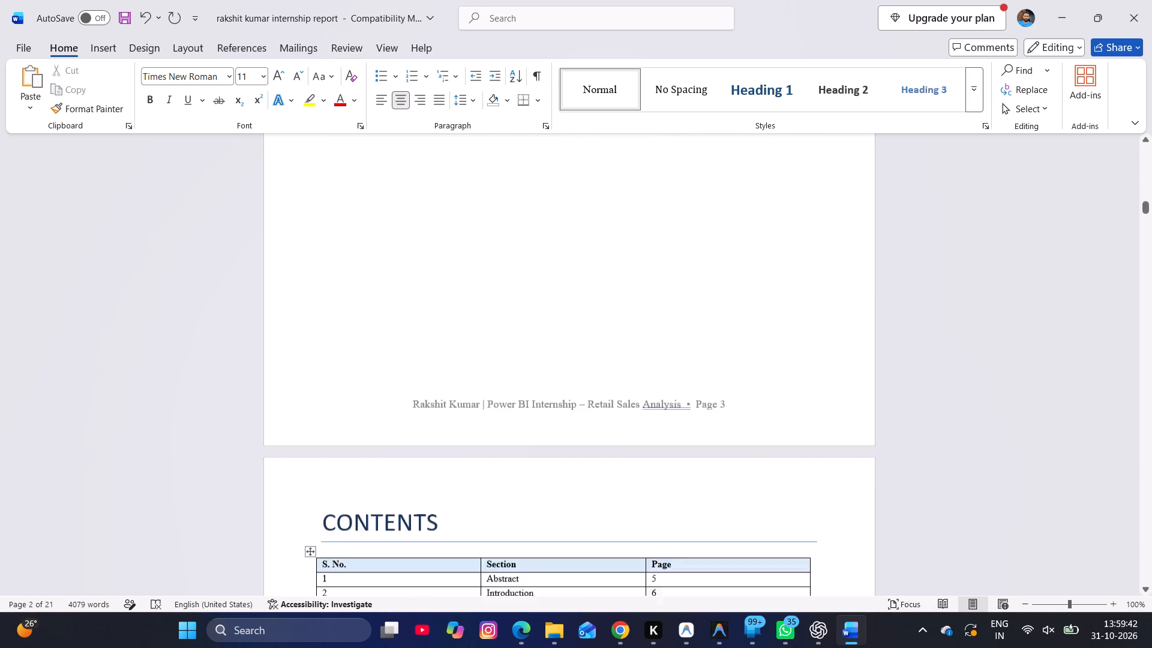
scroll(733, 575, "down", 2)
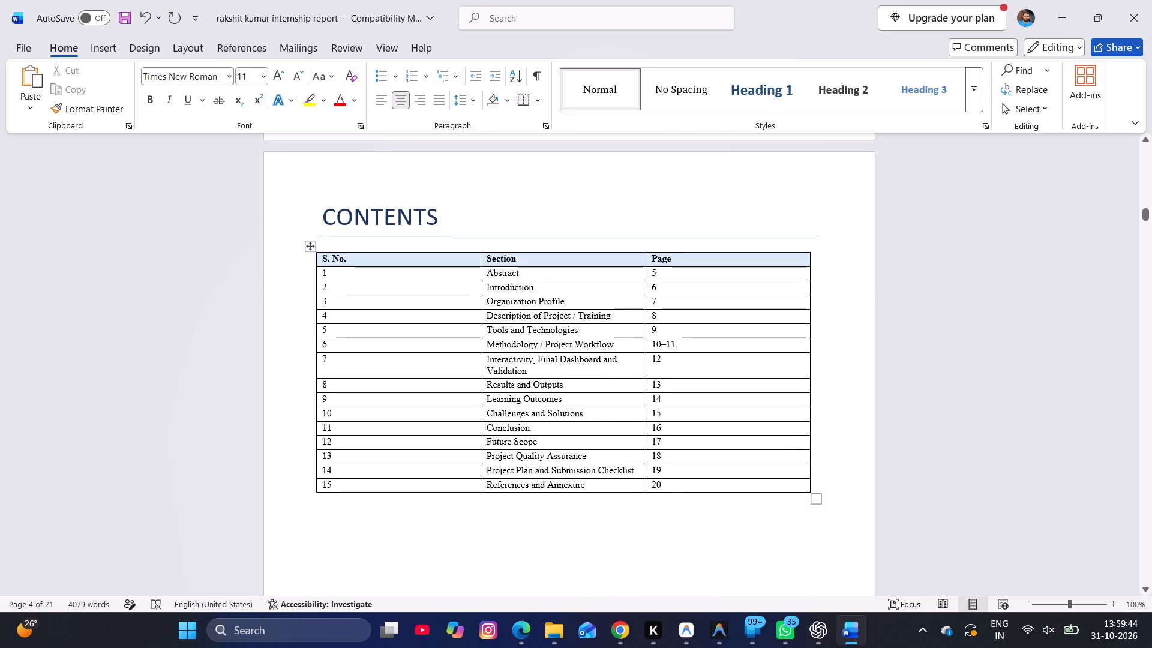
left_click_drag(298, 237, 535, 406)
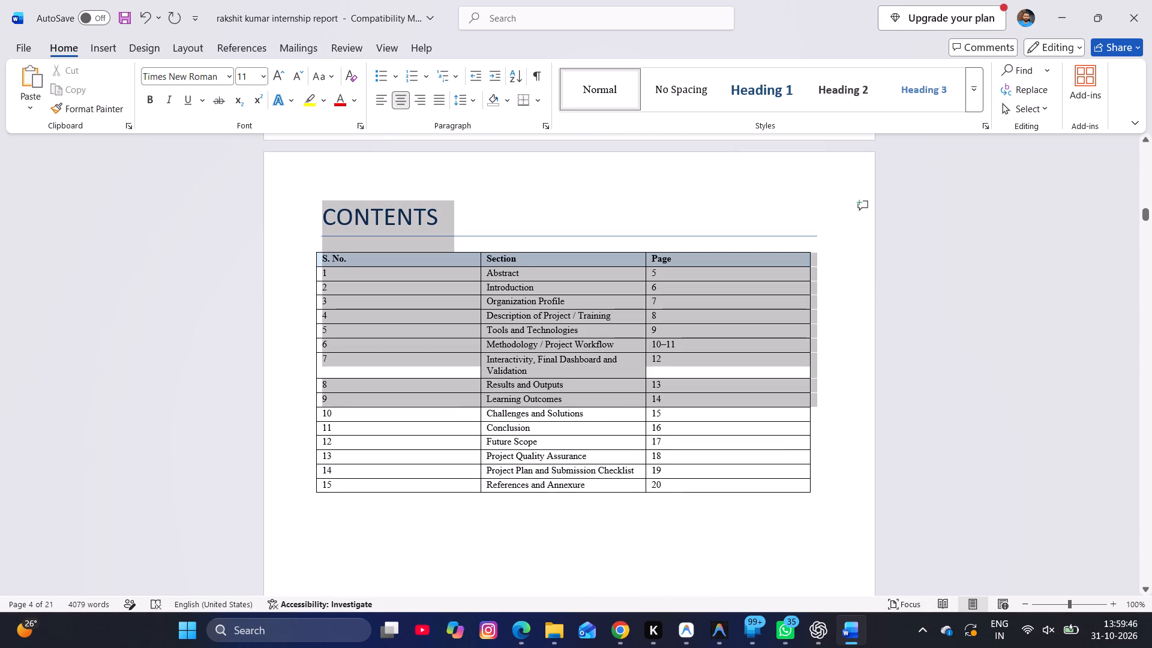
left_click_drag(535, 406, 599, 484)
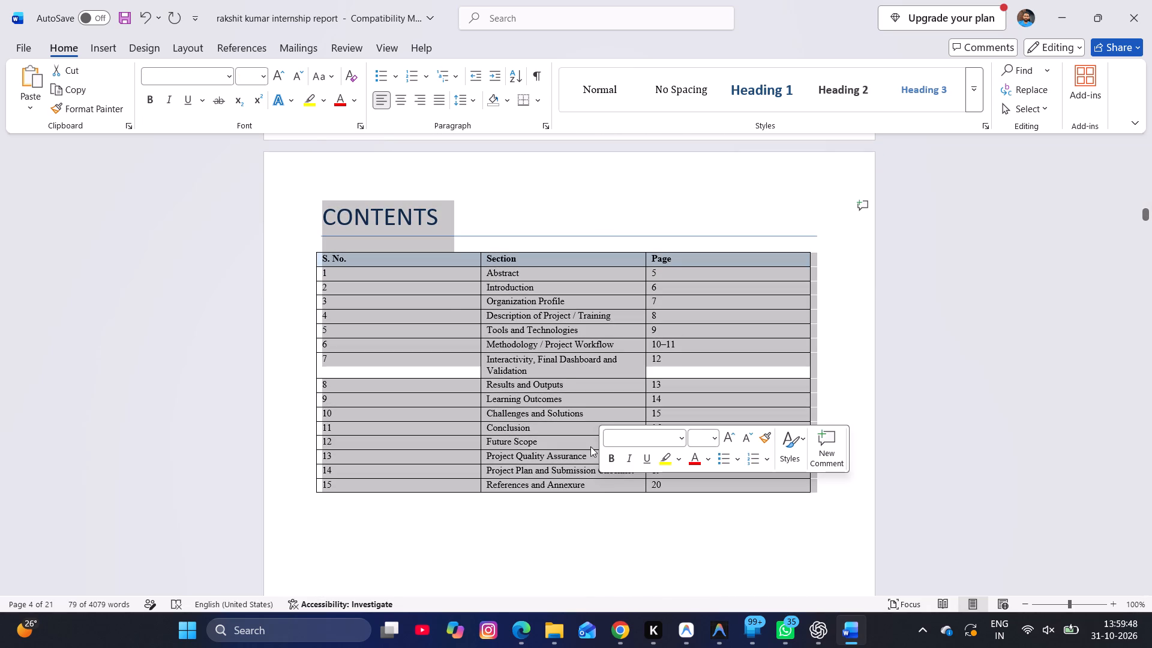
left_click(281, 72)
left_click(581, 229)
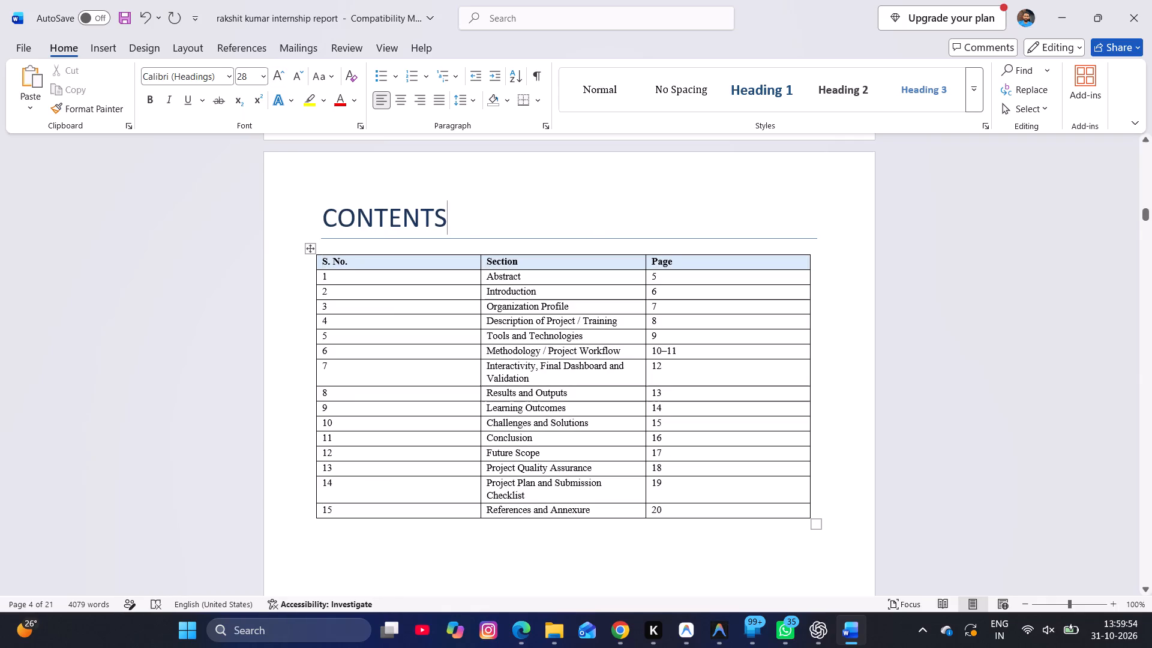
left_click(505, 536)
Increase the font size of all Abstract body text, including the Keywords line, by one step.
scroll(505, 536, "down", 4)
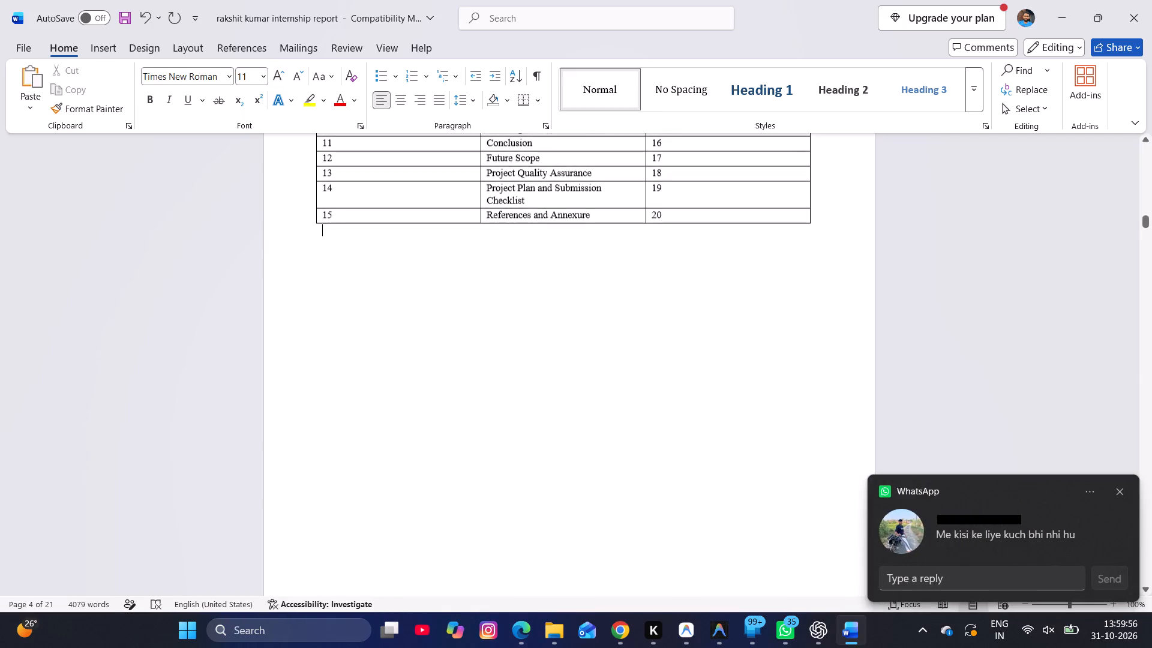
scroll(505, 536, "down", 3)
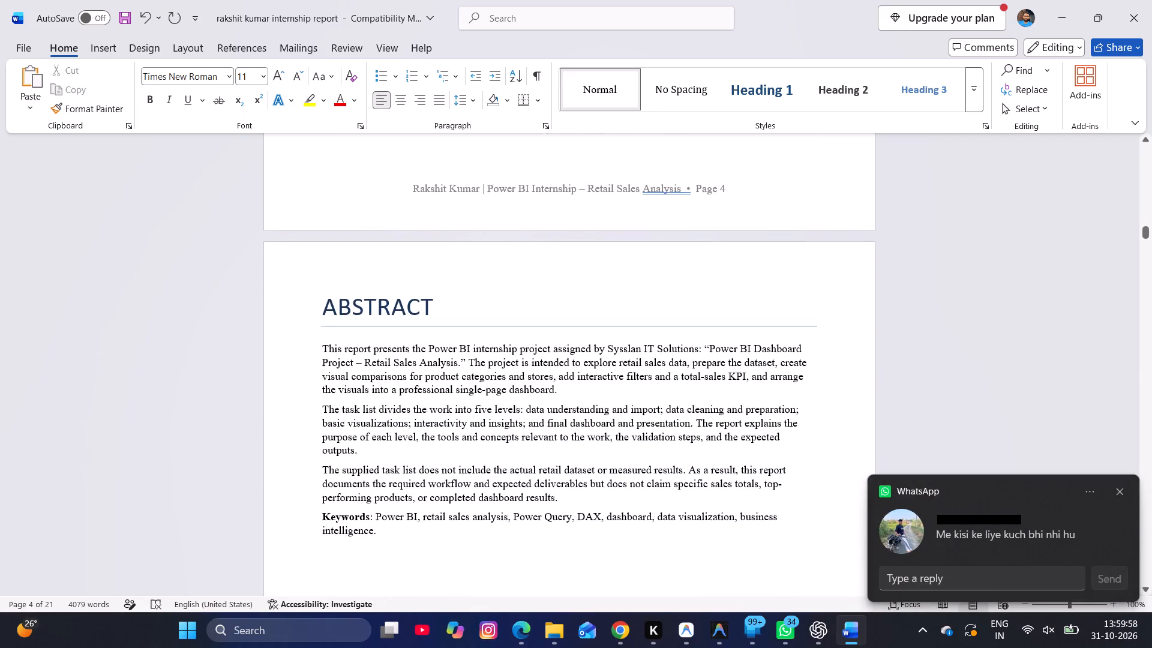
left_click_drag(317, 345, 422, 452)
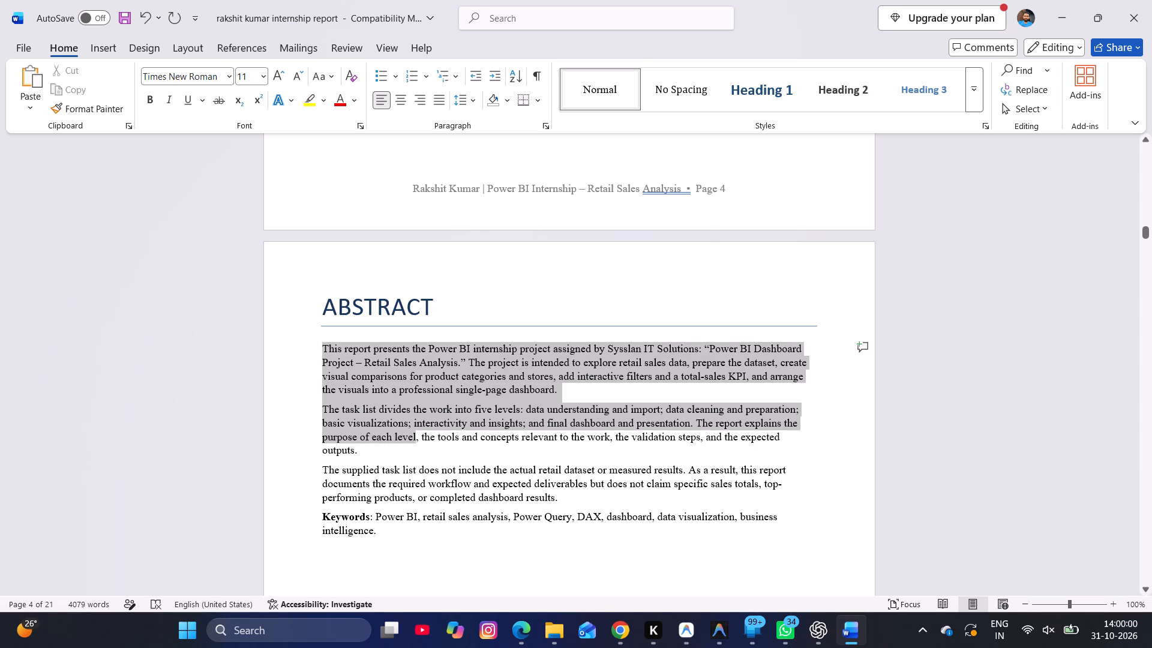
left_click_drag(422, 452, 475, 526)
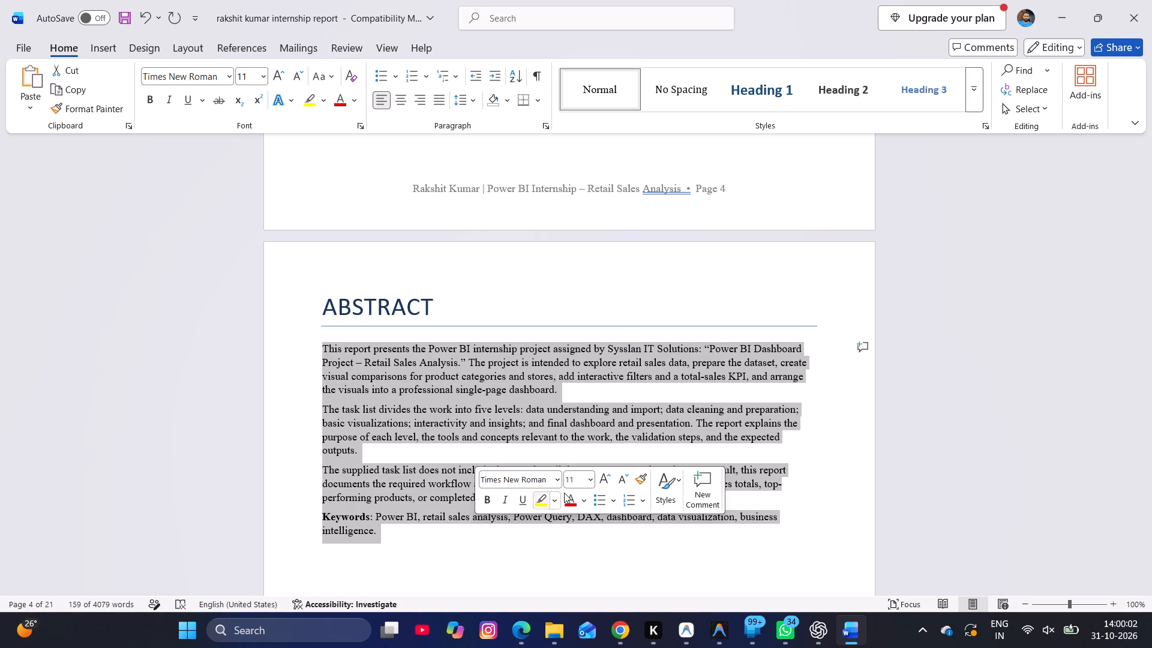
left_click(610, 482)
left_click(743, 279)
Increase the font size of the Introduction section by one step, from its opening paragraph through the 1.4 Project Deliverables list.
scroll(743, 279, "down", 2)
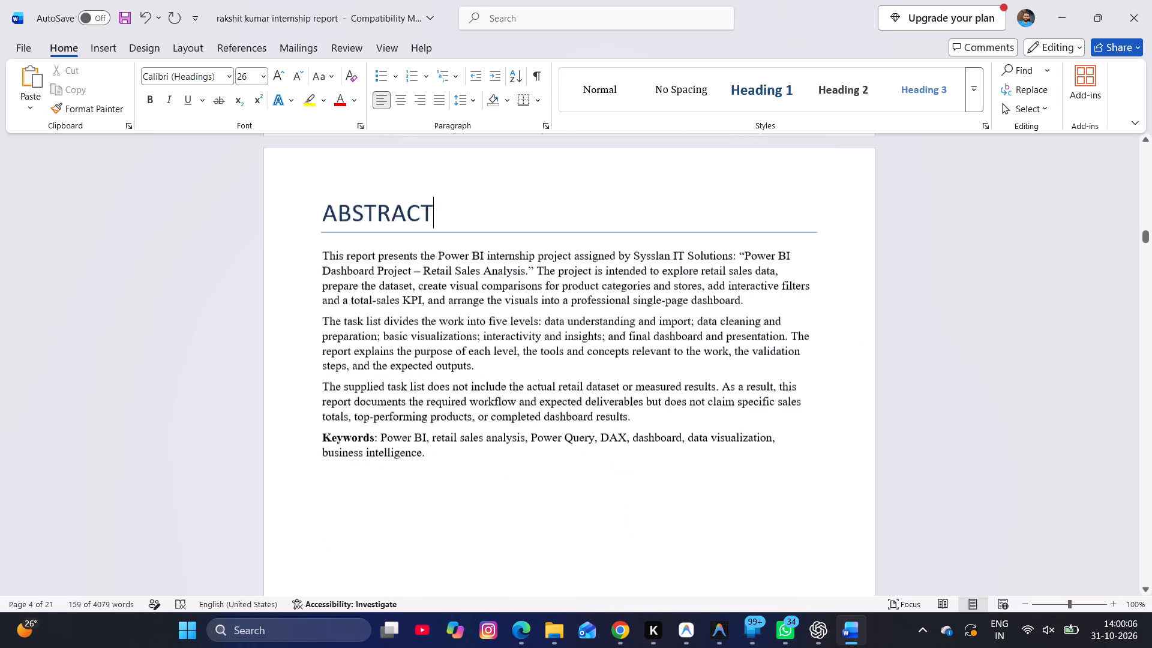
scroll(743, 279, "down", 6)
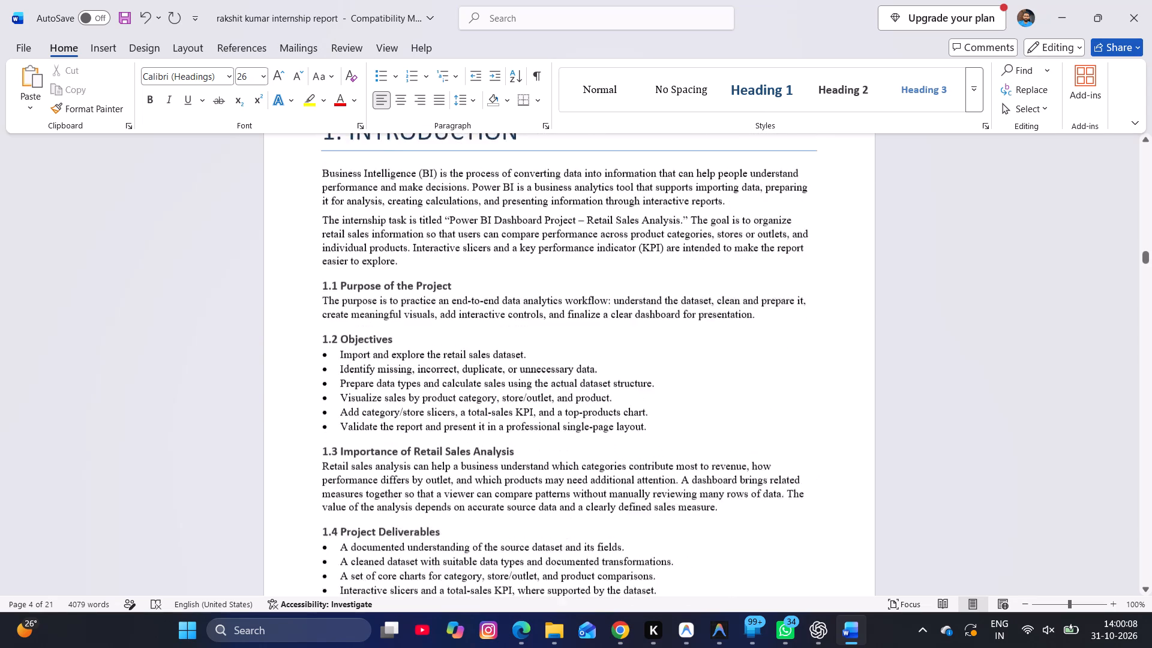
scroll(743, 279, "down", 1)
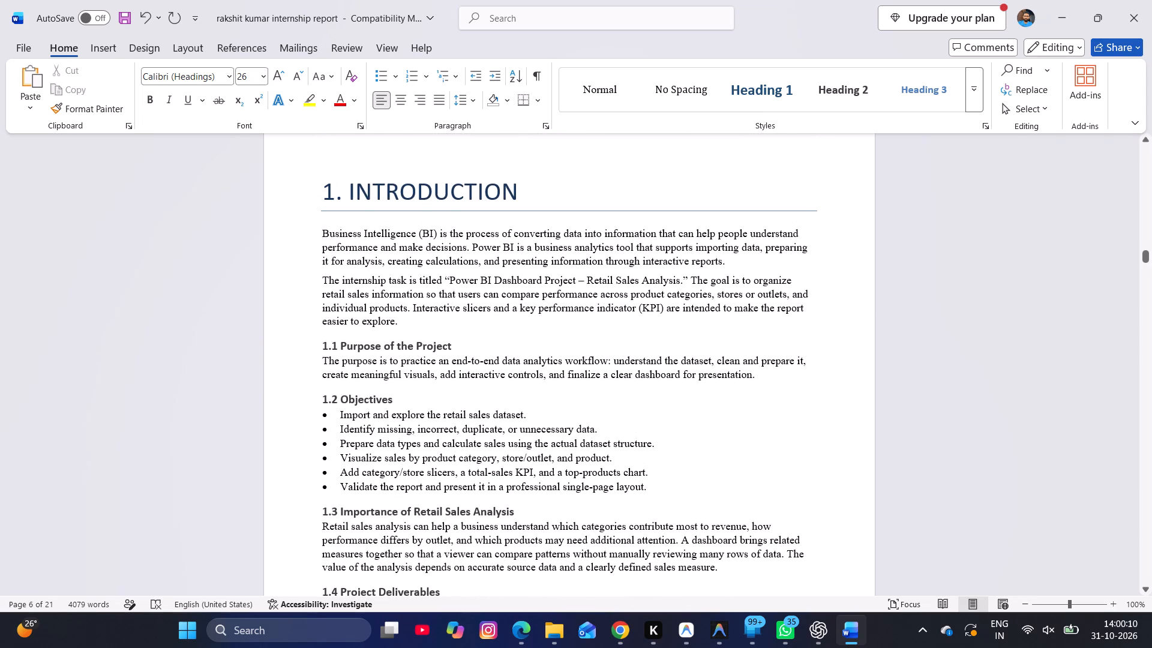
left_click(379, 229)
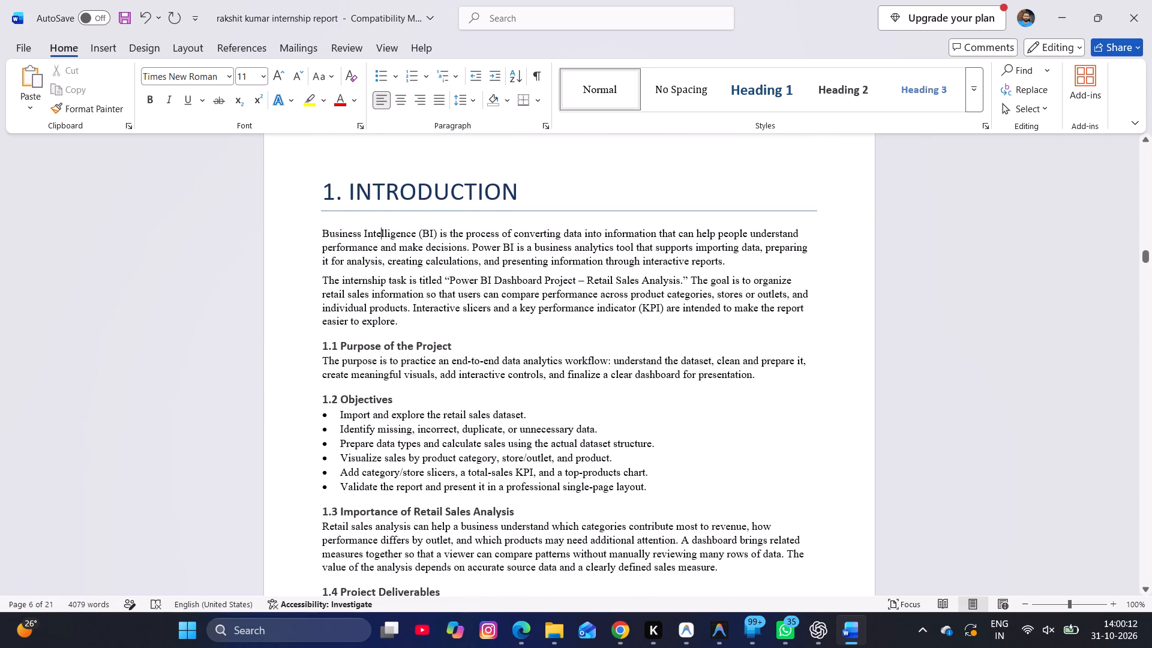
left_click_drag(317, 236, 653, 626)
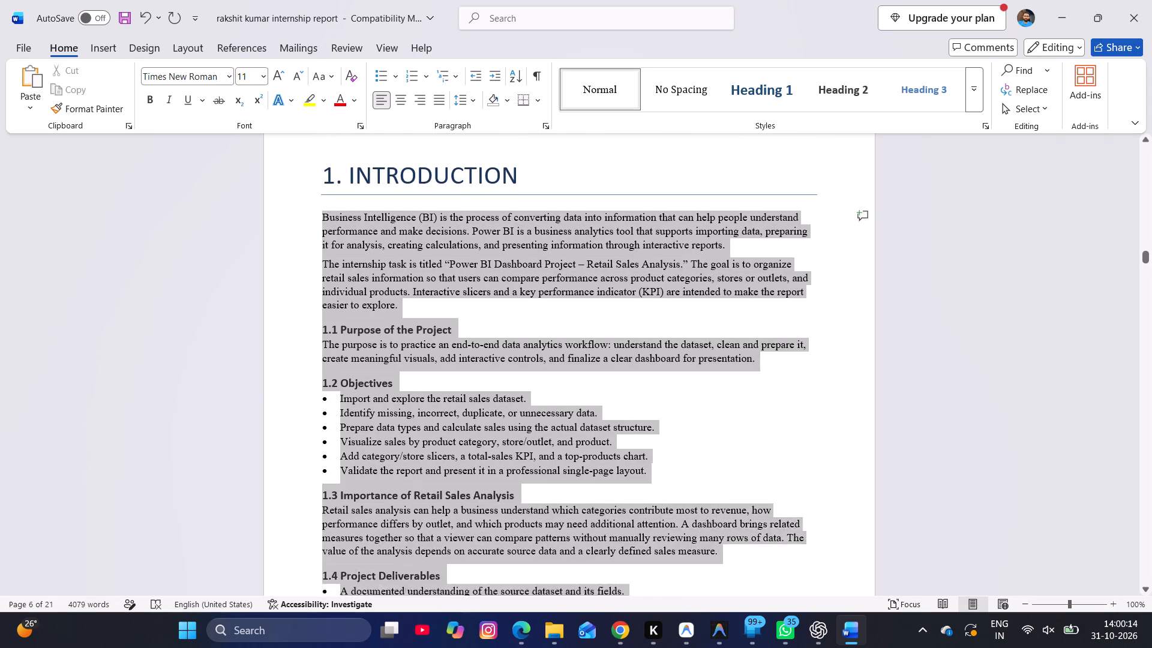
left_click_drag(653, 626, 670, 299)
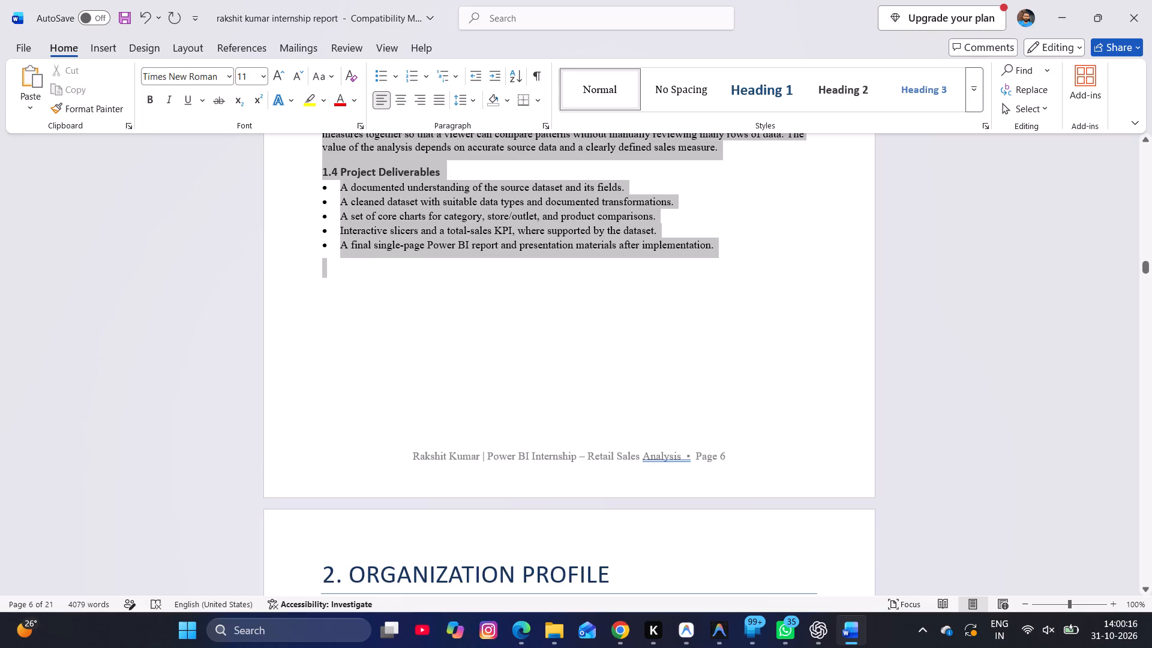
left_click_drag(670, 299, 670, 298)
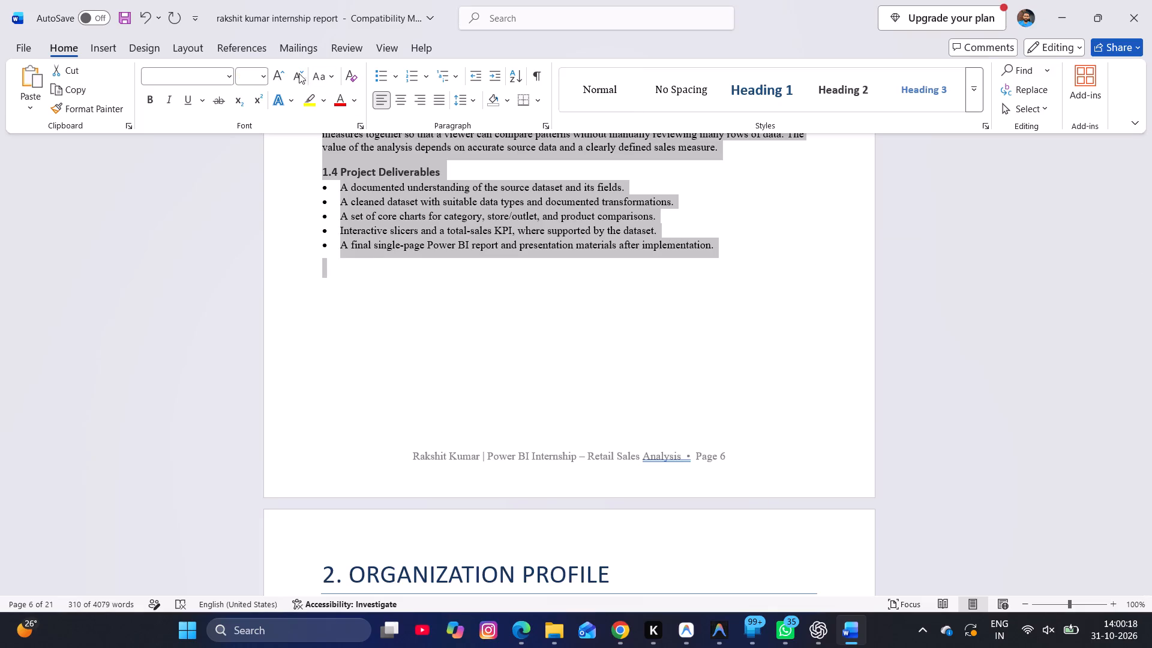
left_click(281, 72)
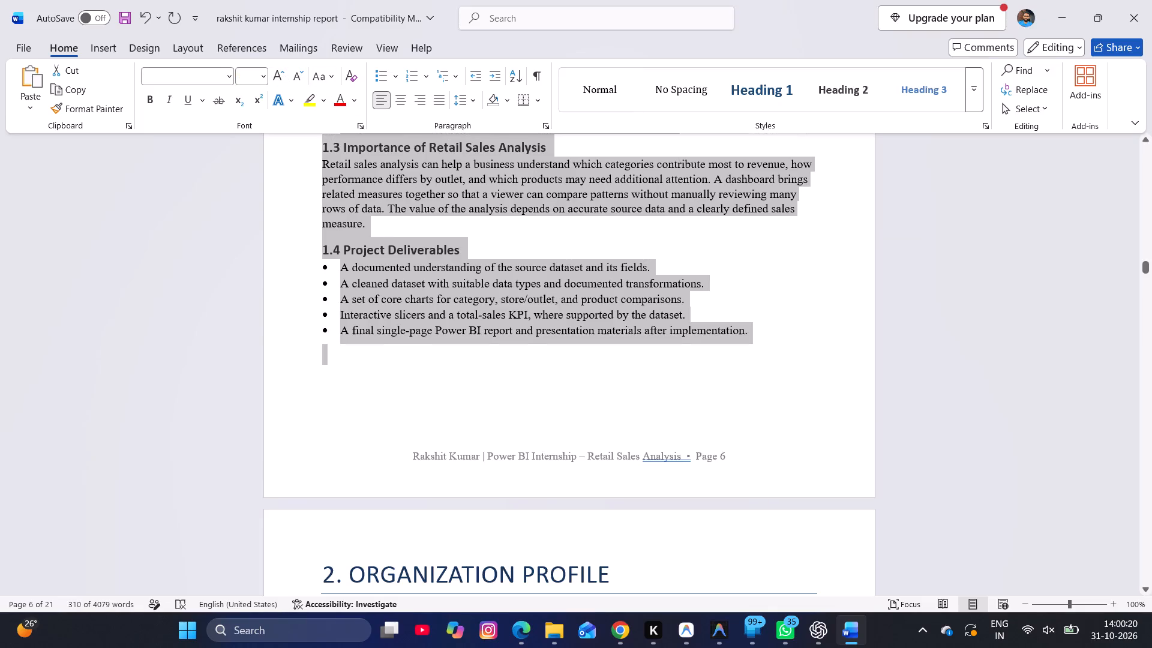
left_click(467, 429)
Increase the font size of the Organization Profile content below its heading by one step, including the Internship Details table and 2.2 Professional Context.
scroll(467, 429, "right", 1)
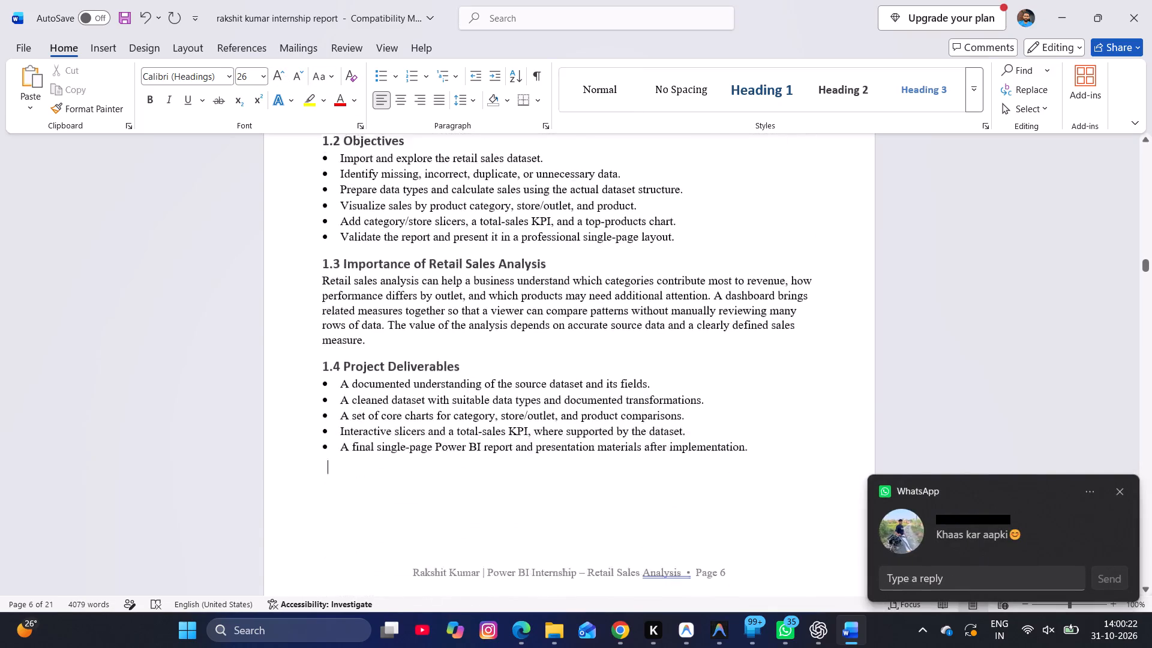
scroll(467, 429, "right", 1)
scroll(467, 429, "down", 4)
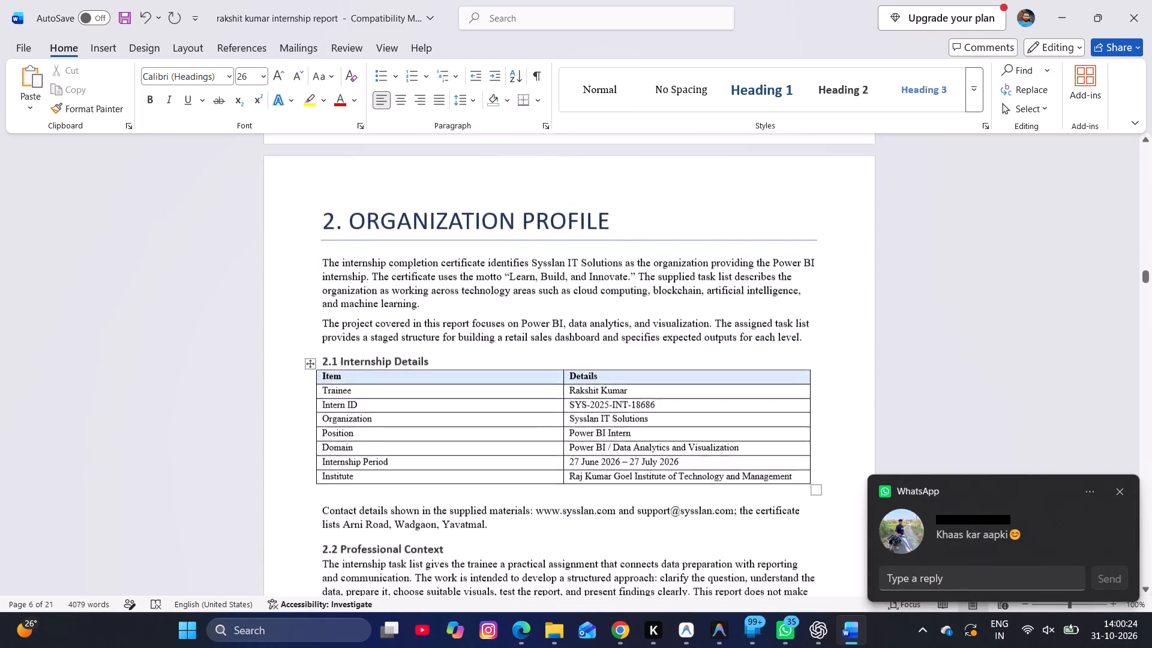
scroll(467, 429, "down", 1)
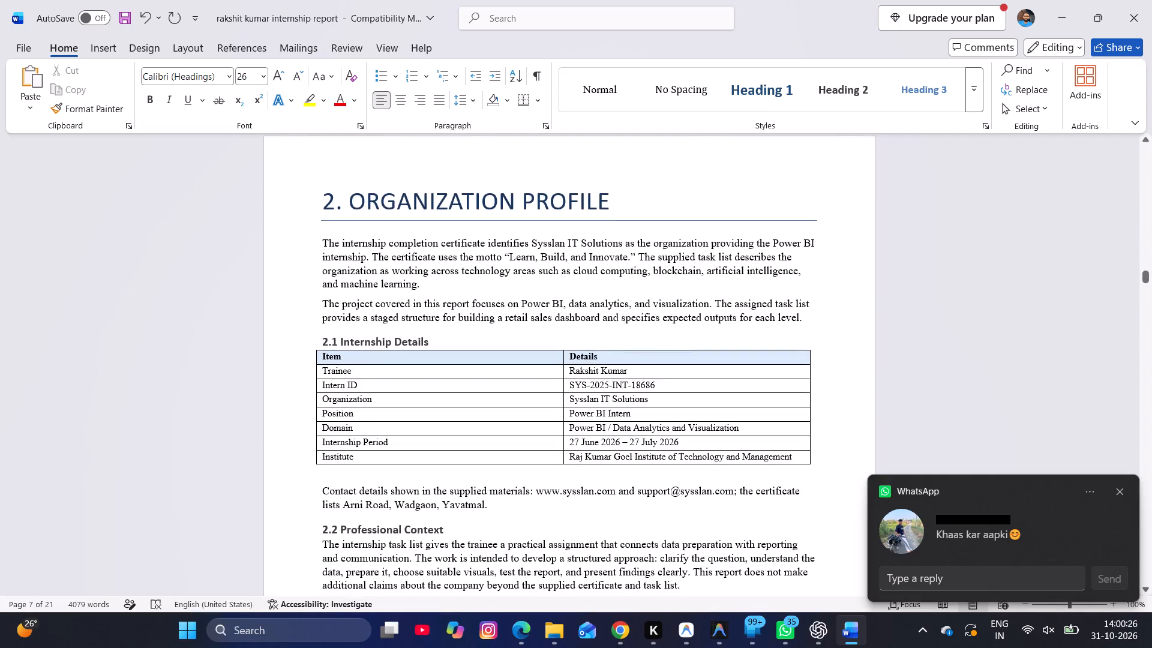
left_click_drag(322, 238, 633, 647)
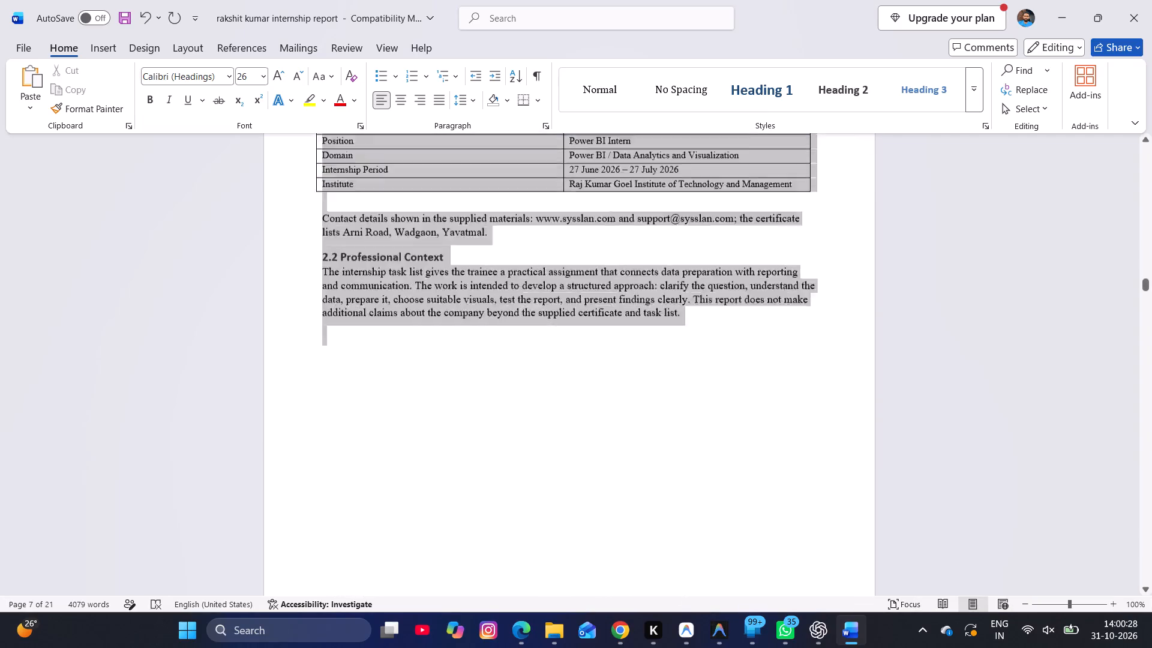
left_click_drag(633, 647, 634, 259)
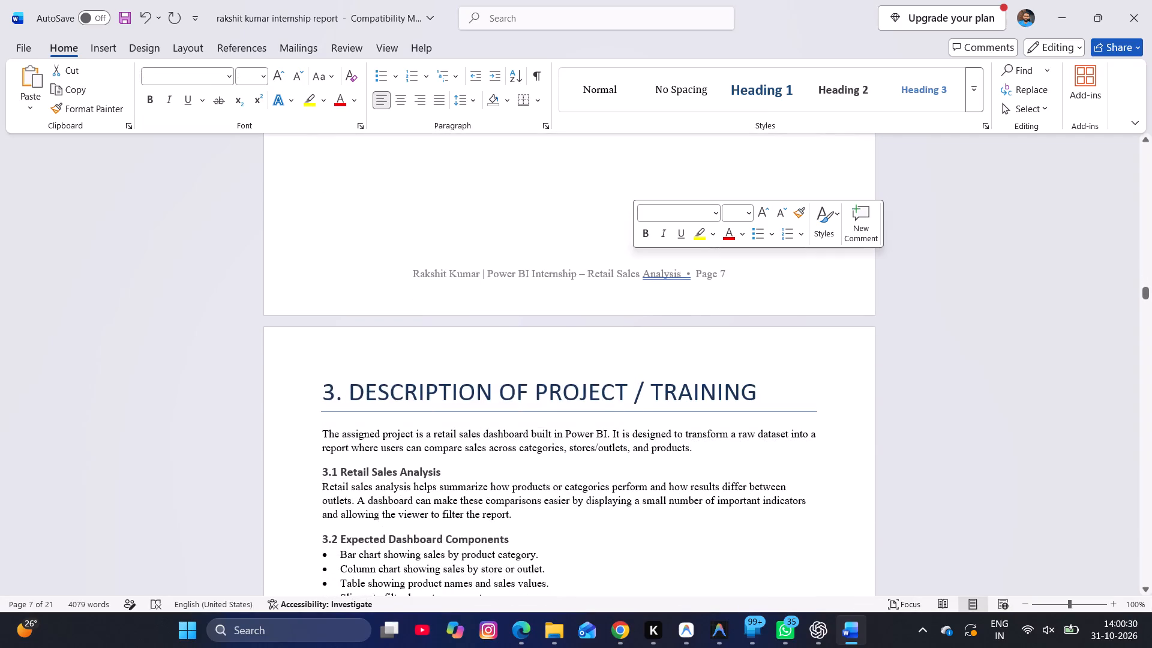
left_click(767, 213)
left_click(637, 201)
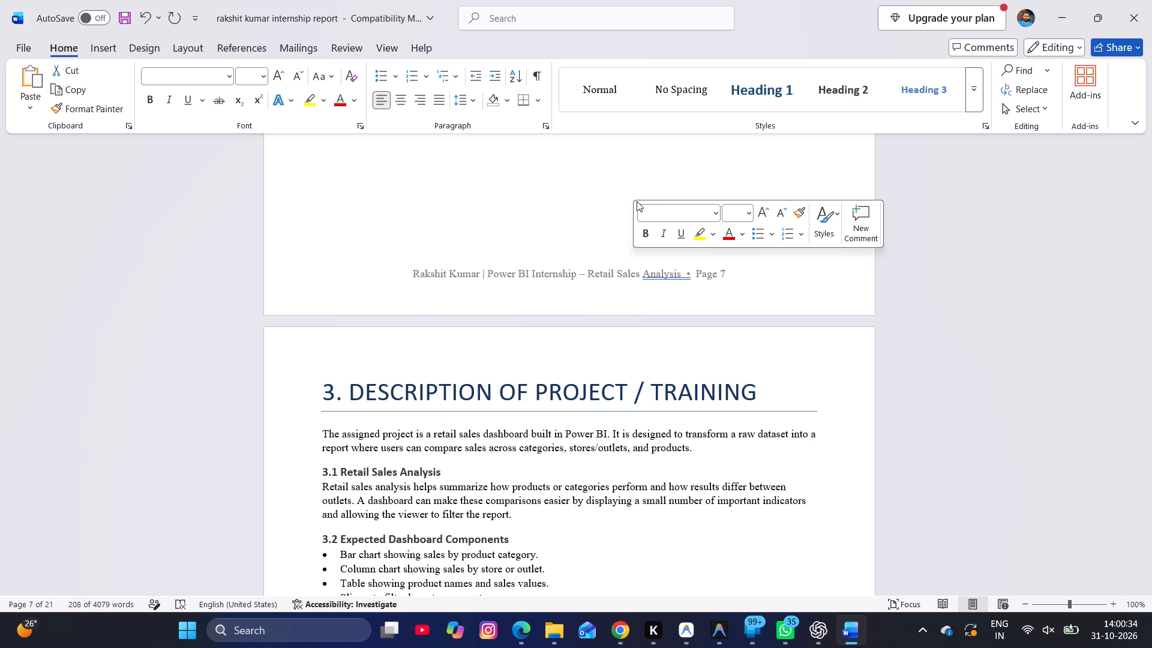
left_click(611, 201)
Review the Introduction and Organization Profile pages, checking the font size of their section headings and the layout of the text.
scroll(611, 201, "up", 5)
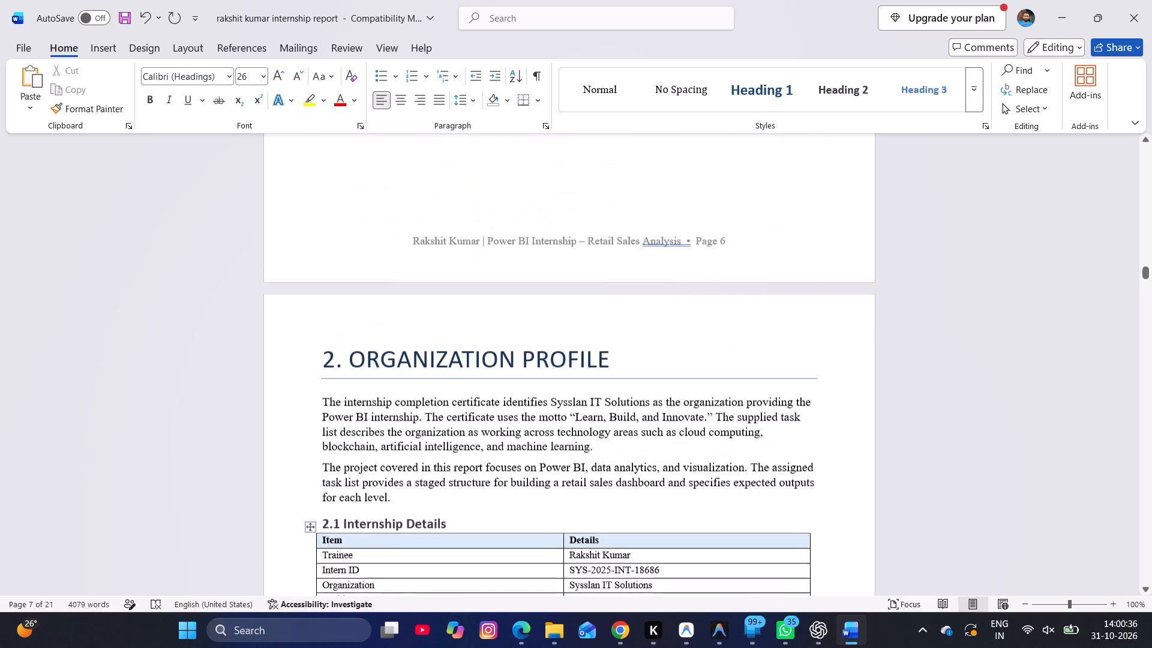
scroll(611, 201, "up", 1)
scroll(564, 352, "up", 5)
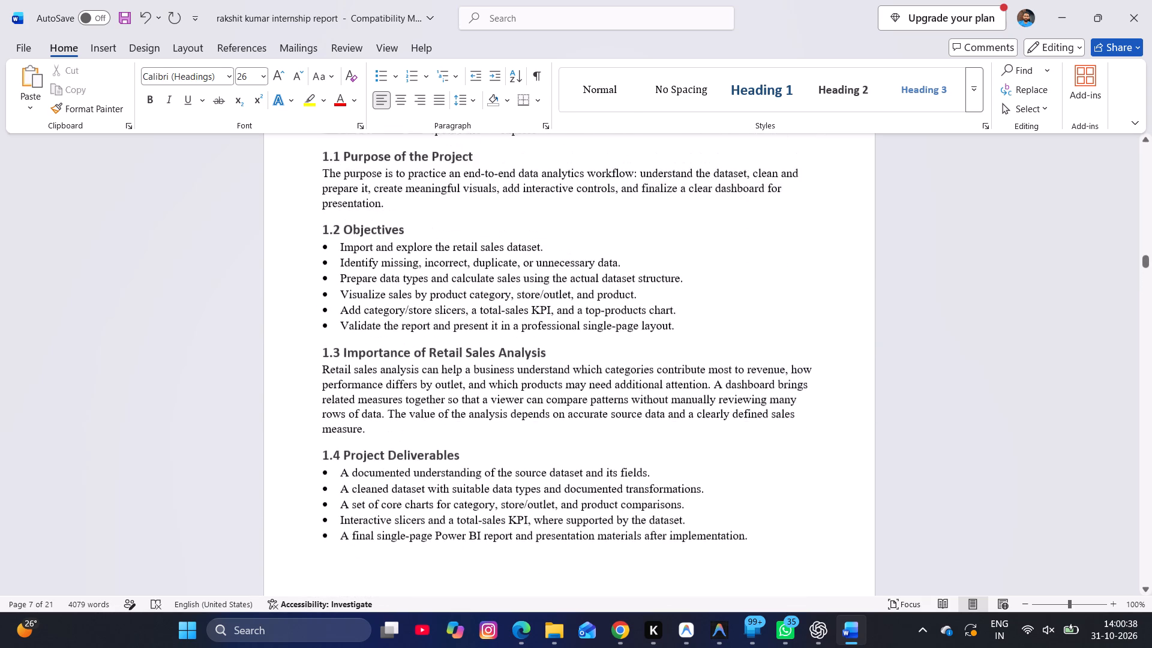
scroll(564, 352, "up", 2)
scroll(564, 352, "down", 3)
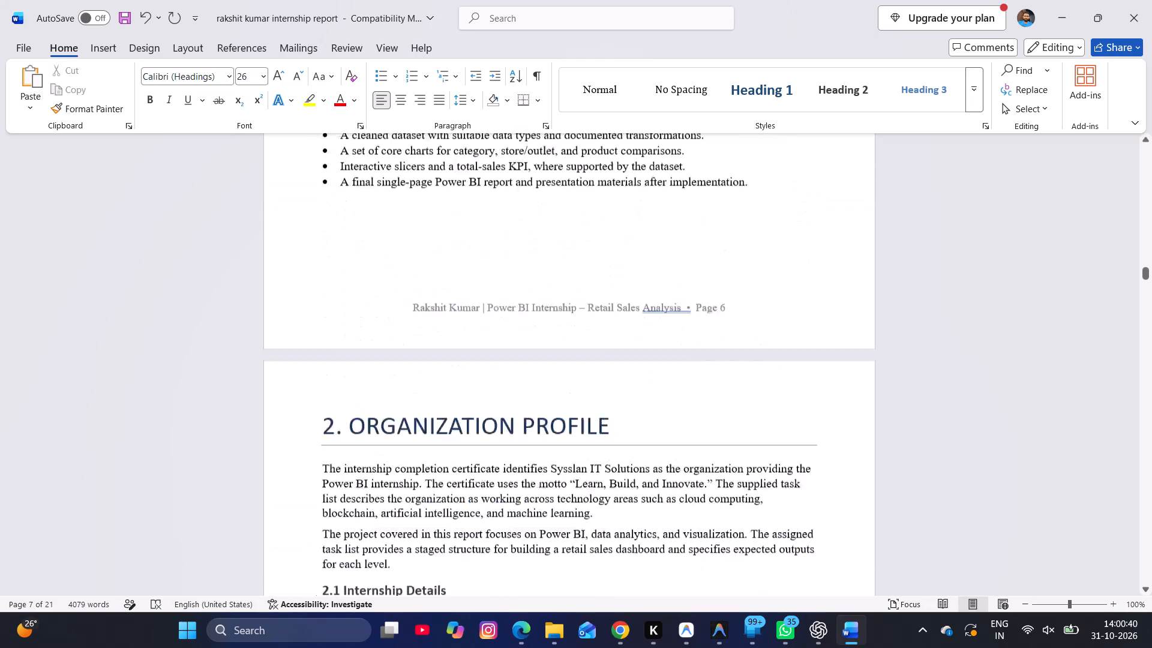
scroll(564, 352, "down", 1)
left_click(580, 241)
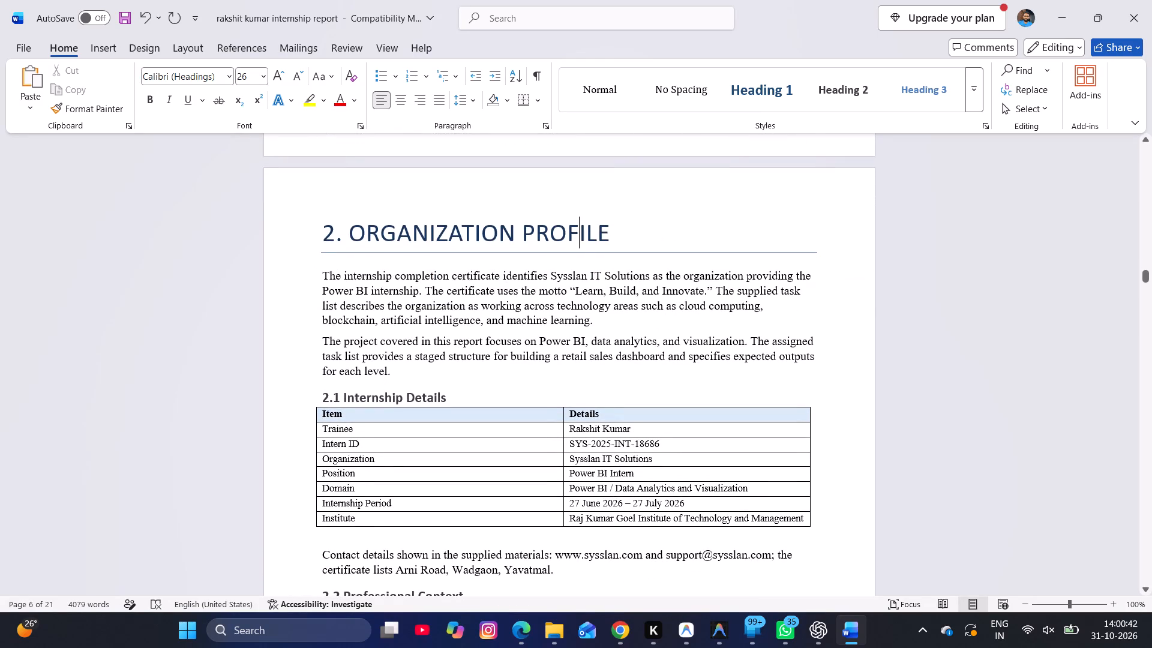
scroll(580, 241, "up", 6)
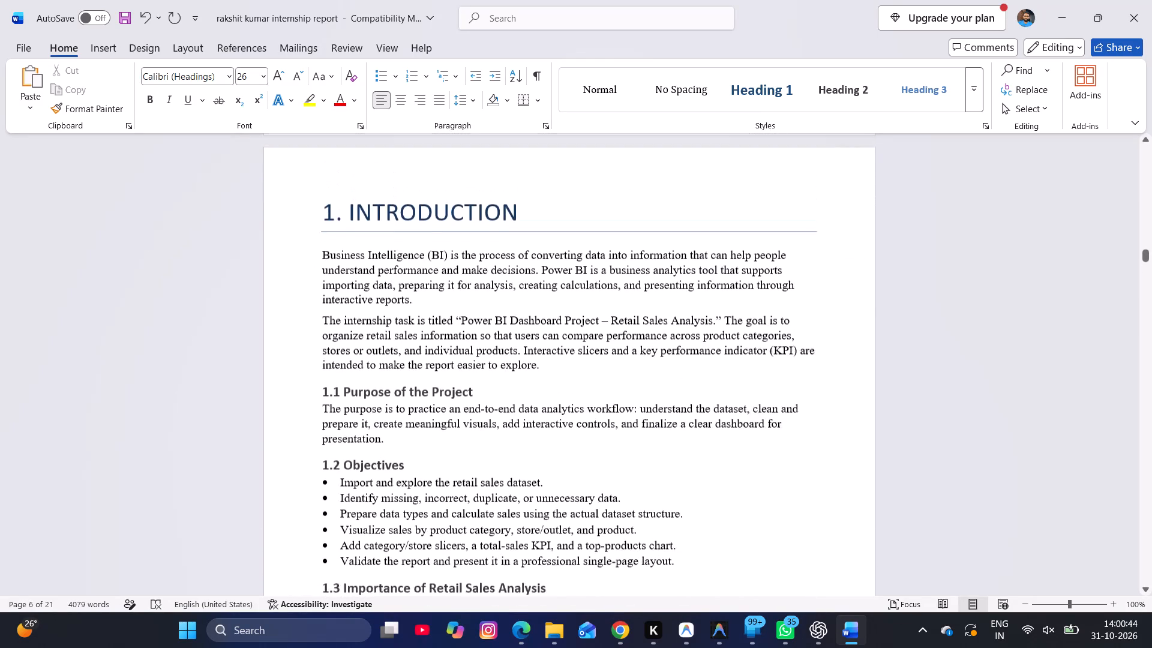
scroll(580, 241, "up", 1)
left_click(503, 247)
scroll(503, 247, "down", 4)
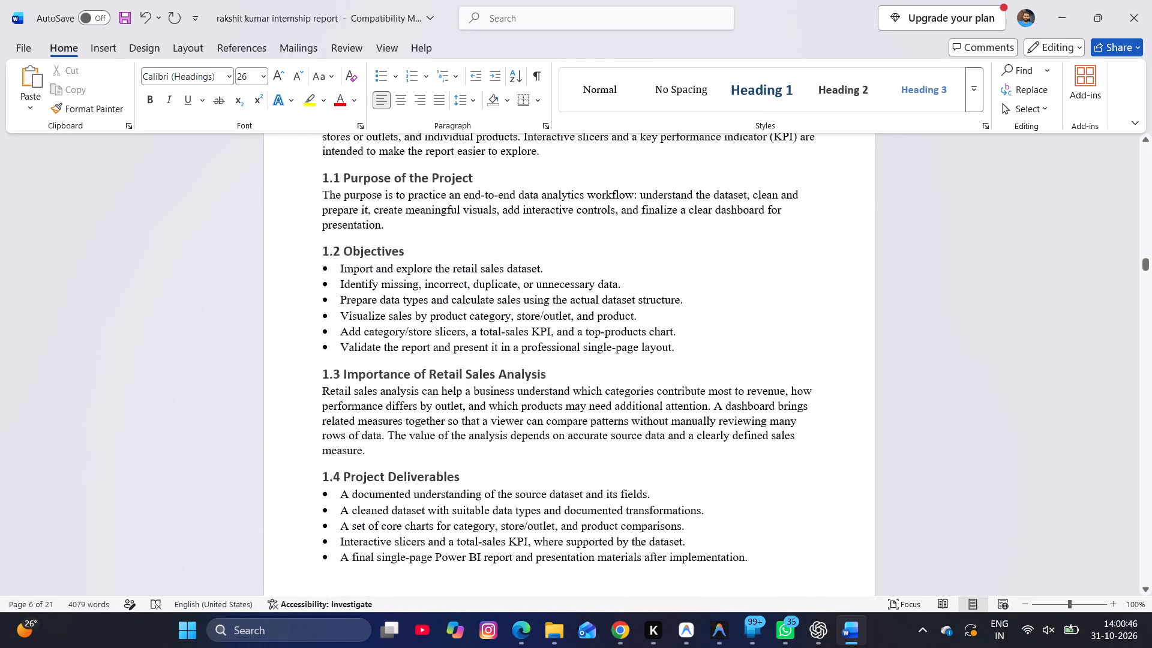
scroll(503, 247, "down", 6)
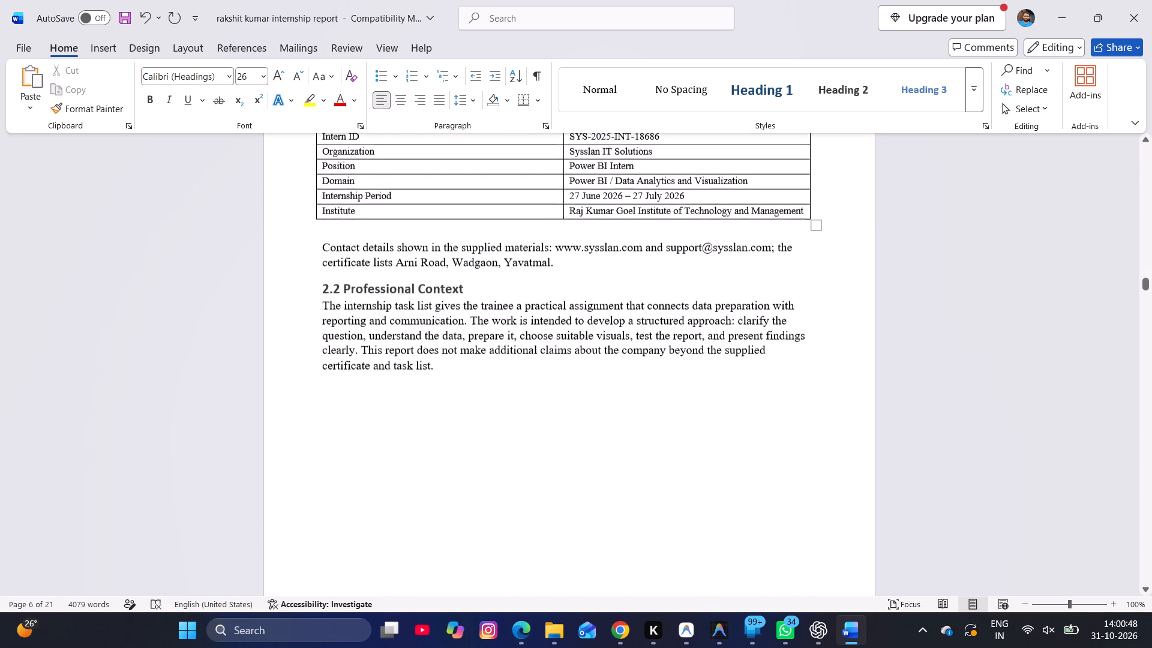
Increase the font size of the Description of Project / Training content below its heading by one step, through the end of 3.4.
scroll(503, 247, "down", 4)
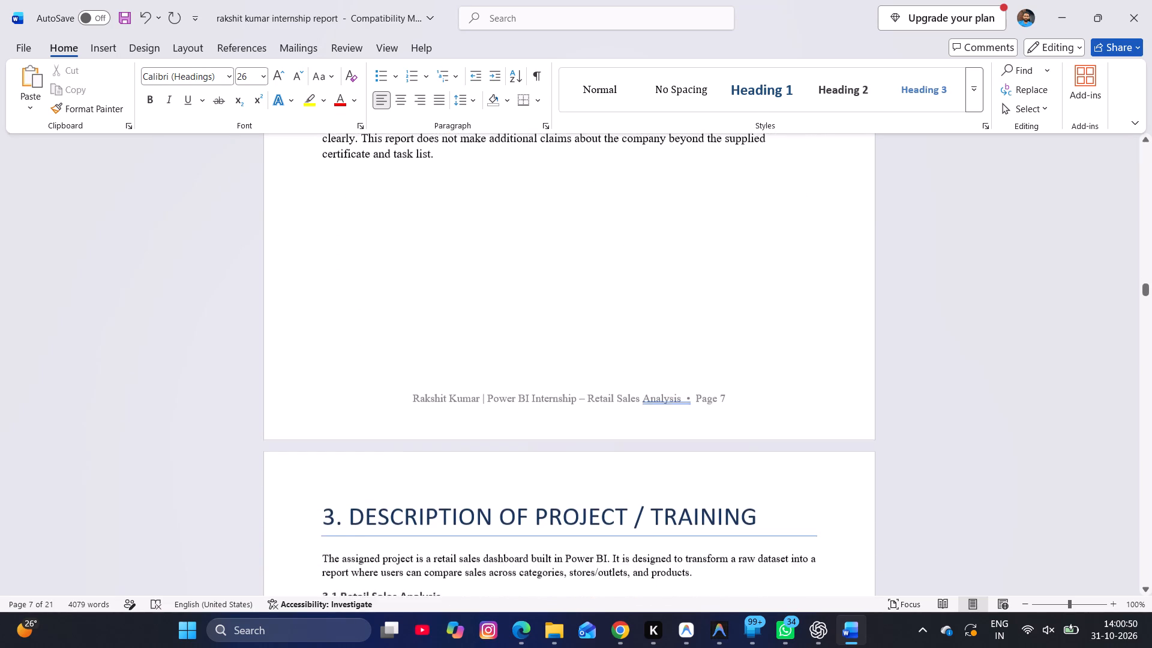
scroll(503, 247, "down", 2)
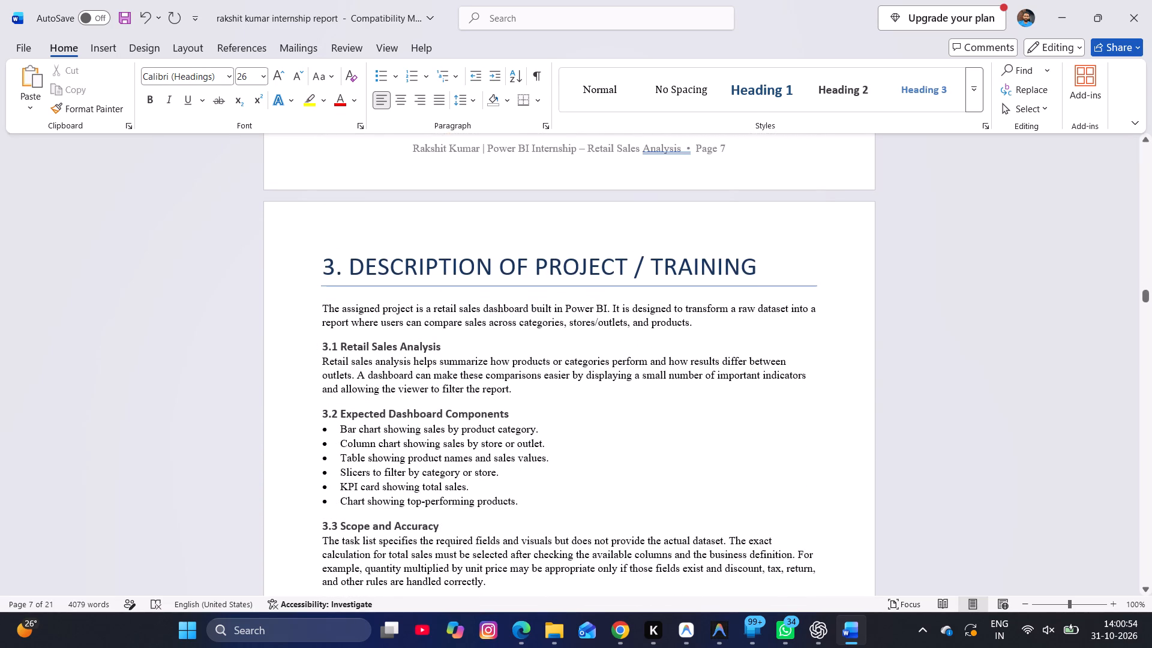
left_click_drag(320, 305, 589, 617)
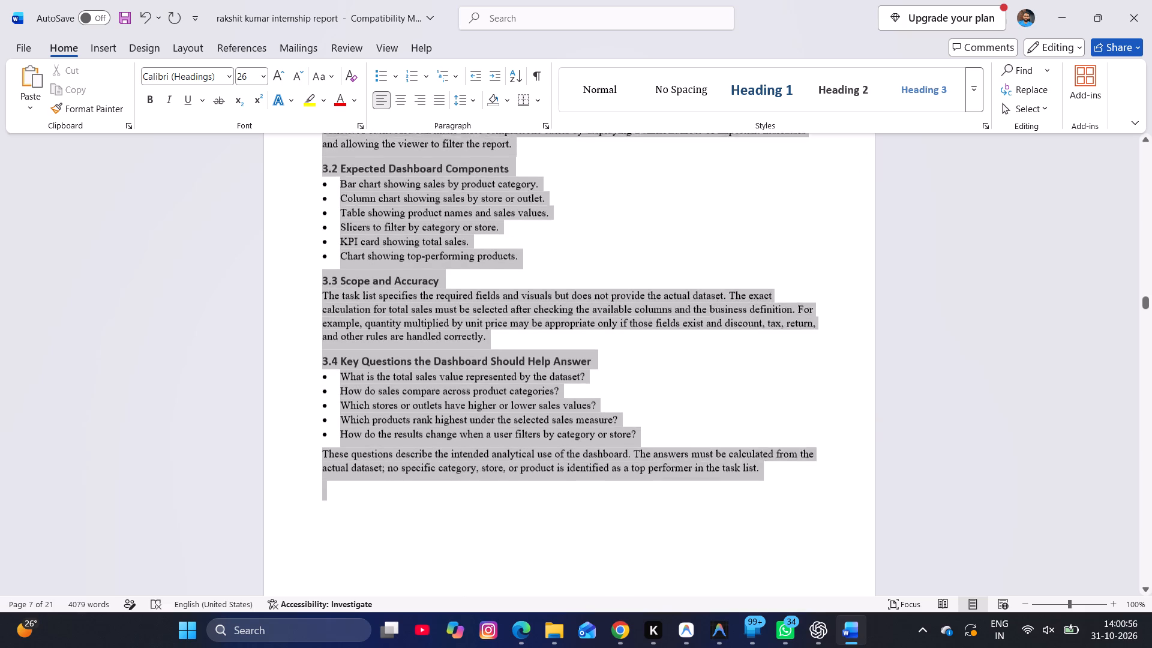
left_click_drag(589, 617, 566, 293)
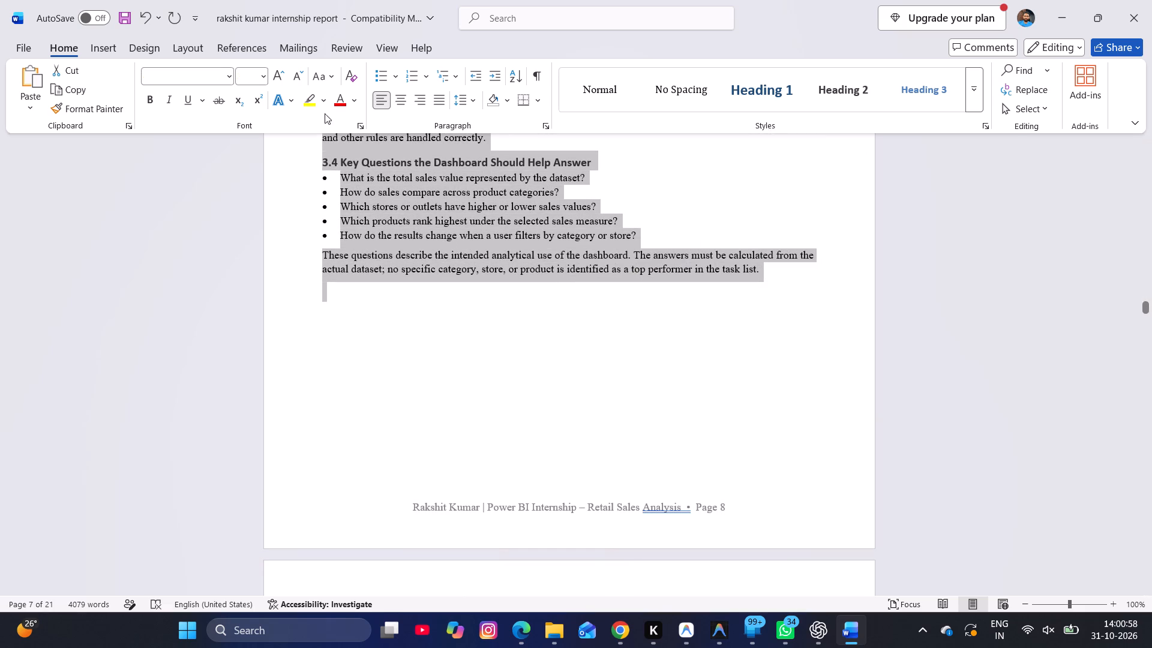
left_click(281, 79)
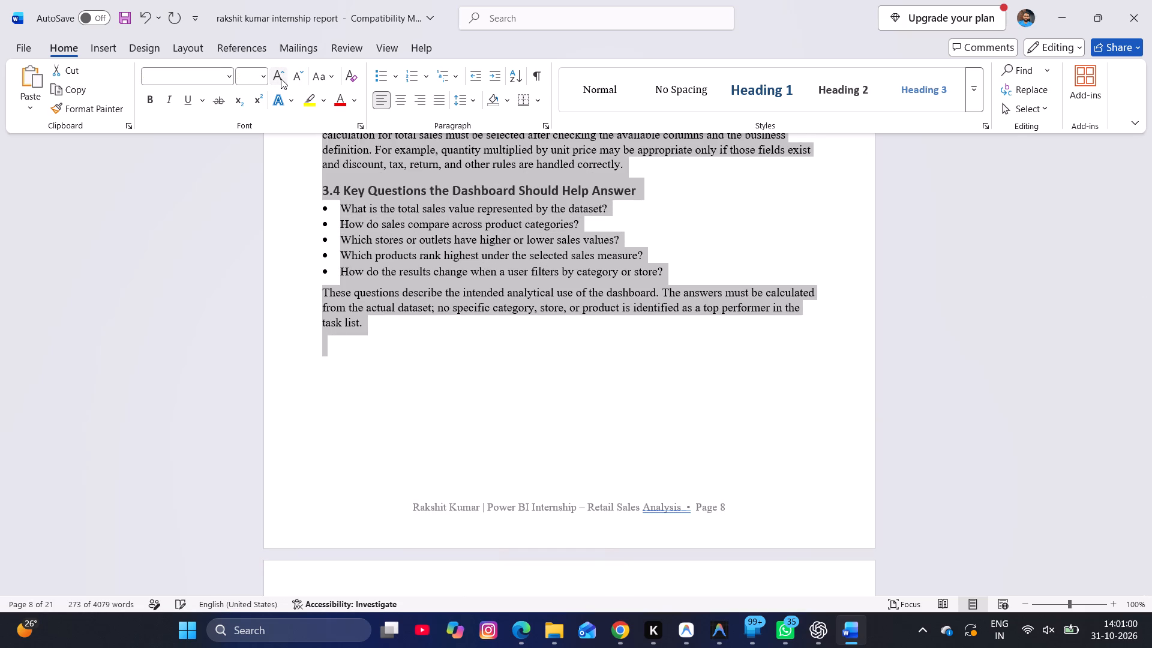
left_click(299, 81)
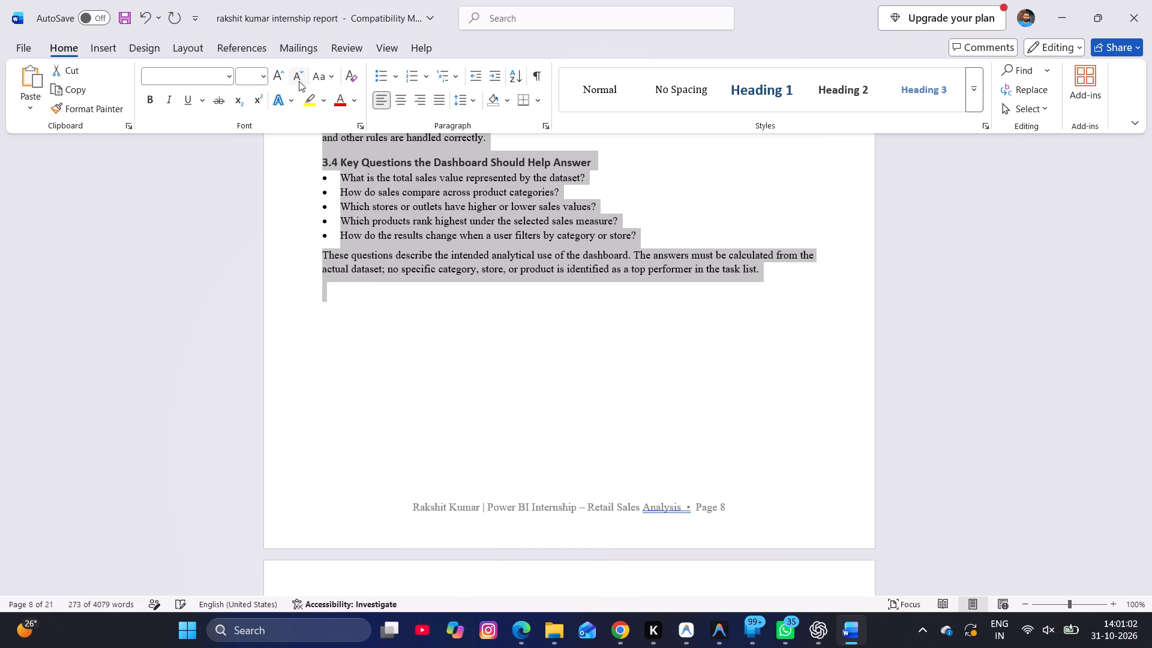
left_click(279, 77)
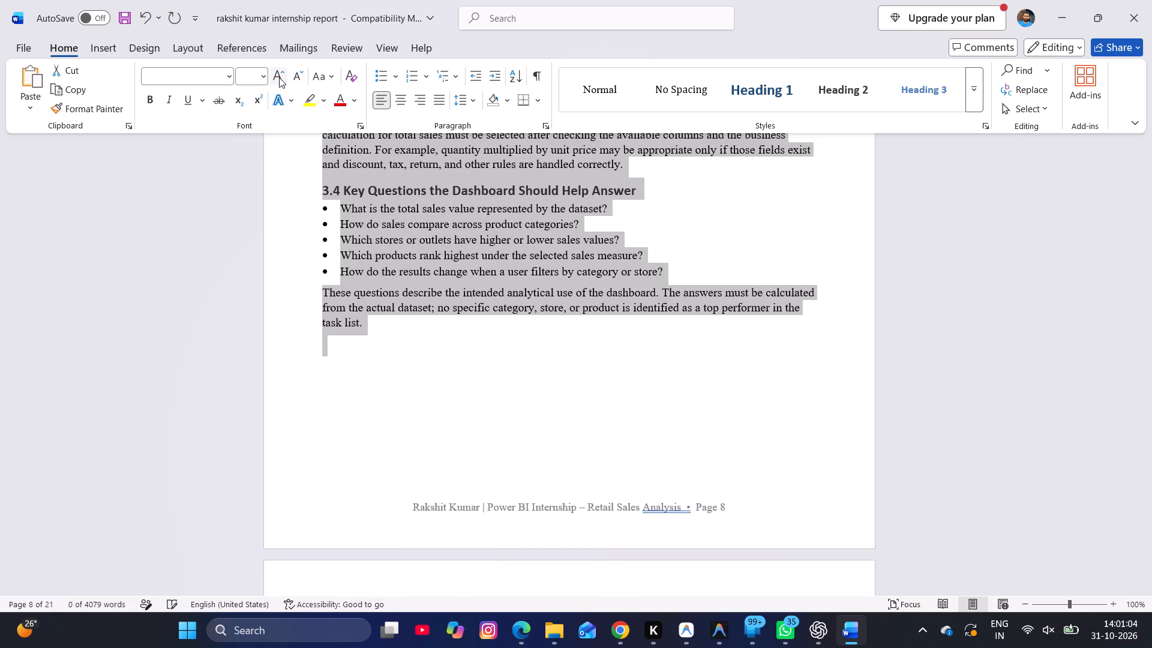
left_click(450, 463)
Compare the font size of the 2.2 Professional Context and 3.1 Retail Sales Analysis subheadings.
scroll(450, 463, "up", 1)
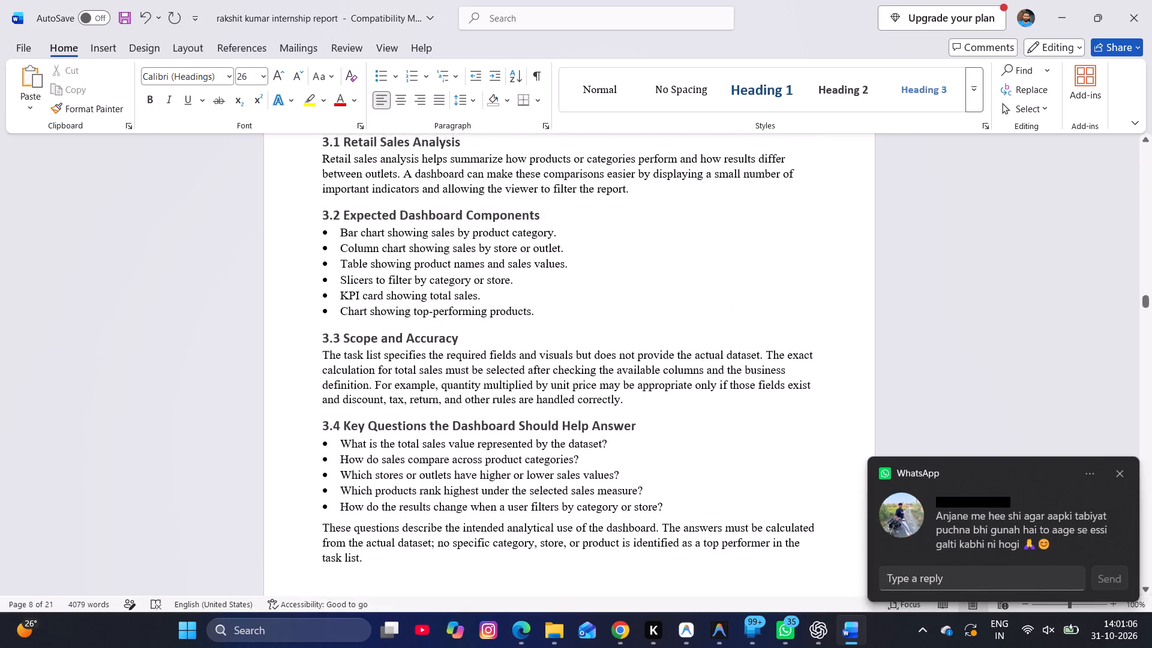
scroll(450, 463, "up", 5)
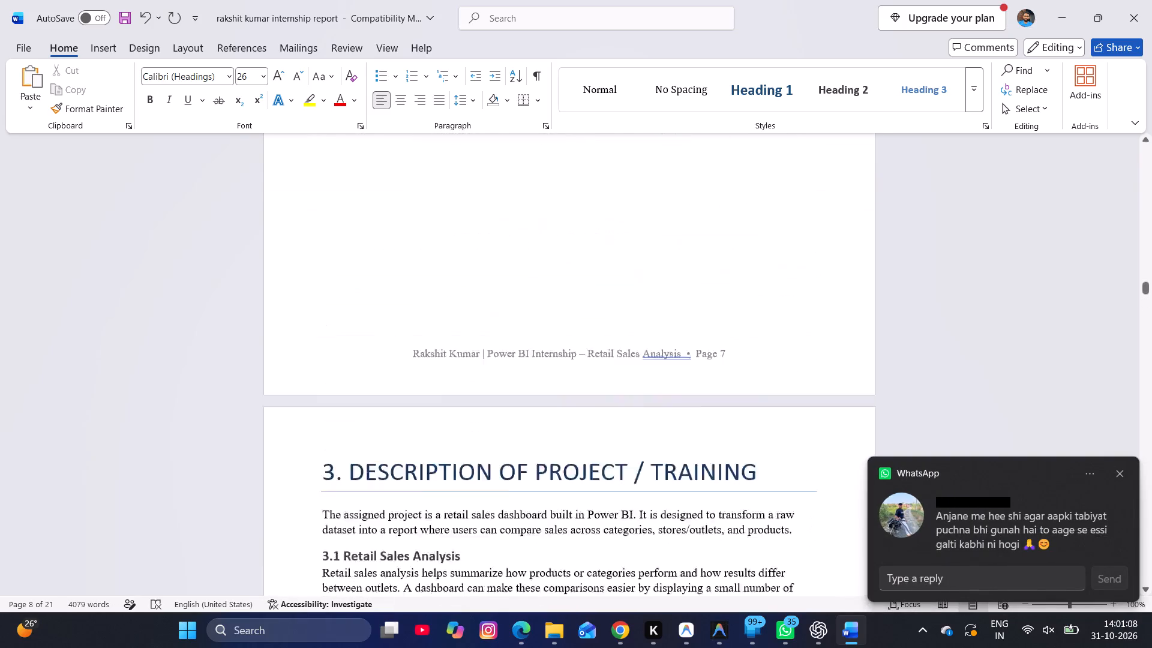
scroll(450, 463, "up", 2)
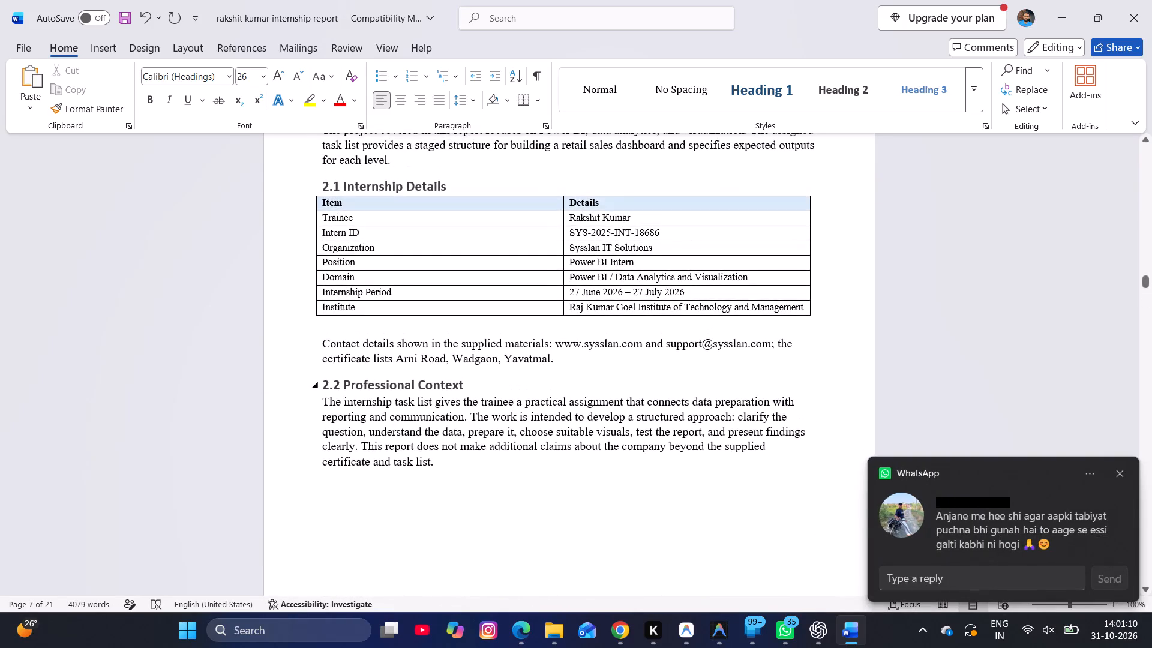
left_click(452, 382)
scroll(452, 382, "down", 6)
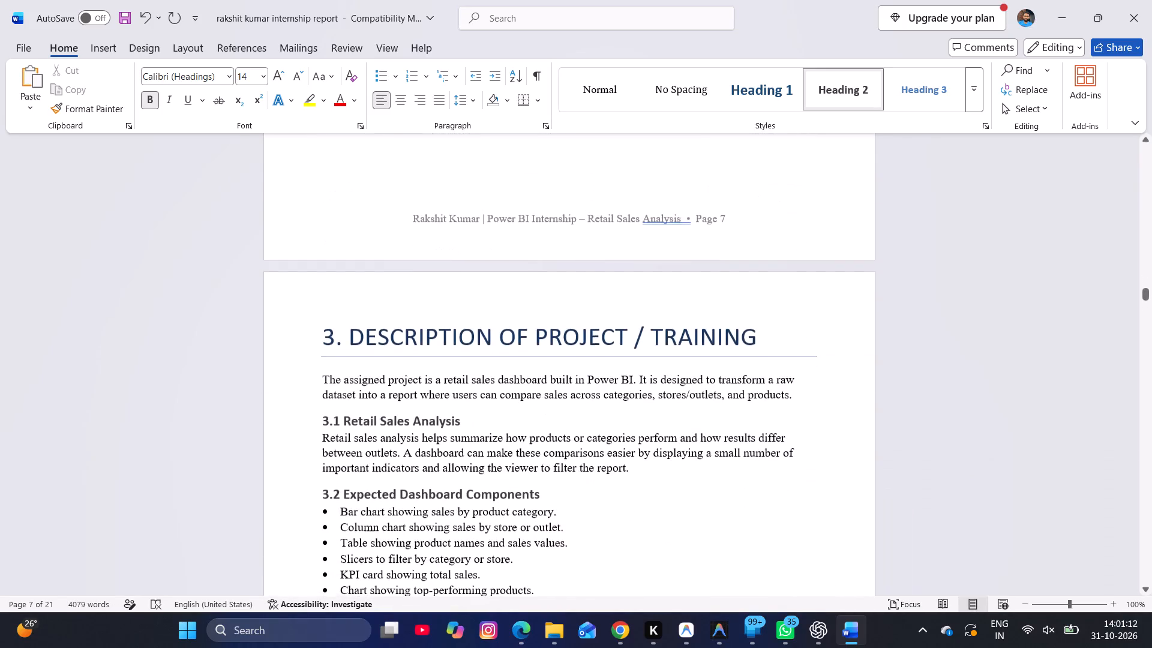
left_click(423, 419)
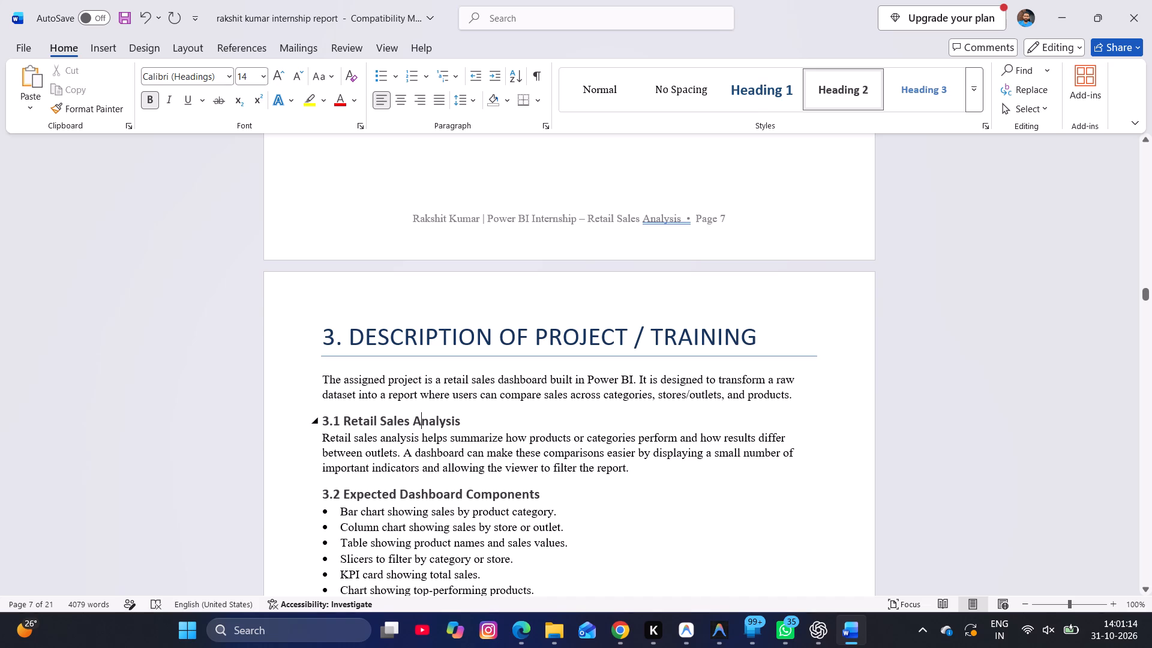
Increase the font size of the Tools and Technologies content by one step, from its opening paragraph through 4.6 Measures and Calculated Columns.
scroll(423, 419, "down", 8)
scroll(423, 419, "up", 1)
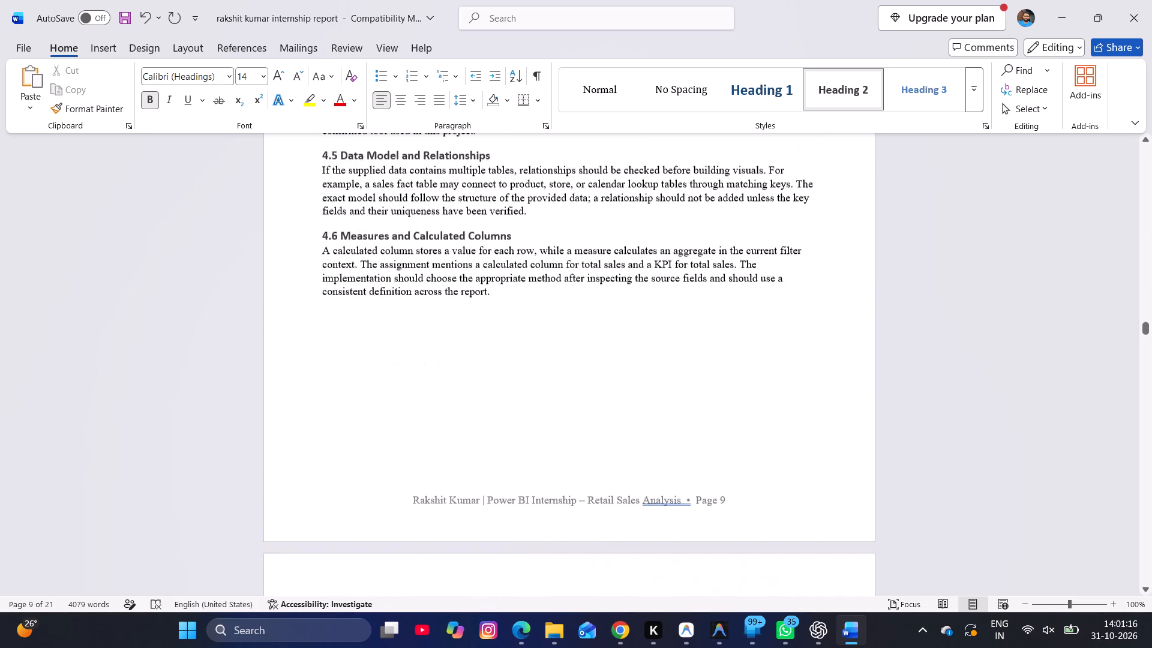
scroll(423, 419, "up", 5)
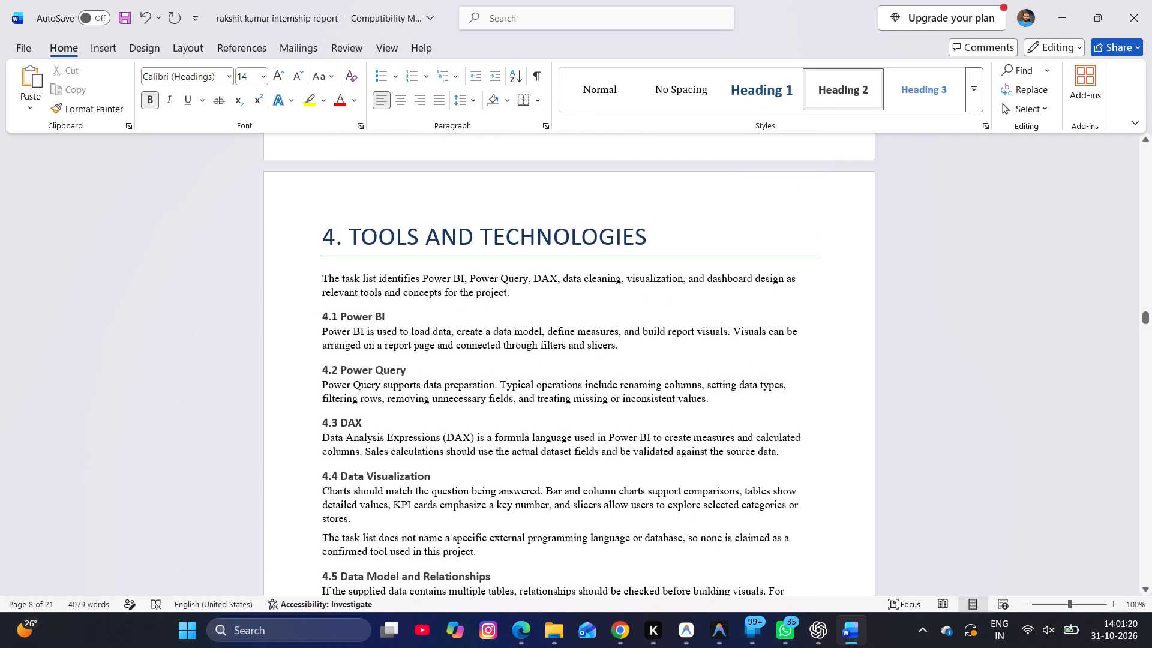
left_click_drag(317, 277, 589, 606)
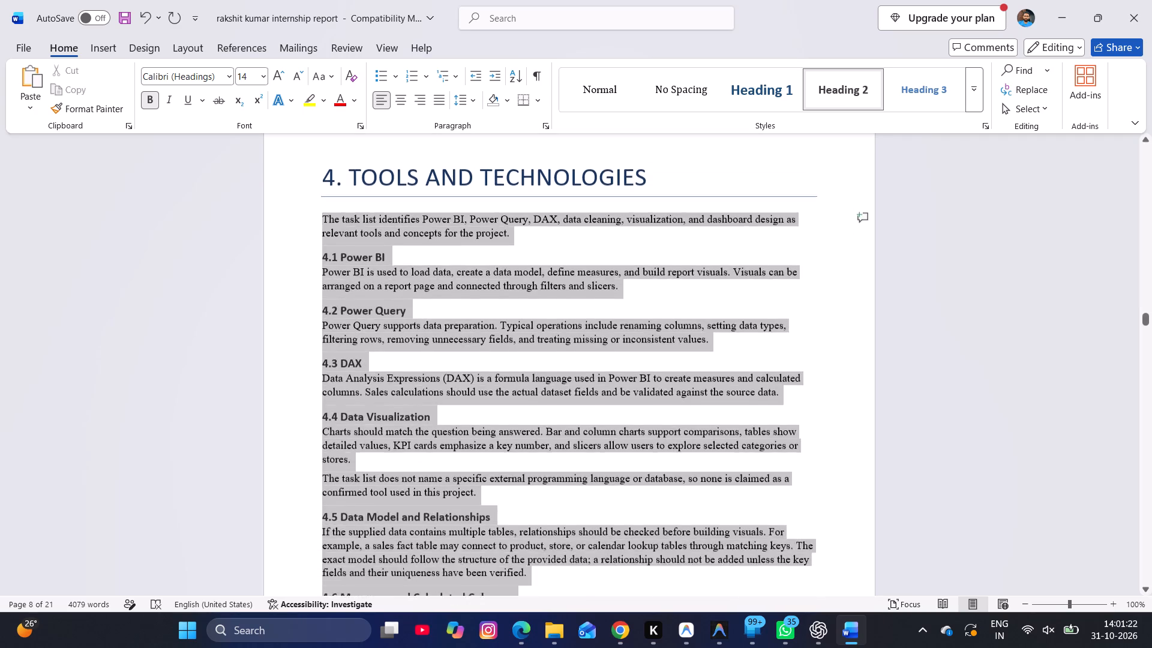
left_click_drag(589, 606, 631, 451)
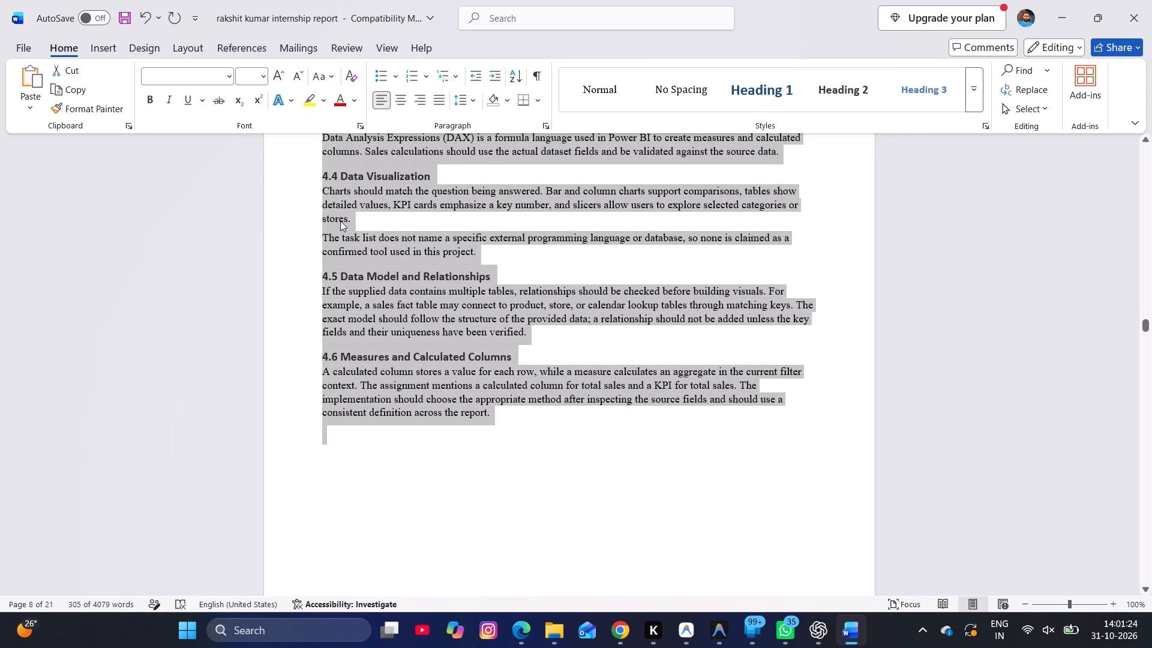
left_click(278, 74)
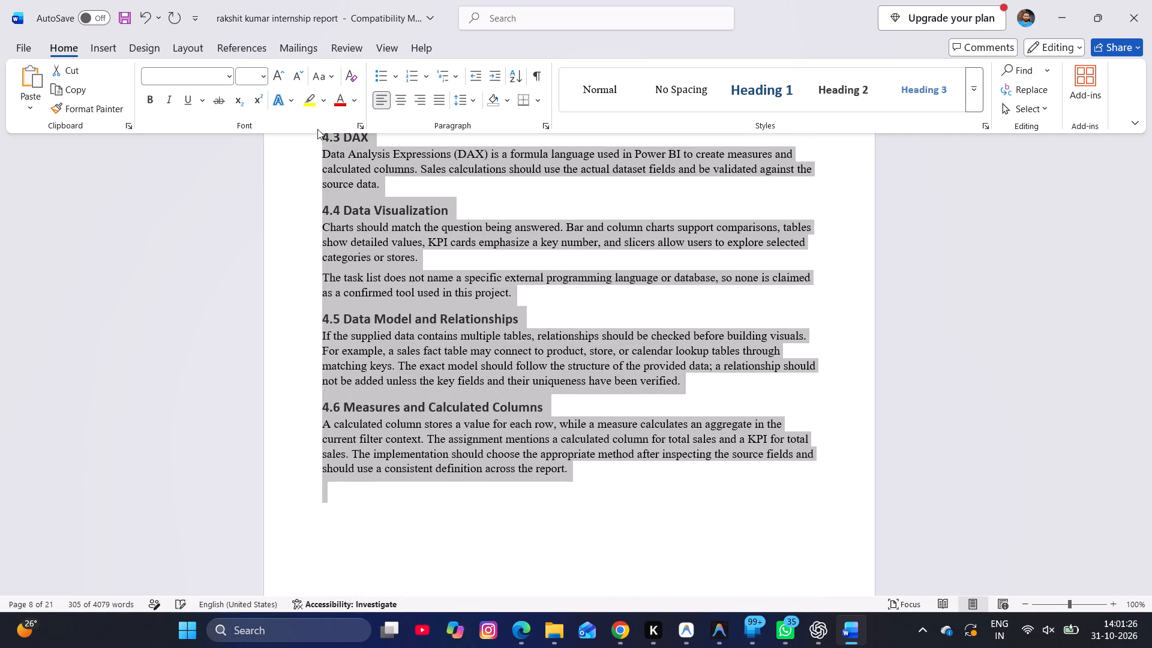
left_click(535, 407)
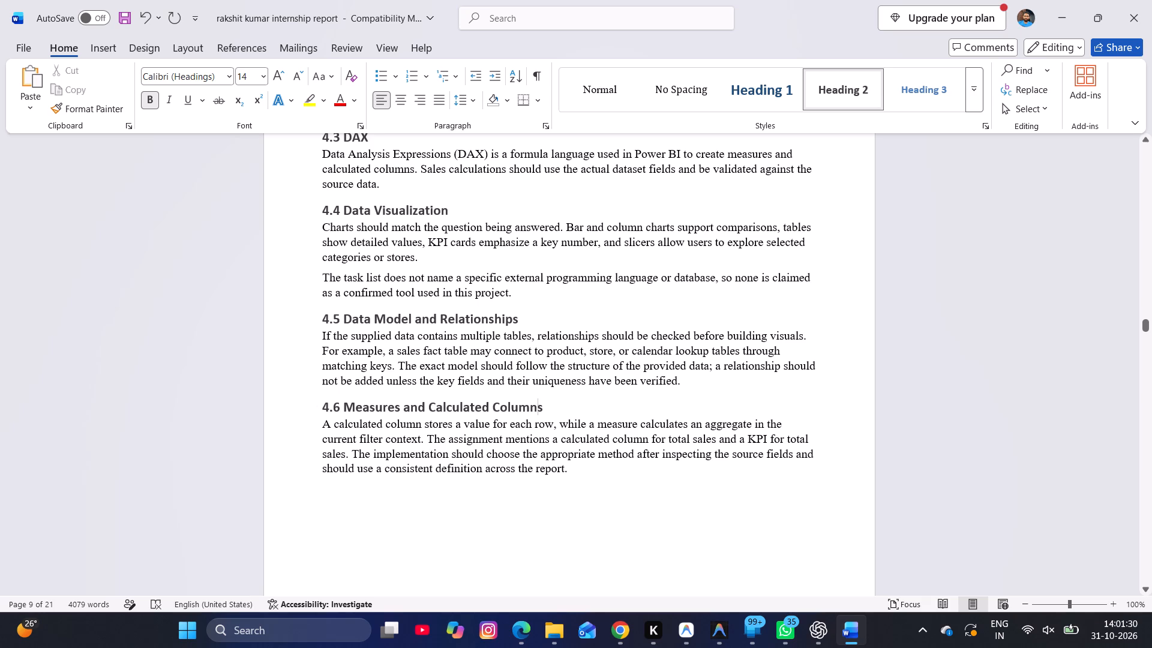
left_click(653, 537)
Increase the font size of the Methodology / Project Workflow text by one step, from its opening paragraph through 5.1.1 Detailed Import Procedure.
scroll(653, 537, "down", 5)
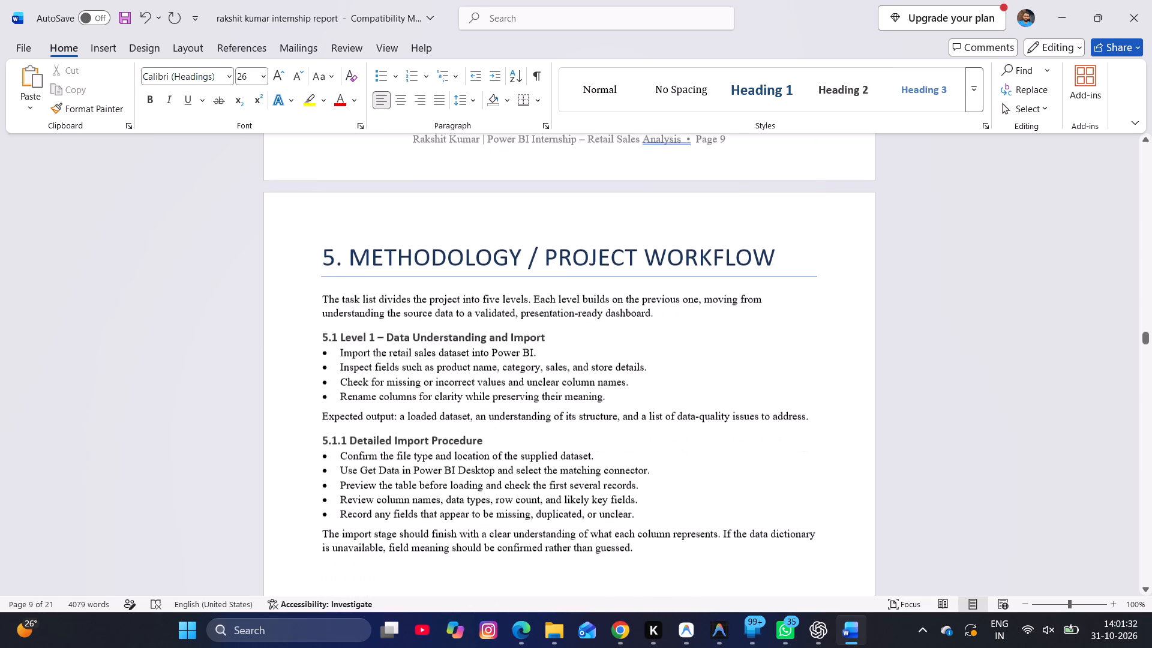
scroll(653, 537, "down", 1)
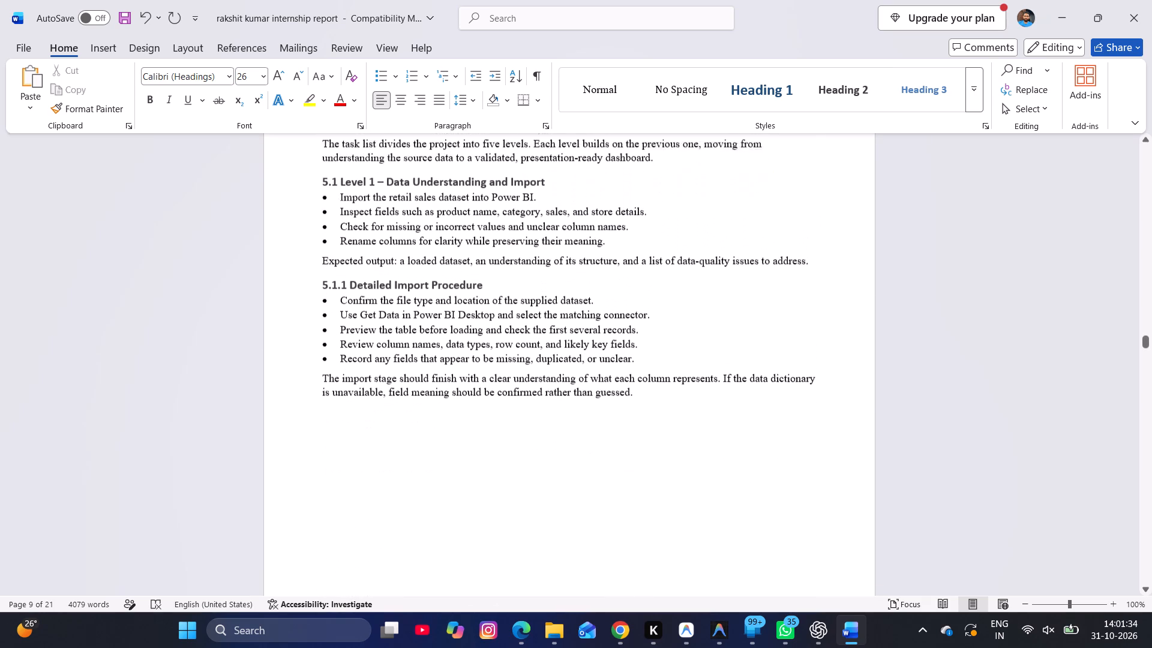
scroll(653, 537, "down", 1)
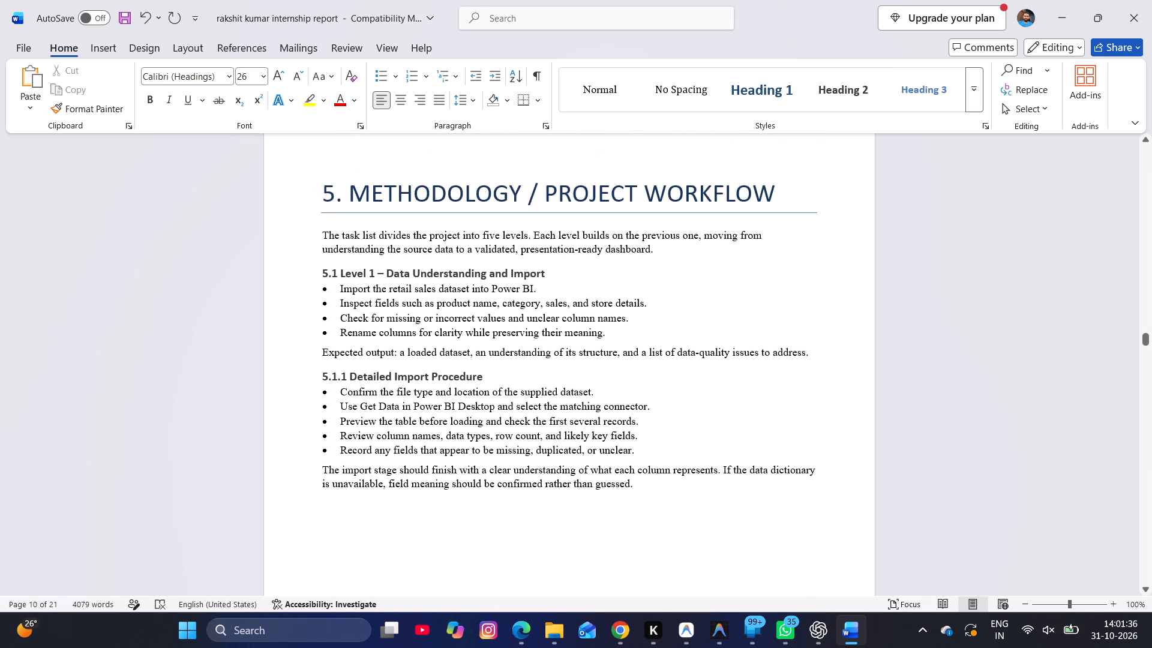
left_click_drag(655, 493, 335, 242)
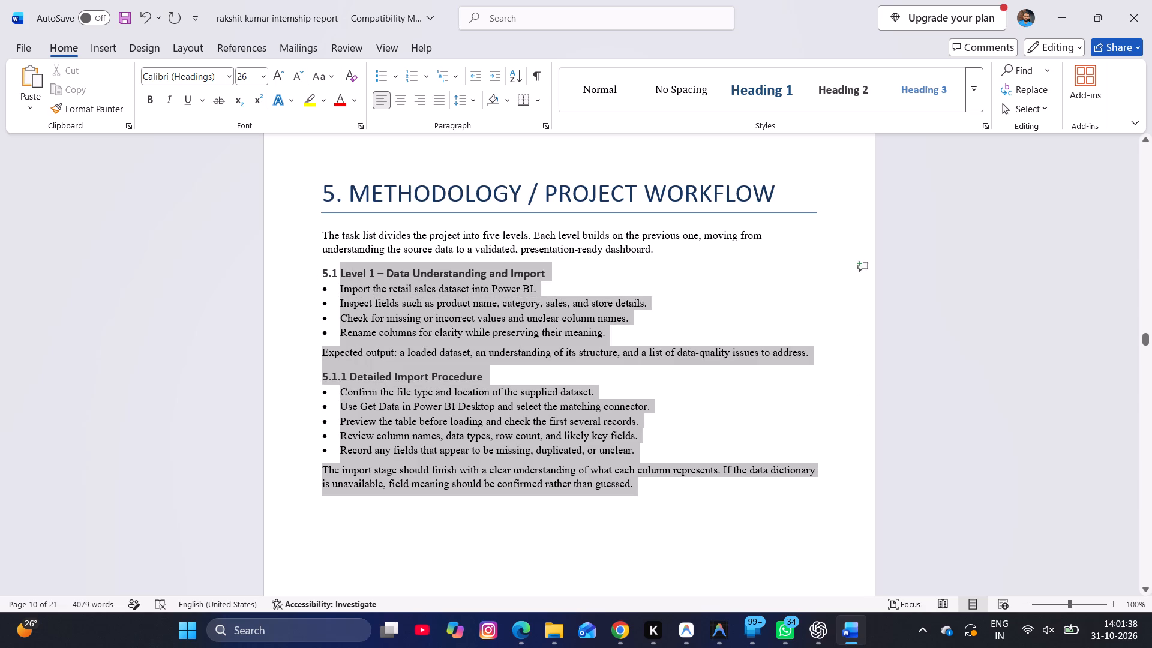
left_click_drag(335, 242, 310, 240)
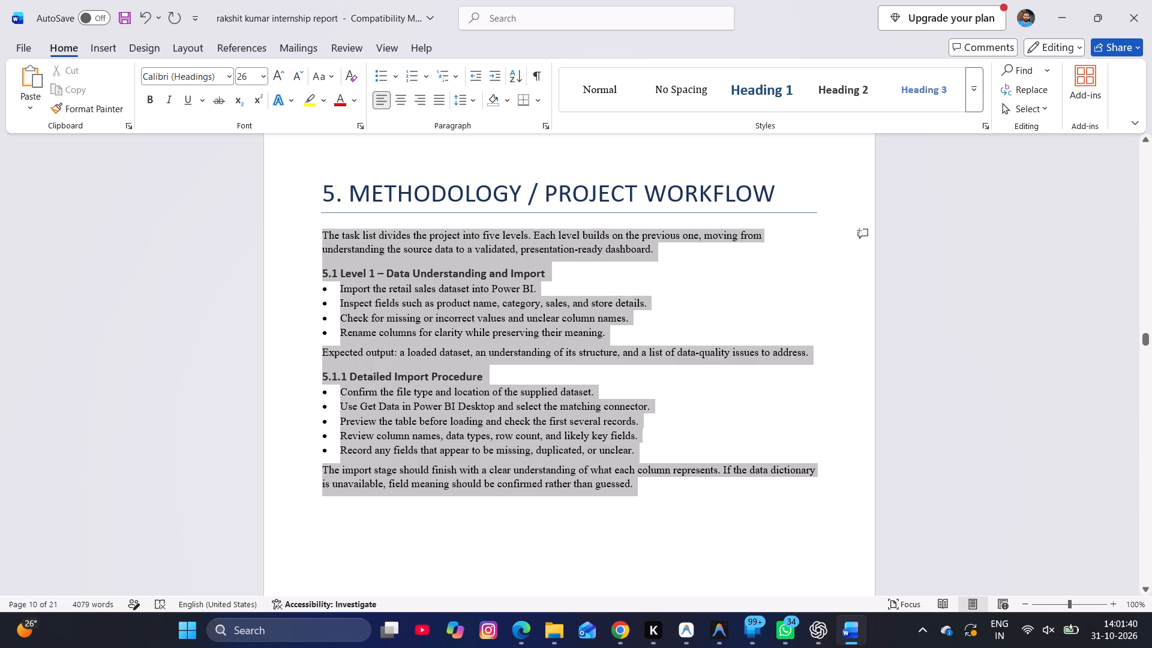
left_click_drag(310, 240, 310, 239)
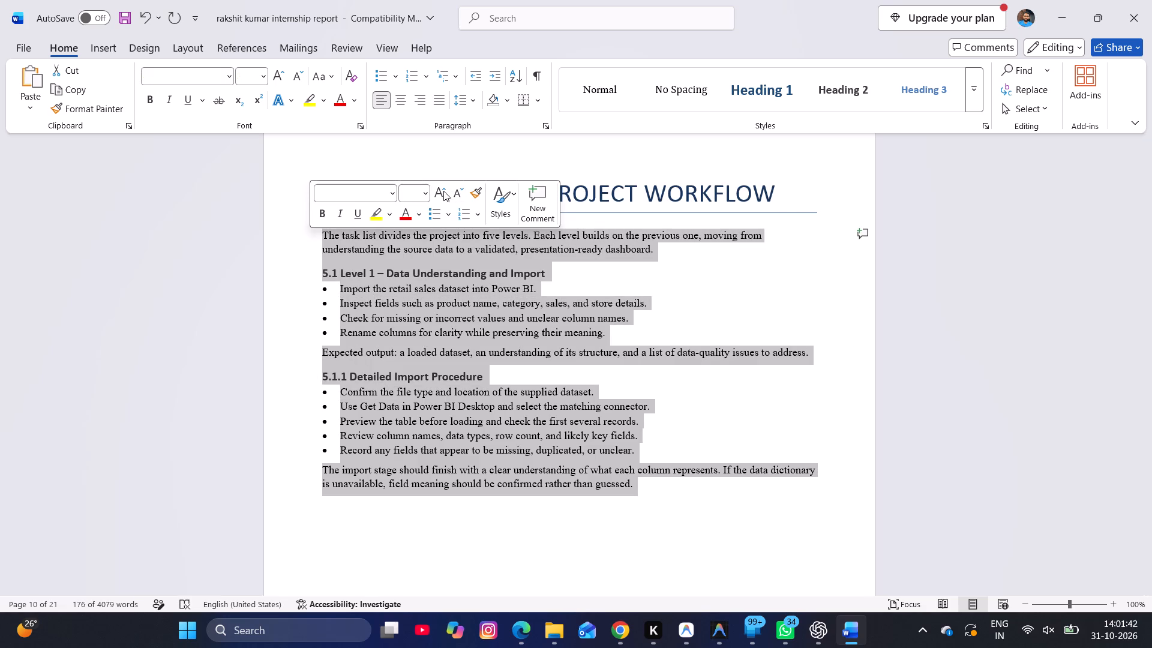
left_click(442, 191)
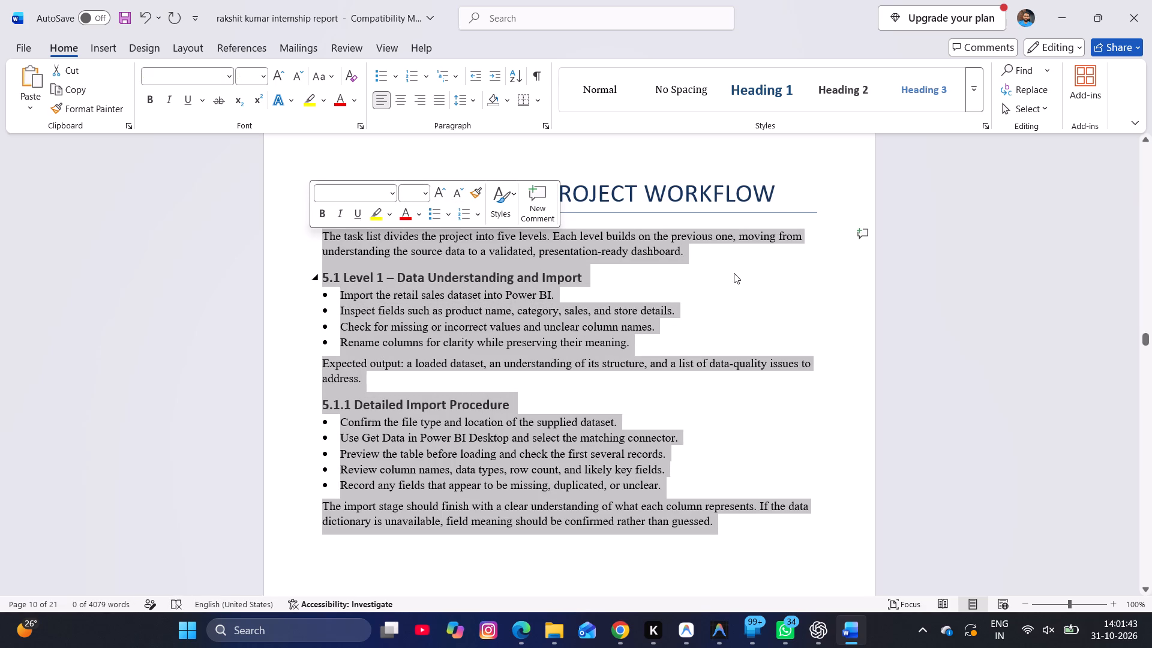
scroll(734, 273, "down", 1)
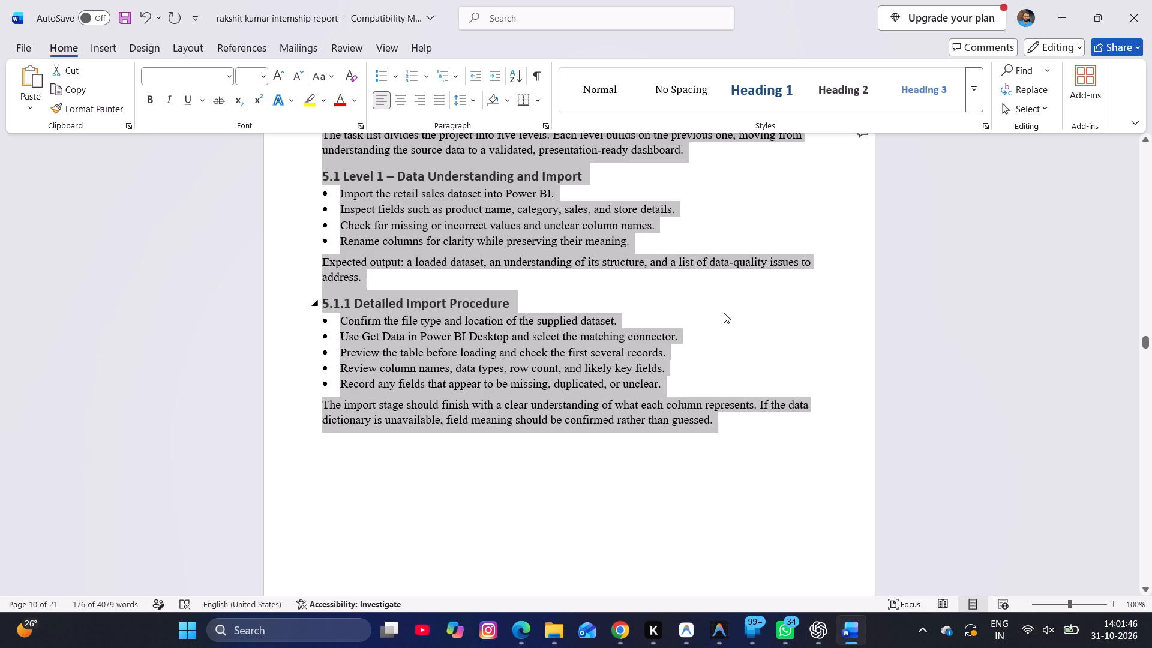
left_click(724, 313)
Increase the font size of the continued Methodology section by one step, from 5.2 Level 2 through 5.3.1 Visual Design Choices.
scroll(724, 313, "down", 3)
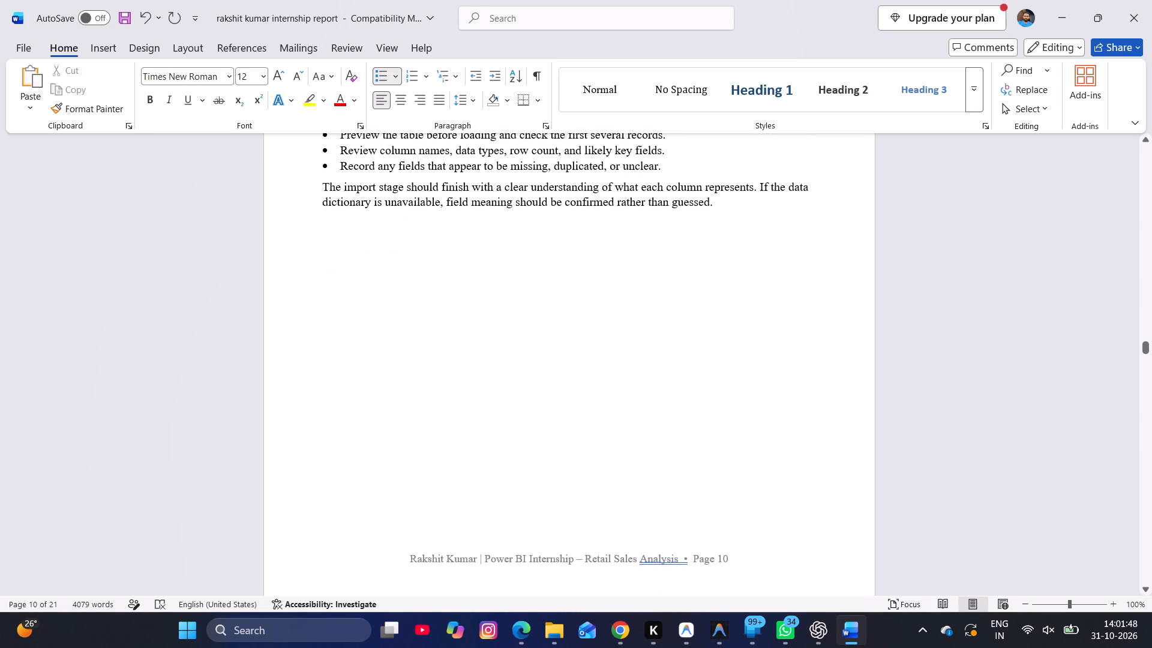
scroll(724, 313, "down", 6)
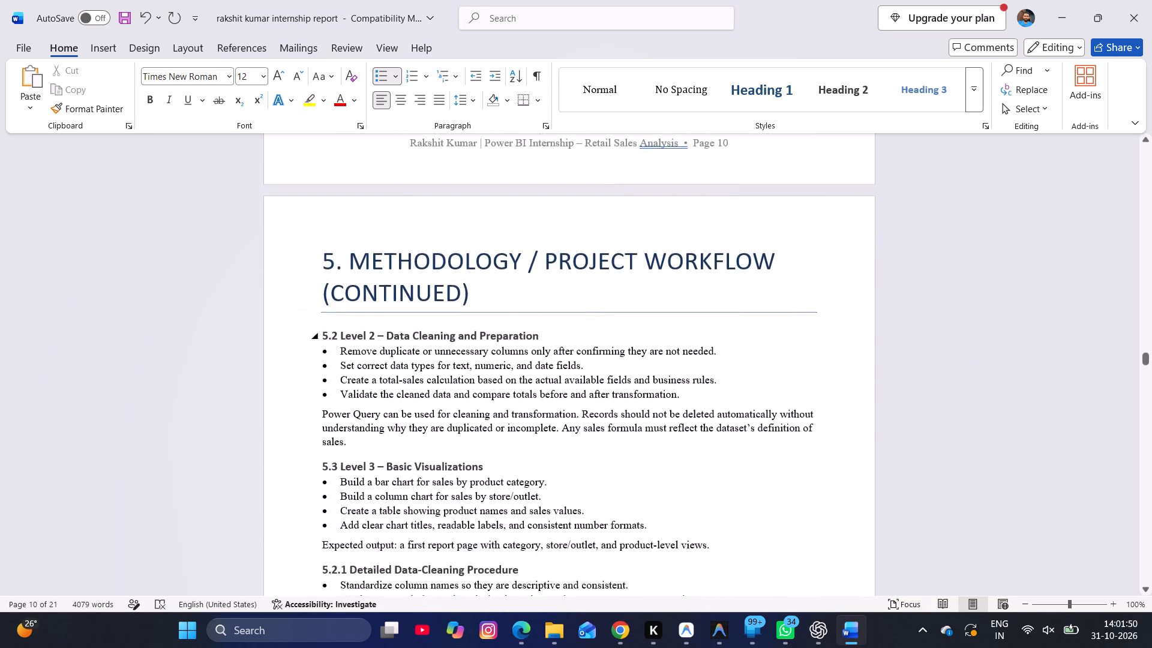
scroll(724, 313, "down", 1)
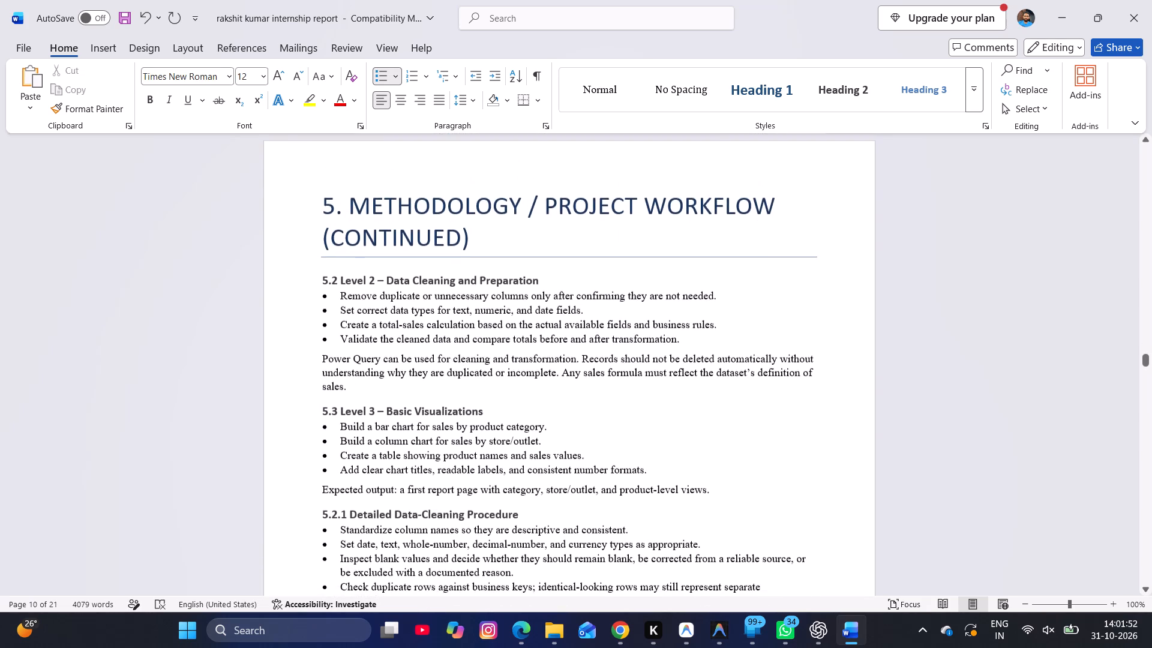
scroll(724, 313, "down", 1)
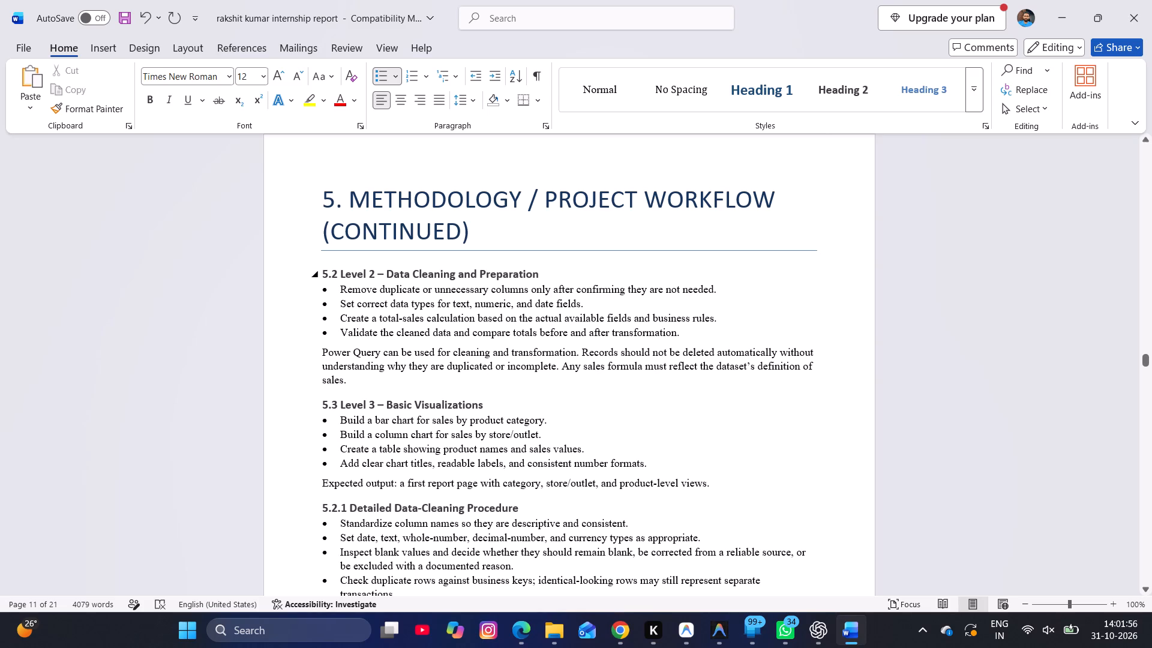
left_click_drag(318, 266, 557, 579)
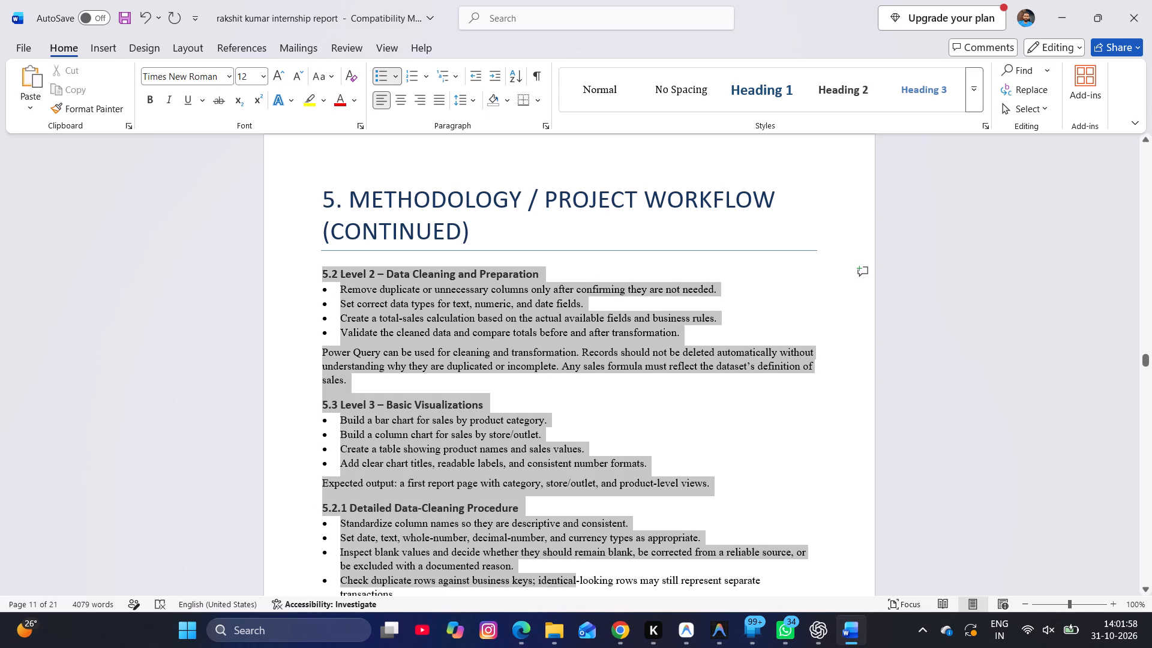
left_click_drag(557, 579, 600, 473)
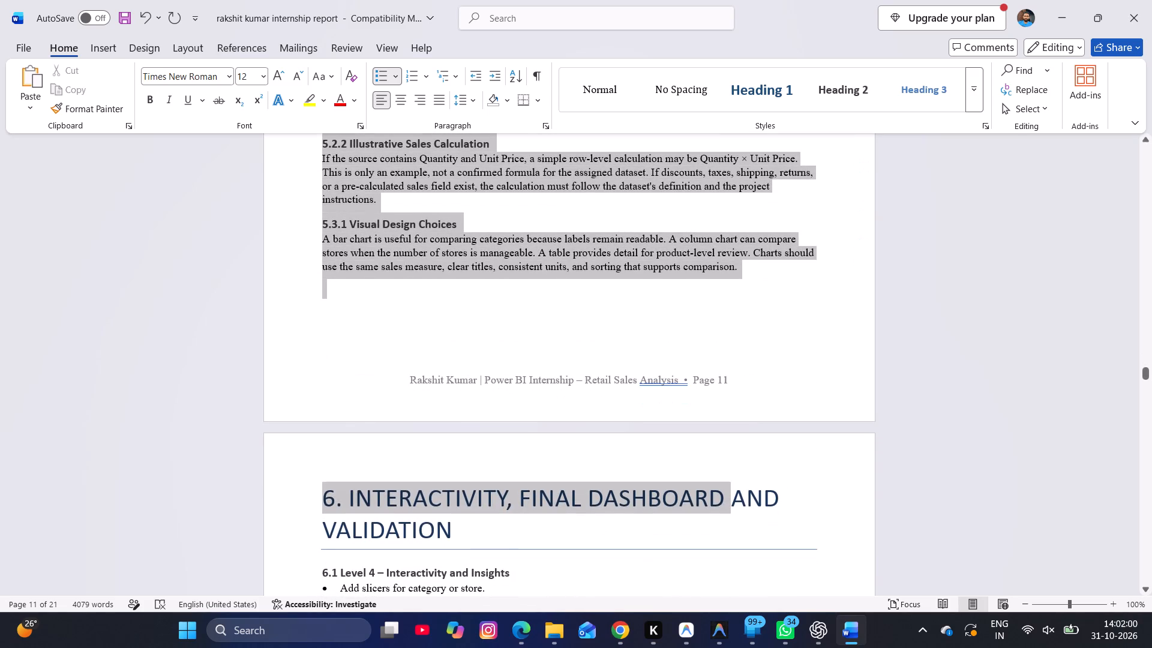
left_click_drag(600, 473, 665, 309)
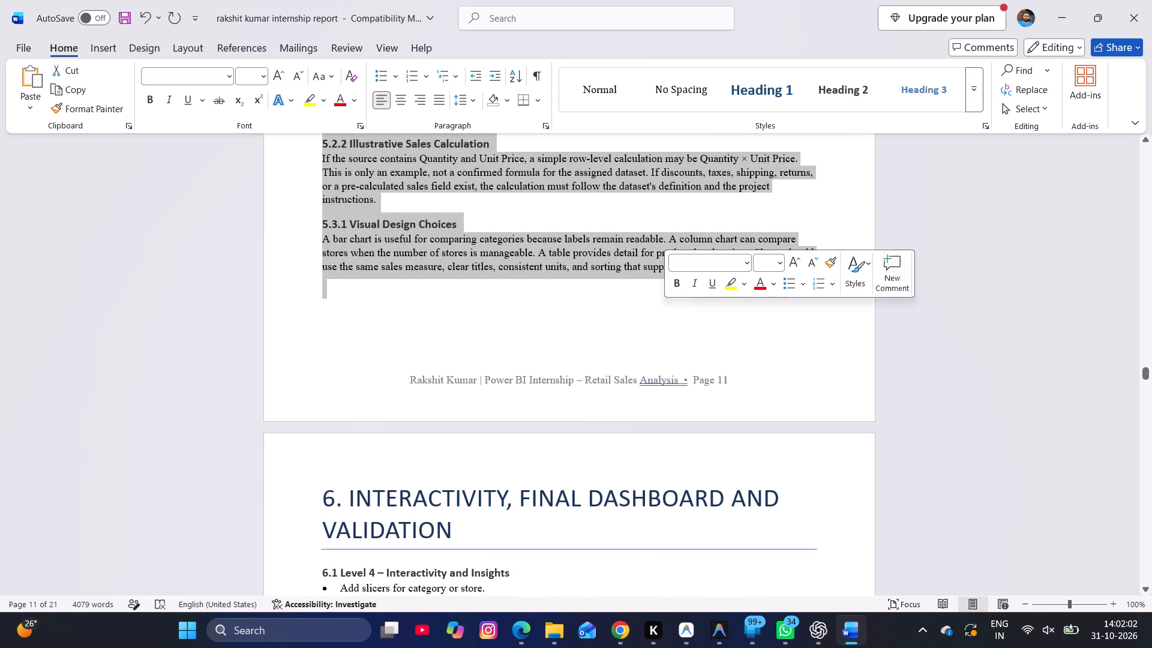
left_click(800, 258)
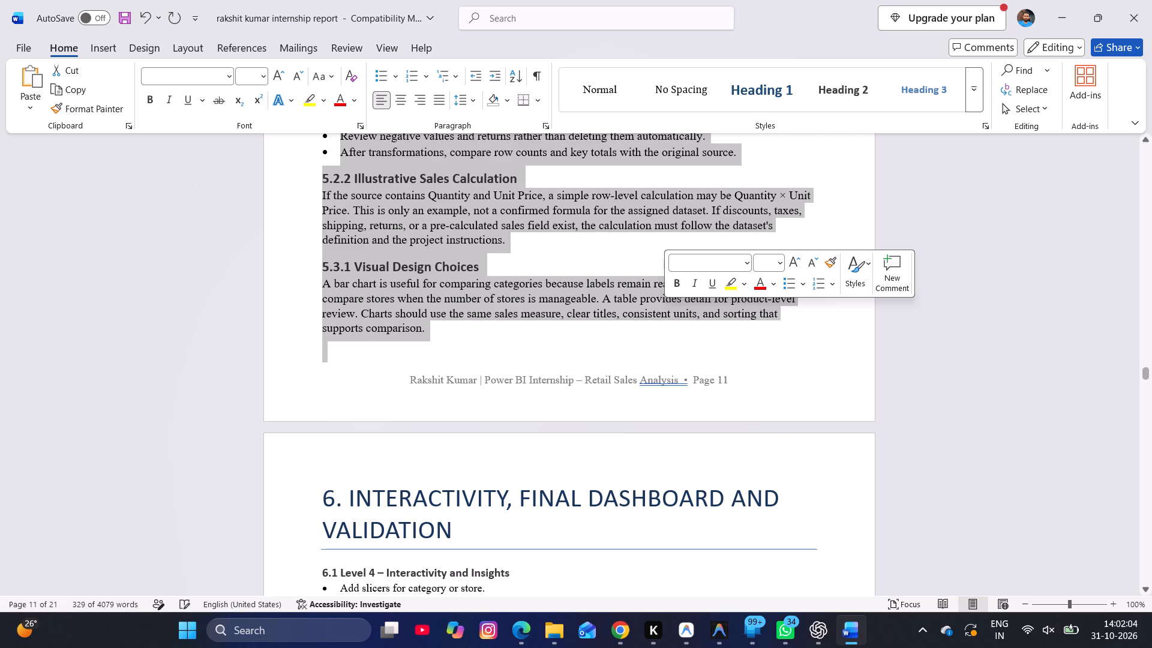
left_click(772, 421)
Select the section 6 content below its heading, from 6.1 Level 4 through 6.6 Example DAX Patterns, including the layout table.
scroll(772, 421, "down", 4)
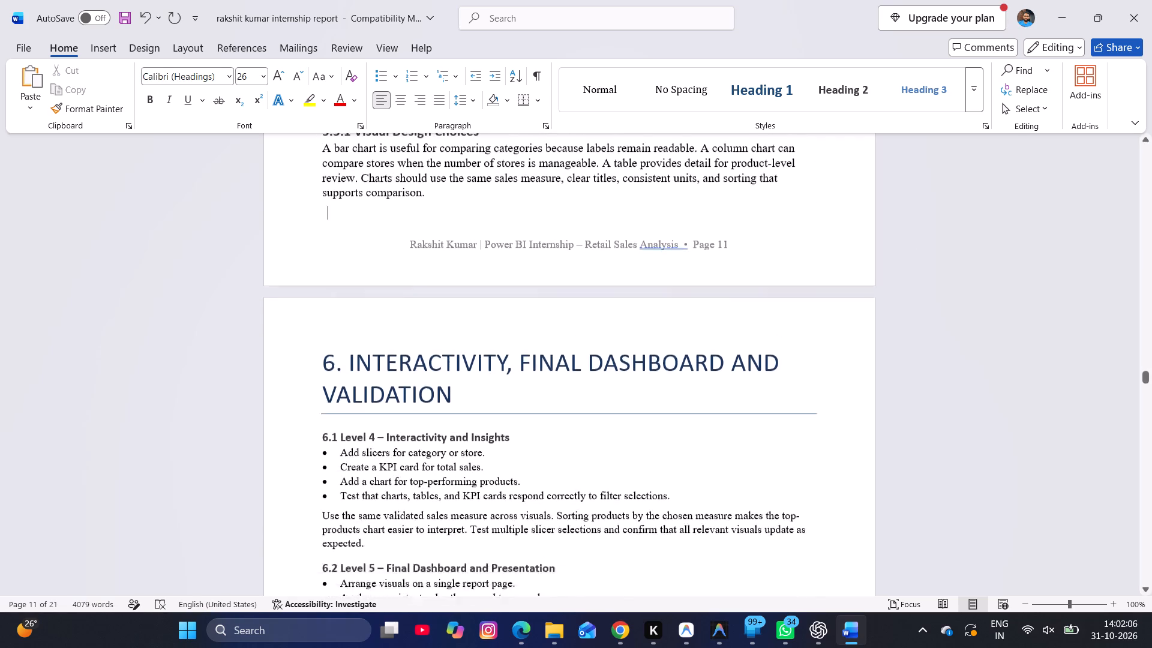
scroll(772, 421, "down", 3)
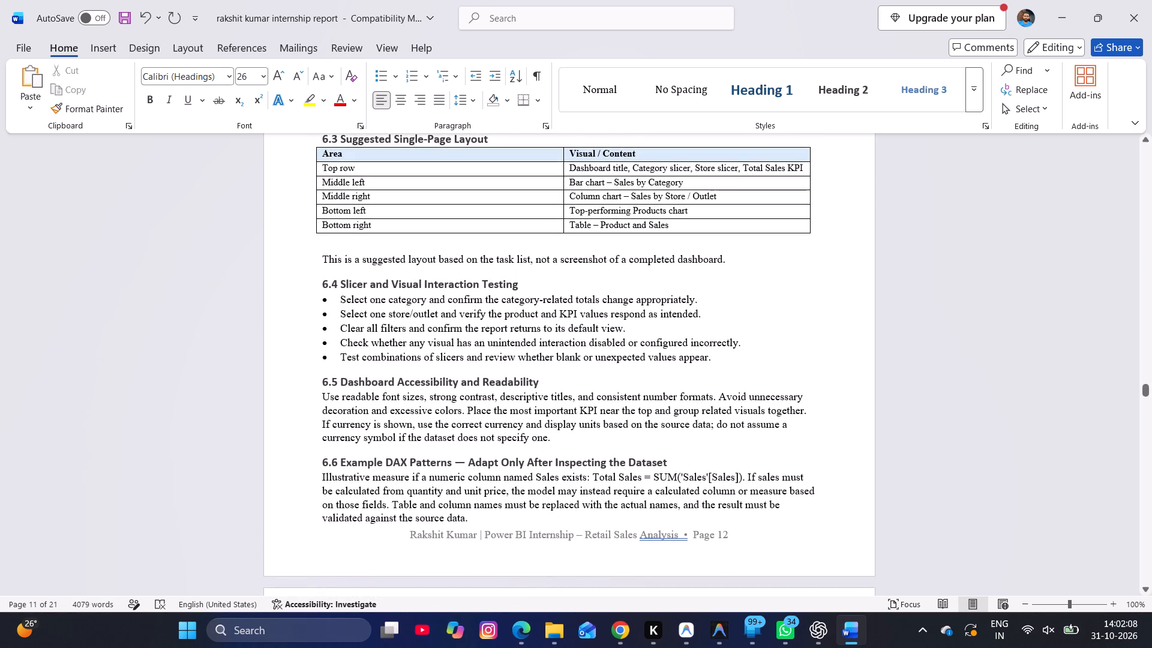
scroll(772, 421, "down", 1)
scroll(772, 421, "up", 1)
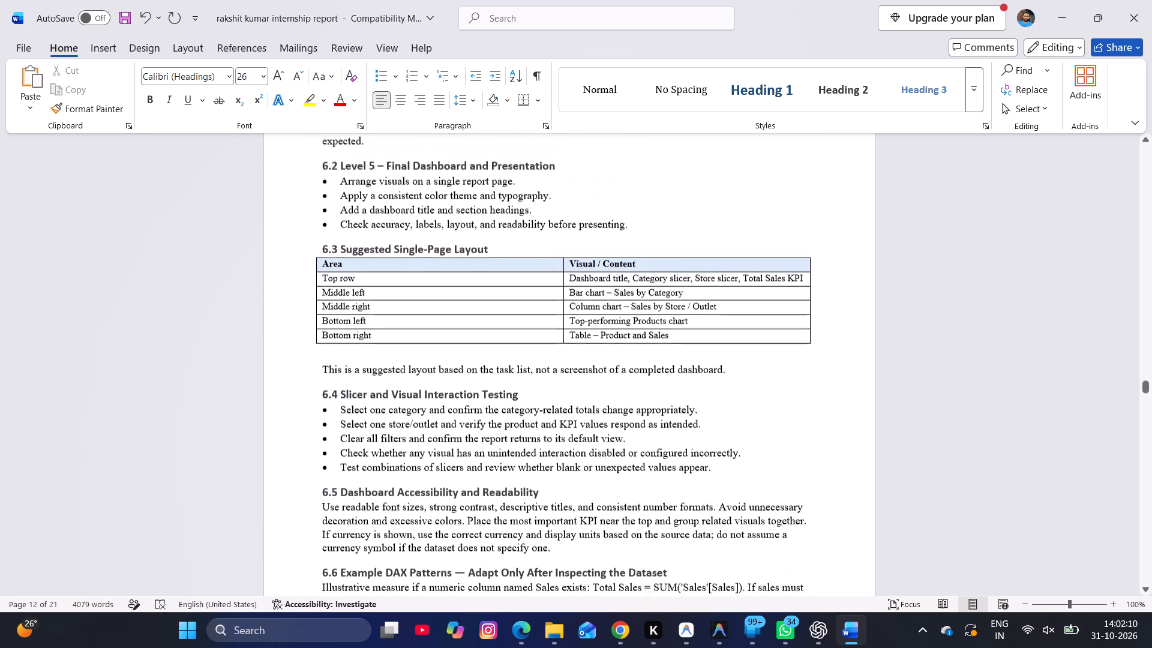
scroll(772, 421, "up", 4)
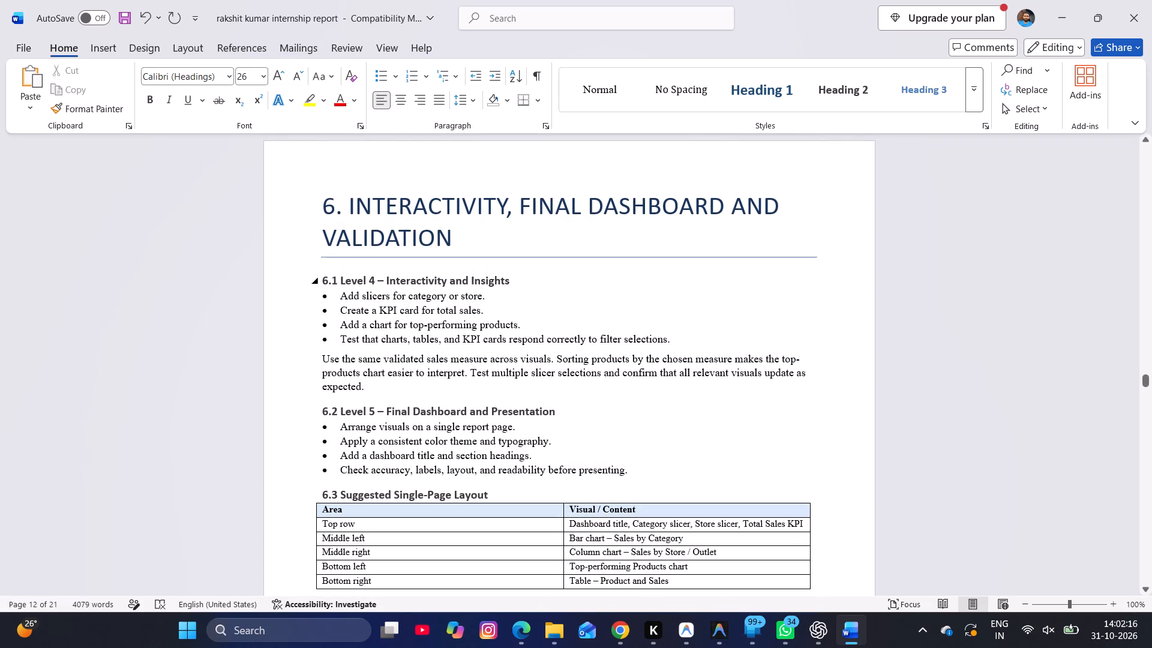
left_click_drag(322, 276, 511, 589)
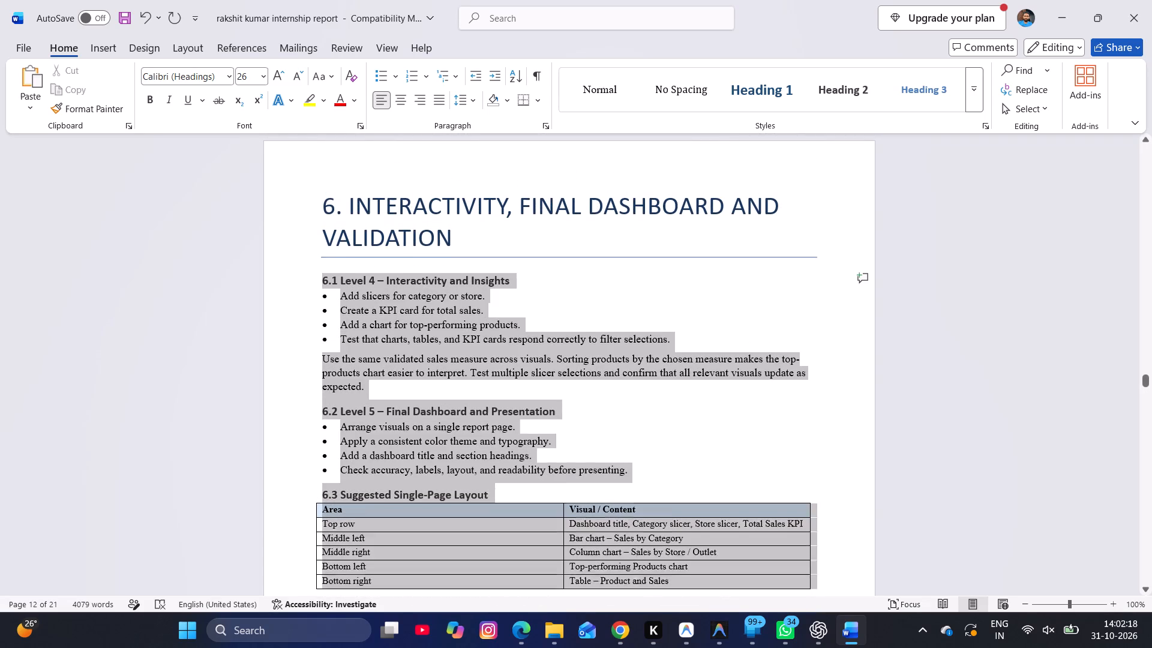
left_click_drag(511, 589, 525, 601)
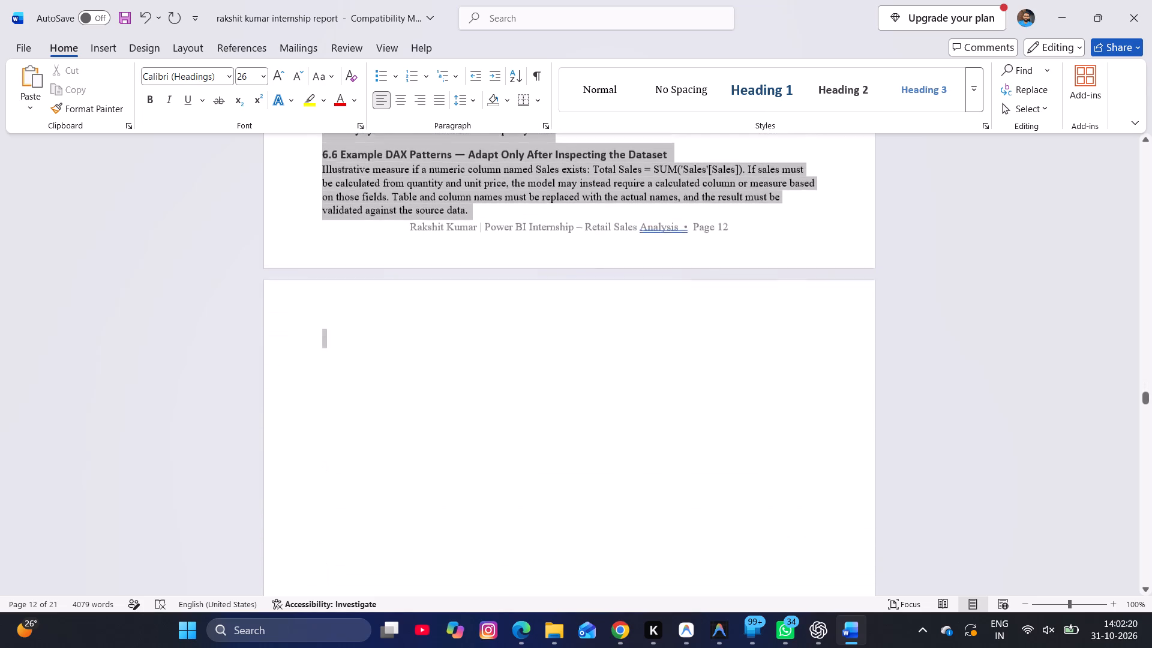
left_click_drag(525, 601, 537, 634)
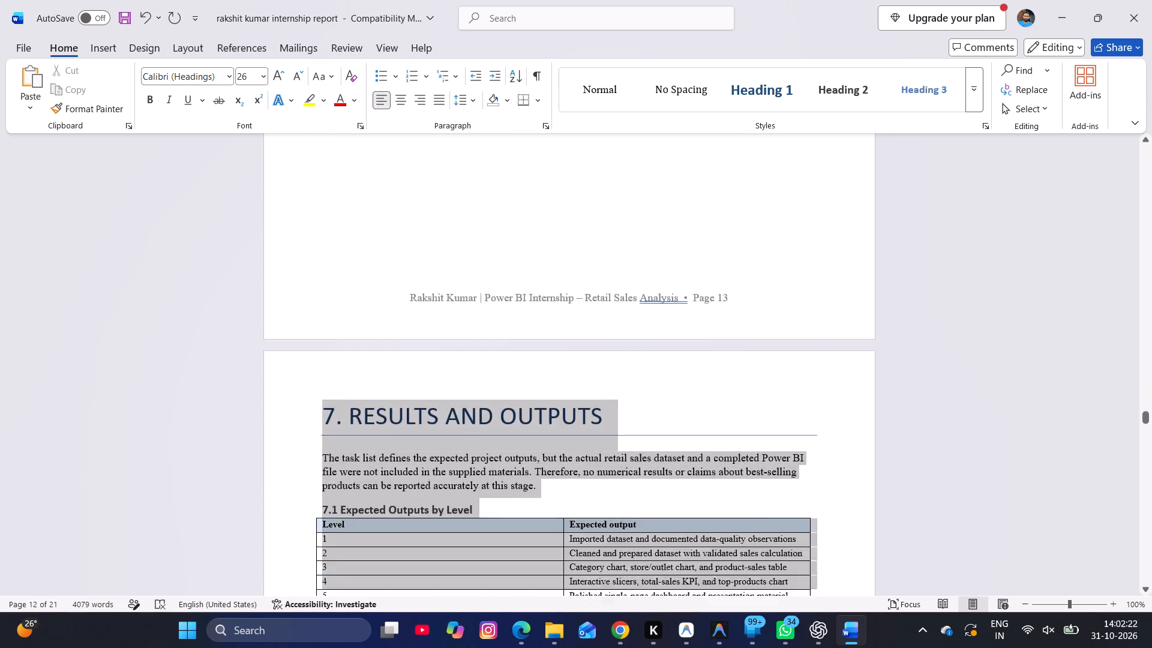
left_click_drag(537, 634, 505, 155)
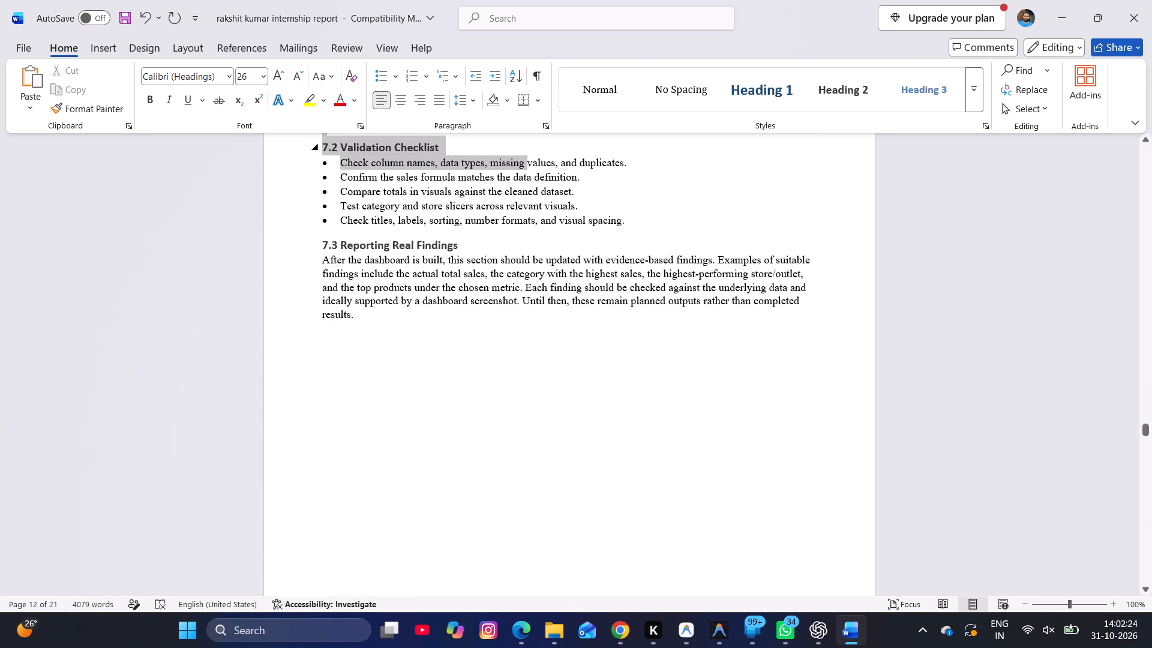
left_click_drag(505, 155, 539, 227)
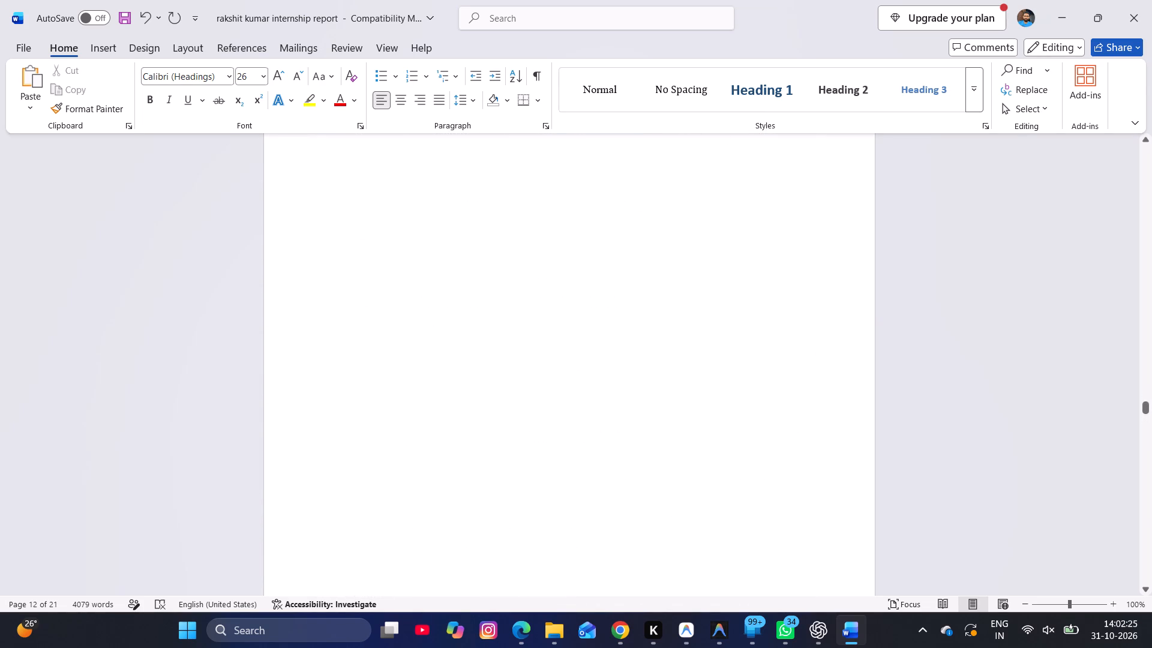
left_click_drag(539, 227, 655, 442)
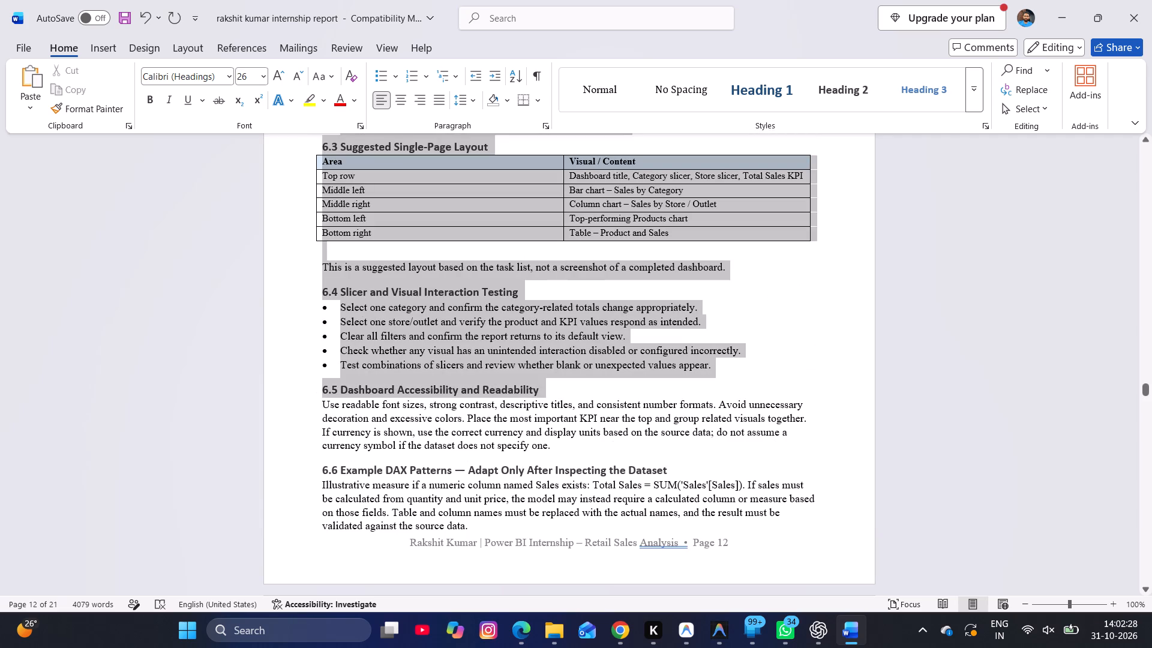
left_click_drag(655, 442, 697, 514)
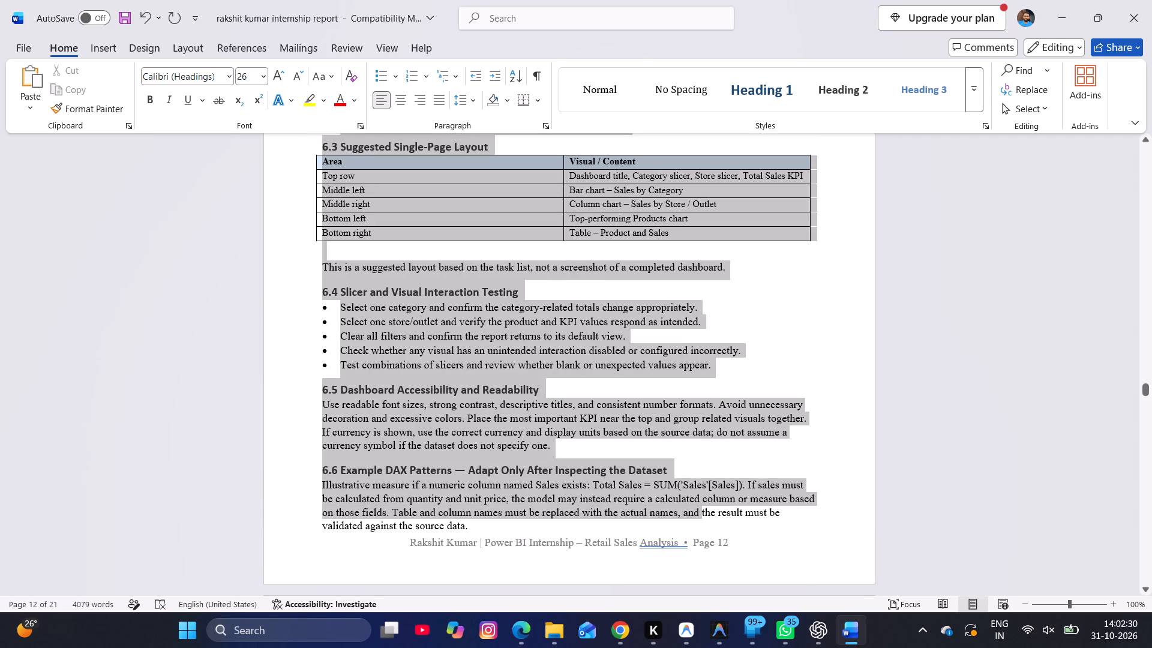
left_click_drag(697, 514, 700, 524)
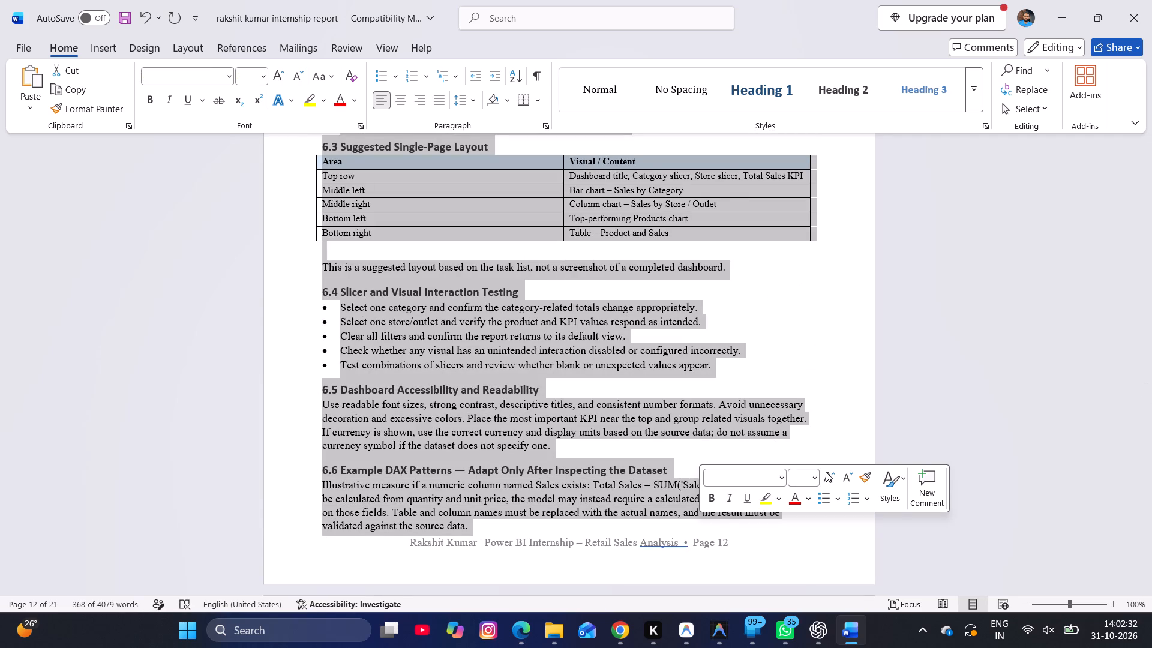
Increase the font size of the selected section 6 content by one step, through 6.6 Example DAX Patterns.
left_click(826, 472)
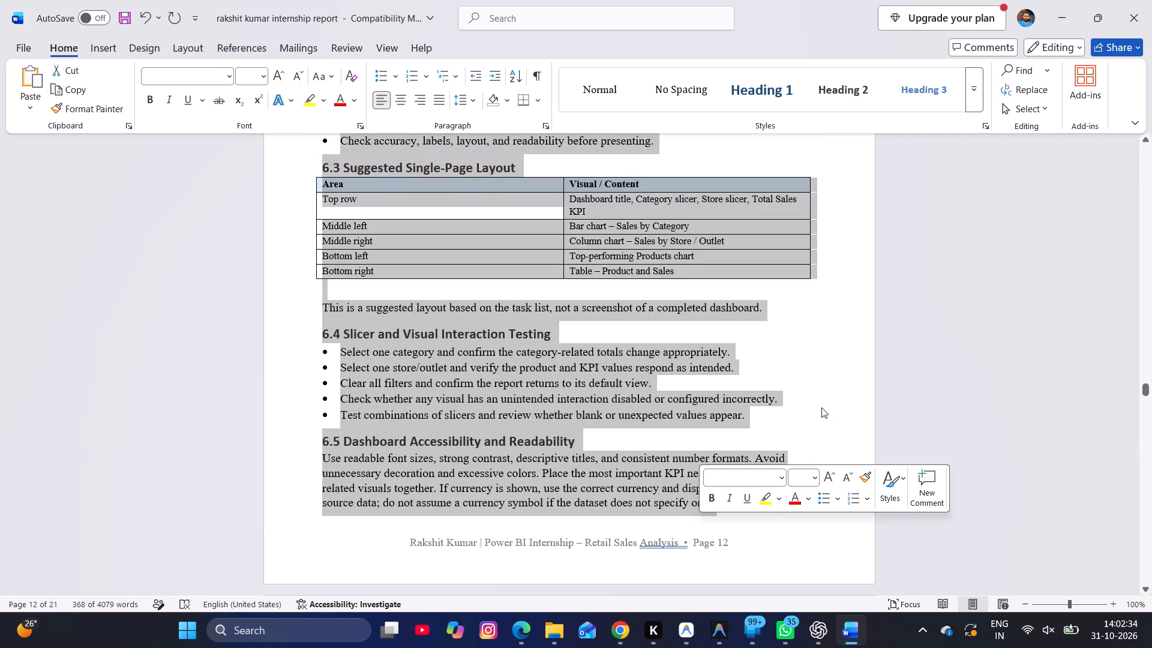
left_click(821, 407)
Increase the font size of the Results and Outputs content below its heading by one step, from the opening paragraph through 7.3 Reporting Real Findings.
scroll(725, 506, "down", 5)
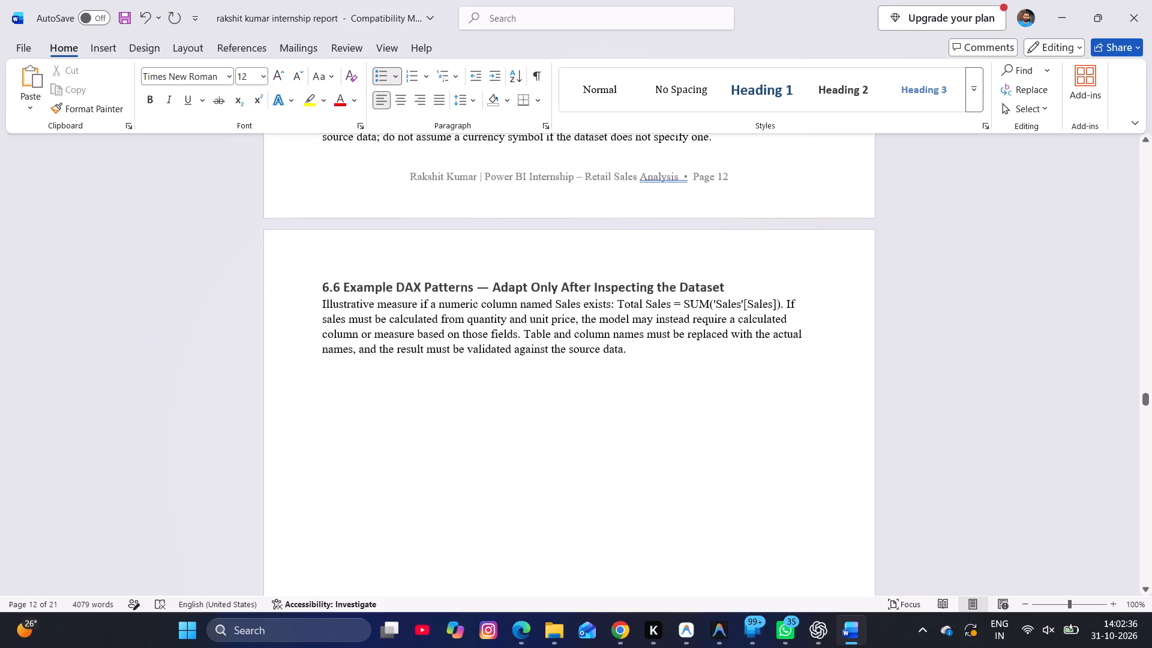
scroll(725, 506, "down", 6)
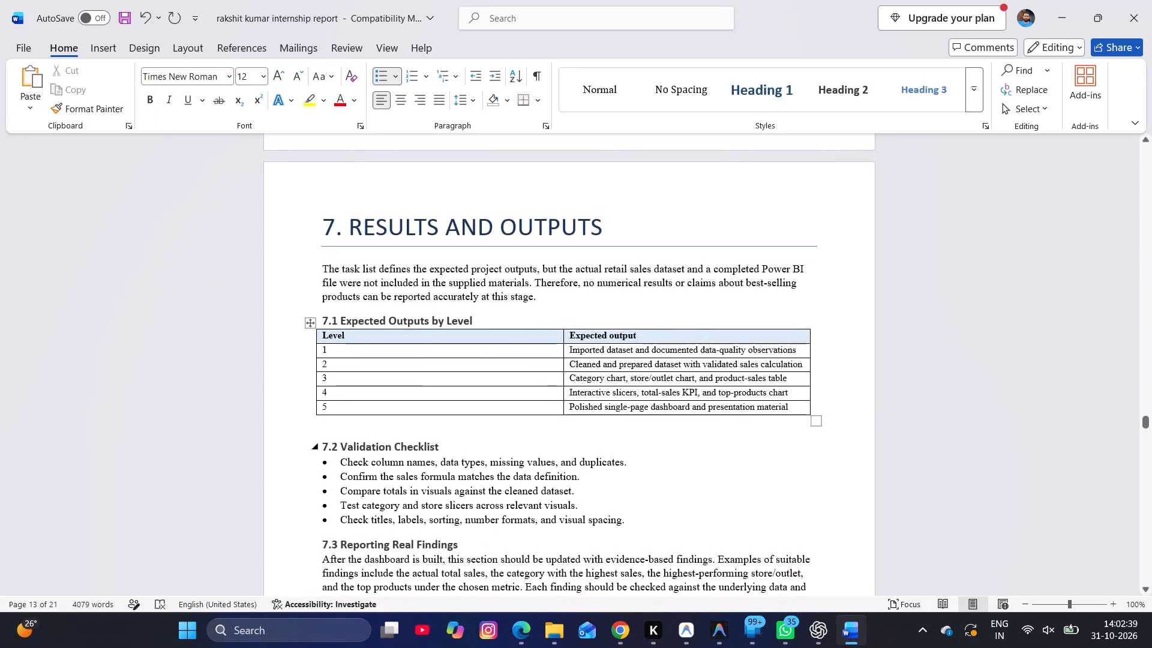
left_click_drag(315, 269, 640, 647)
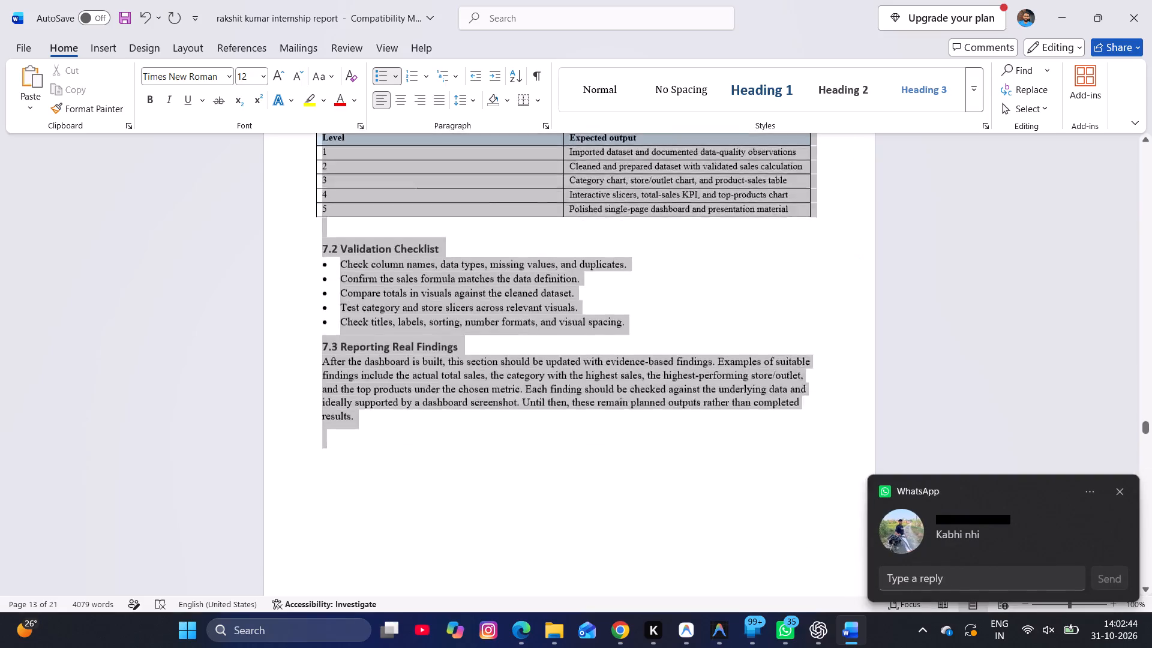
left_click_drag(640, 647, 628, 139)
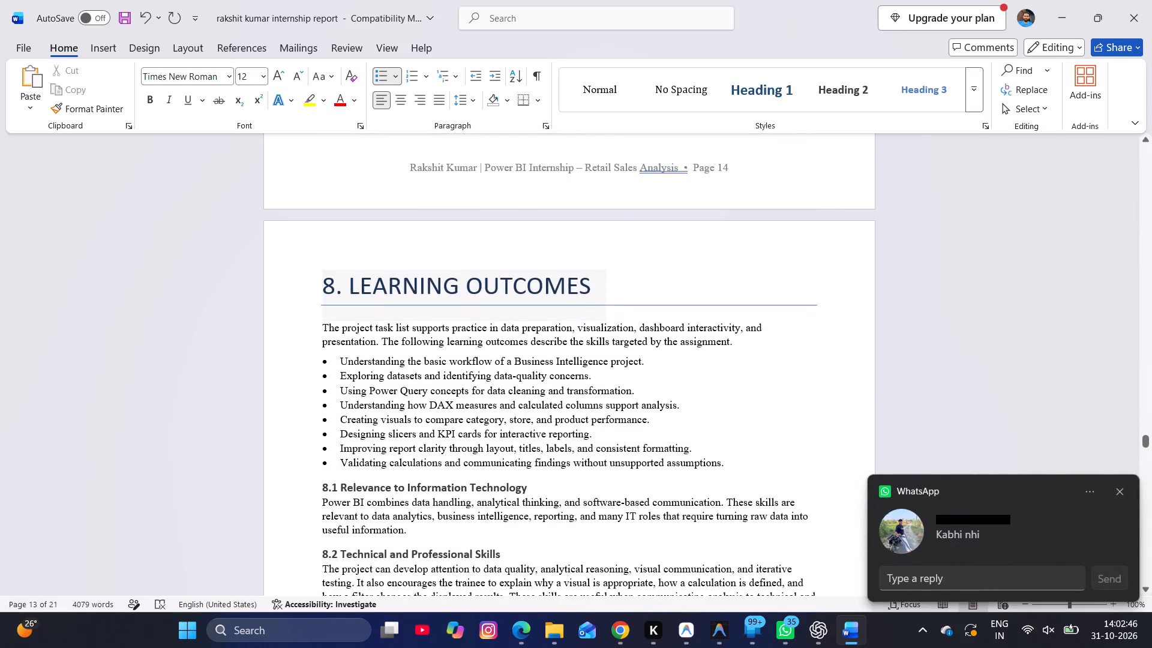
left_click_drag(628, 139, 640, 111)
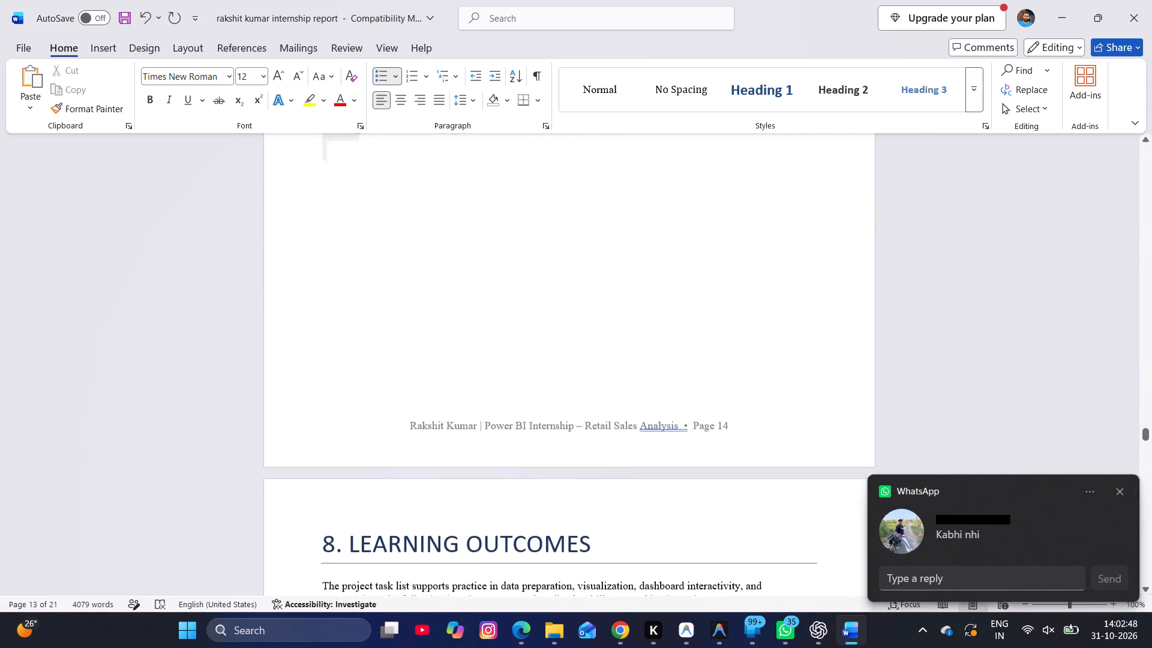
left_click_drag(640, 111, 704, 521)
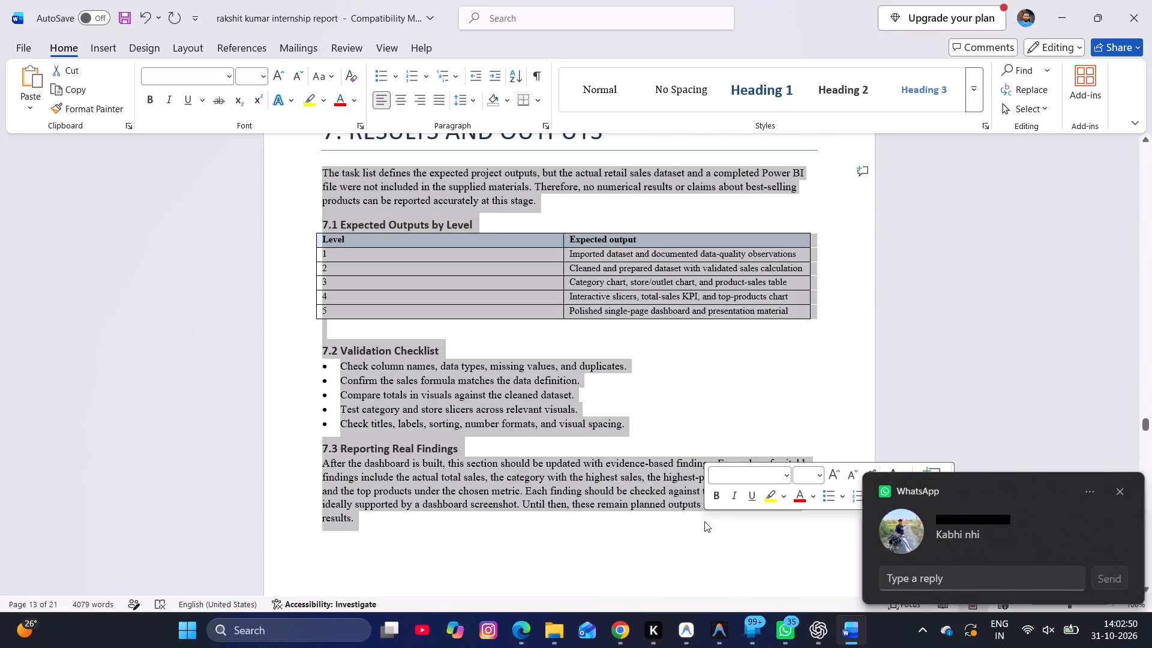
left_click(280, 68)
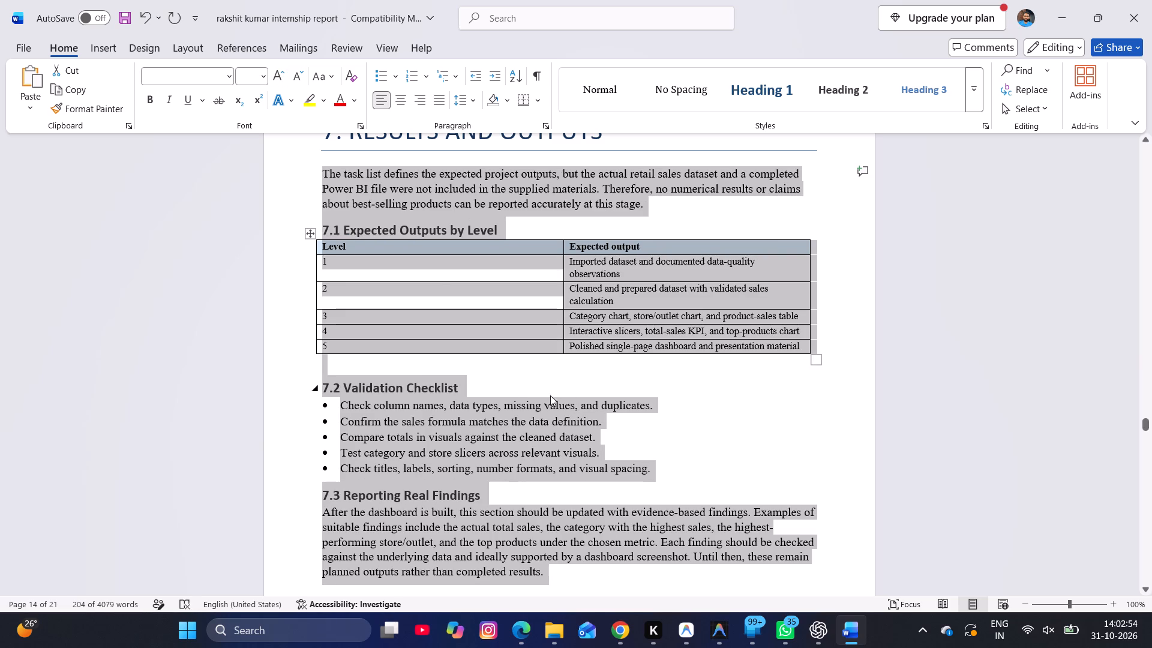
left_click(631, 401)
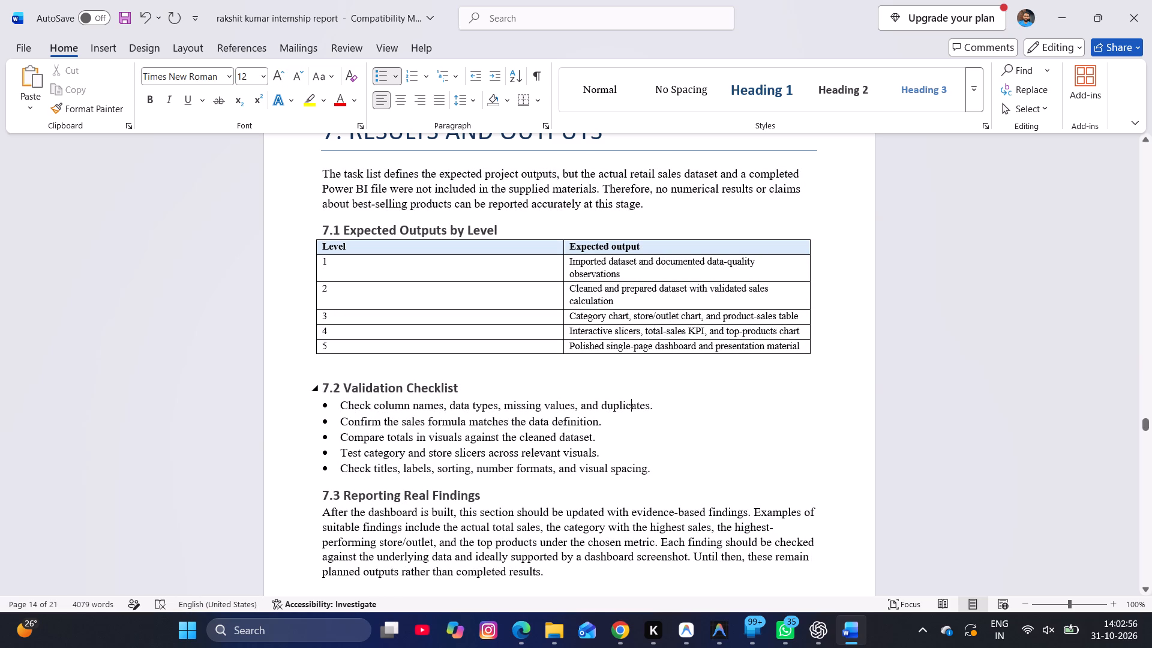
Select the Learning Outcomes text from the end of 8.2 Technical and Professional Skills back up through the bulleted outcomes.
scroll(678, 412, "down", 3)
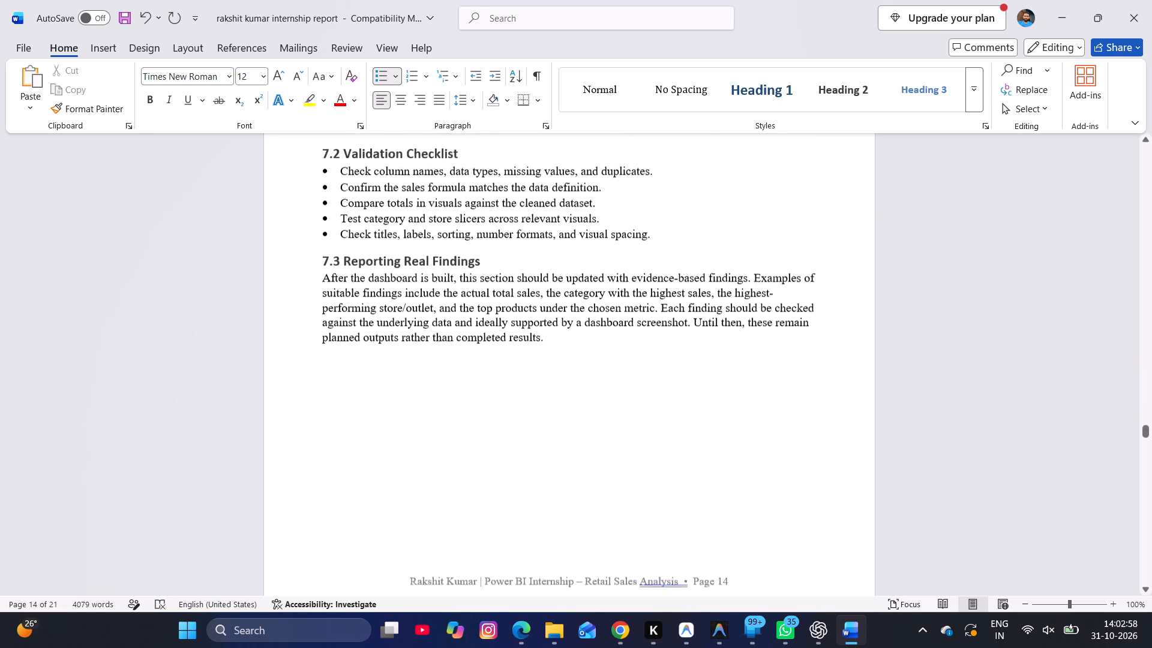
scroll(678, 412, "down", 3)
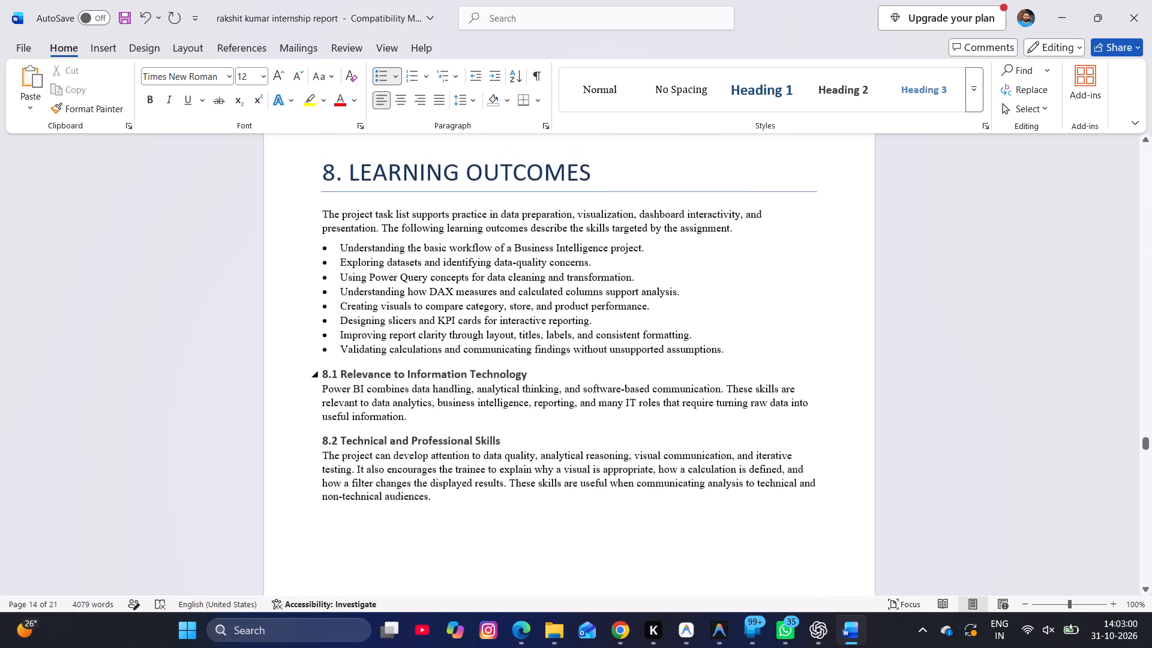
scroll(678, 412, "down", 1)
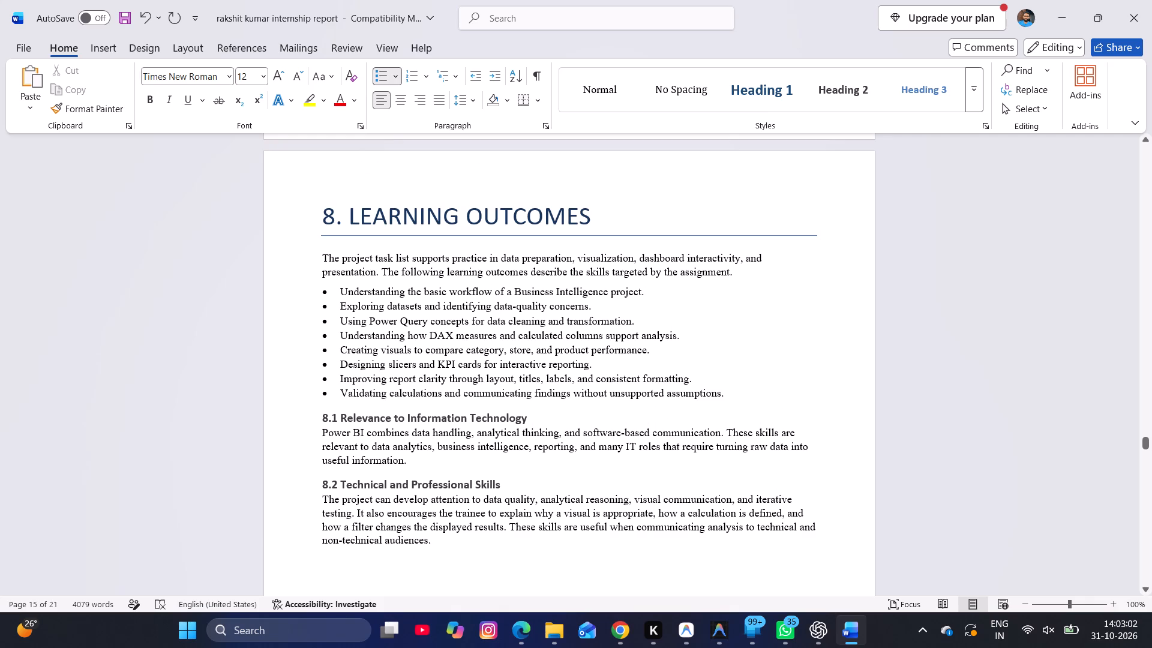
left_click_drag(448, 545, 293, 308)
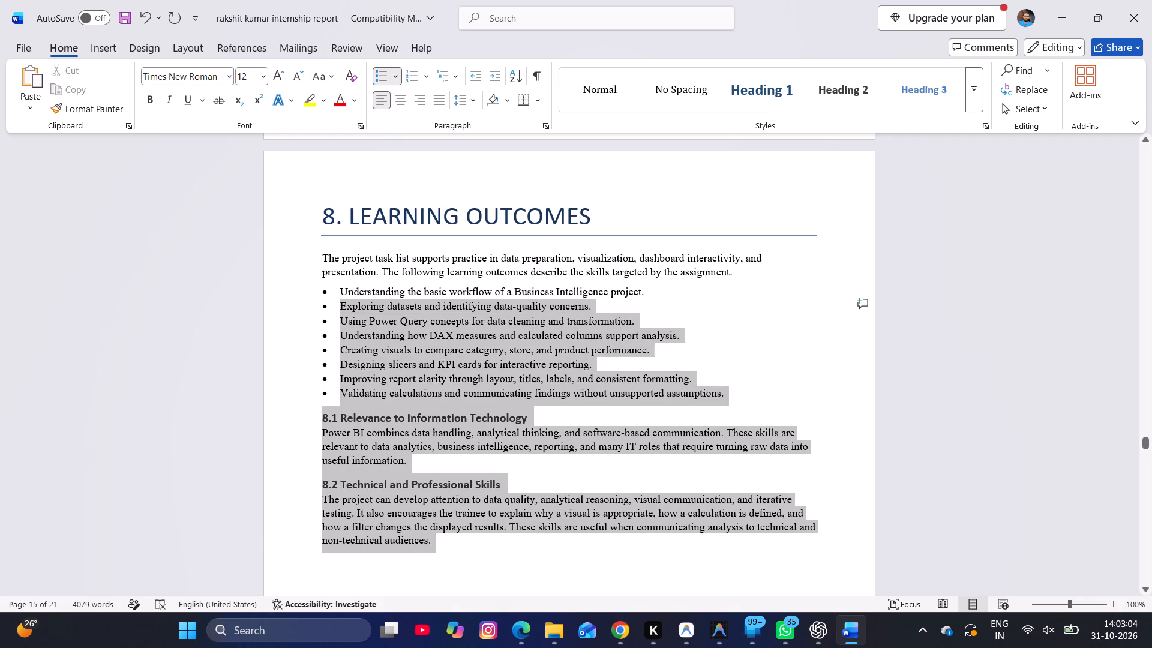
Increase the font size of the Learning Outcomes text below its heading by one step, through 8.2 Technical and Professional Skills.
left_click_drag(293, 308, 278, 268)
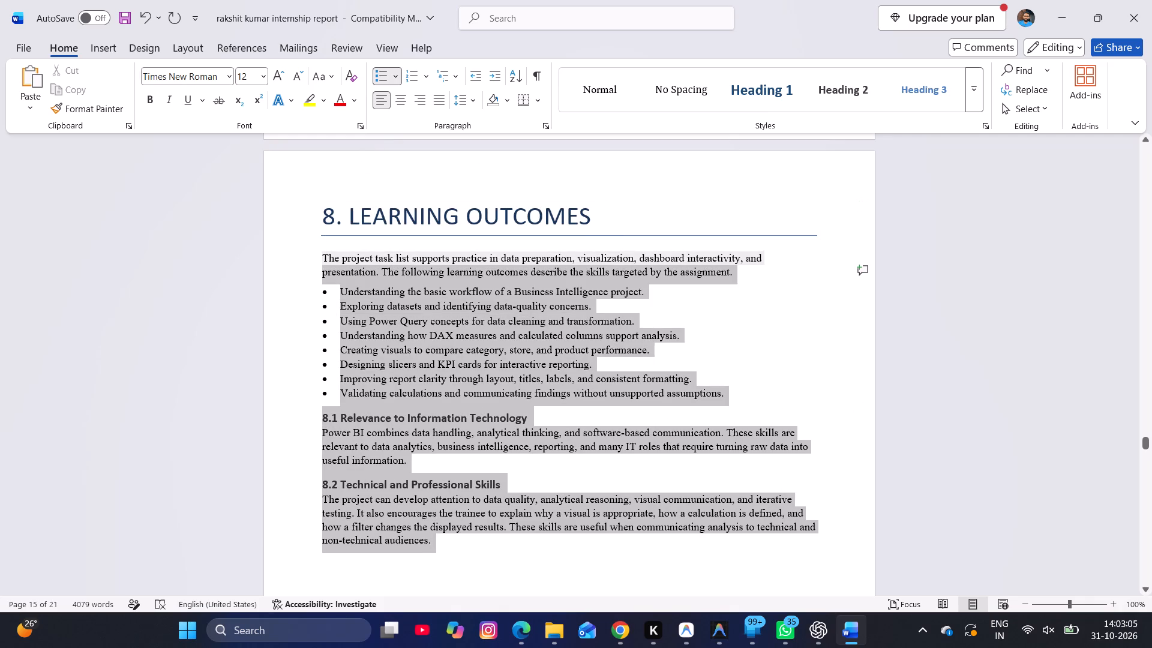
left_click_drag(278, 268, 284, 253)
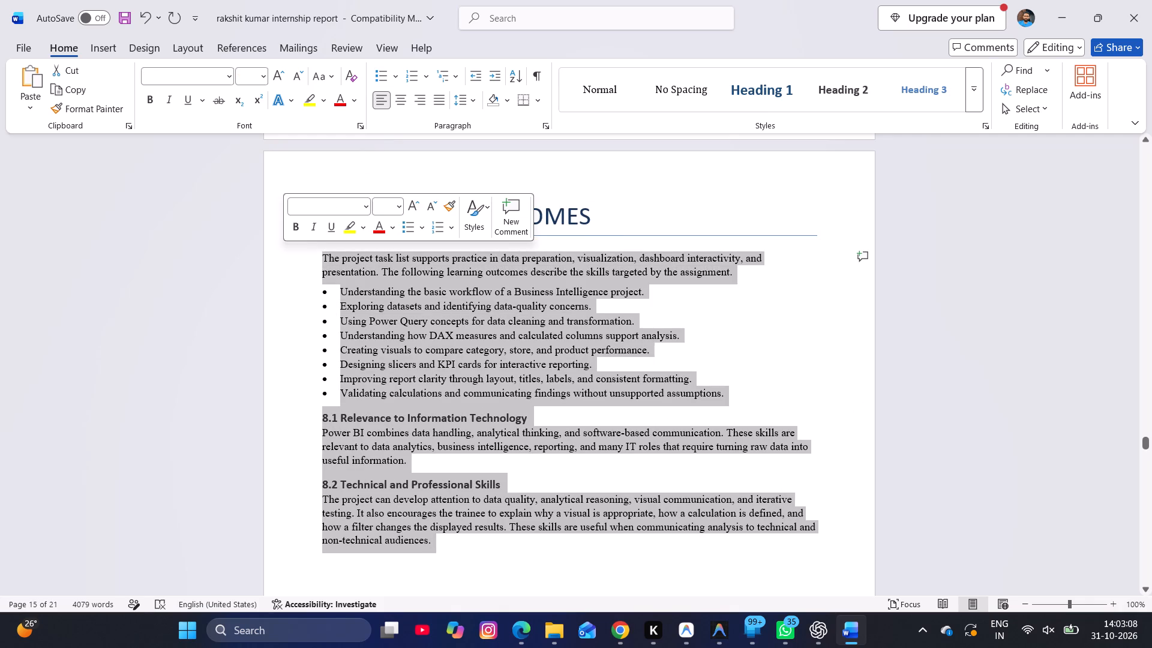
left_click(415, 199)
left_click(516, 362)
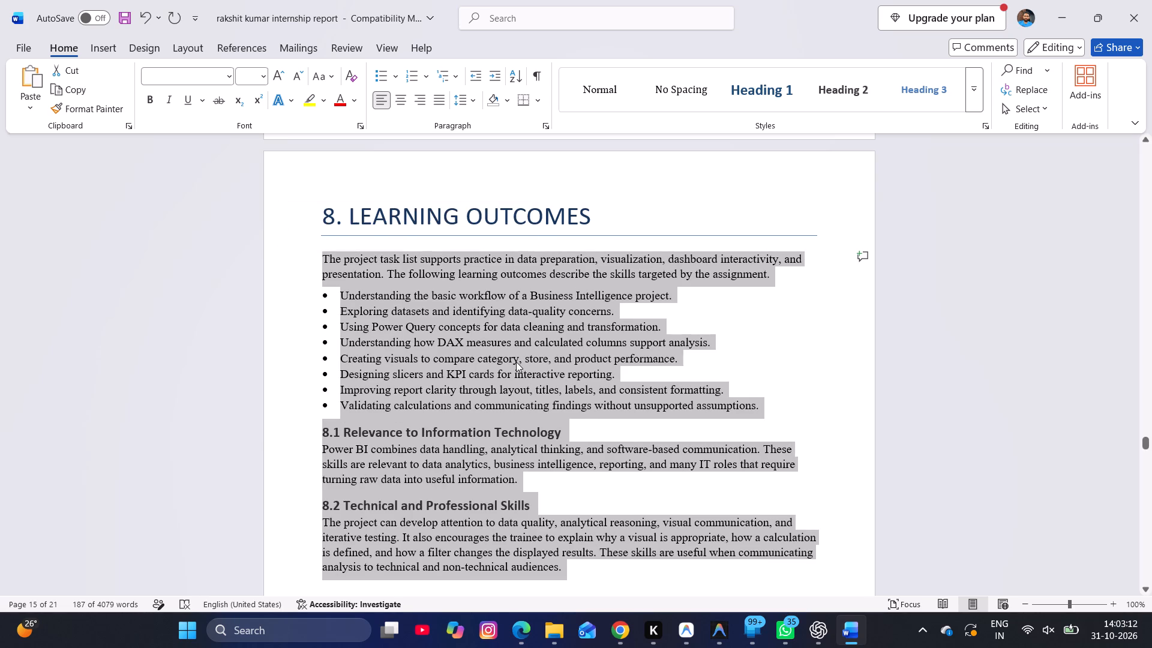
Increase the font size of the Challenges and Solutions content by one step, including the challenge table and 9.1 Practical Troubleshooting Approach.
scroll(516, 362, "down", 7)
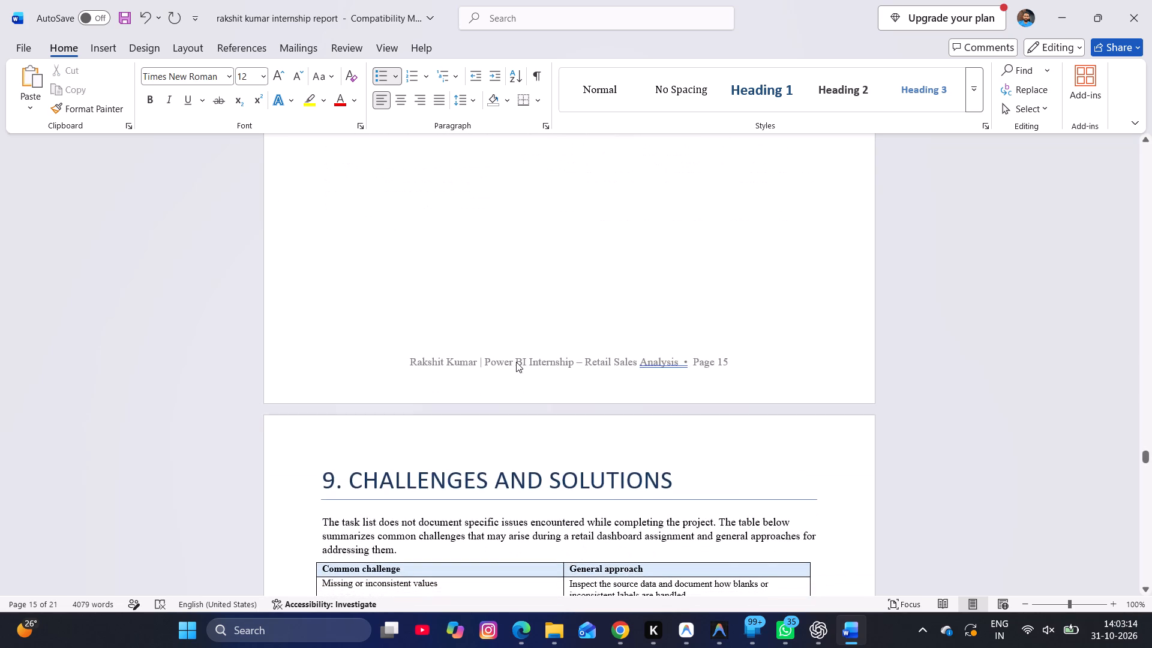
scroll(516, 362, "down", 2)
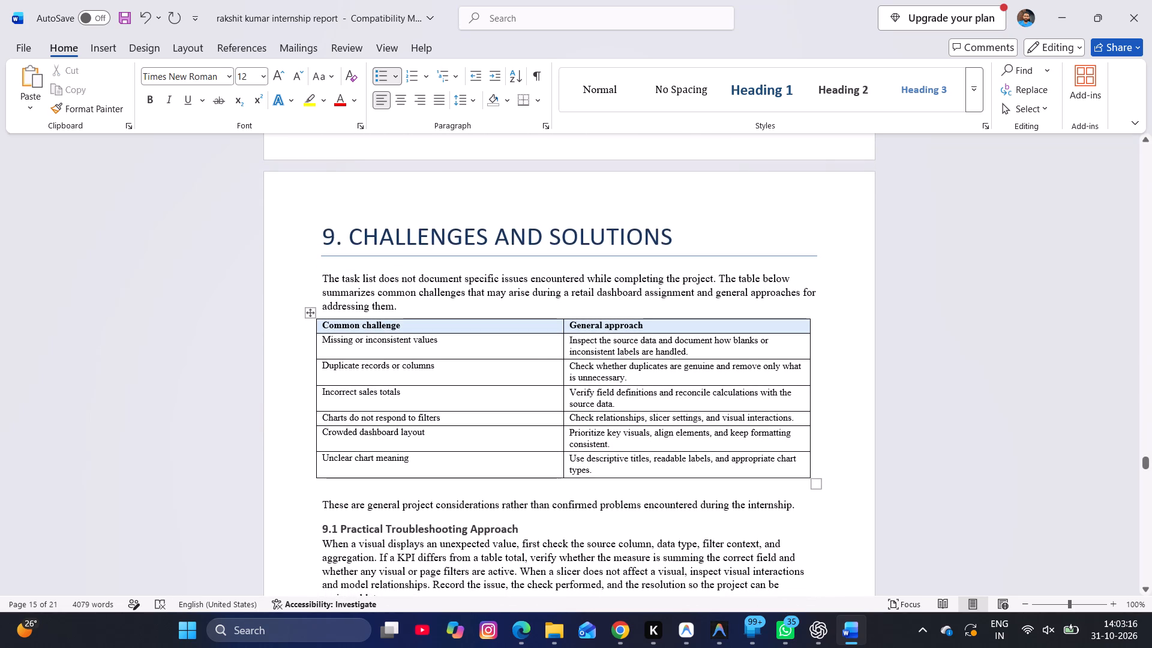
left_click_drag(317, 278, 538, 536)
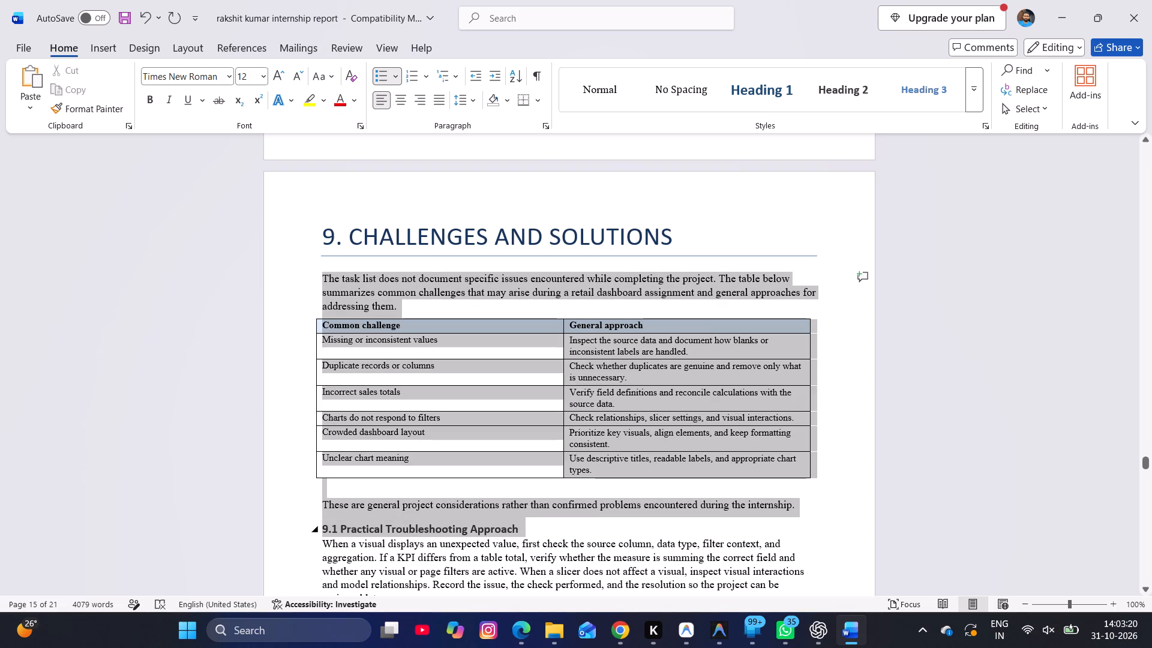
left_click_drag(538, 536, 549, 369)
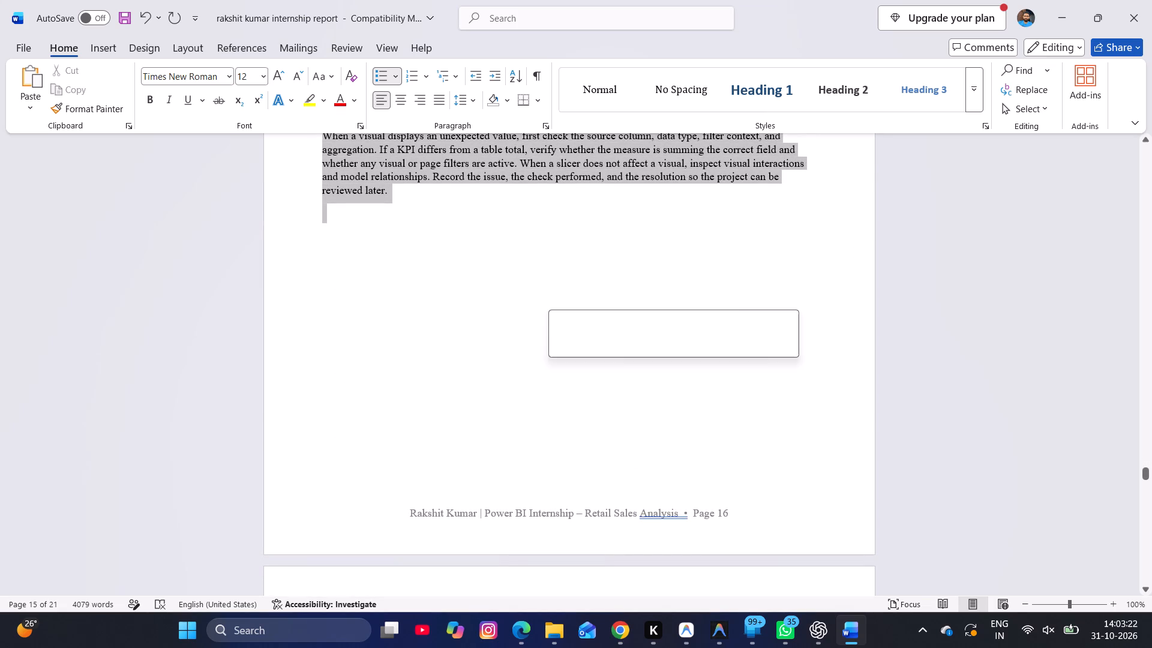
left_click(683, 320)
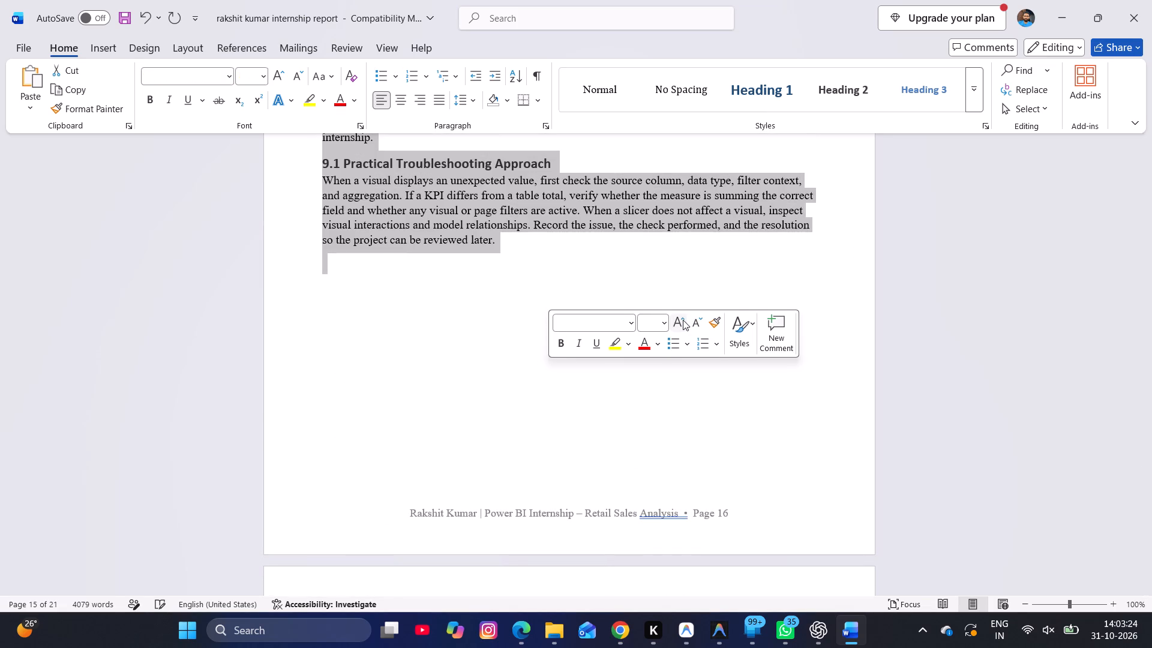
left_click(469, 394)
Select the three body paragraphs of section 10 Conclusion, leaving out the heading.
scroll(469, 394, "down", 1)
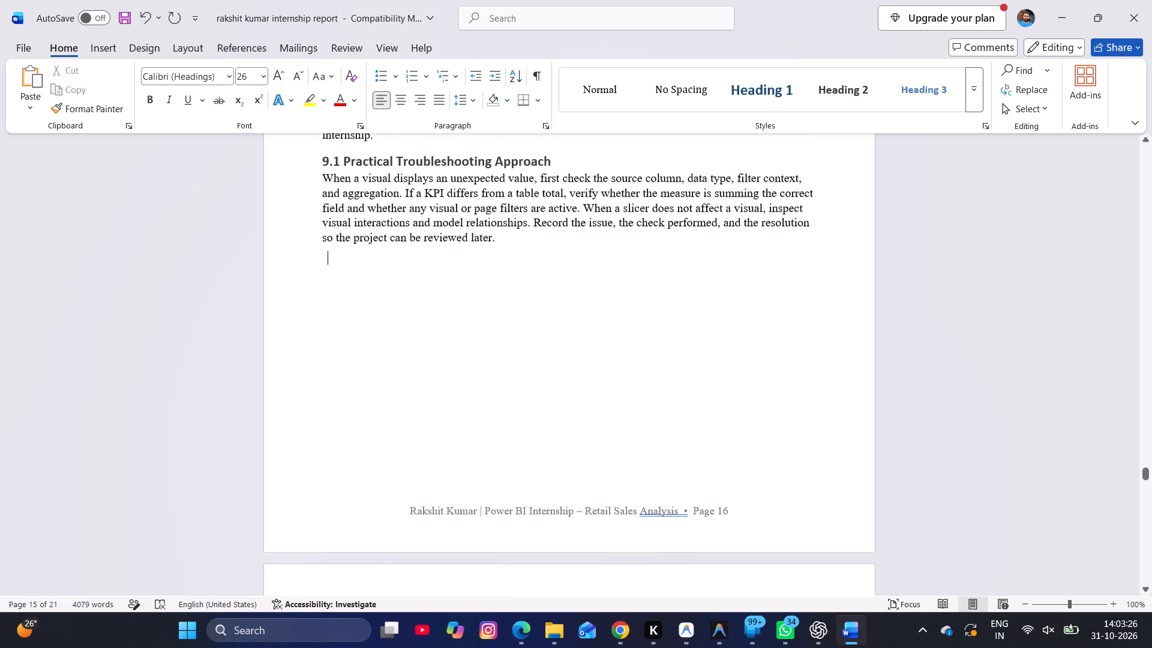
scroll(469, 394, "down", 3)
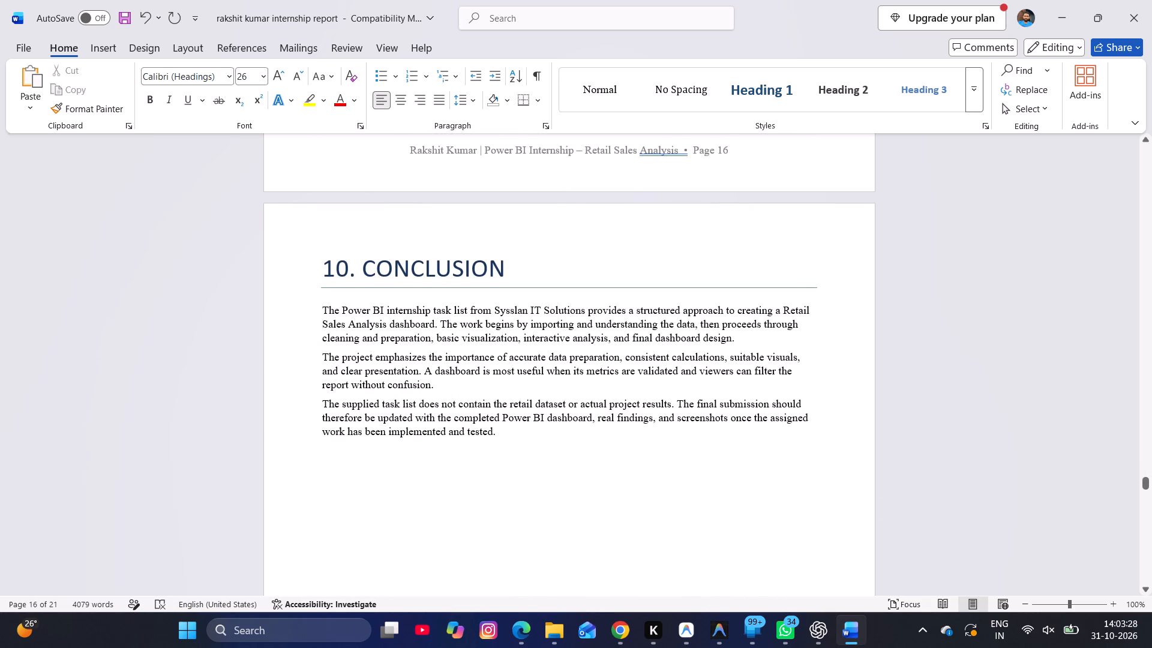
left_click_drag(506, 439, 295, 299)
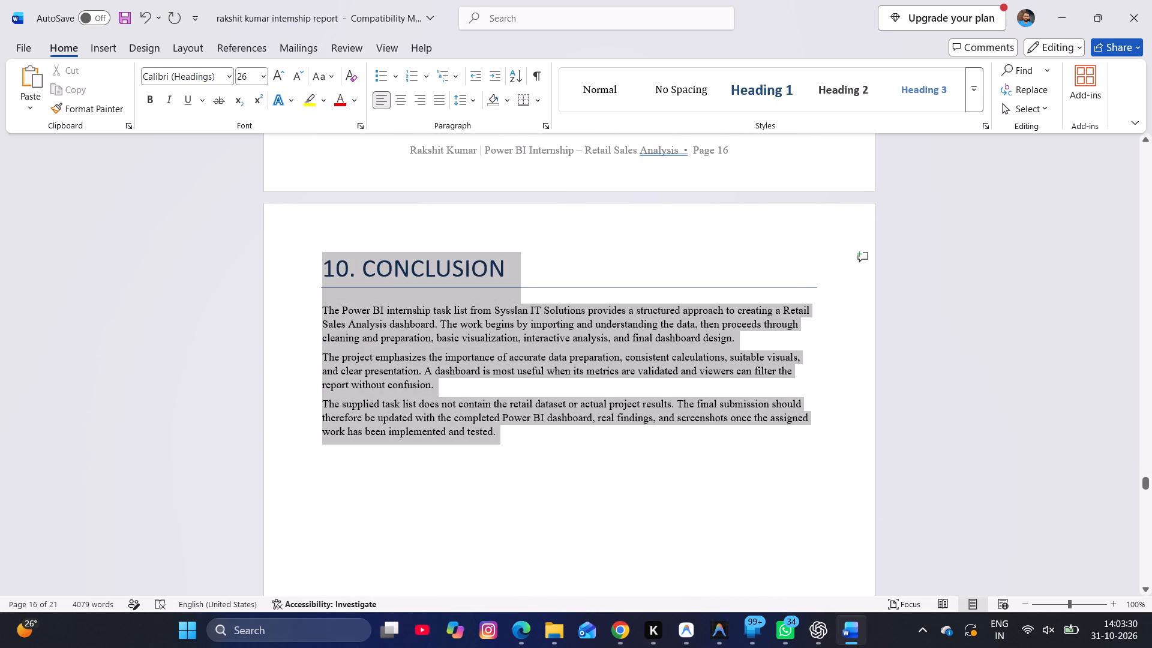
left_click_drag(295, 299, 296, 307)
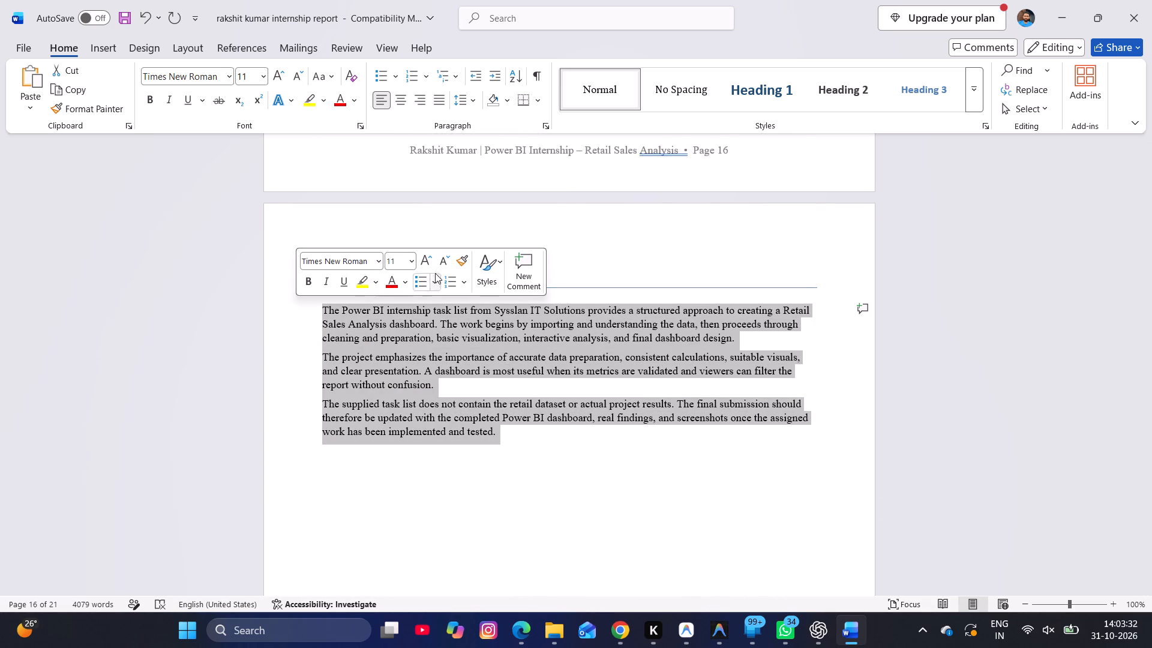
Increase the font size of the three section 10 Conclusion body paragraphs by one step to 12.
left_click(429, 262)
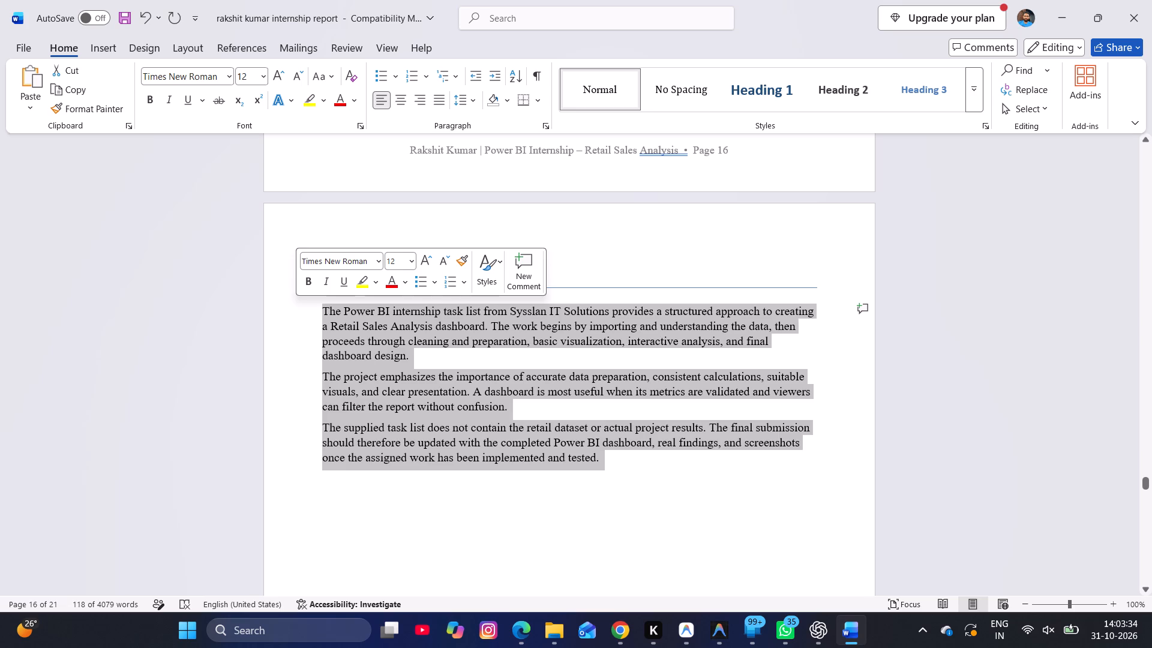
left_click(478, 521)
Increase the font size of the section 11 Future Scope text by one step, covering the intro, bullet list and closing sentence.
scroll(478, 521, "down", 6)
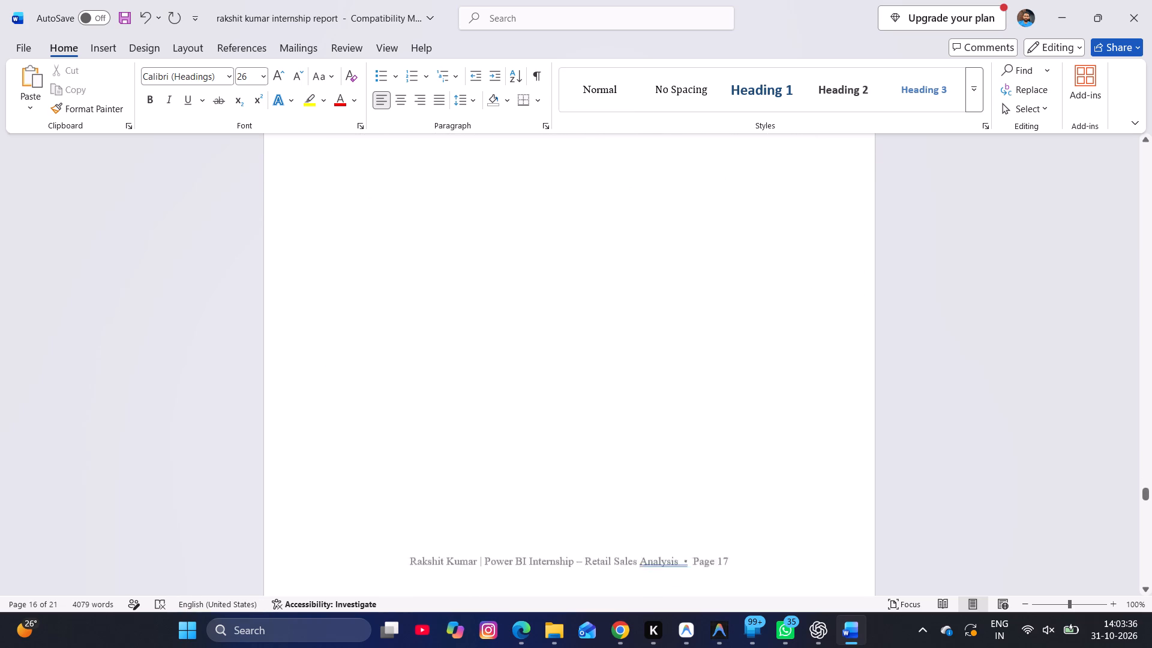
scroll(478, 521, "down", 2)
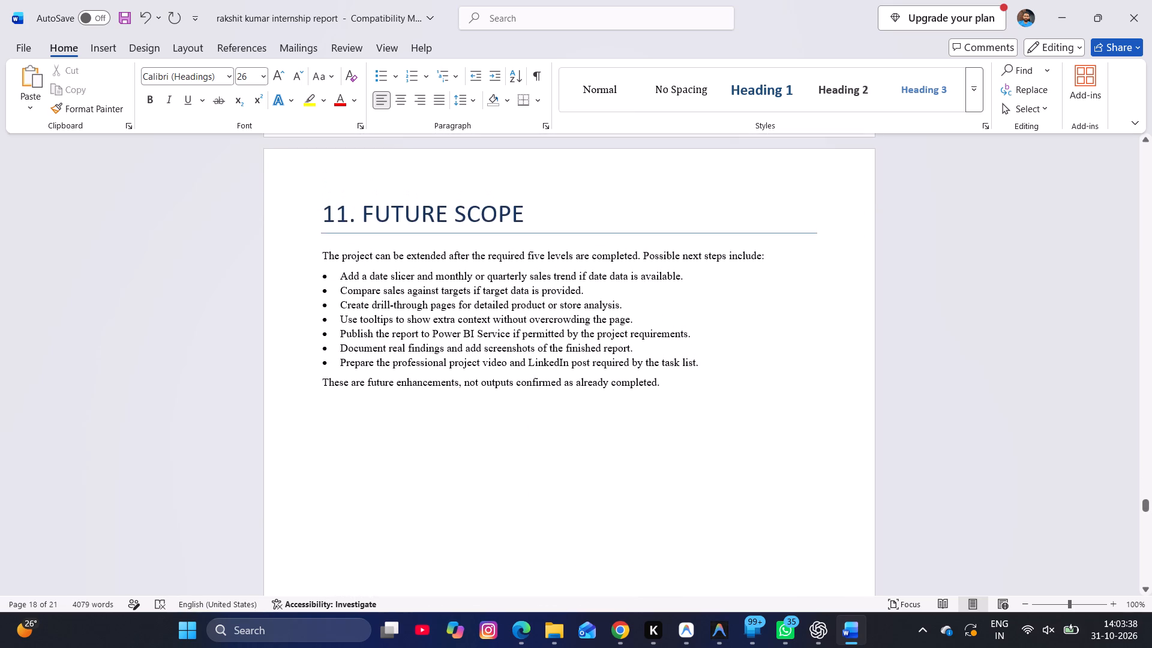
left_click_drag(661, 400, 440, 320)
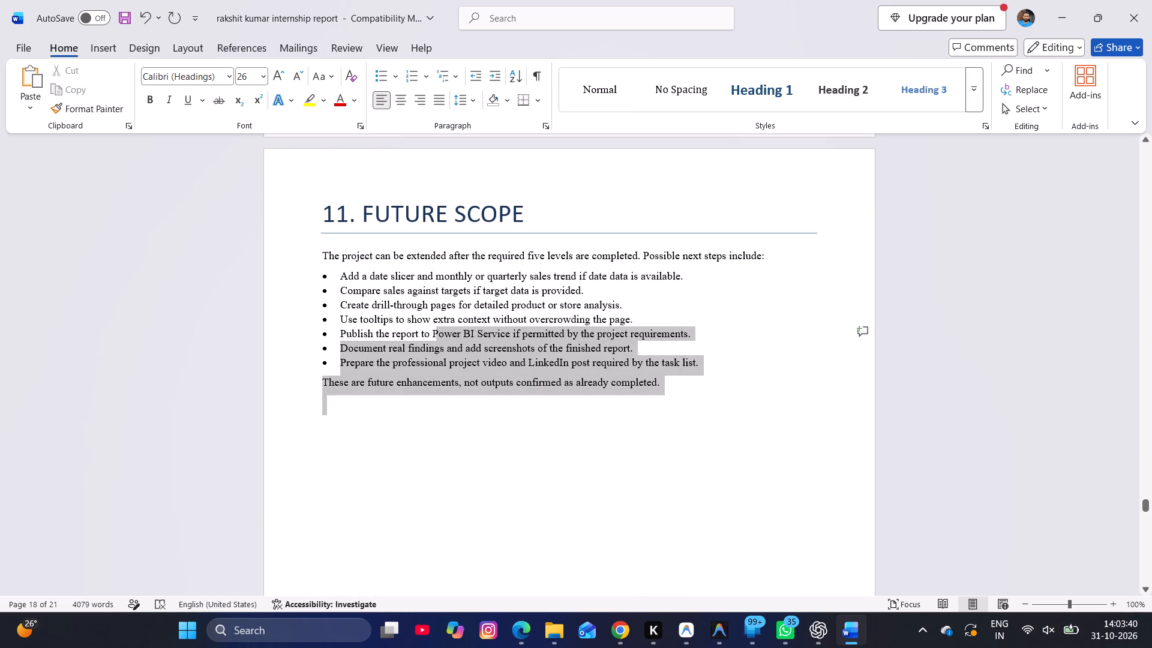
left_click_drag(440, 320, 316, 262)
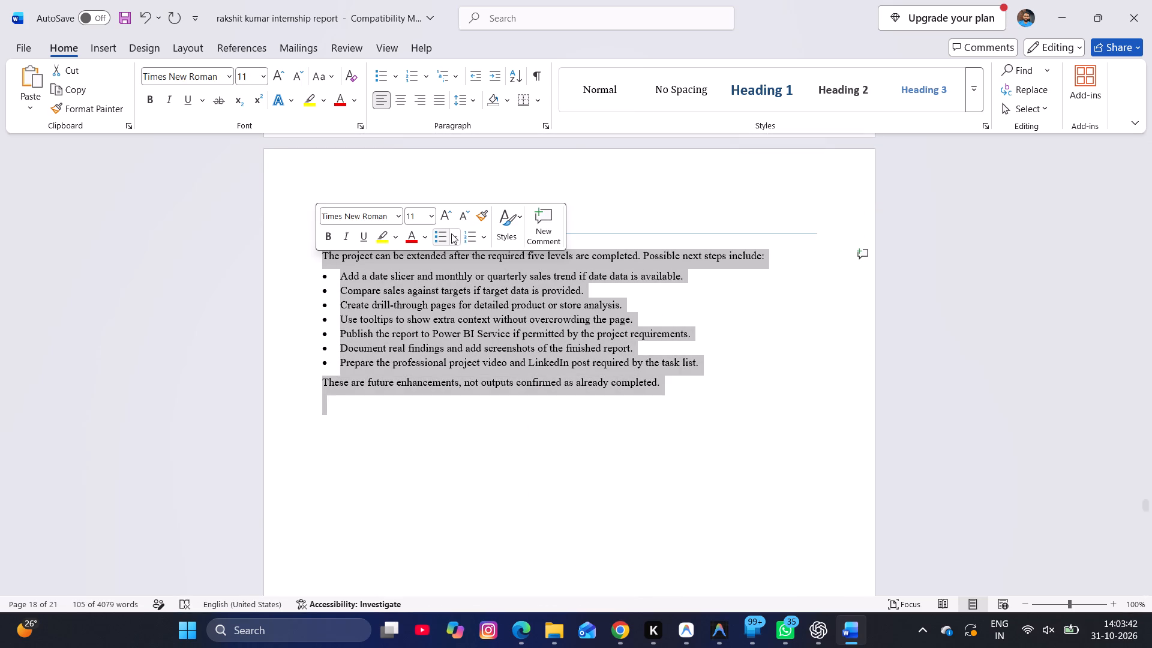
left_click(449, 218)
left_click(494, 440)
Increase the font size of the Project Quality Assurance content below its heading by one step, through 10.3 Evidence to Keep.
scroll(494, 440, "down", 3)
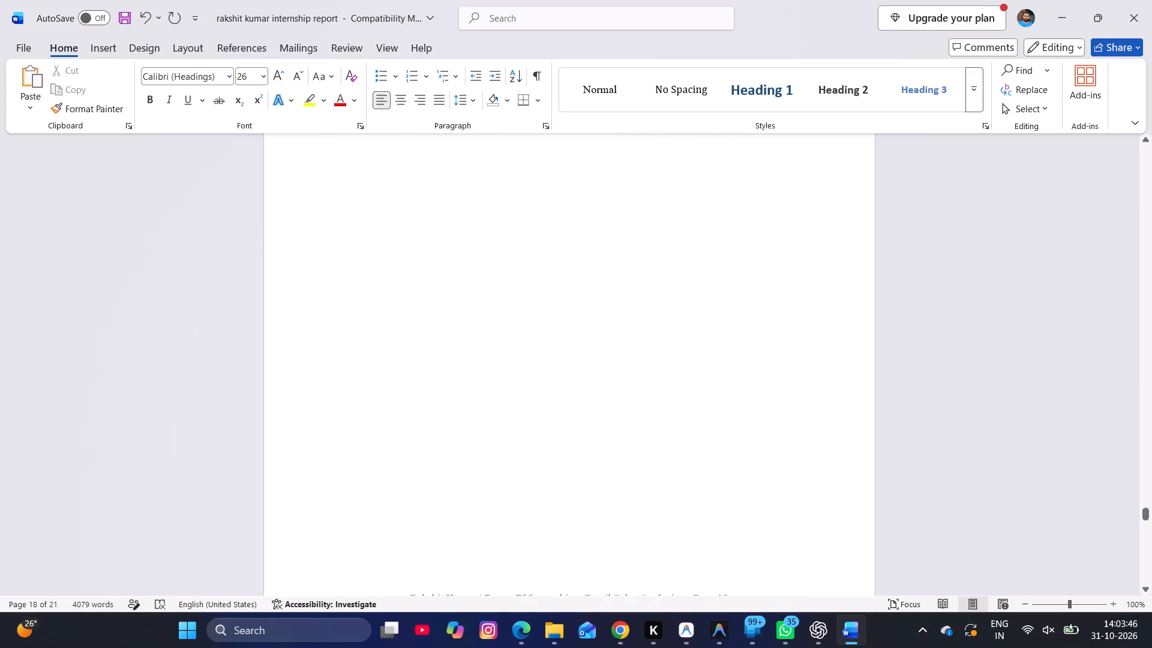
scroll(494, 440, "down", 4)
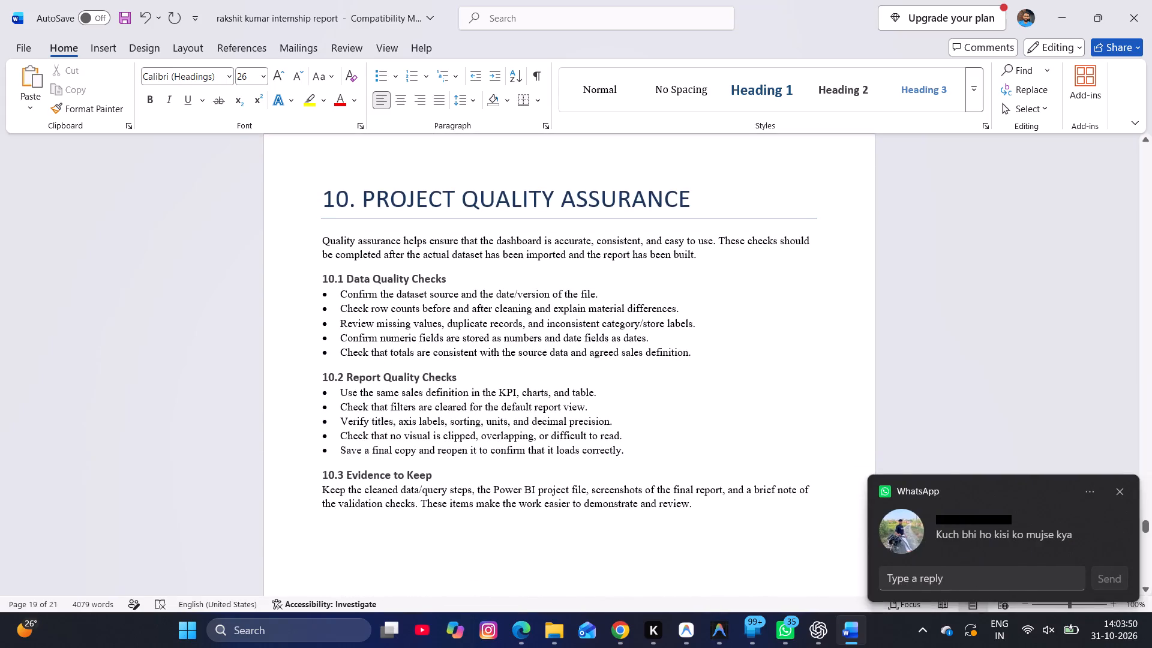
left_click_drag(317, 239, 623, 557)
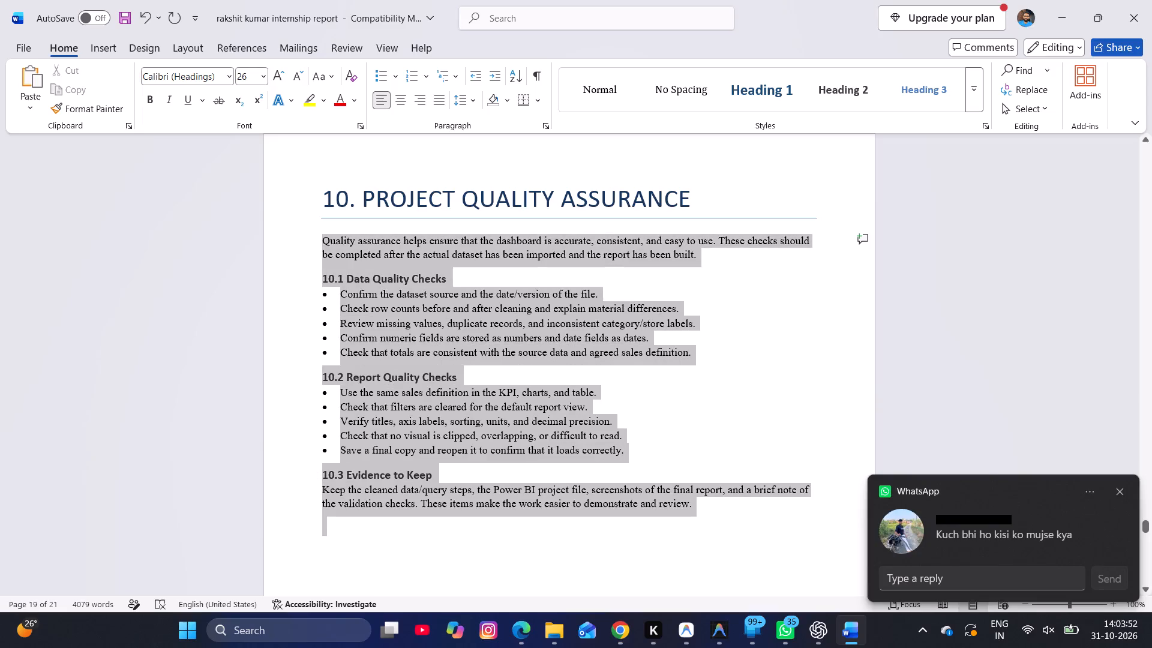
left_click_drag(623, 557, 622, 557)
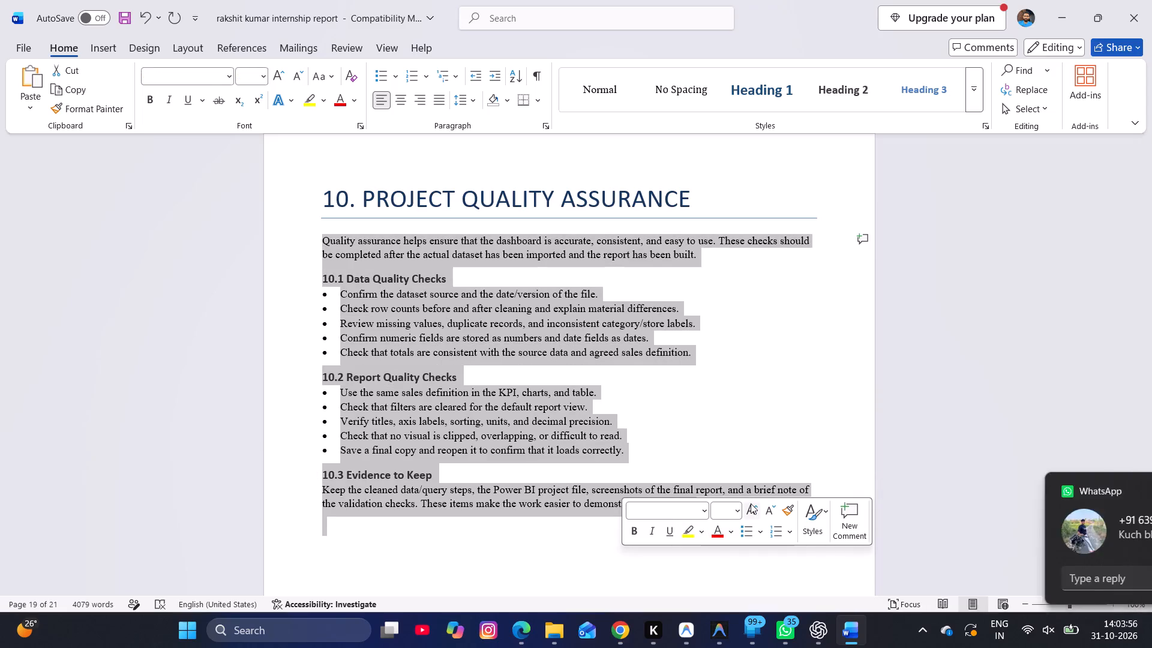
left_click(751, 503)
left_click(796, 434)
Increase the font size of the section 11 Project Plan and Submission Checklist content below its heading.
scroll(796, 434, "down", 6)
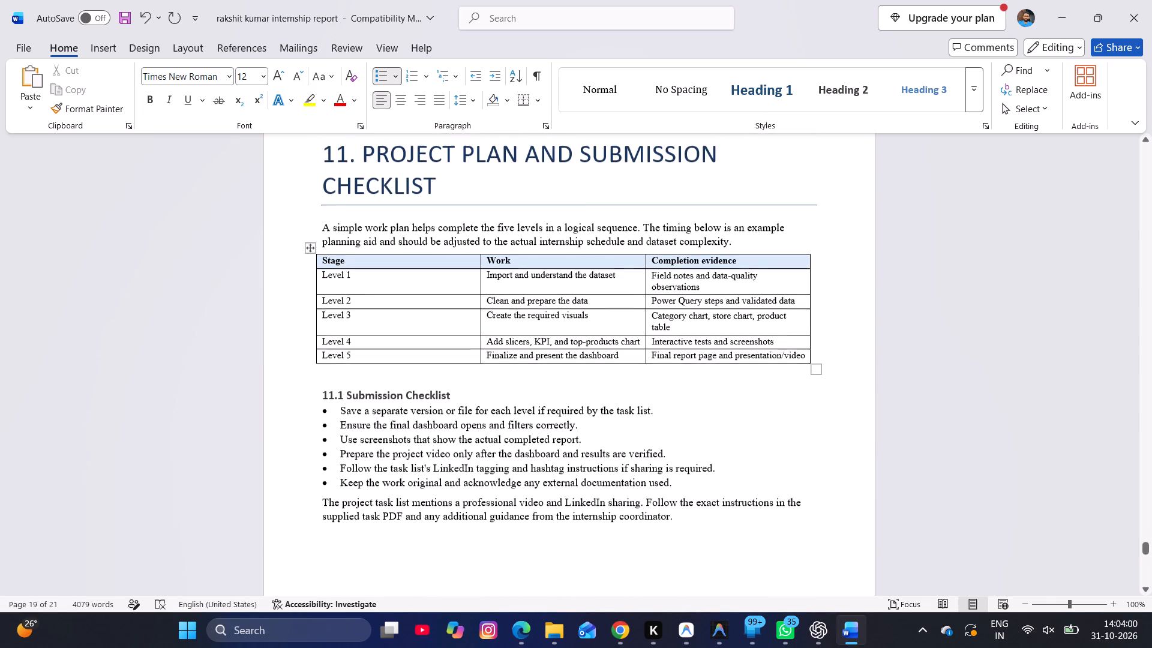
scroll(796, 434, "down", 1)
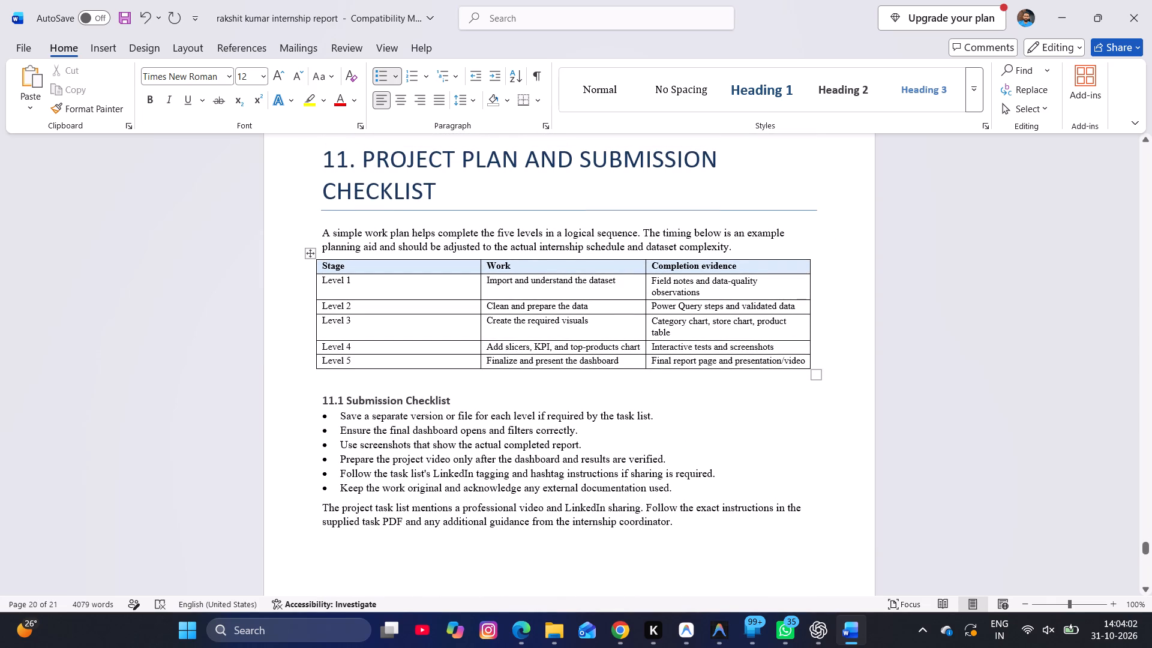
Increase the font size of the section 11 content by one step, from the opening paragraph and stage table through 11.1 Submission Checklist.
left_click_drag(318, 227, 551, 552)
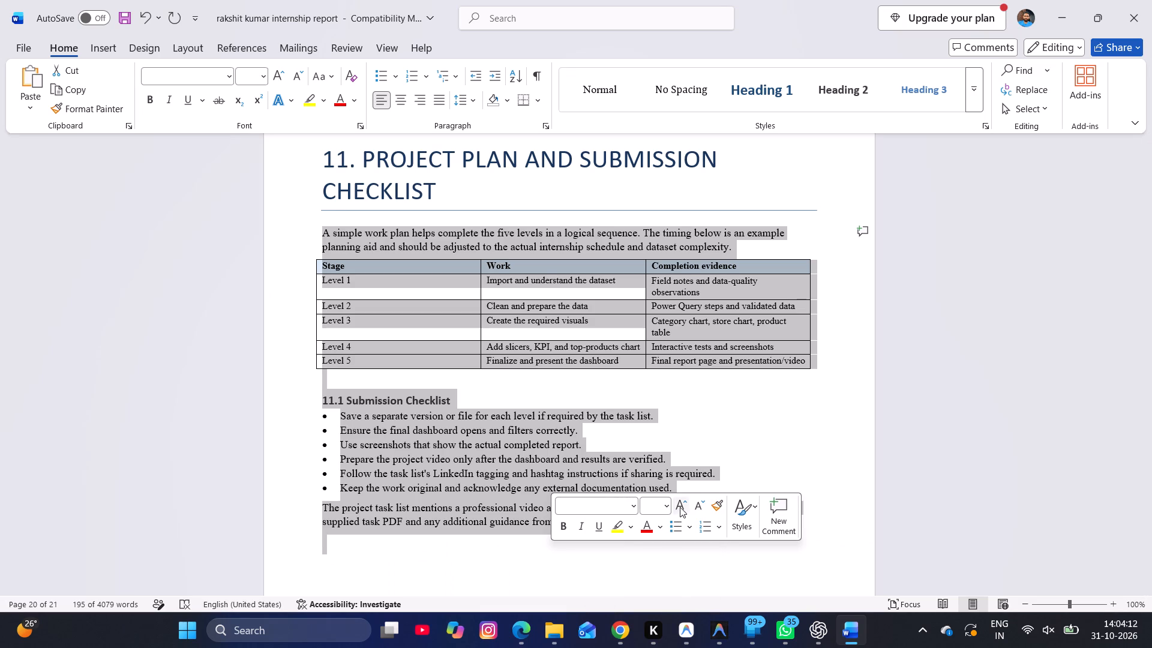
left_click(680, 507)
left_click(744, 432)
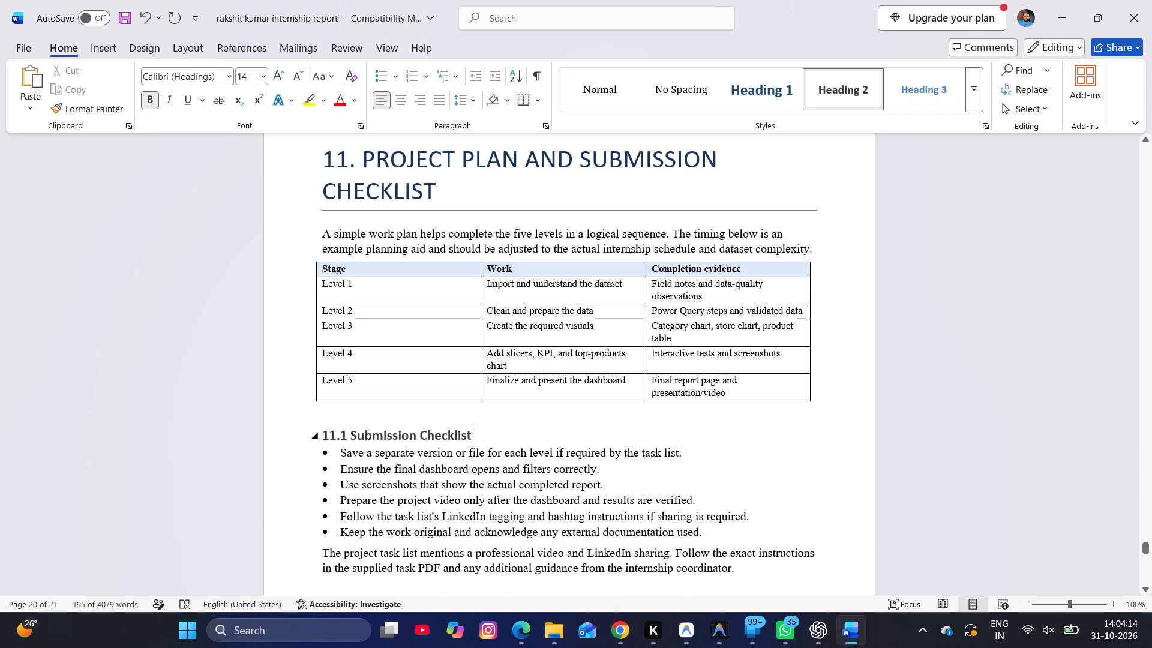
left_click(567, 498)
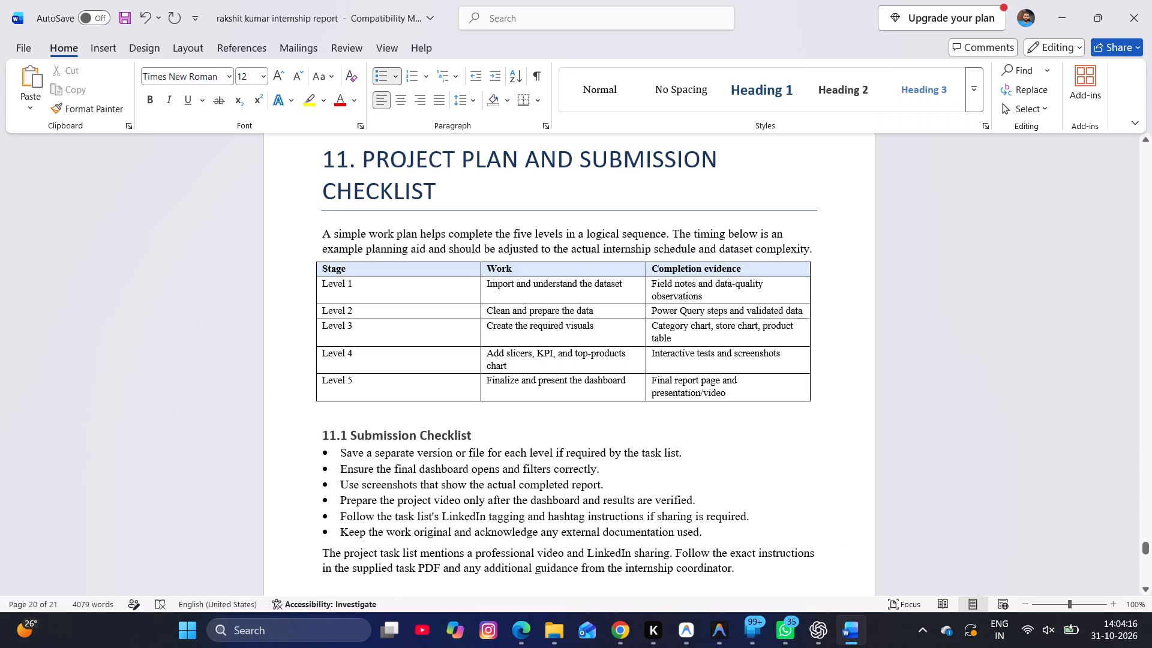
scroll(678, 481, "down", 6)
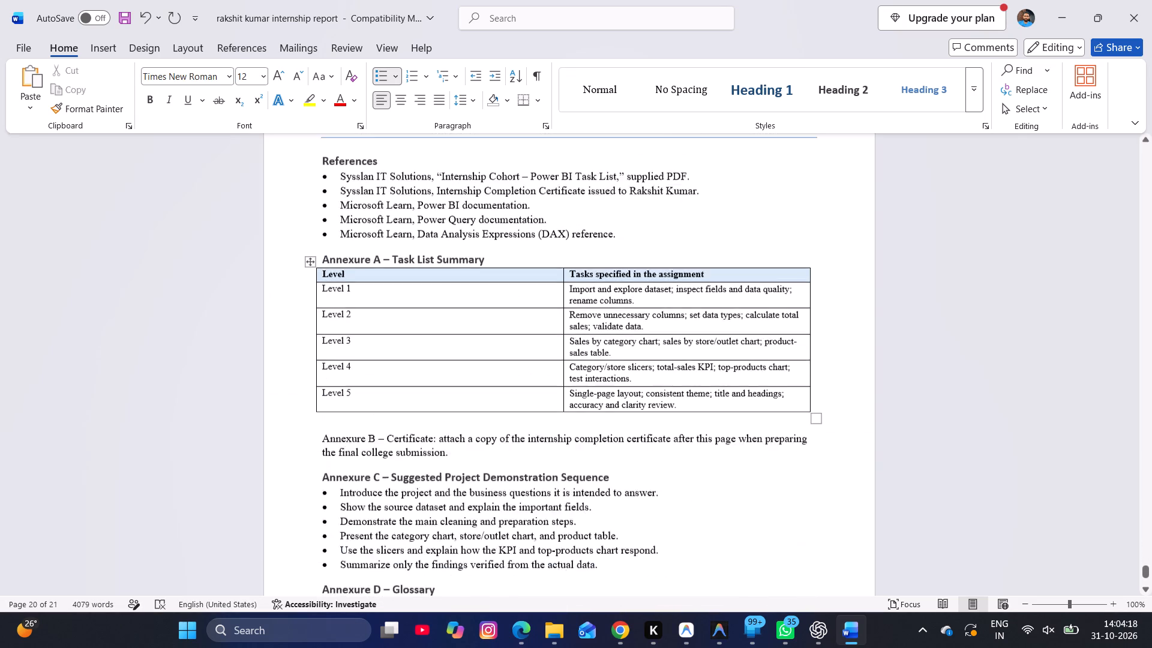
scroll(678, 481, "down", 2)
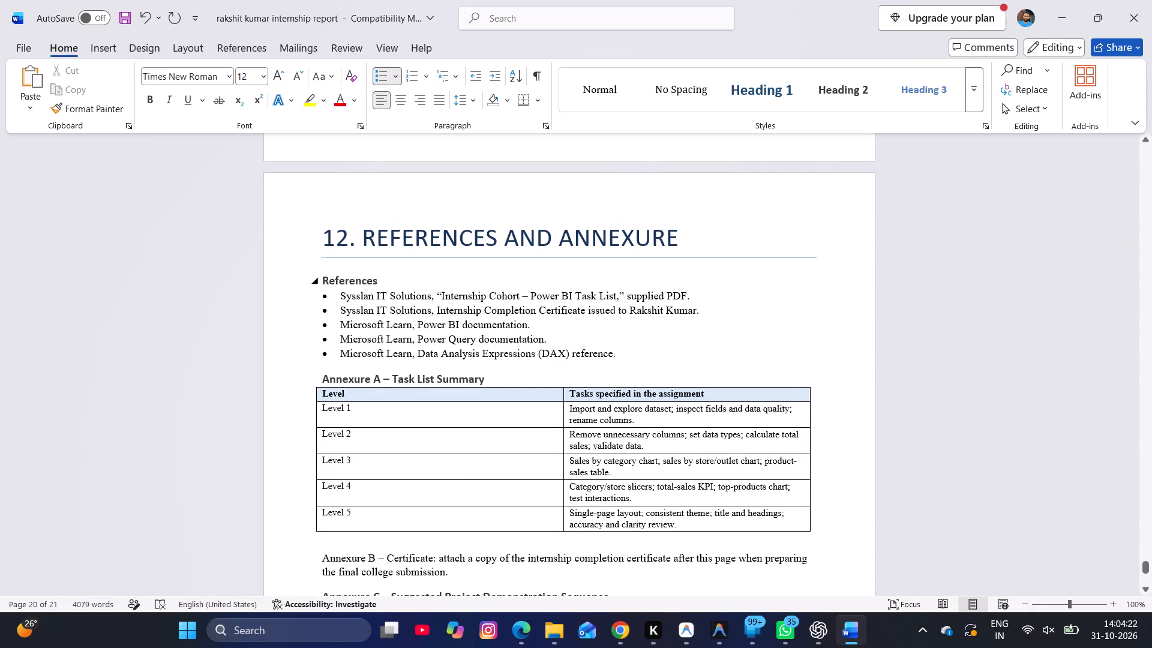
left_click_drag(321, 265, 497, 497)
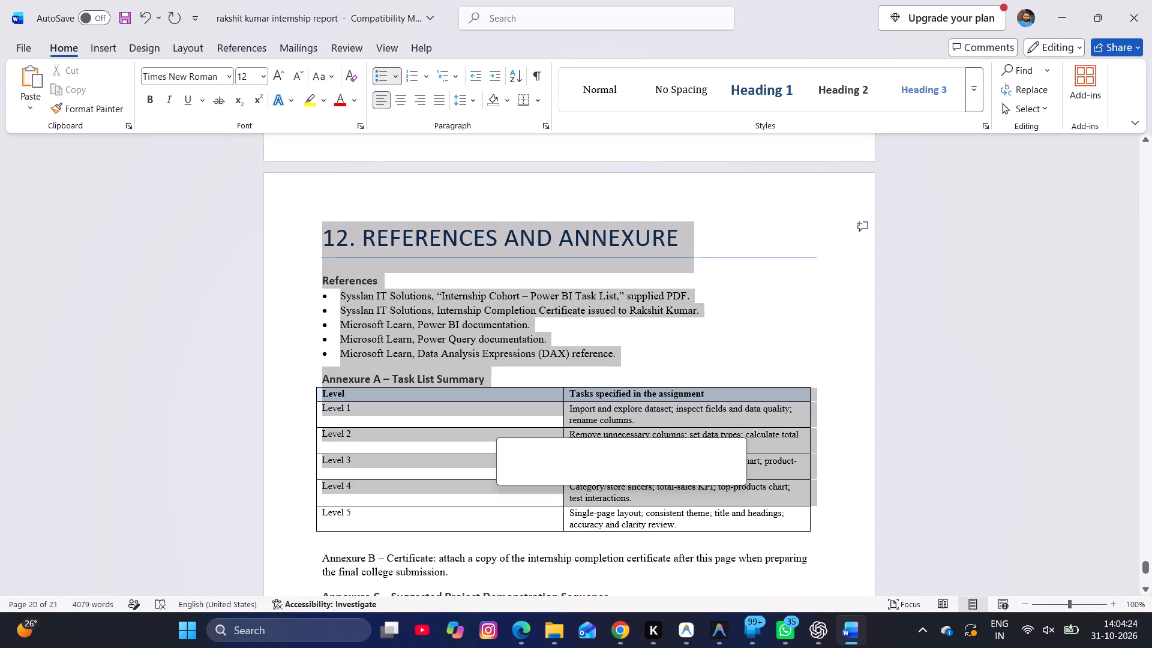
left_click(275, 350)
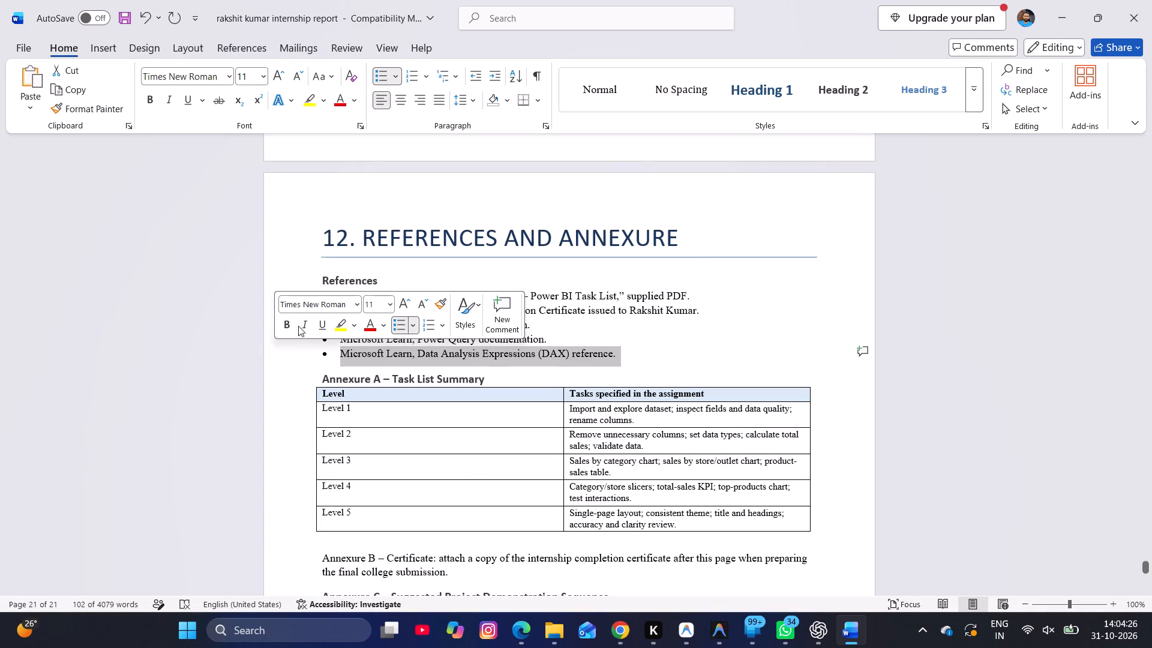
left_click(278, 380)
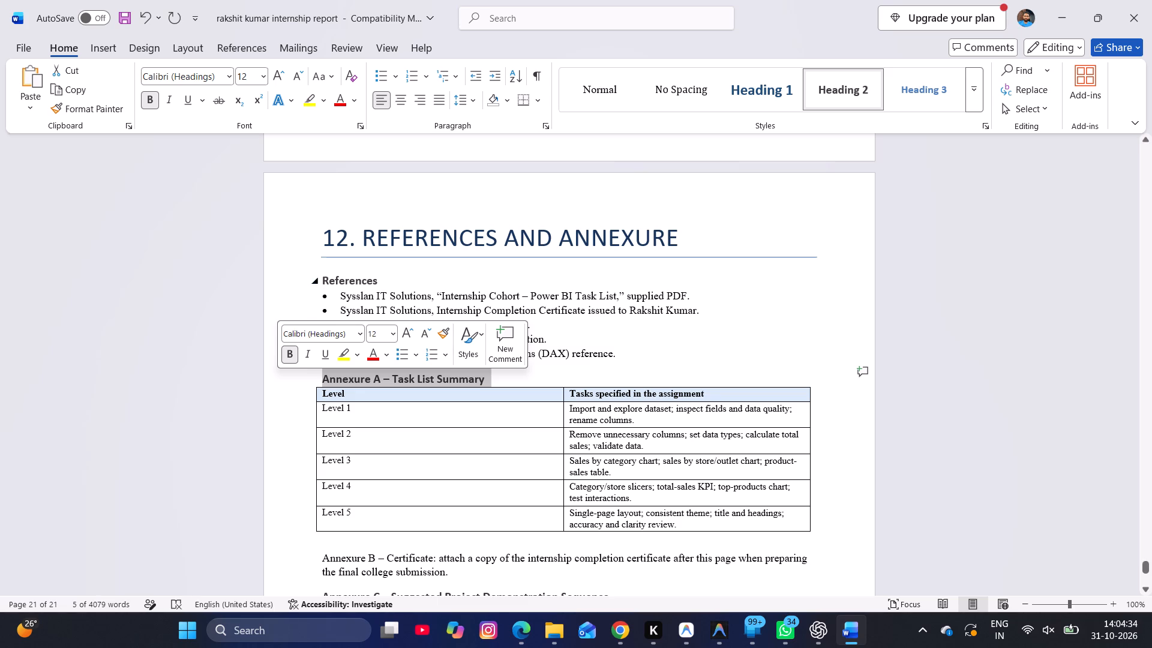
Increase the font size of the section 12 content below its main heading by one step, from References through the Annexure D – Glossary table.
left_click_drag(323, 279, 526, 563)
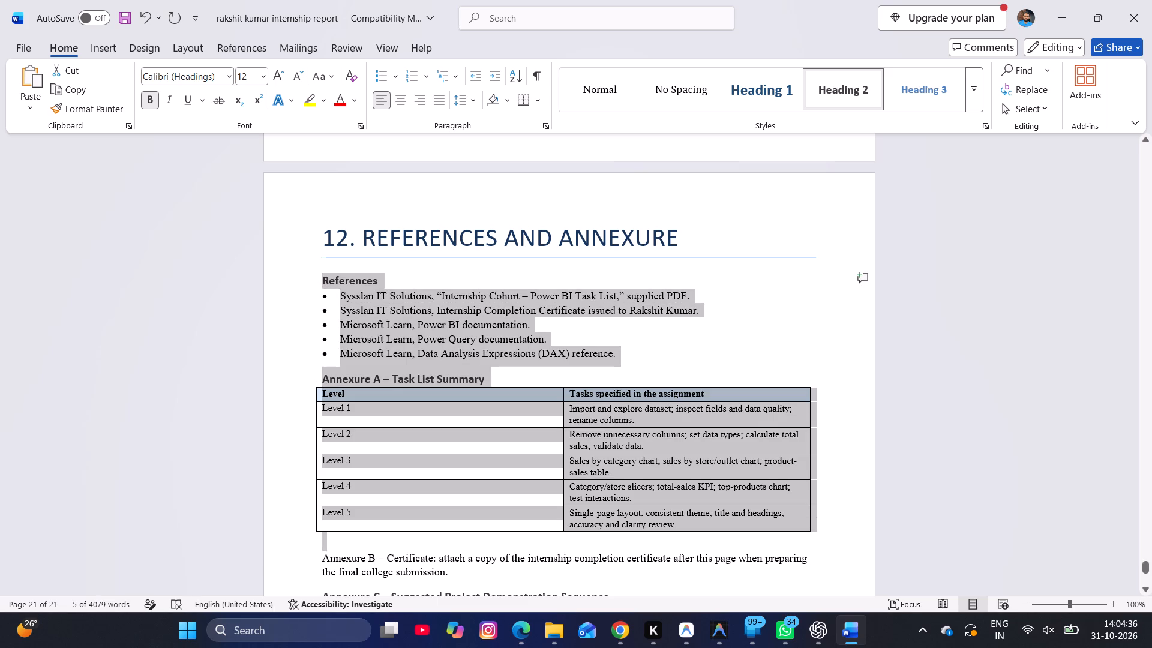
left_click_drag(526, 563, 614, 580)
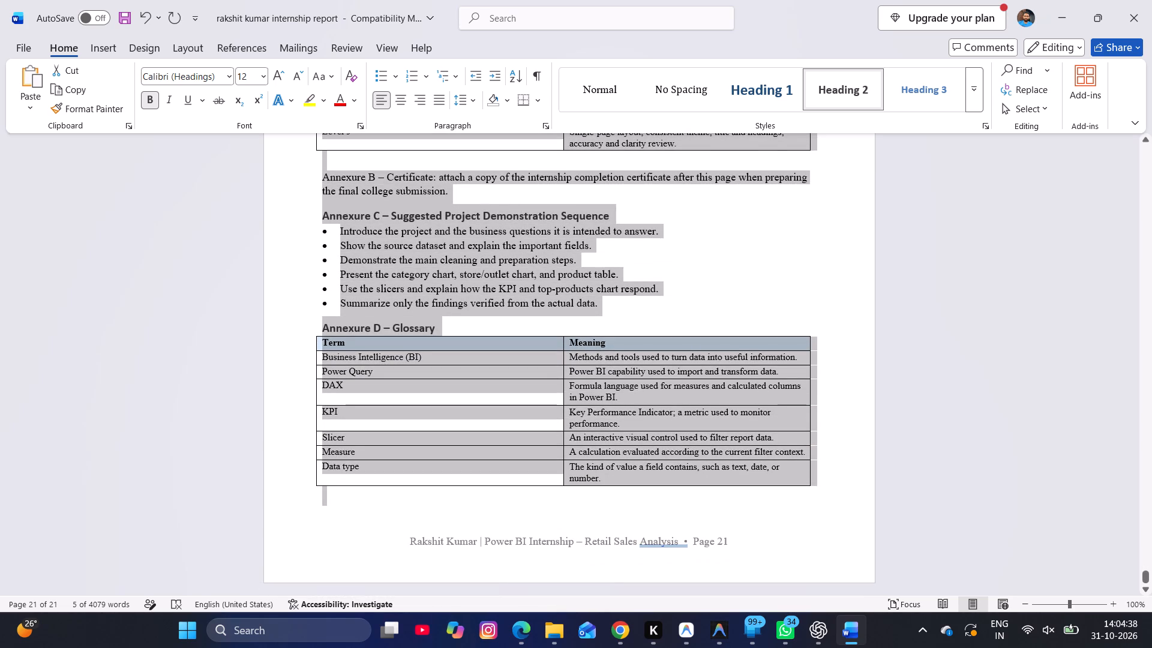
left_click_drag(614, 580, 649, 647)
left_click_drag(649, 647, 662, 513)
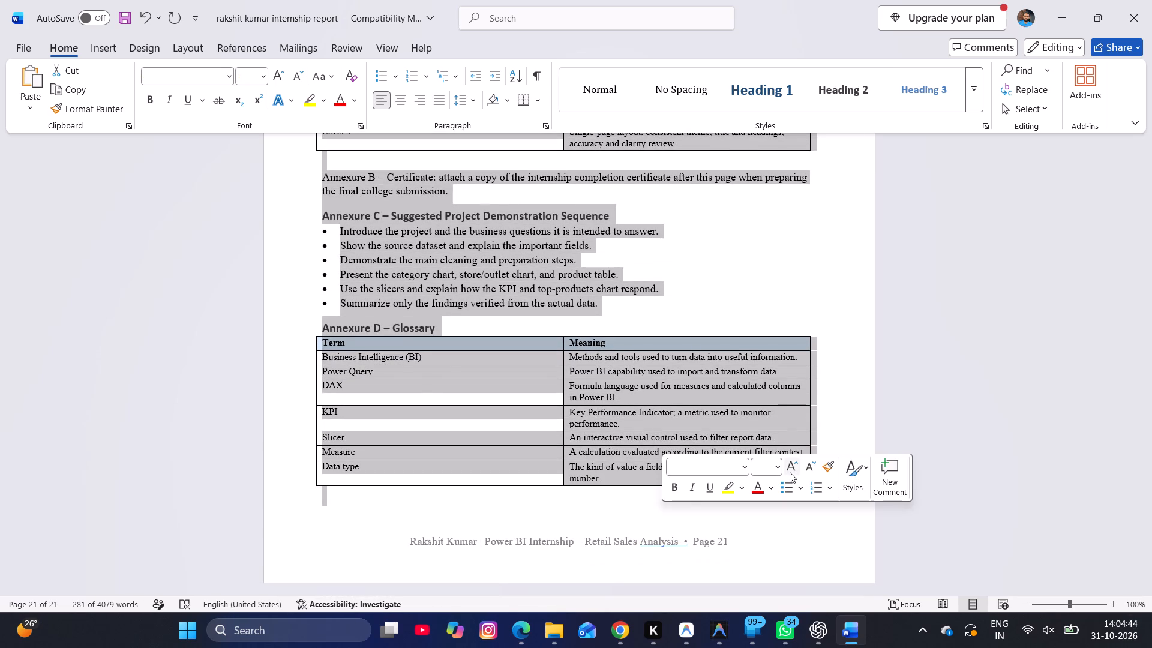
left_click(790, 472)
left_click(796, 294)
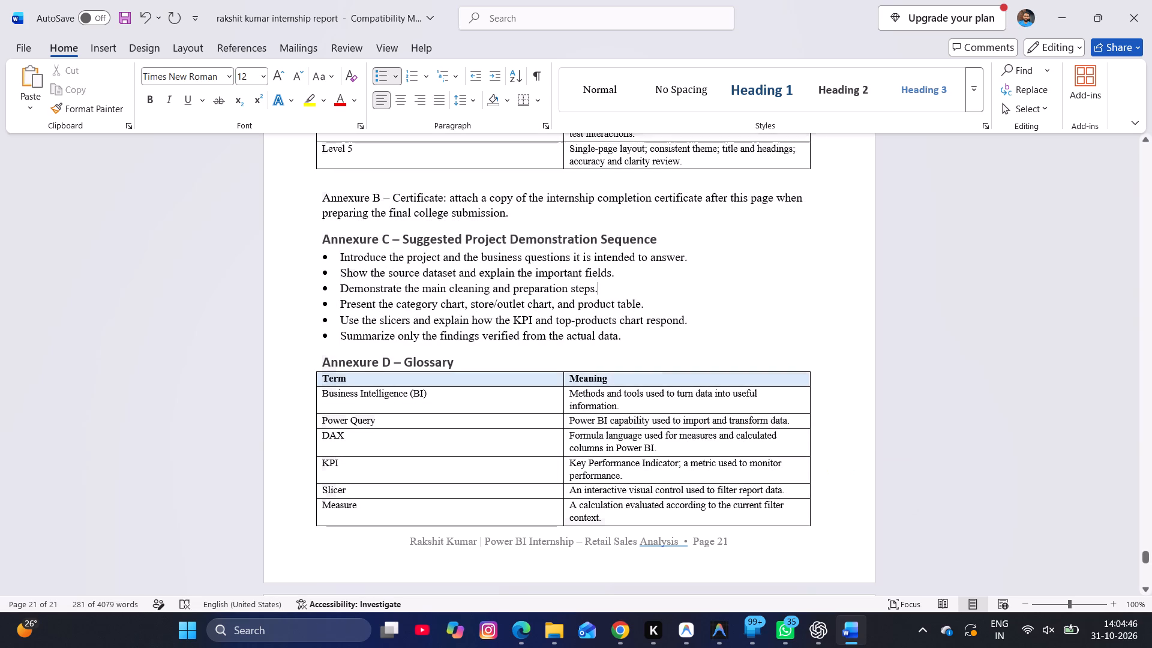
Delete the Annexure B – Certificate paragraph between the Annexure A table and Annexure C, along with its leftover full stop and the blank line above.
scroll(732, 409, "down", 3)
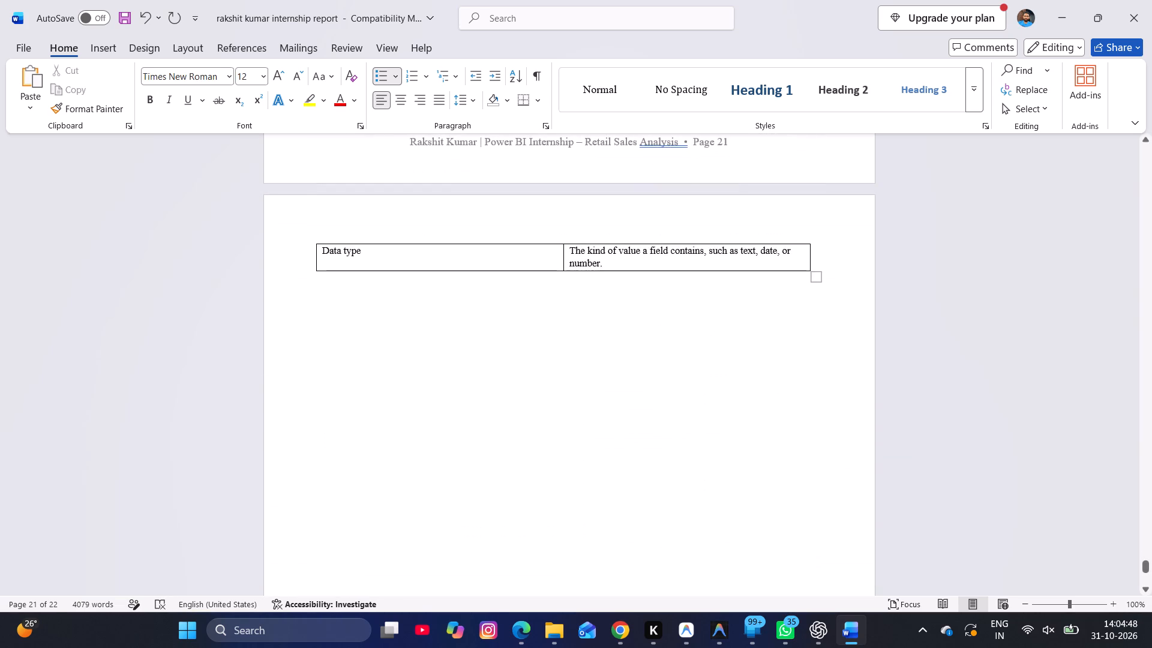
scroll(732, 409, "down", 3)
scroll(732, 409, "up", 1)
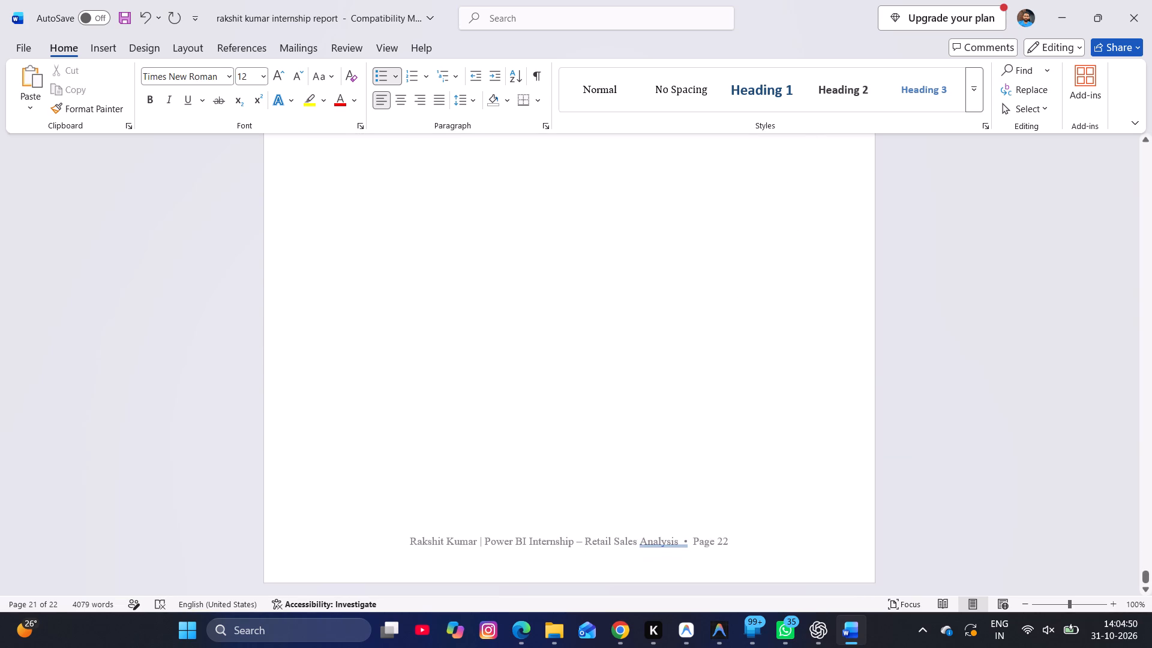
scroll(732, 409, "up", 1)
scroll(732, 409, "down", 4)
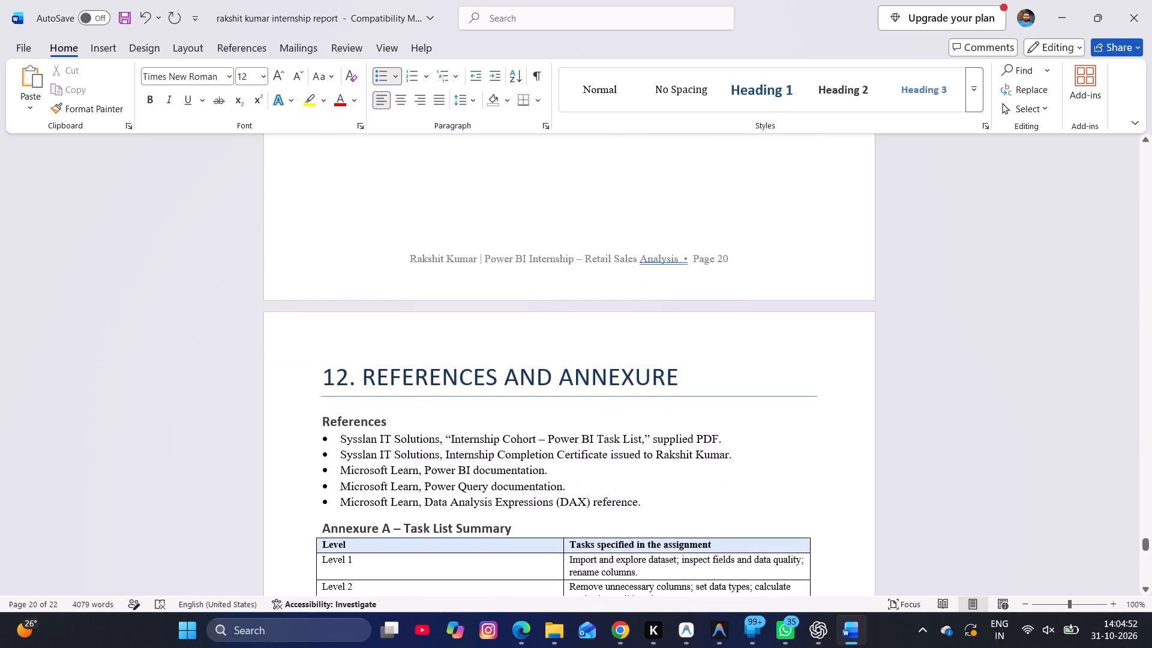
scroll(732, 409, "down", 4)
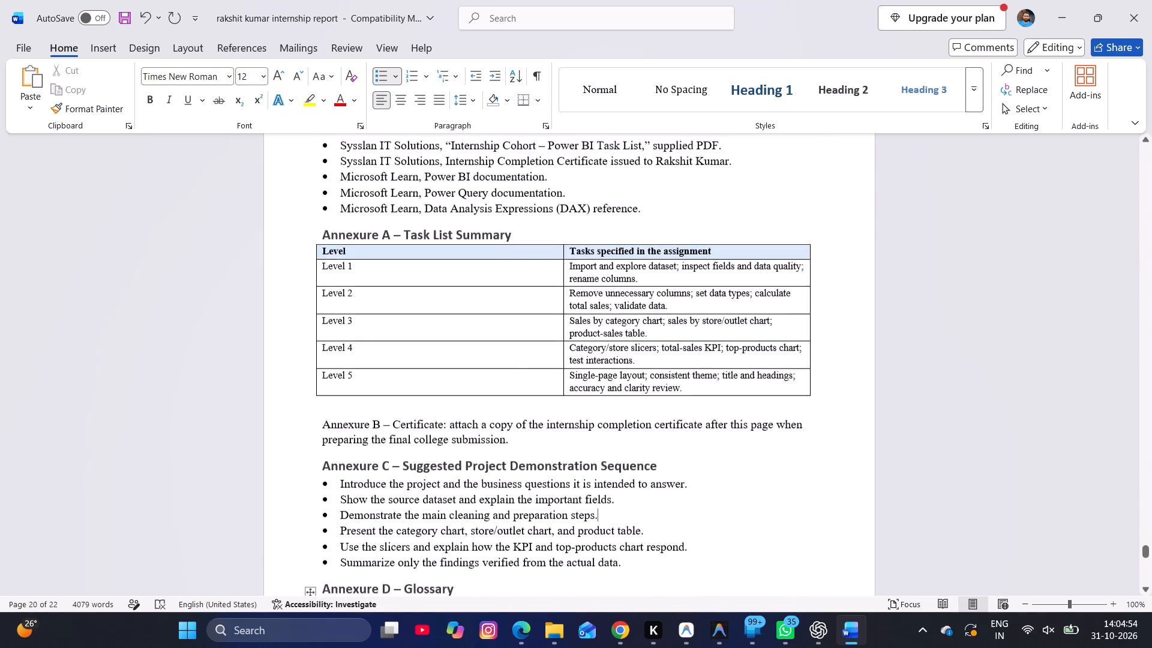
scroll(732, 409, "down", 1)
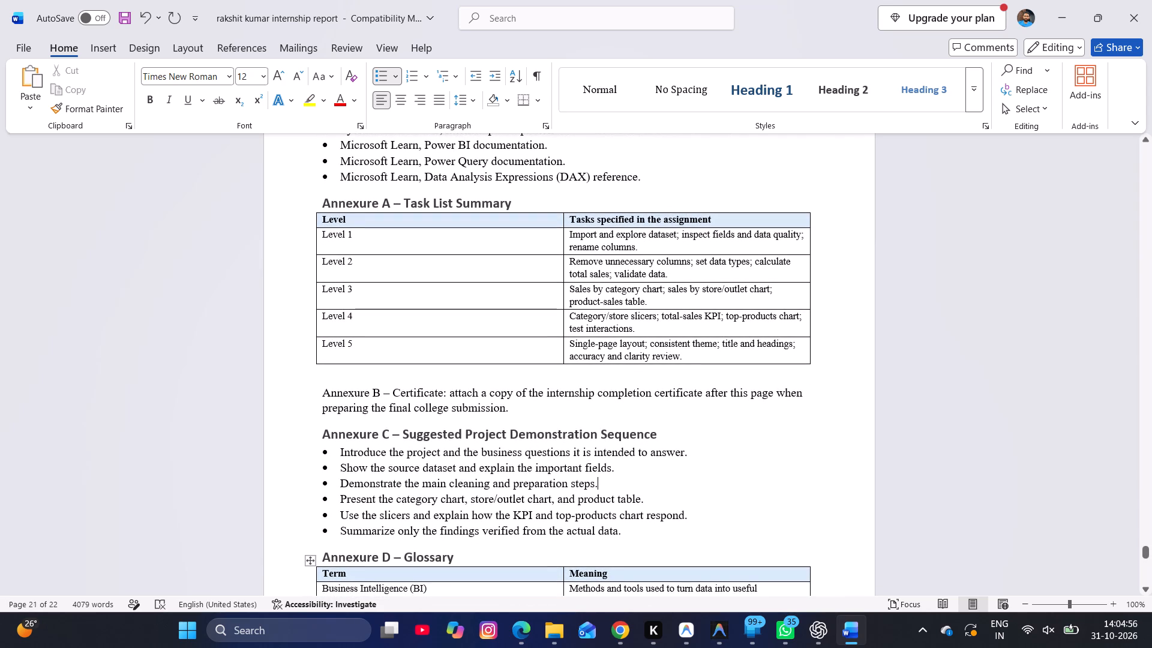
scroll(732, 409, "down", 1)
left_click_drag(505, 410, 302, 392)
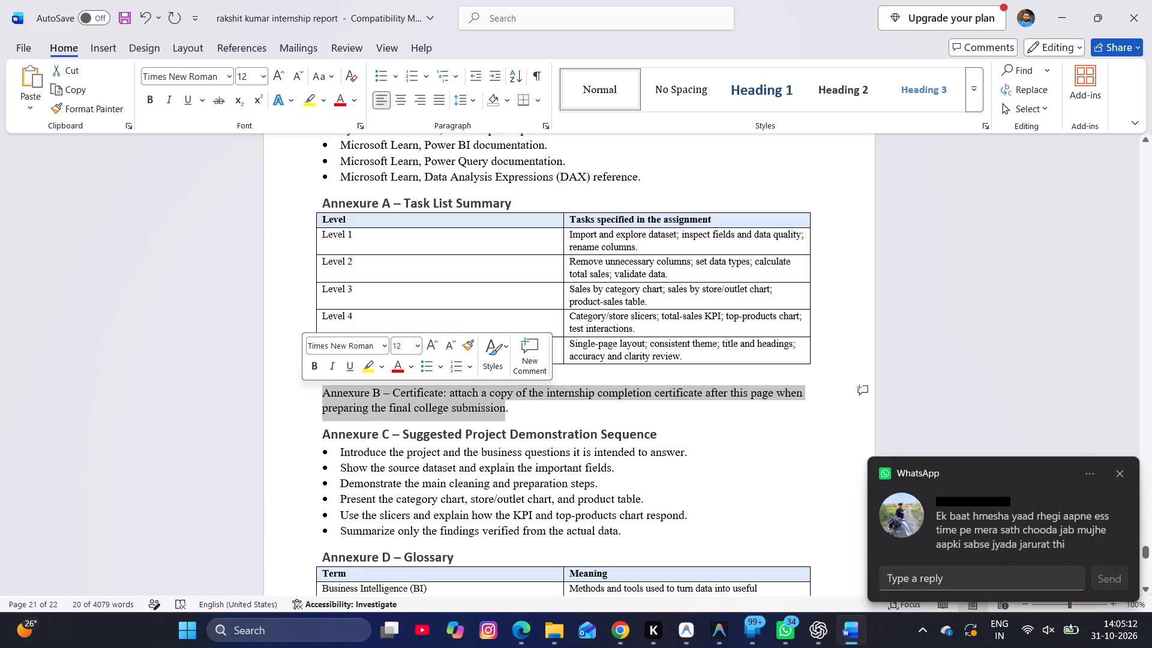
key("BackSpace")
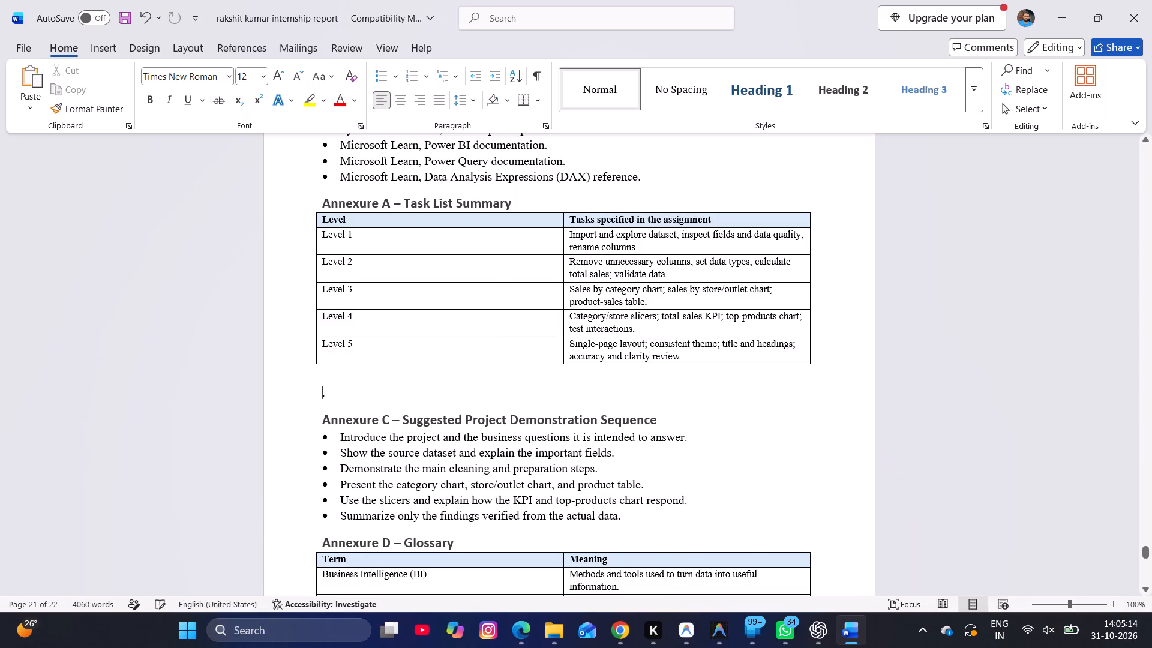
key("BackSpace")
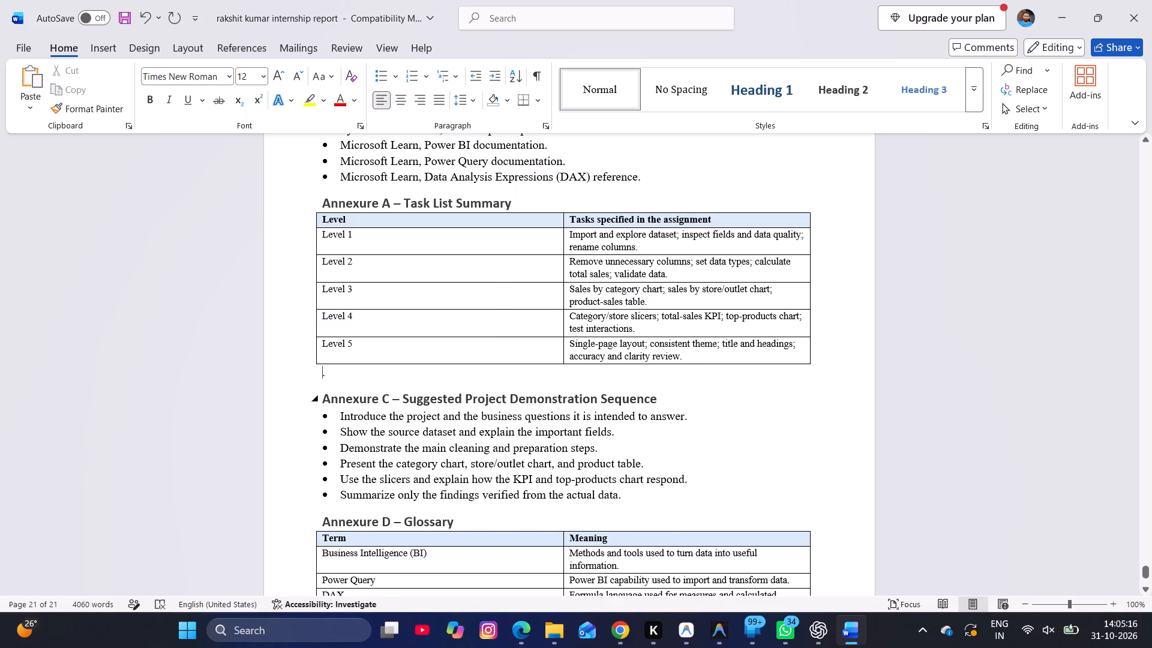
left_click(341, 384)
key("BackSpace")
Examine the report's formatting and page layout, from the Annexure D glossary back to the cover, Contents, Abstract and the opening sections.
scroll(642, 414, "down", 6)
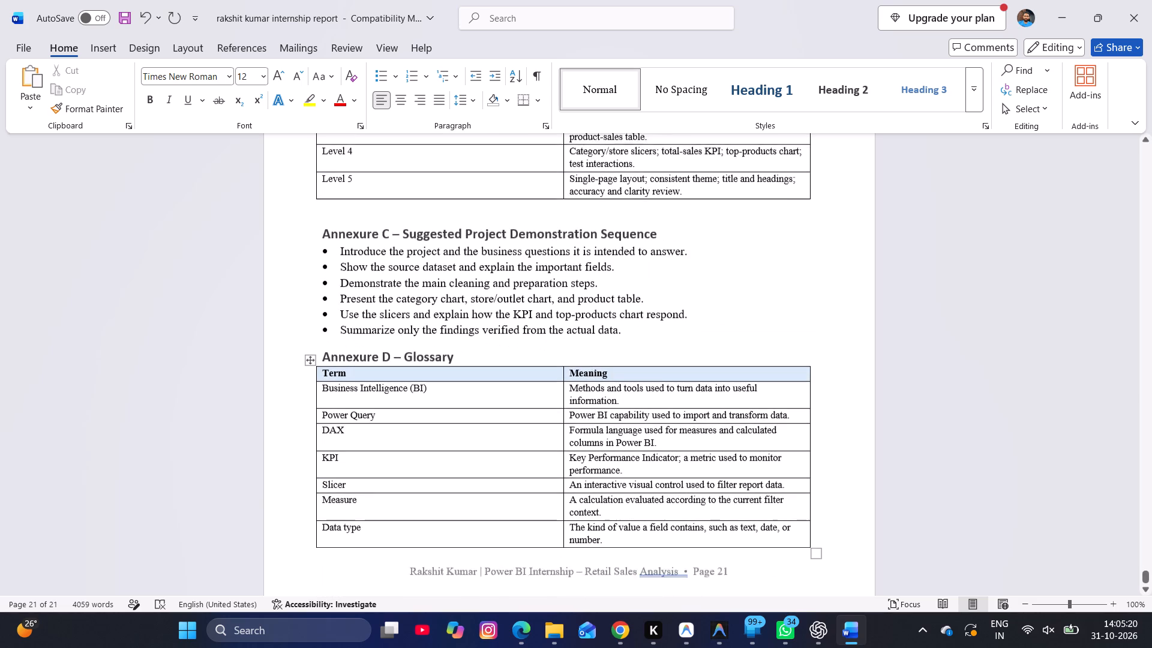
scroll(642, 414, "down", 3)
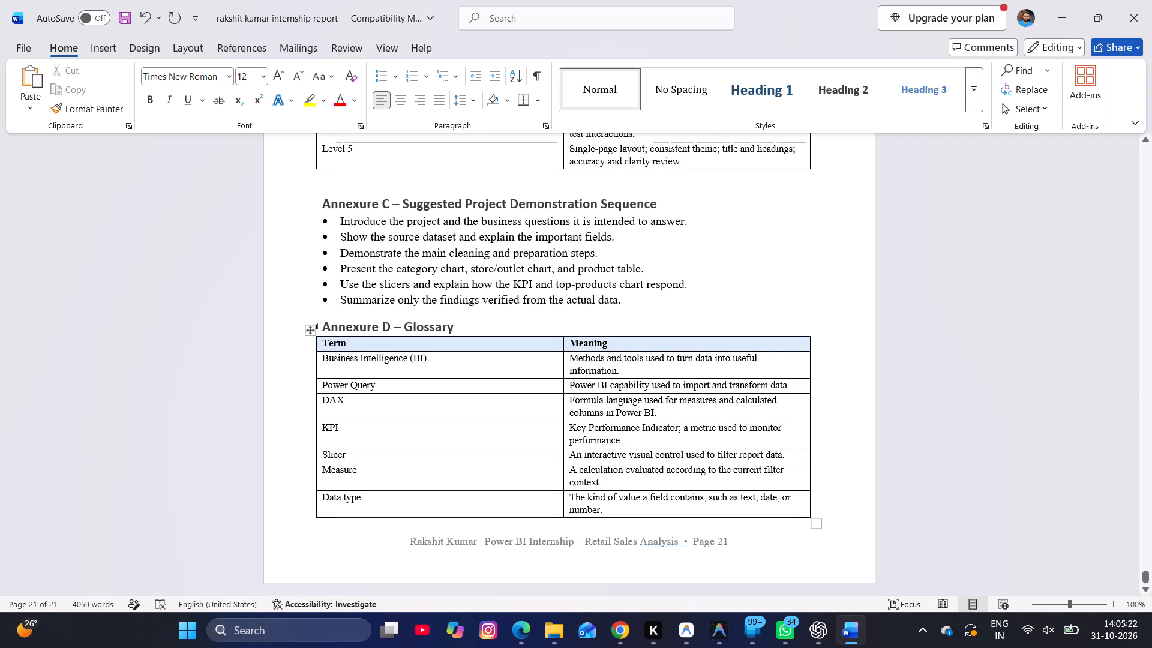
scroll(785, 282, "up", 8)
scroll(815, 393, "up", 11)
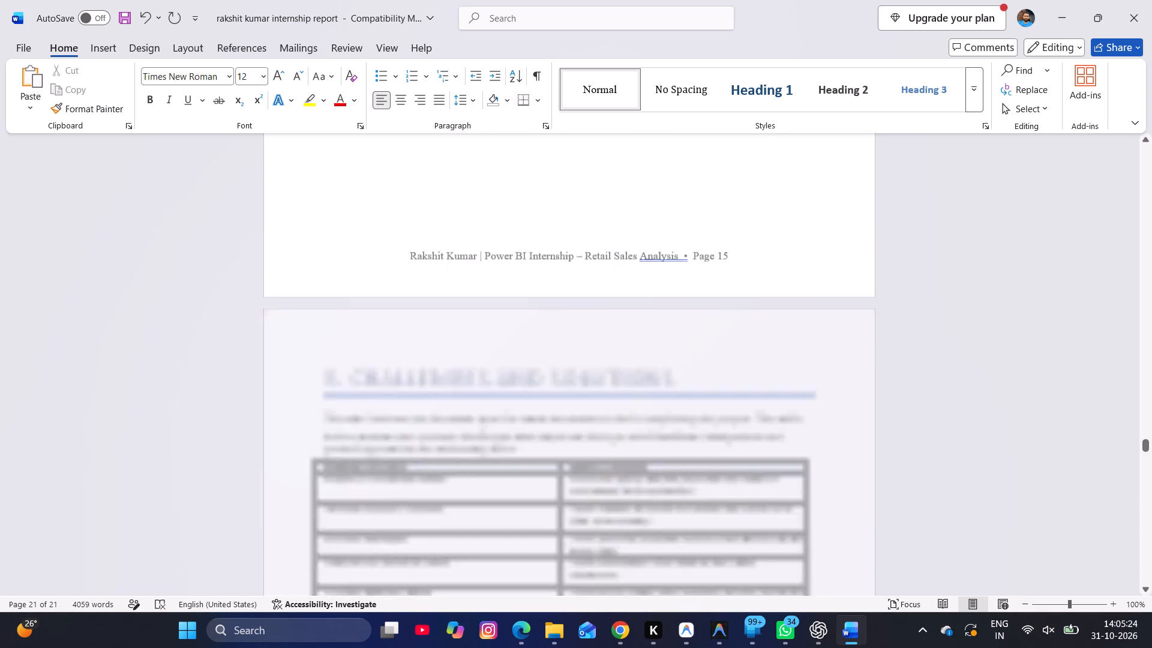
scroll(815, 393, "up", 20)
scroll(815, 393, "up", 12)
scroll(815, 393, "down", 2)
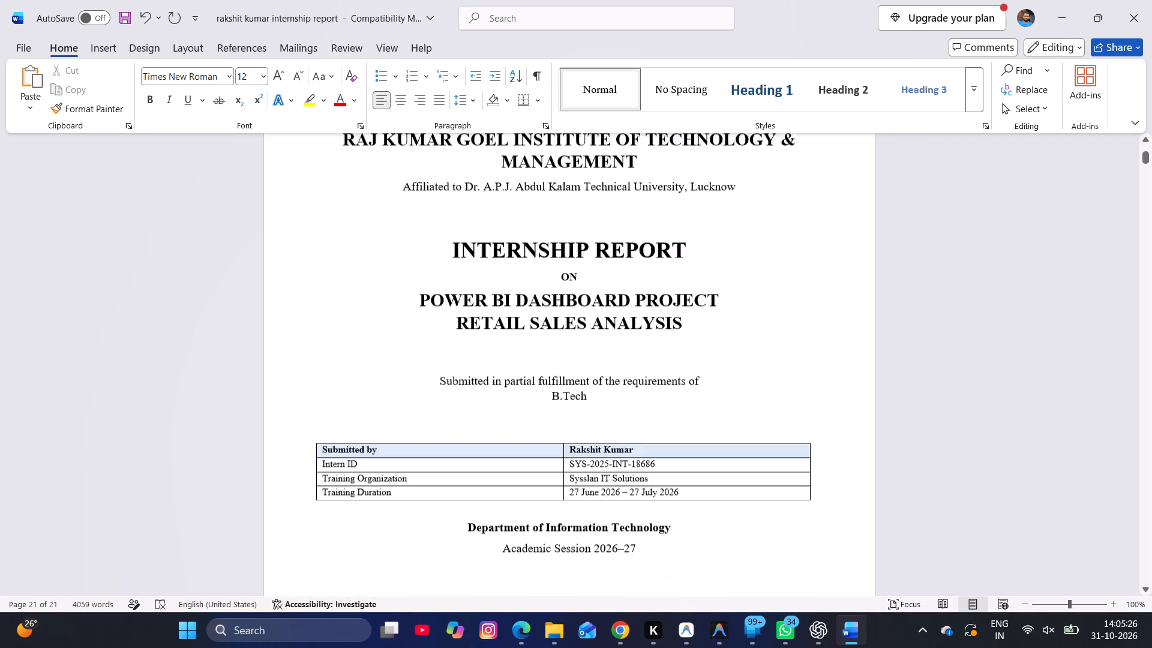
scroll(815, 393, "down", 10)
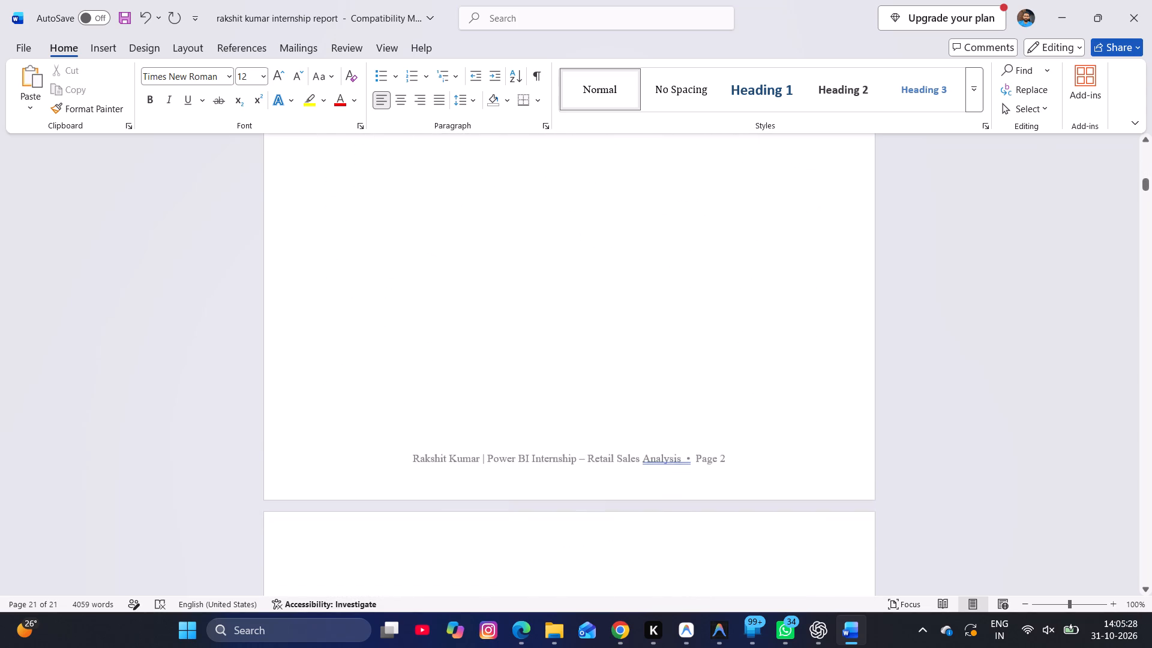
scroll(815, 393, "down", 6)
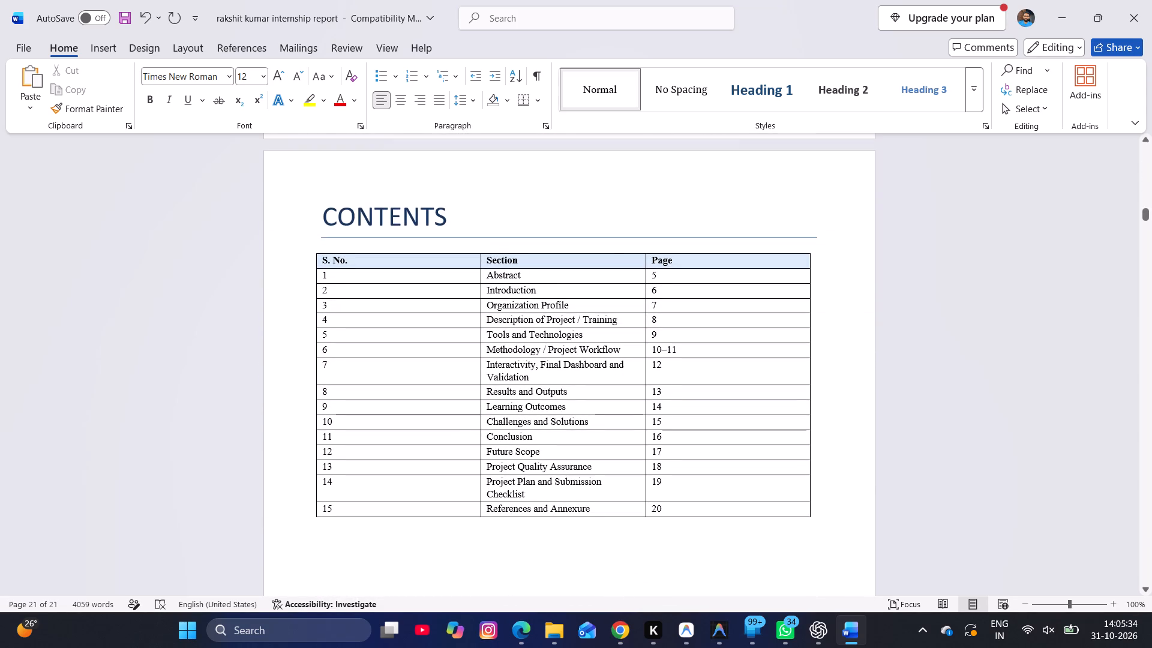
scroll(815, 393, "down", 8)
scroll(815, 393, "up", 5)
scroll(815, 393, "down", 1, "ctrl")
scroll(815, 393, "up", 1, "ctrl")
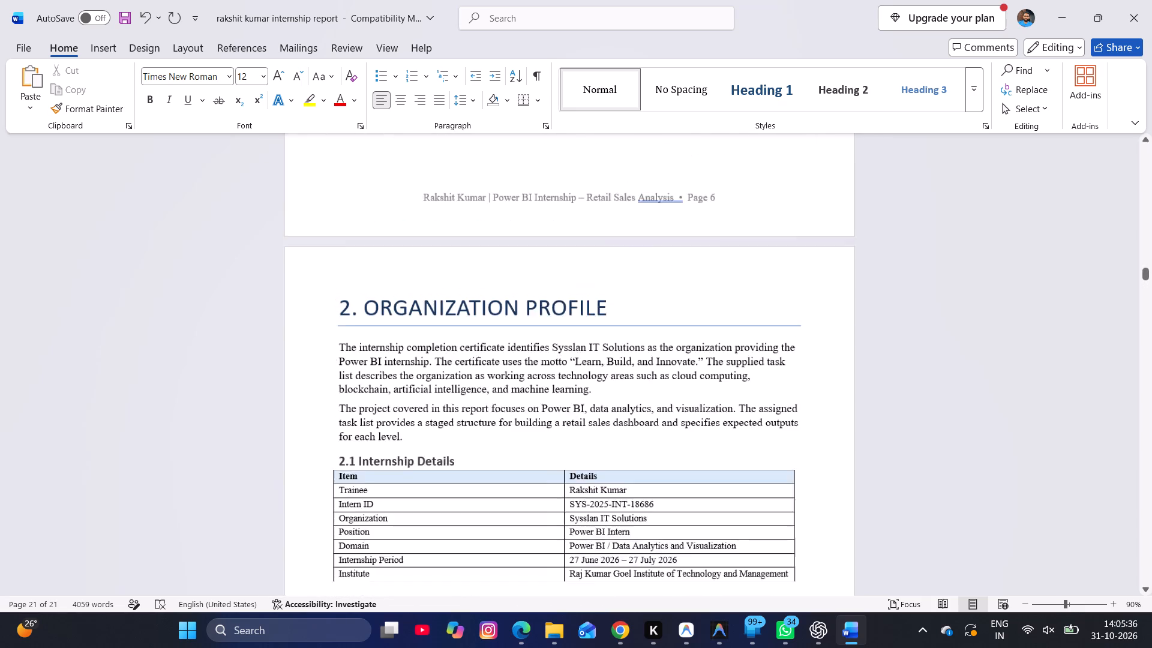
scroll(815, 393, "up", 1, "ctrl")
scroll(815, 393, "down", 4, "ctrl")
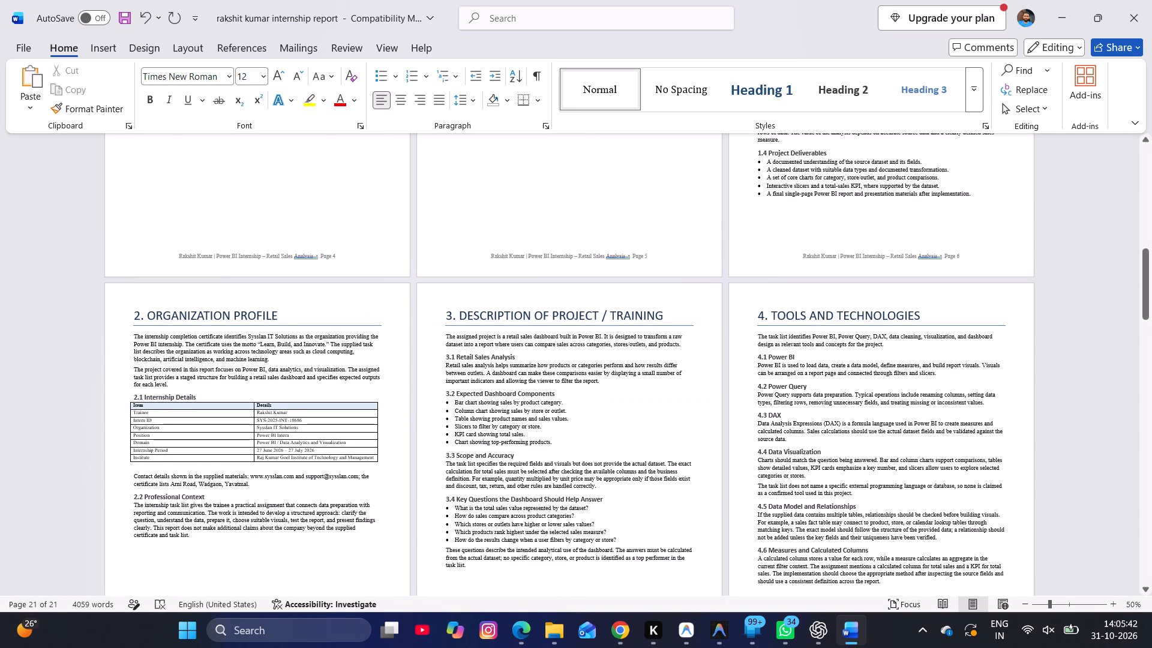
scroll(815, 393, "up", 4)
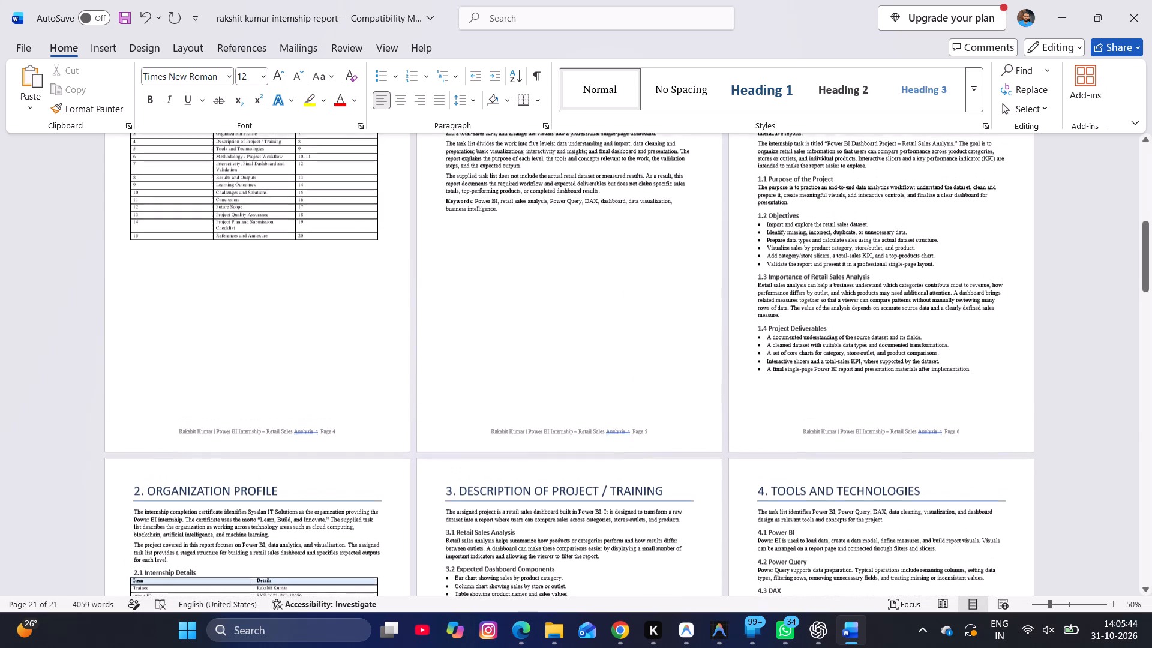
scroll(815, 393, "up", 2)
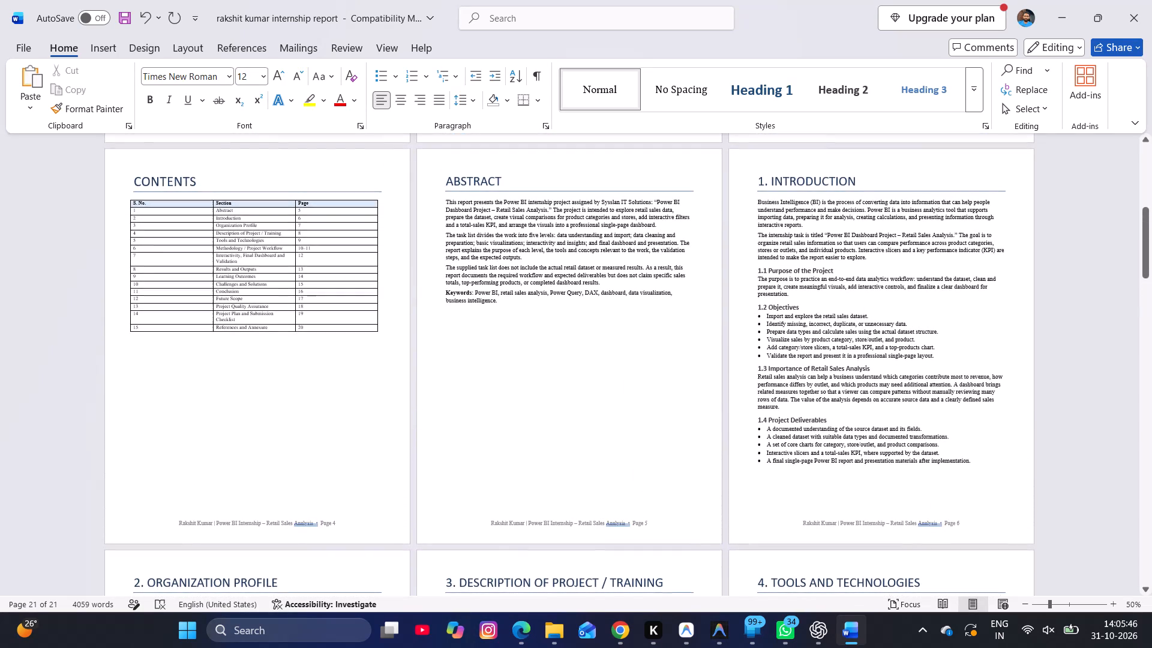
Examine the page layout and the pages each section falls on, from Contents through section 8 and back to the cover.
scroll(762, 362, "down", 2)
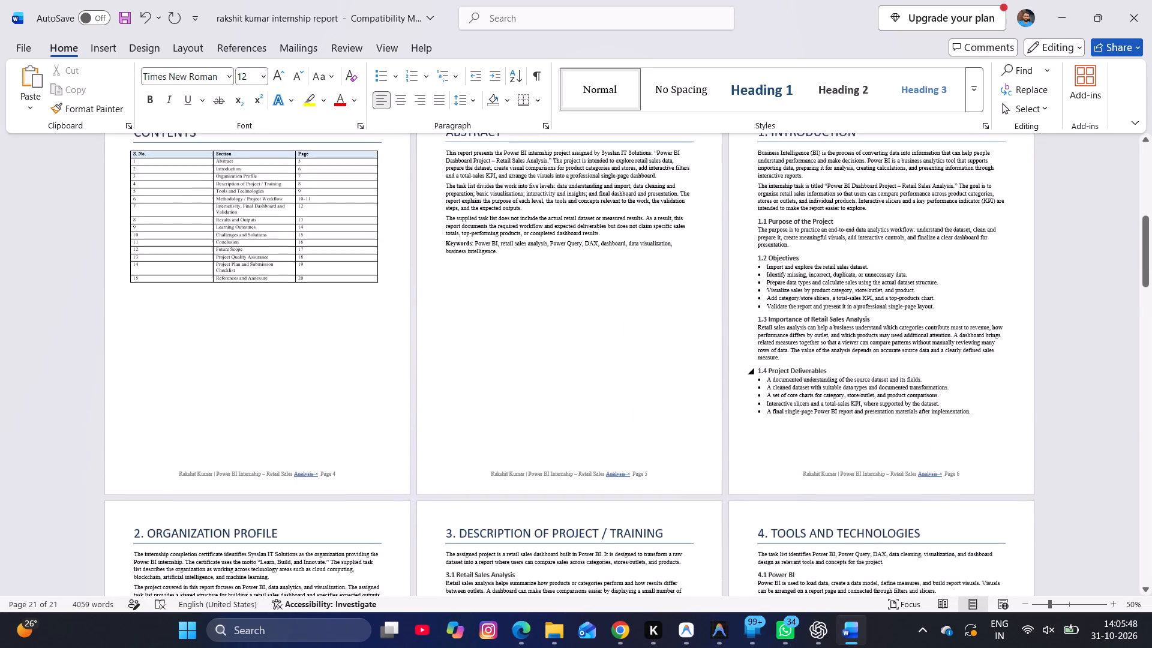
scroll(762, 362, "down", 4)
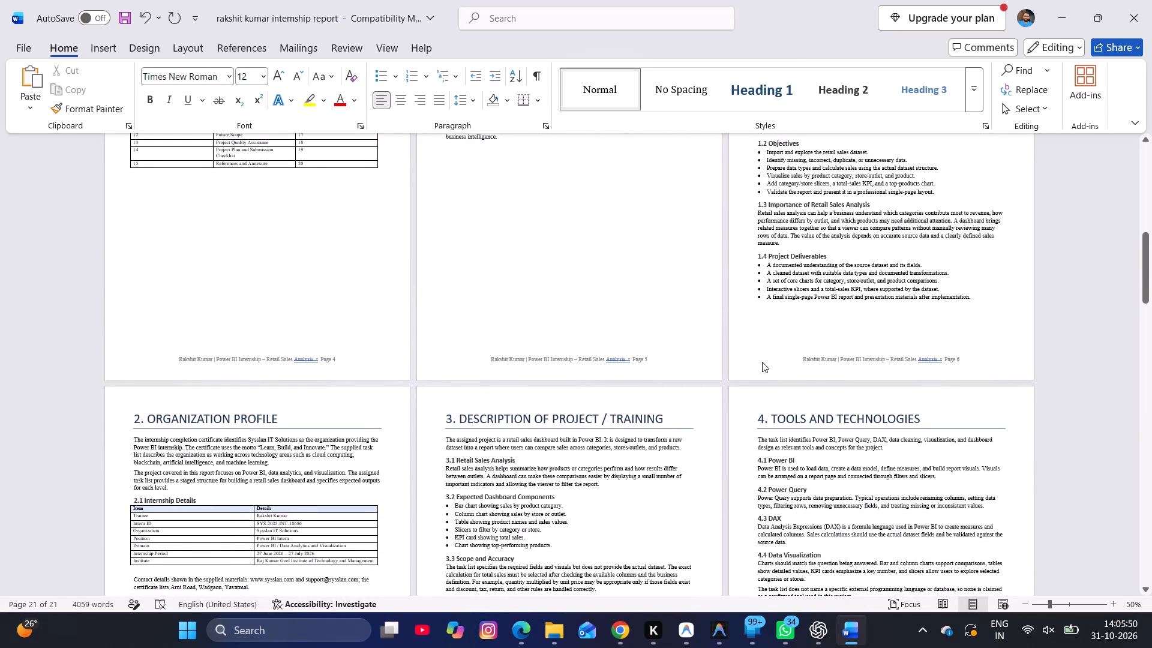
scroll(762, 362, "down", 1)
scroll(762, 362, "up", 1)
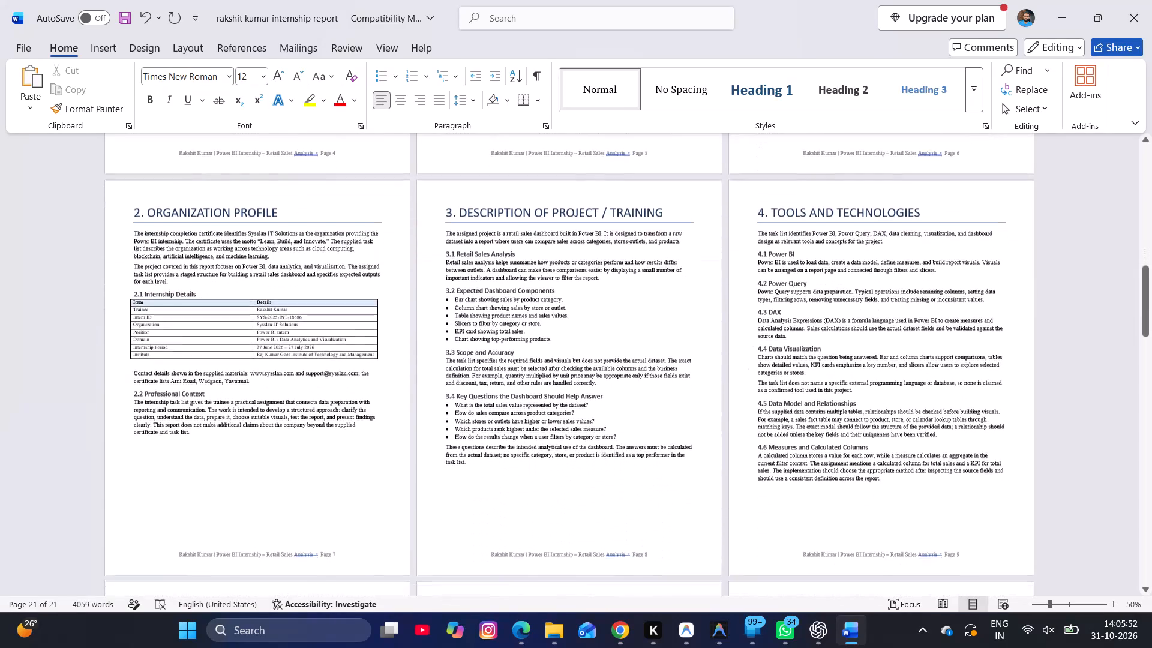
scroll(762, 362, "up", 2)
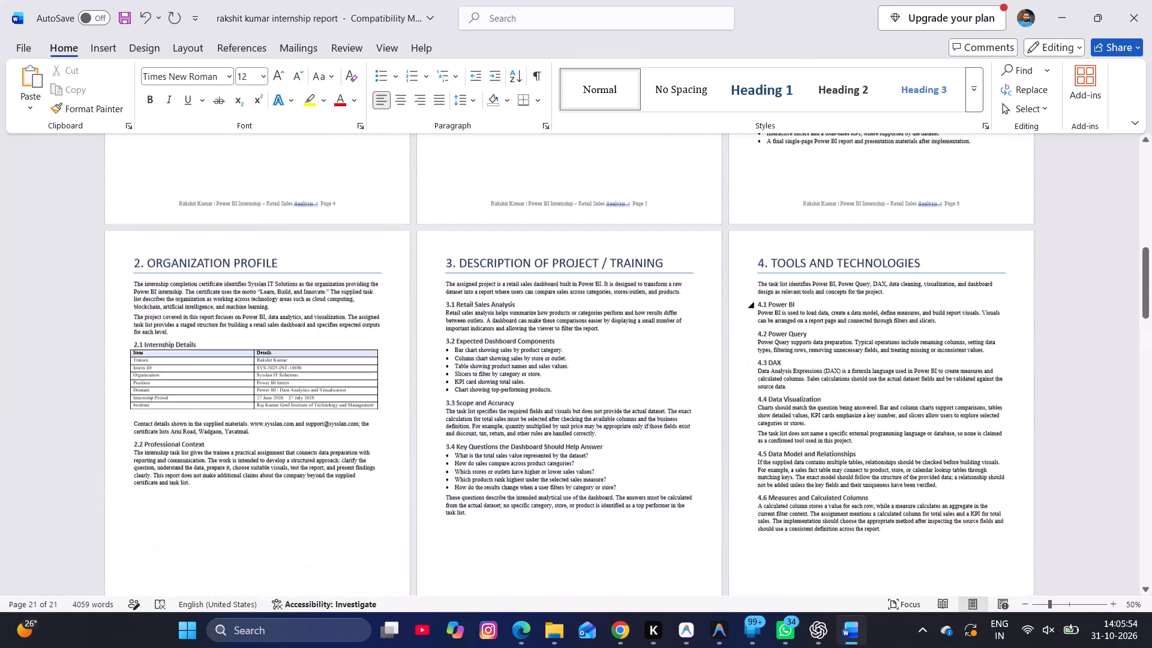
scroll(762, 362, "up", 1)
scroll(762, 362, "down", 3)
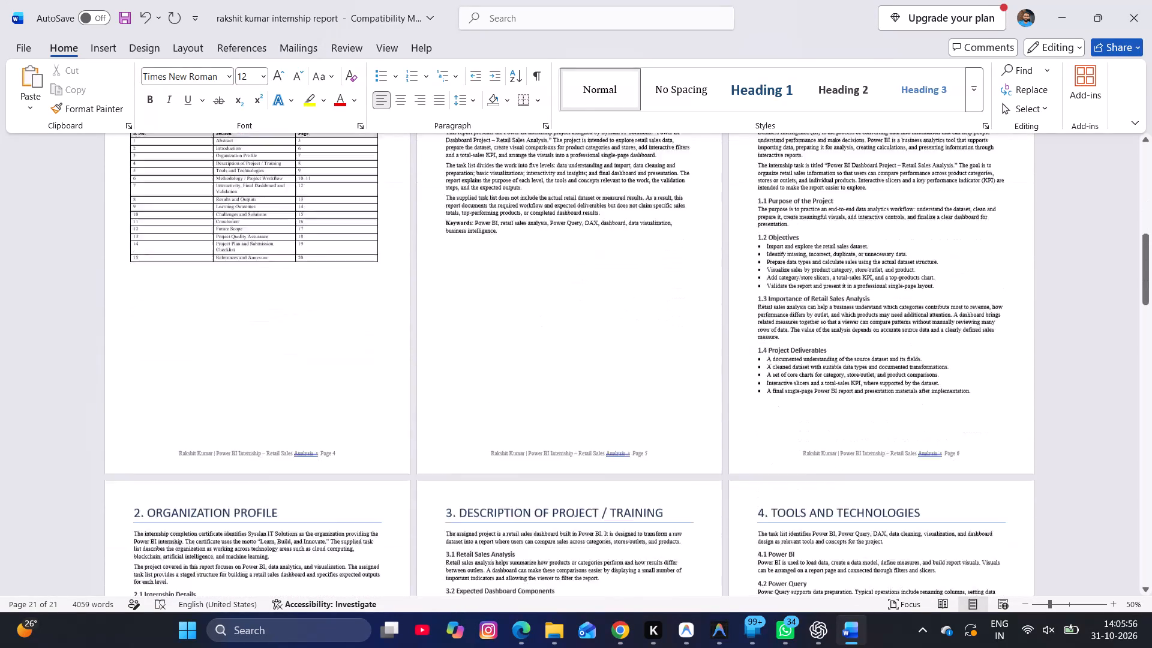
scroll(762, 362, "down", 5)
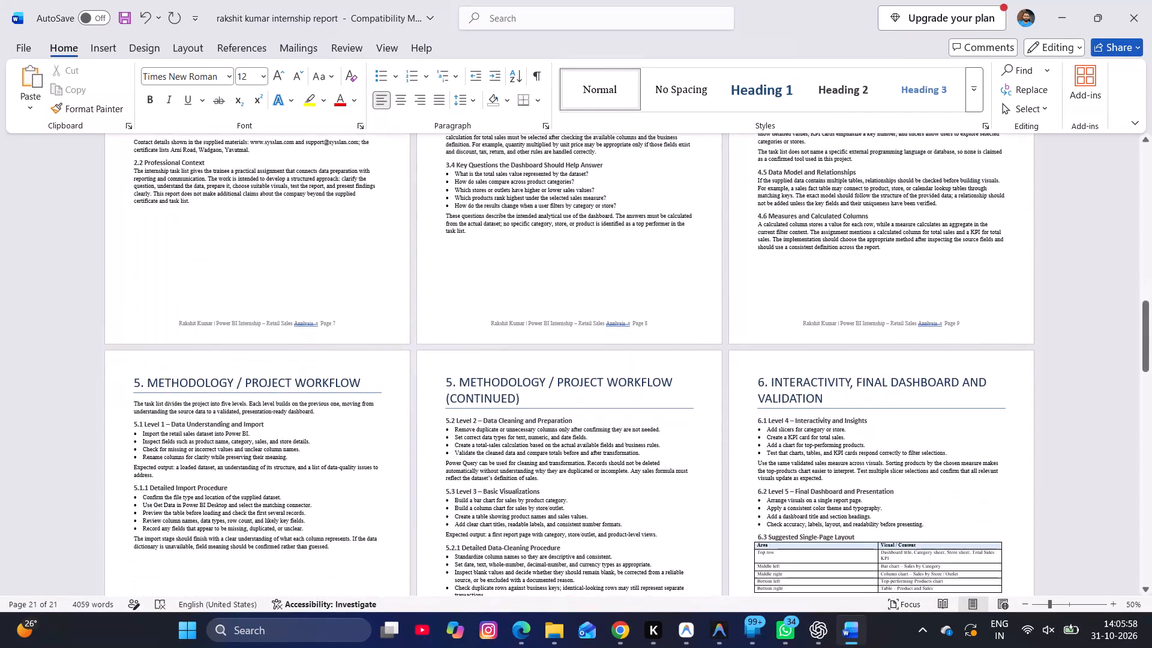
scroll(762, 362, "down", 1)
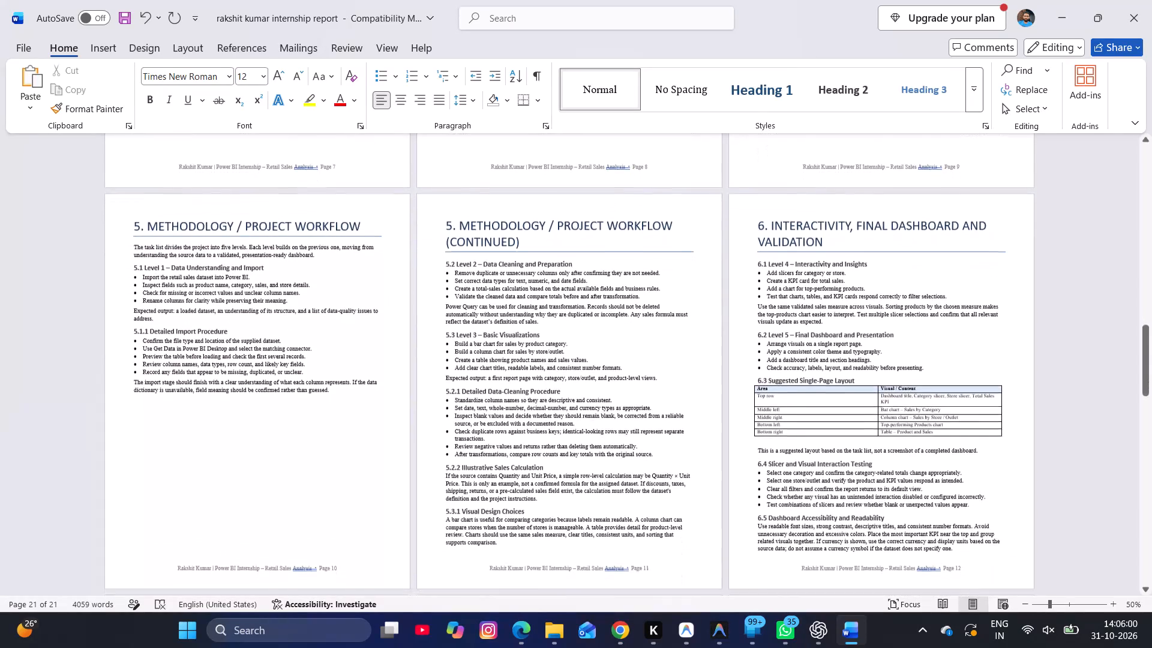
scroll(762, 362, "down", 1)
scroll(762, 362, "up", 1)
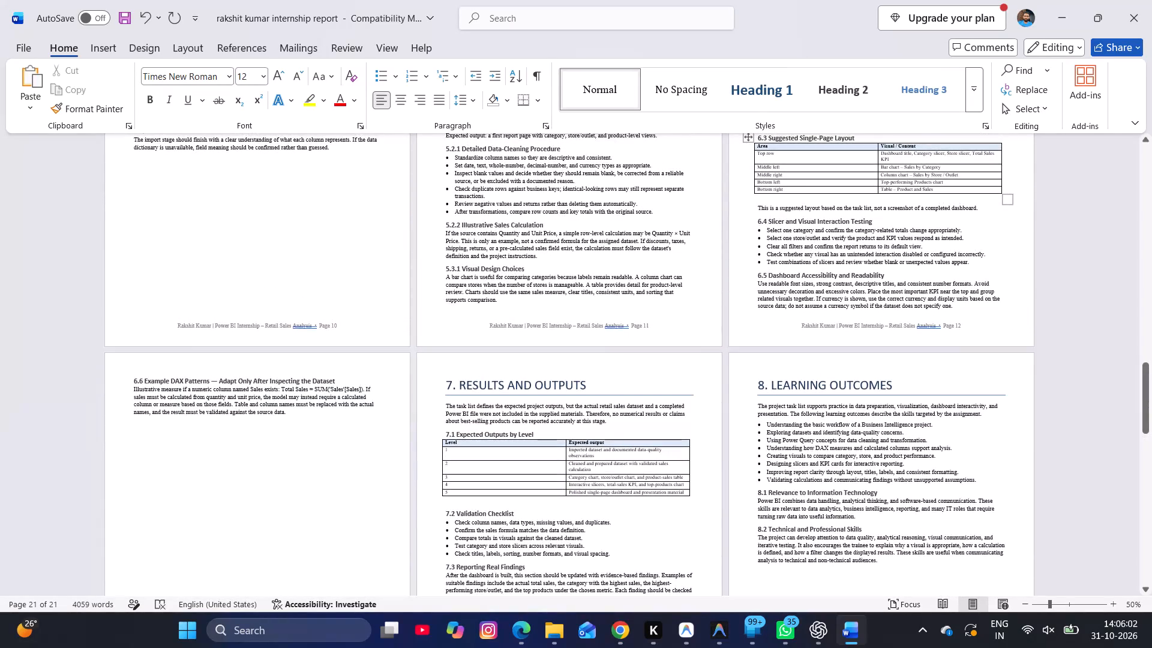
scroll(762, 362, "up", 7)
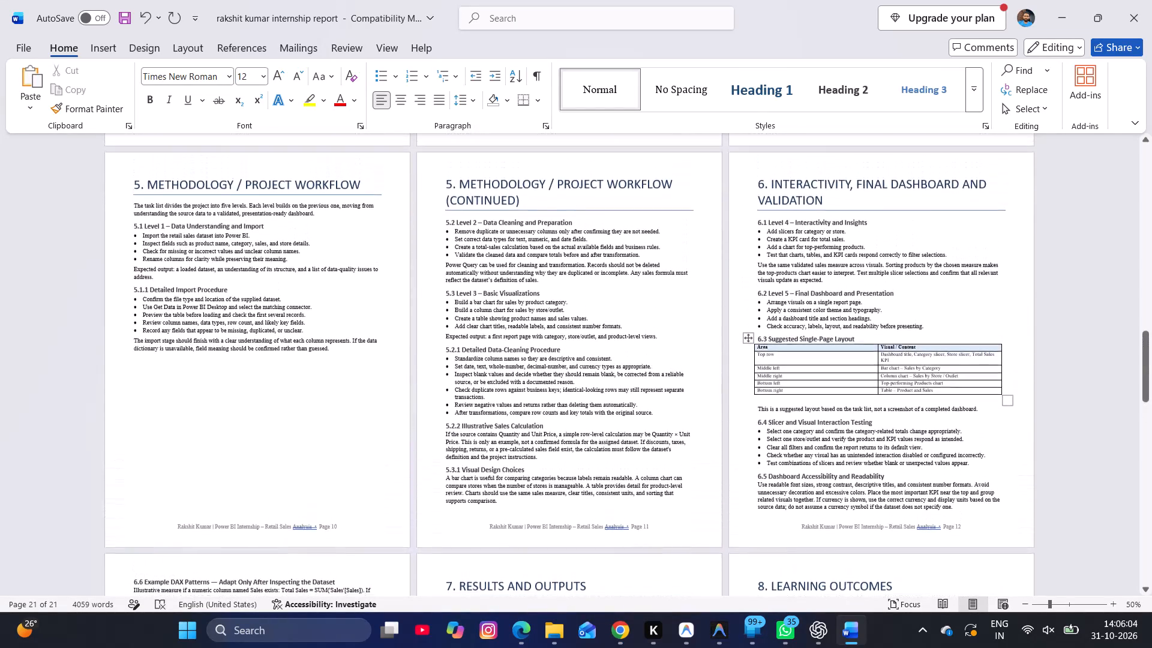
scroll(762, 362, "up", 5)
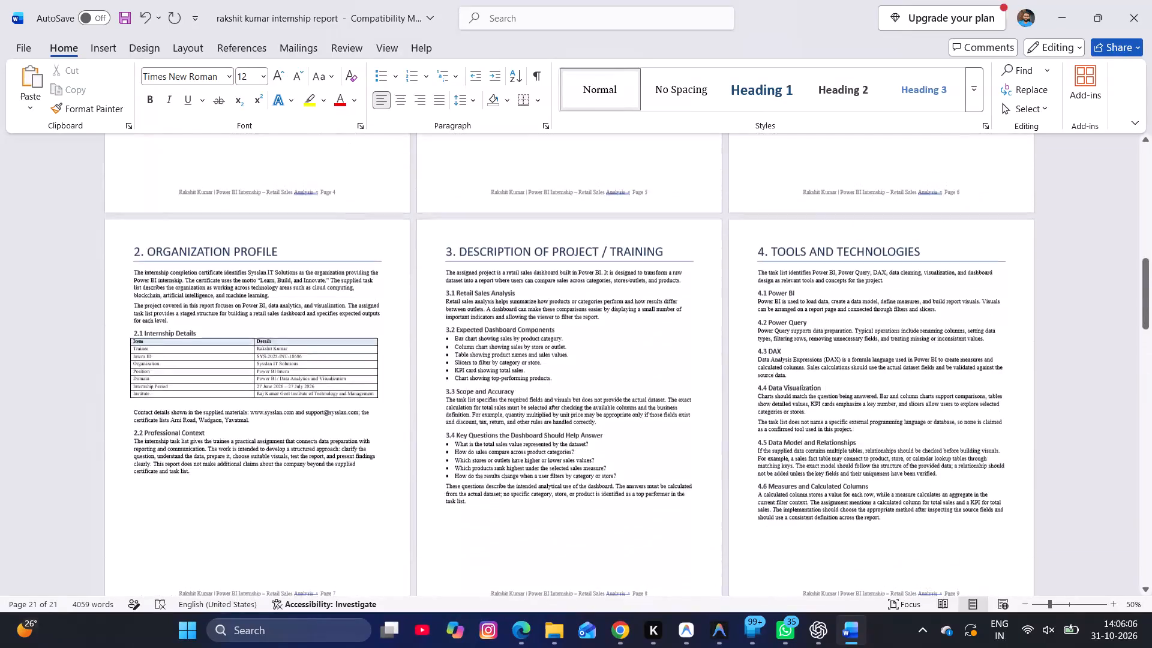
scroll(762, 362, "up", 7)
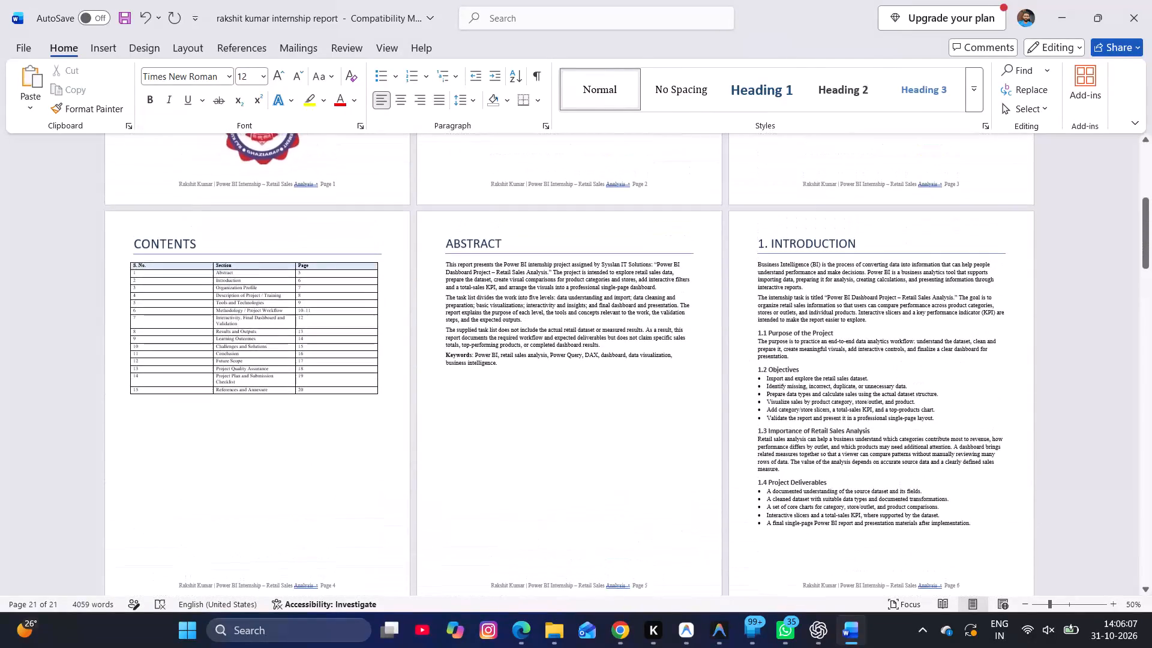
scroll(352, 351, "up", 4, "ctrl")
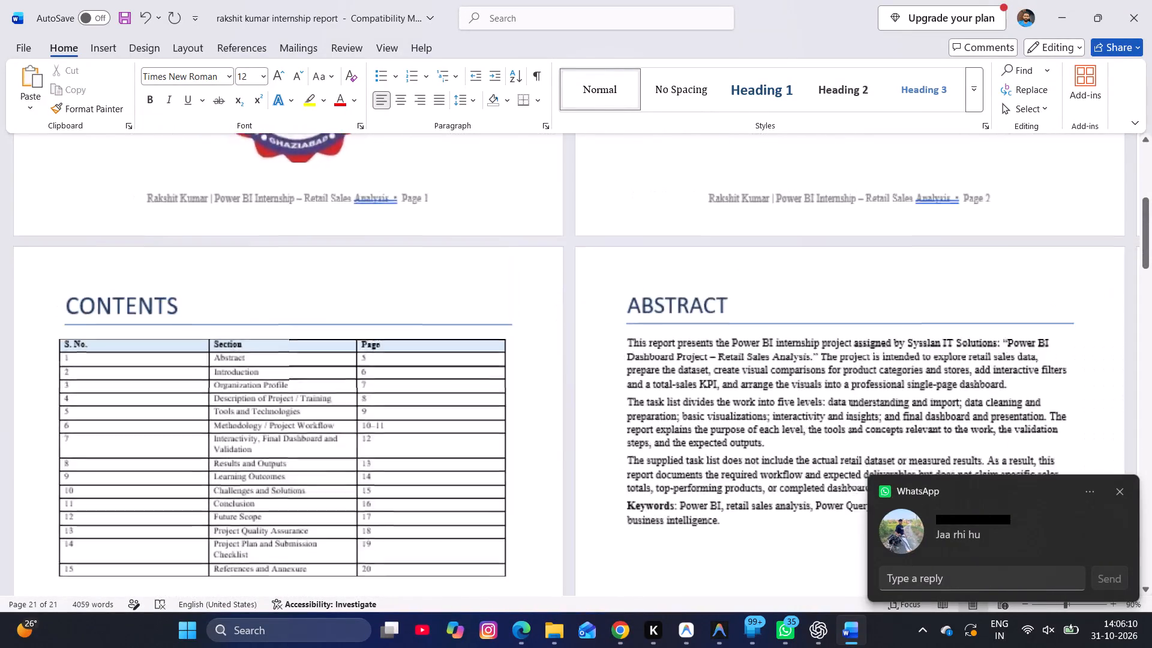
scroll(352, 351, "up", 2, "ctrl")
scroll(362, 483, "up", 3)
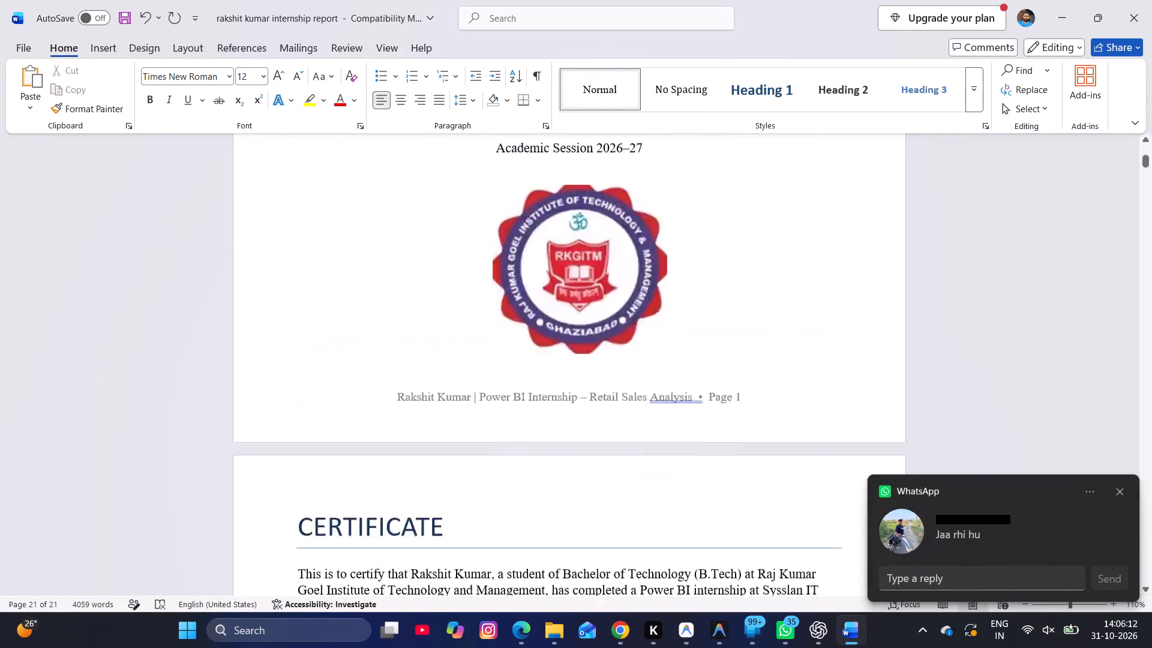
Update the Contents page numbers: Interactivity, Final Dashboard and Validation to 12-13, Results and Outputs to 14, and Learning Outcomes to 15.
scroll(362, 483, "down", 6)
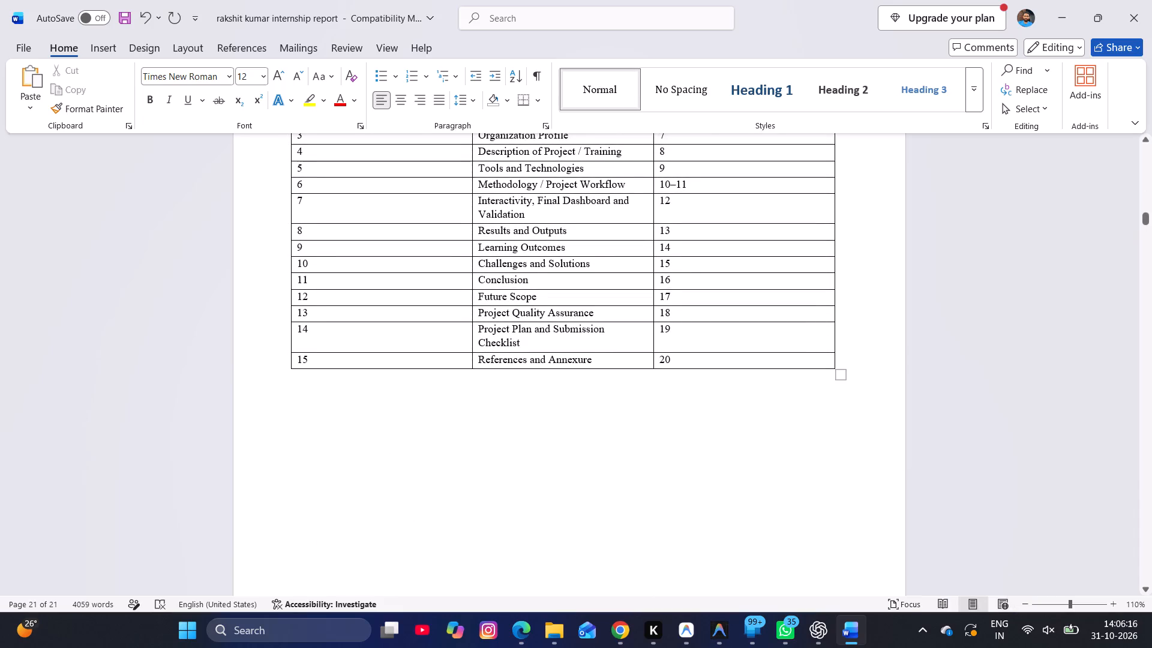
left_click(683, 204)
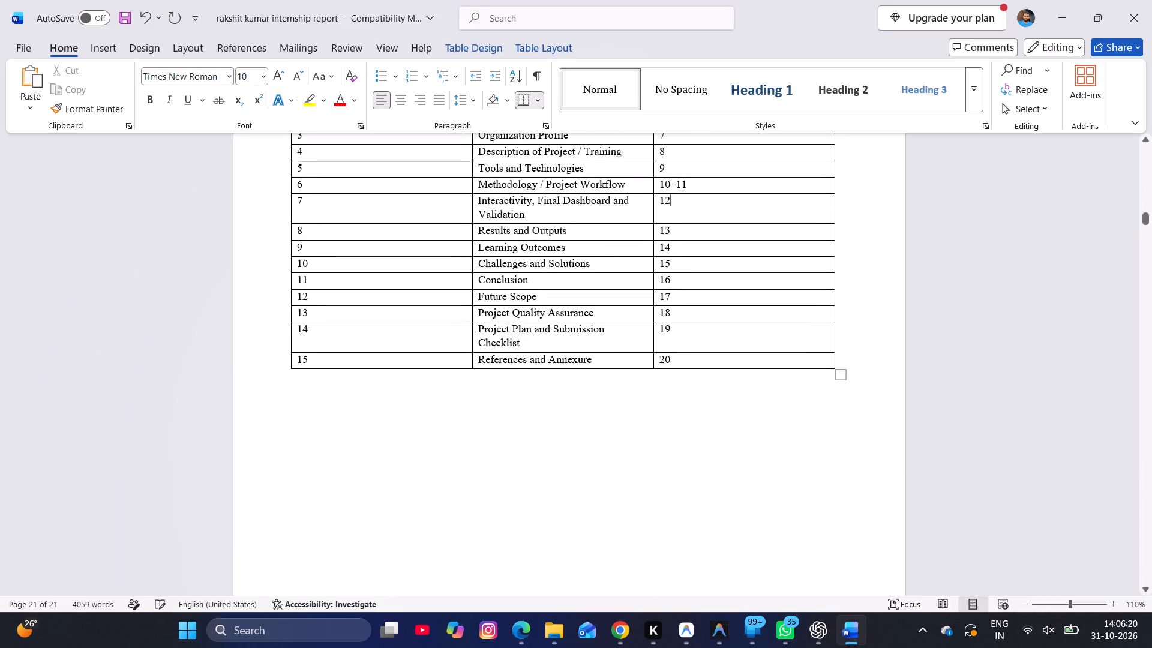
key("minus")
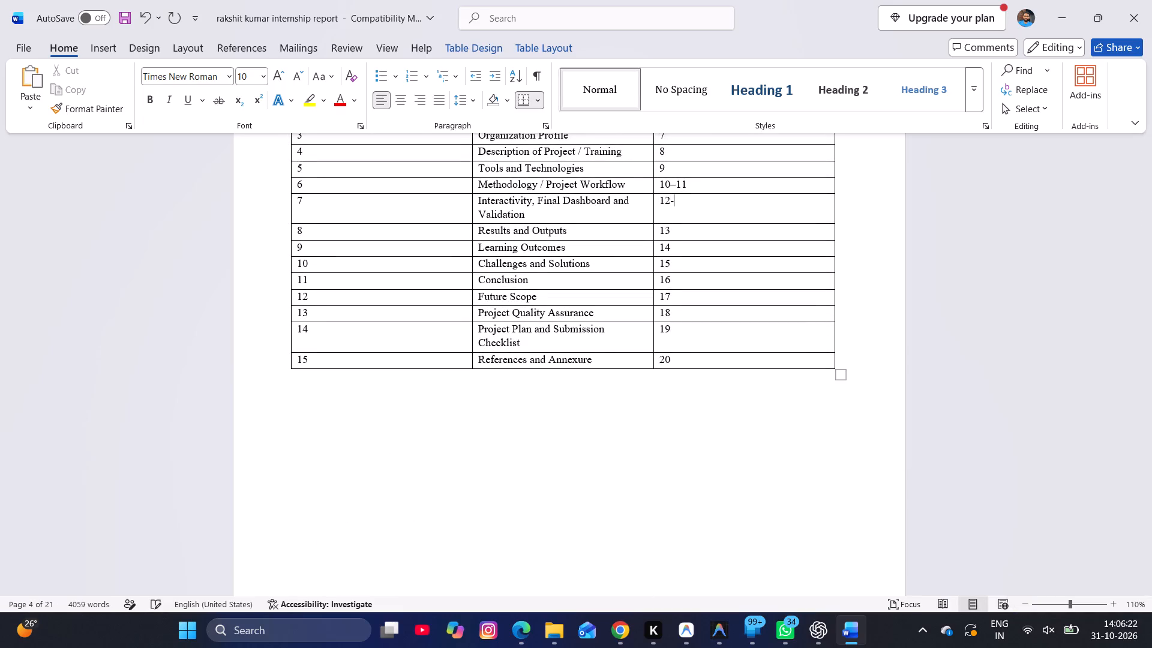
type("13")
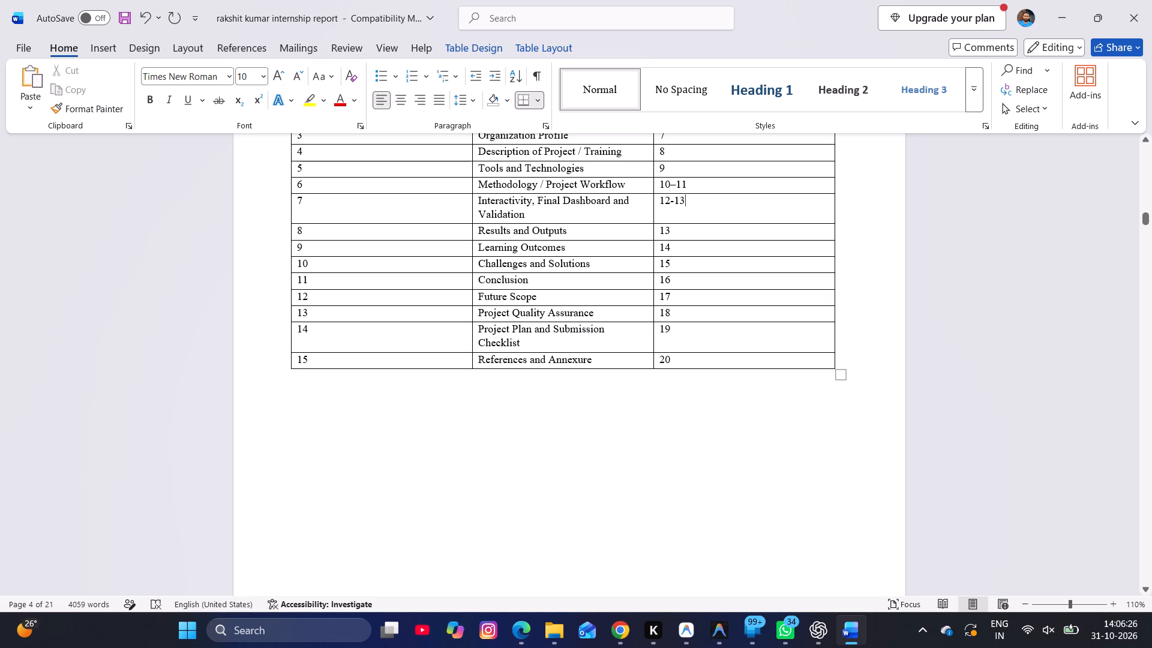
left_click(677, 233)
key("BackSpace")
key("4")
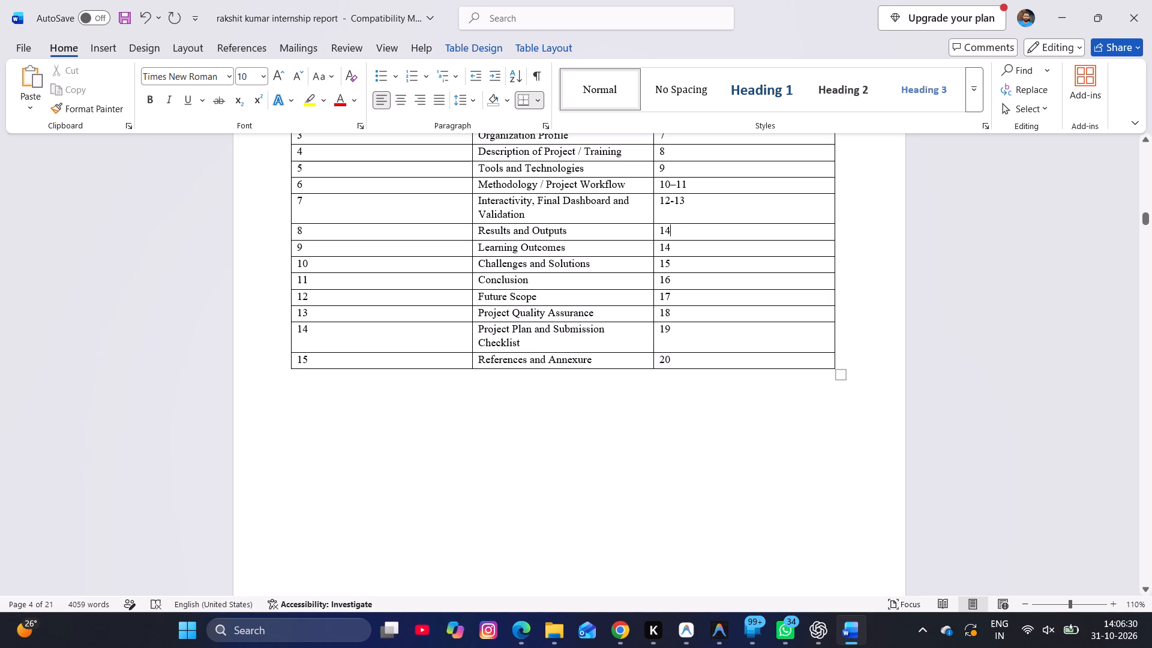
left_click(674, 248)
key("BackSpace")
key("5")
Update the Contents page numbers: Challenges and Solutions to 16, Conclusion to 17, Future Scope to 18, and Project Quality Assurance to 19.
left_click(674, 266)
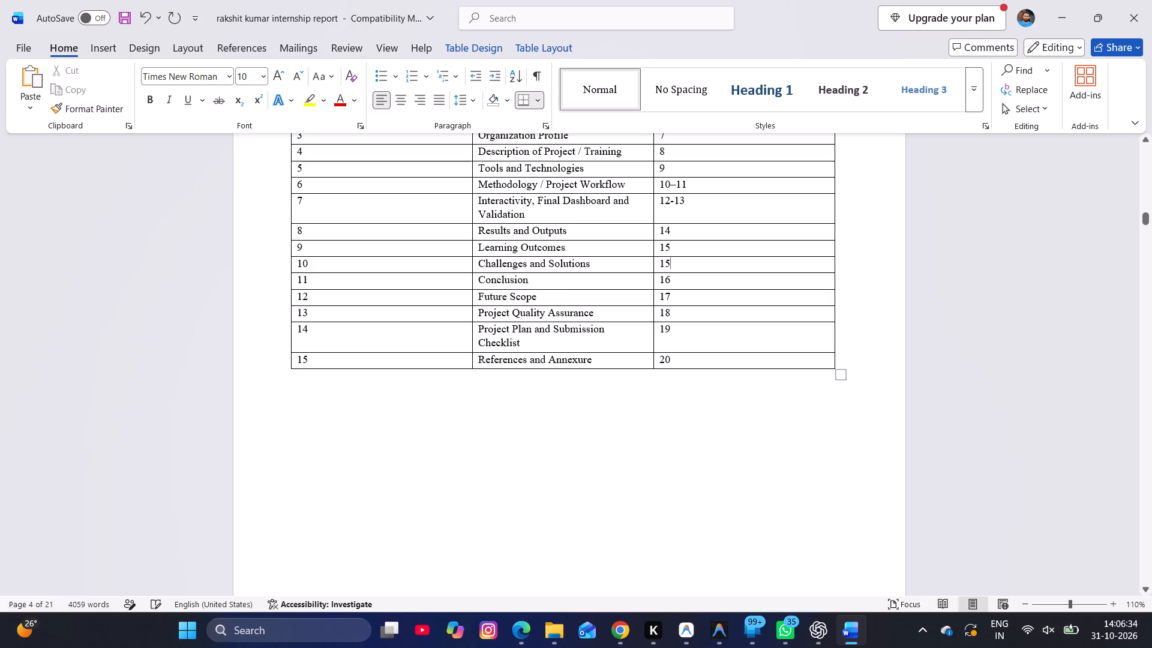
key("BackSpace")
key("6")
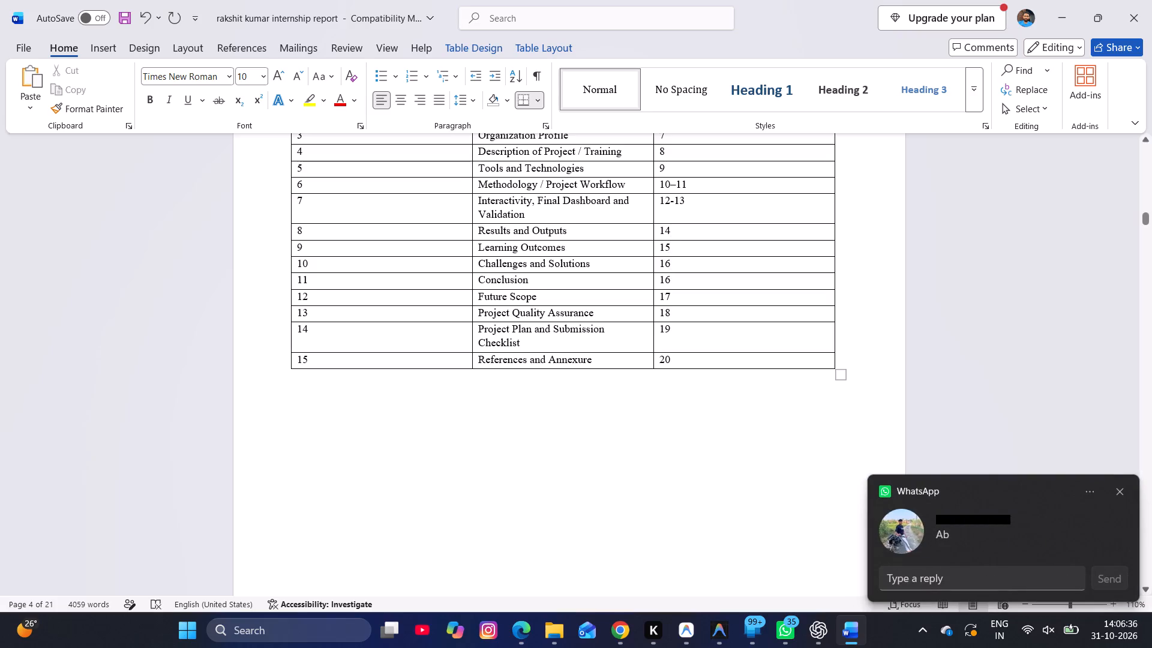
left_click(671, 279)
key("BackSpace")
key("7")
left_click(674, 298)
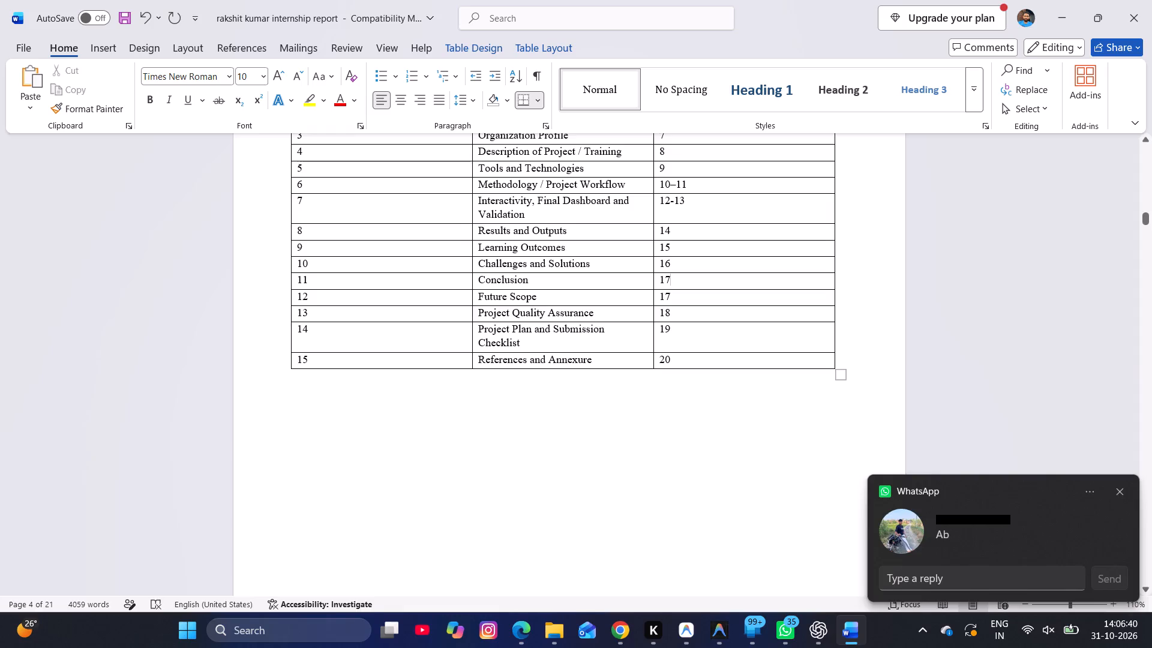
key("BackSpace")
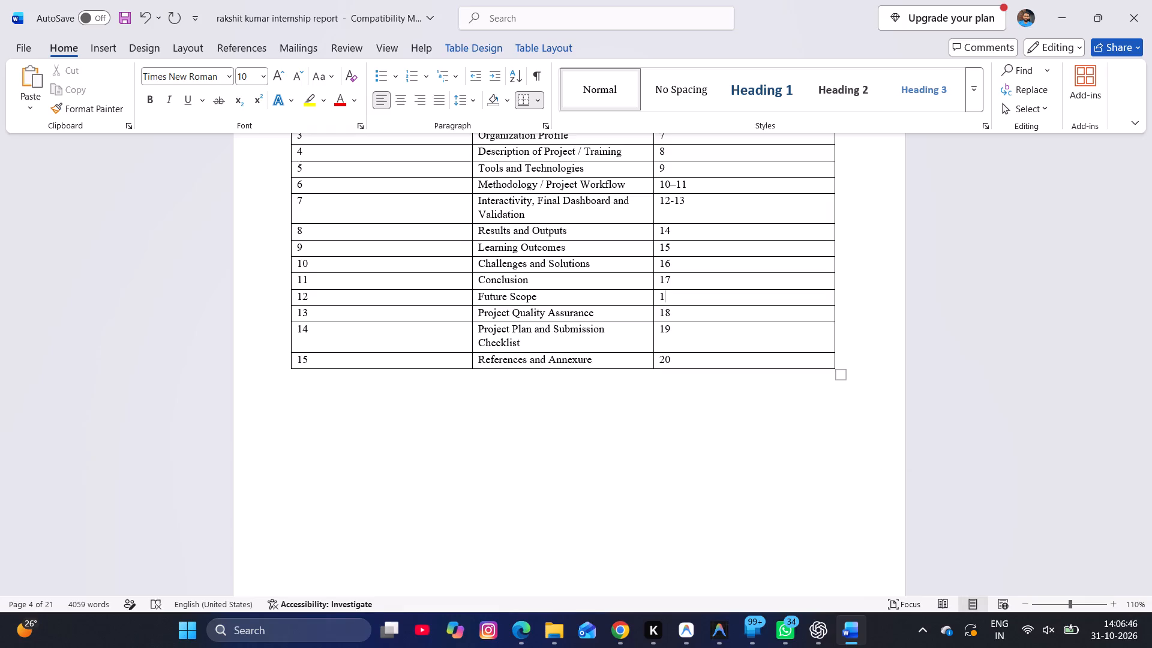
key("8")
left_click(683, 314)
key("BackSpace")
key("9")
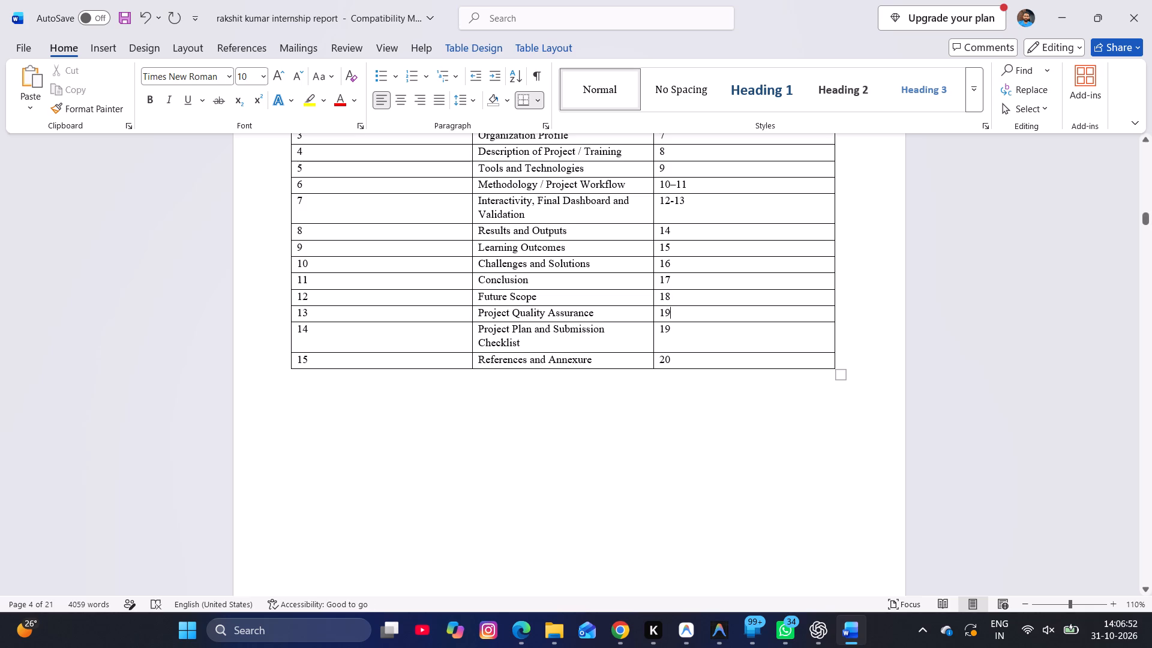
Update the Contents page numbers: Project Plan and Submission Checklist to 20, and References and Annexure to 21.
left_click(689, 332)
key("BackSpace")
key("BackSpace")
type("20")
left_click(676, 359)
key("BackSpace")
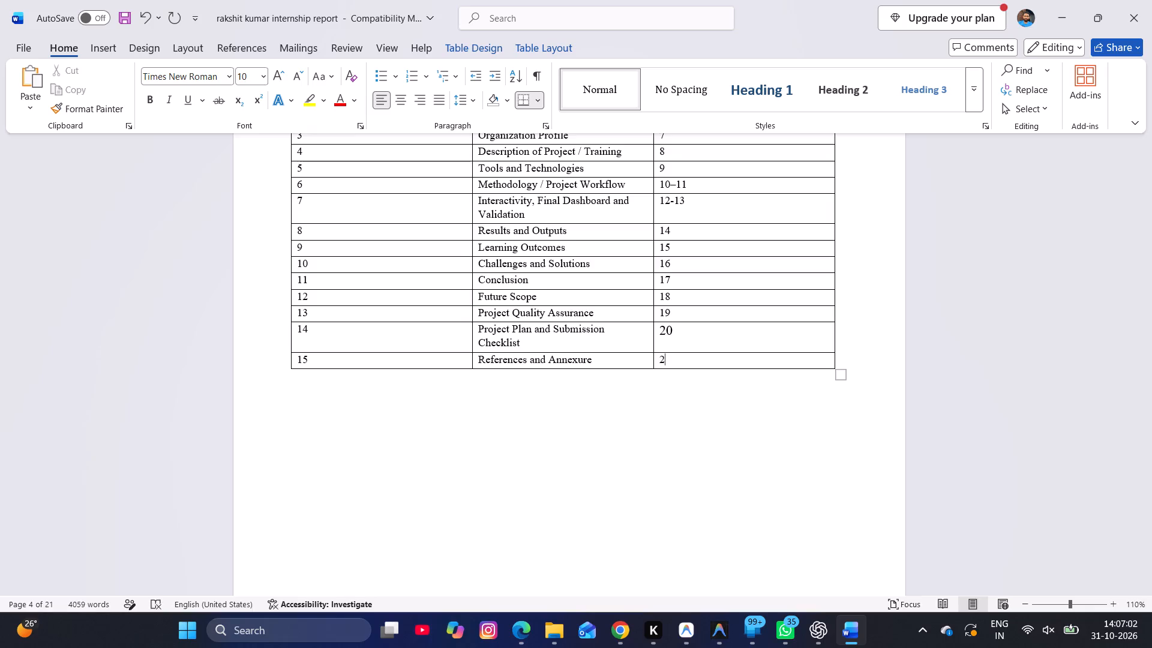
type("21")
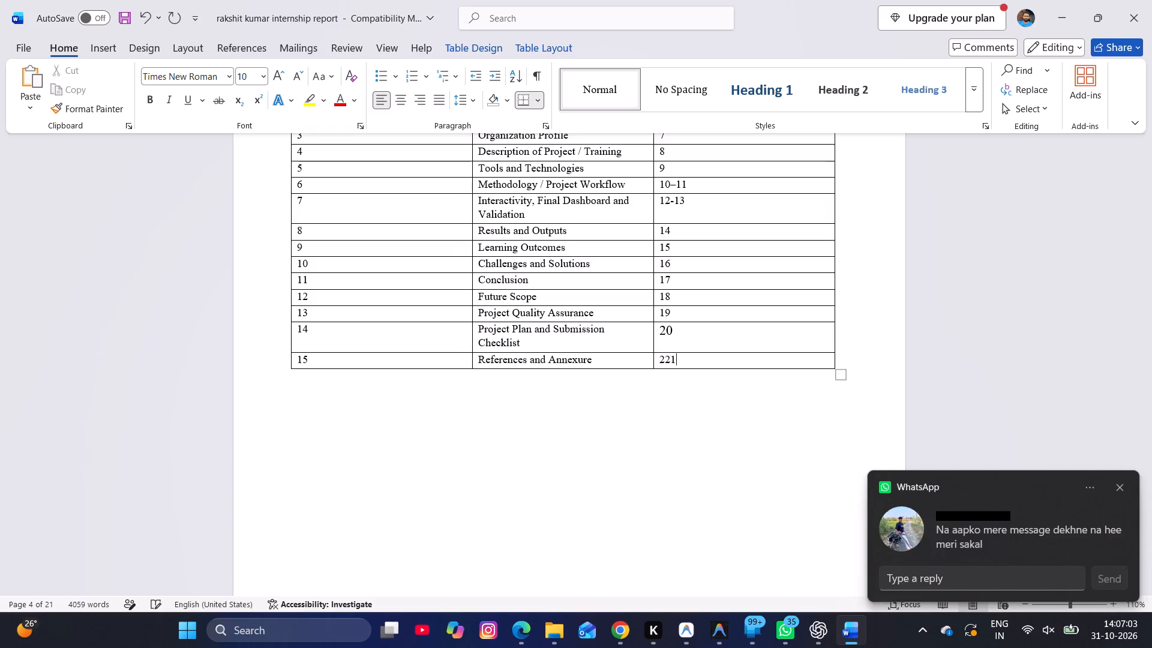
left_click(676, 359)
key("BackSpace")
key("BackSpace")
key("BackSpace")
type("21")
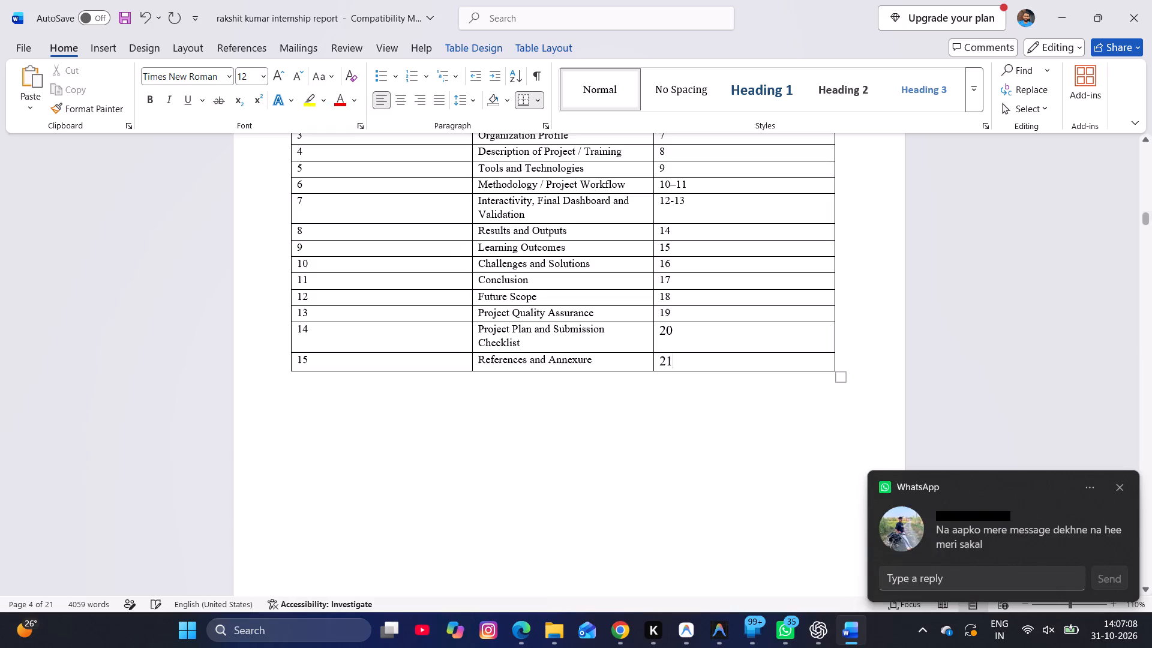
Reduce the font size of the Project Plan and Submission Checklist page number in the Contents table to 11.
left_click(704, 337)
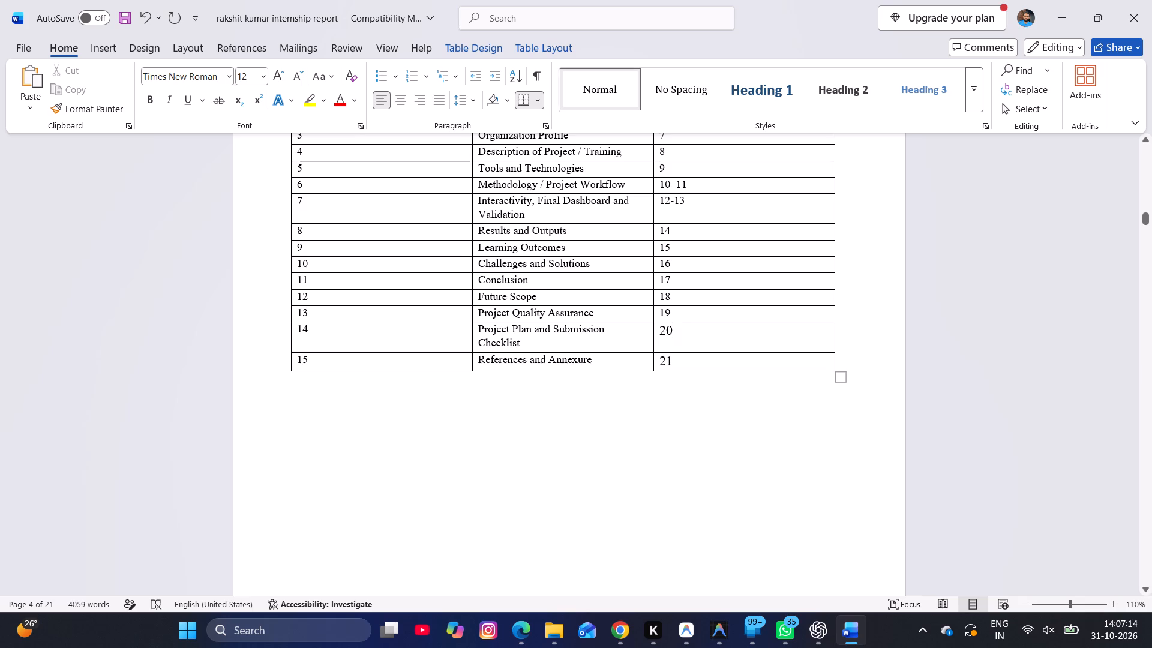
right_click_drag(699, 339, 660, 331)
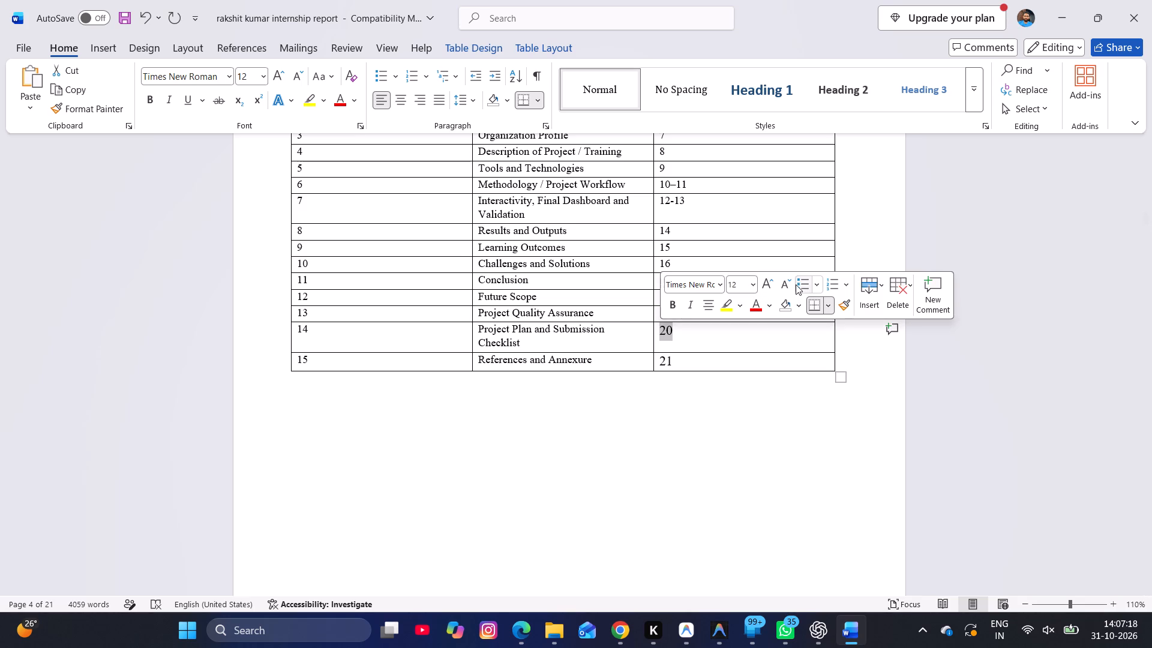
left_click(790, 283)
left_click(737, 414)
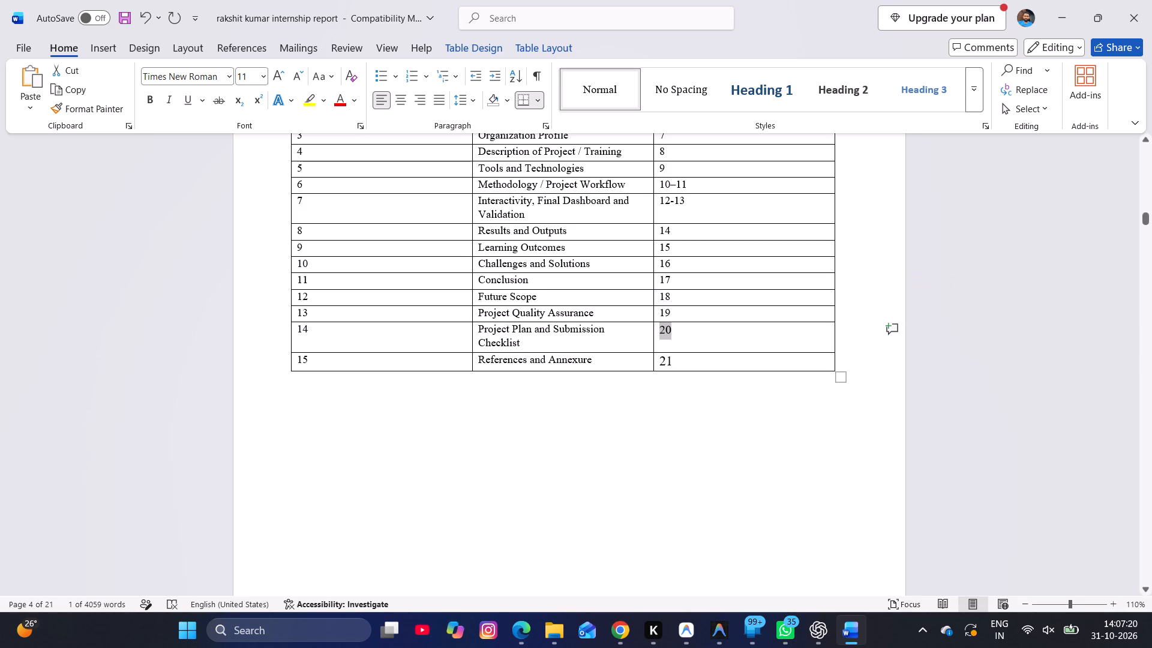
left_click(671, 311)
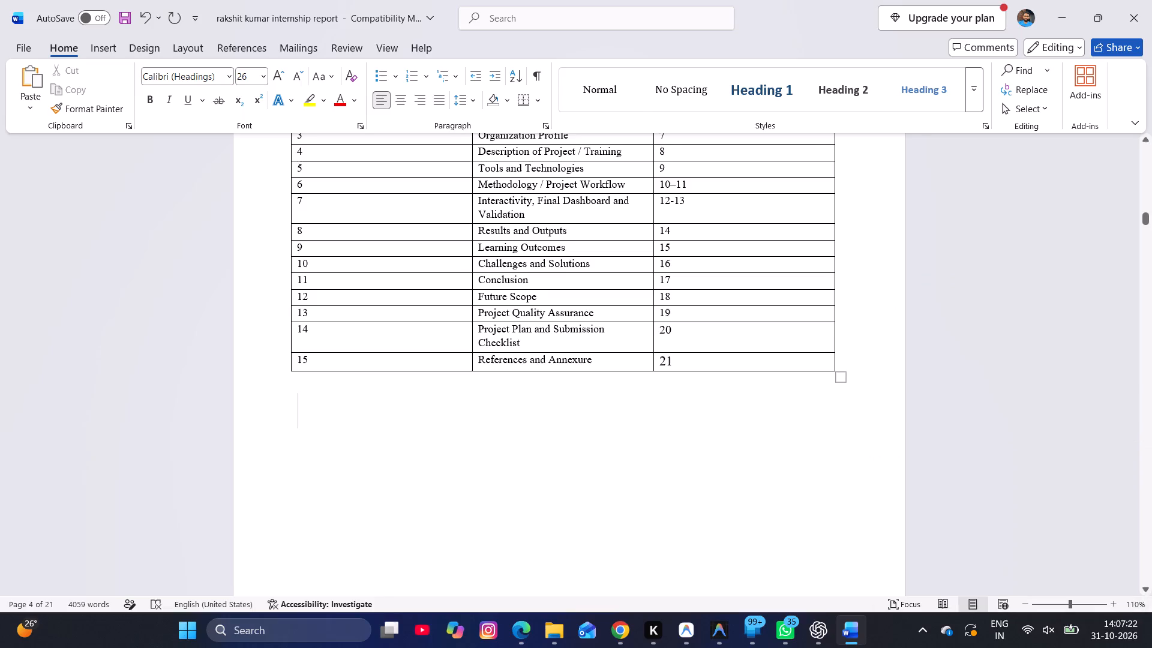
left_click(576, 436)
Set the font size of the entire Contents table, header row included, to 12.
scroll(576, 436, "up", 1)
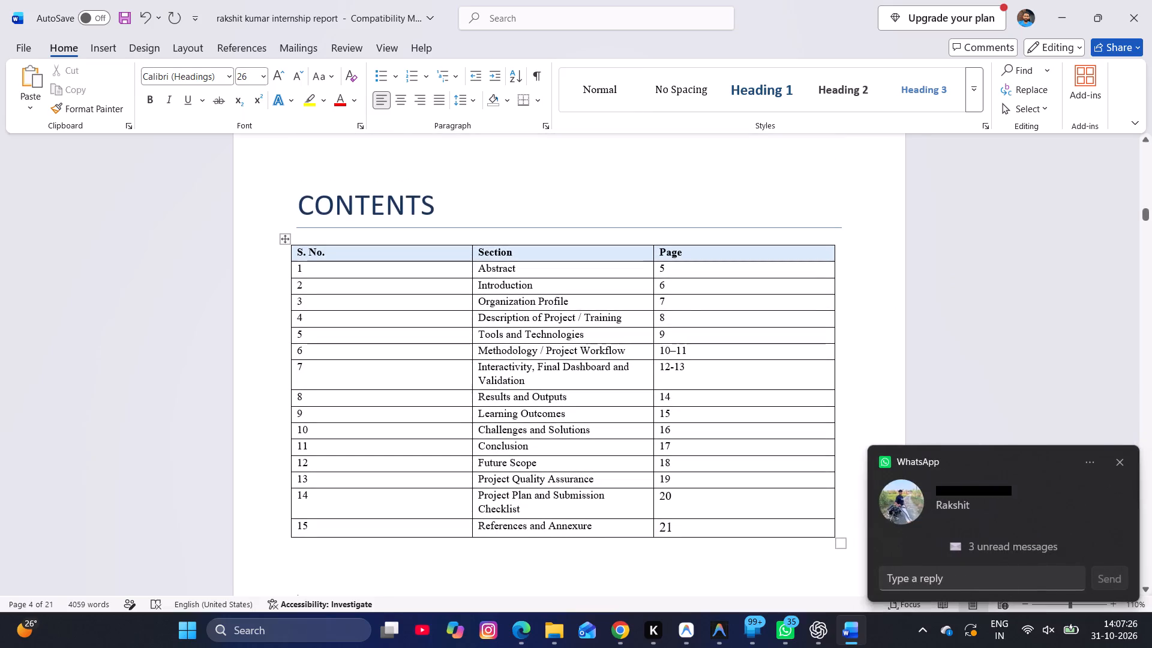
left_click(293, 233)
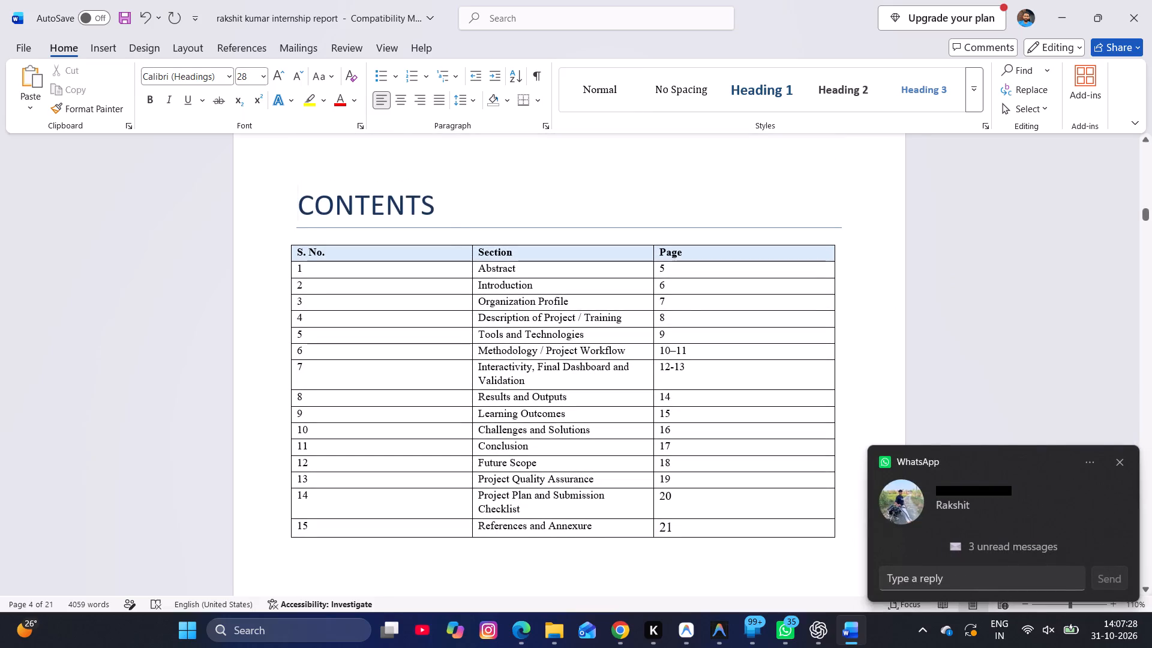
left_click_drag(285, 238, 432, 404)
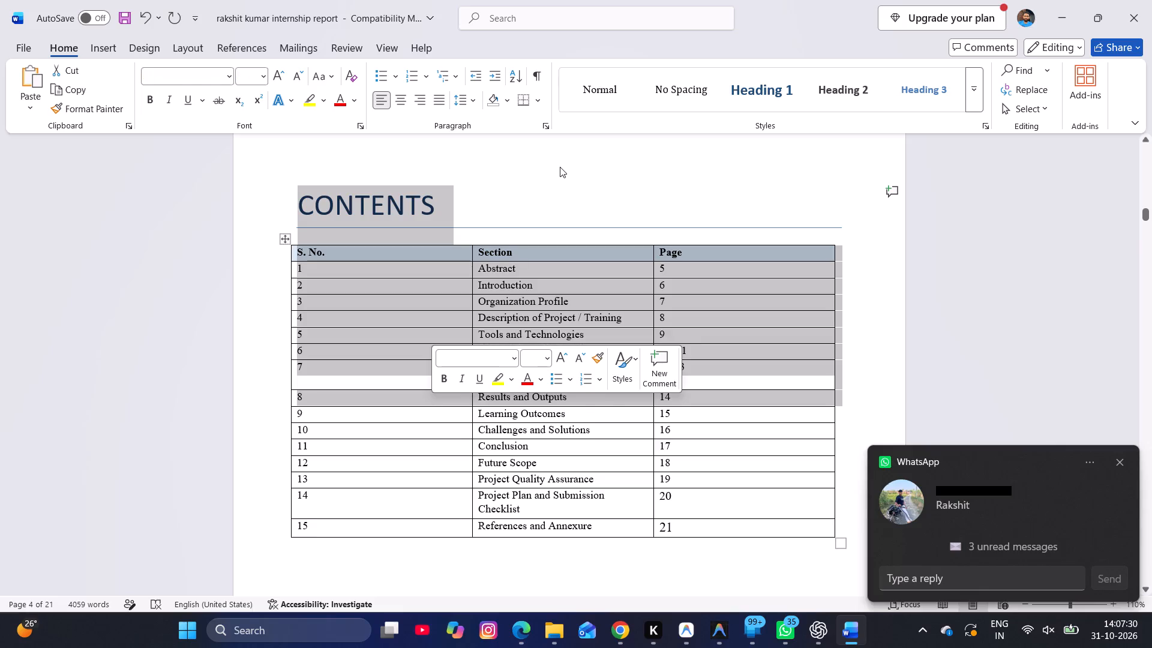
left_click(560, 167)
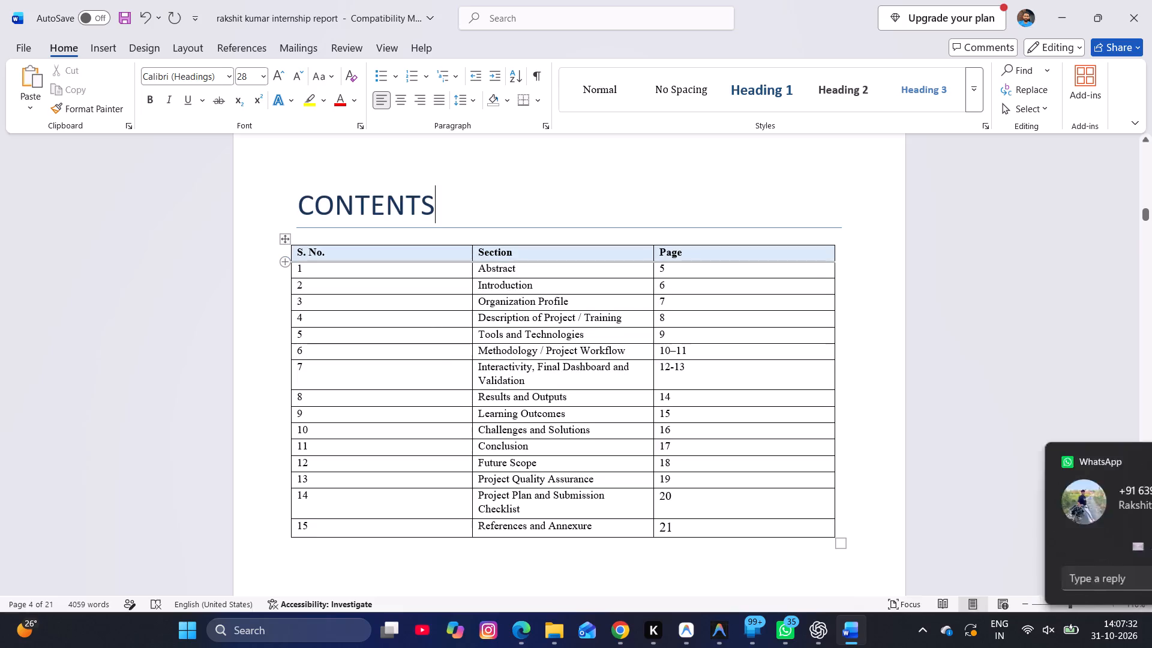
left_click_drag(287, 249, 592, 537)
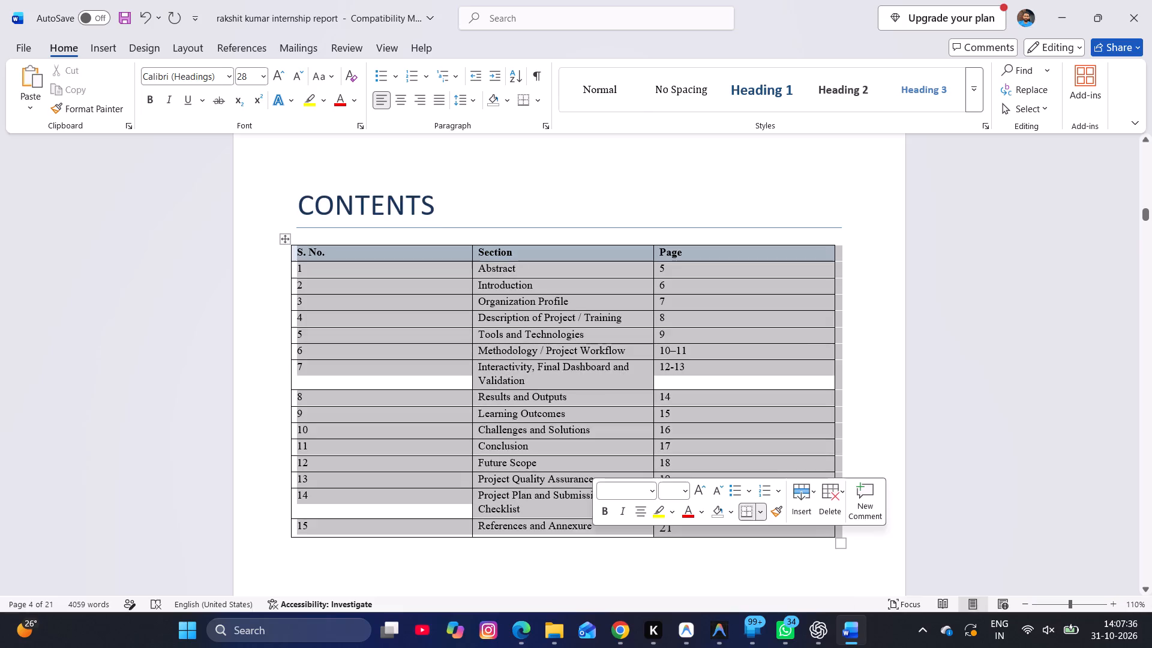
left_click(265, 77)
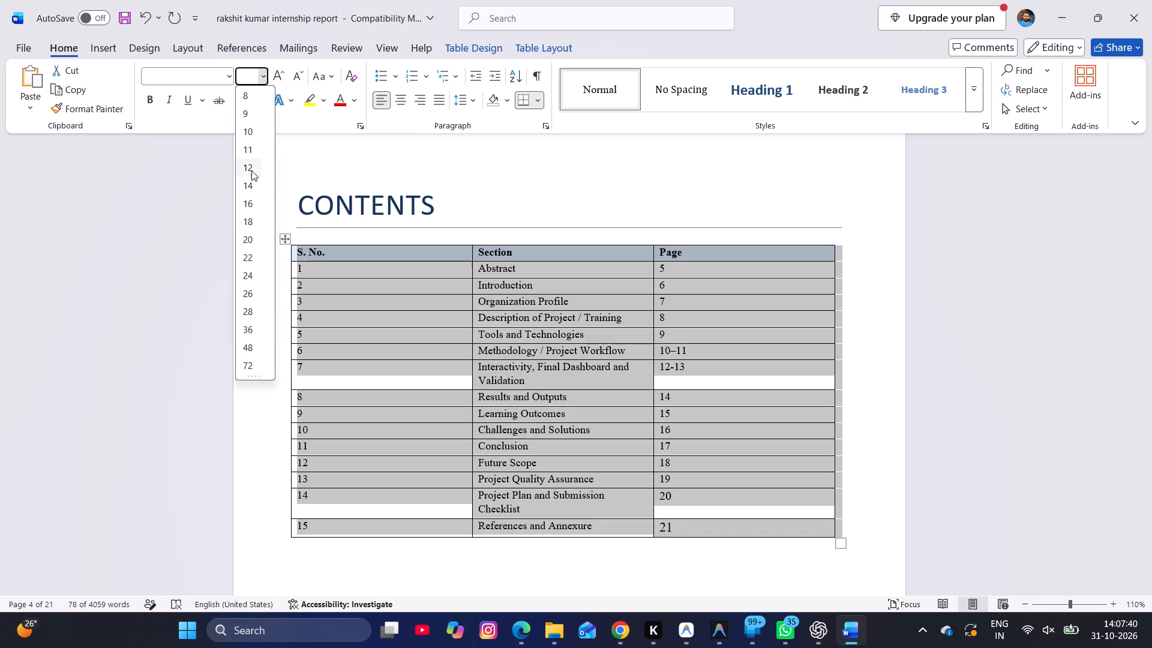
left_click(249, 170)
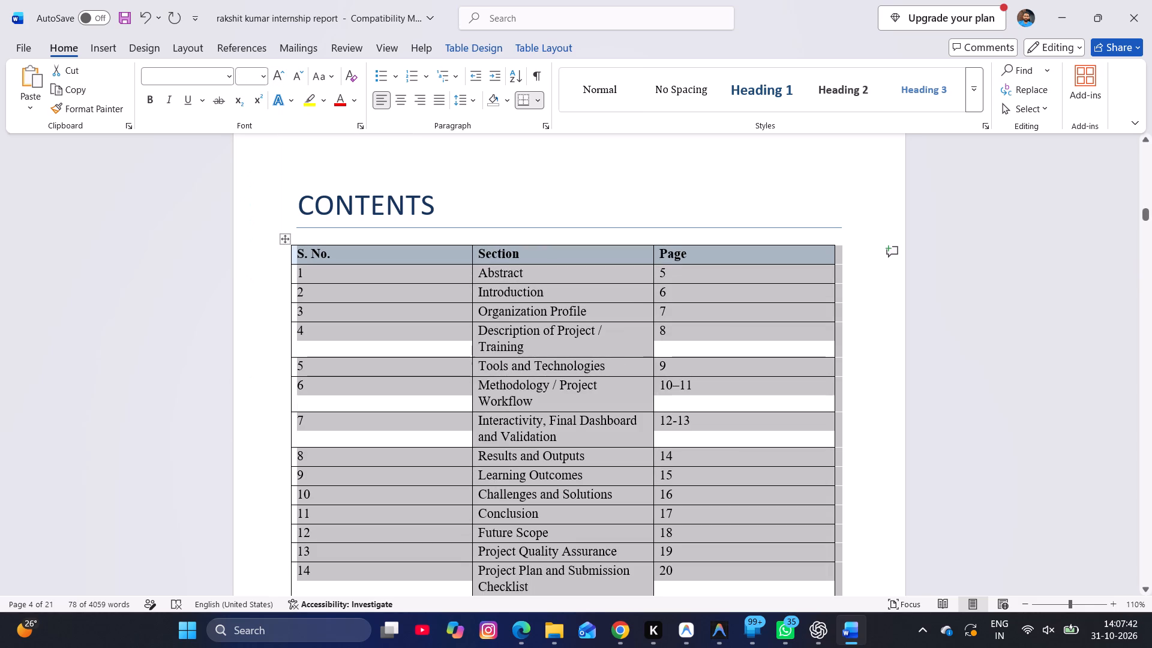
left_click(536, 158)
Review the report pages from Contents through section 4, checking the layout and the font size of the 4.3 DAX text.
scroll(587, 457, "down", 2)
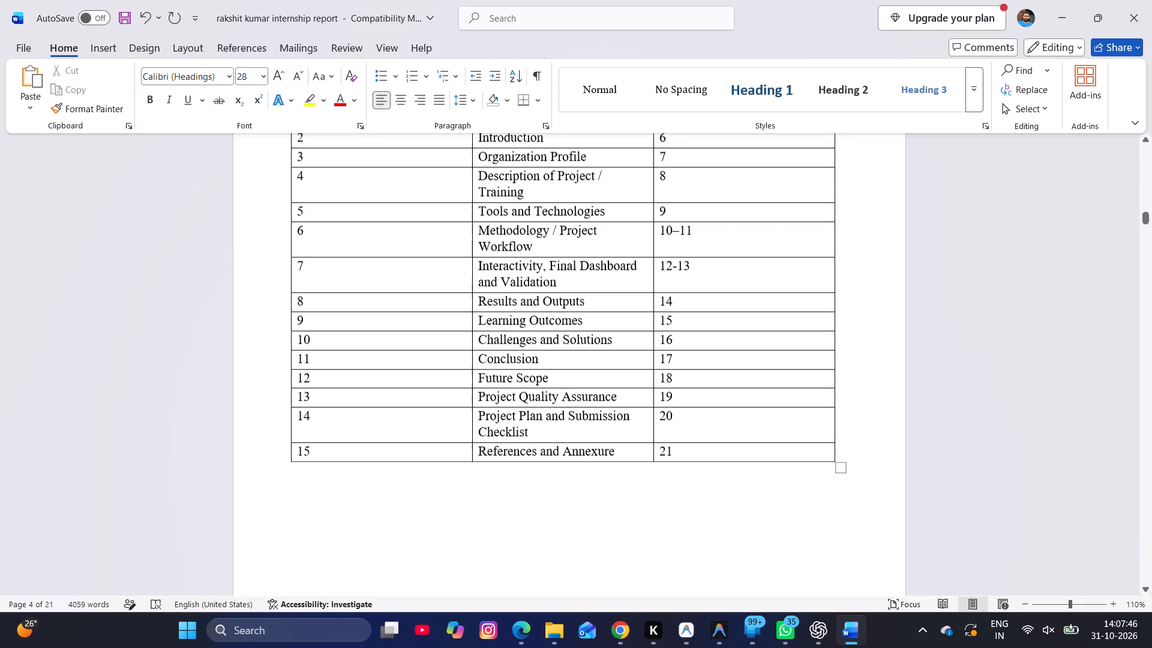
scroll(587, 457, "down", 1)
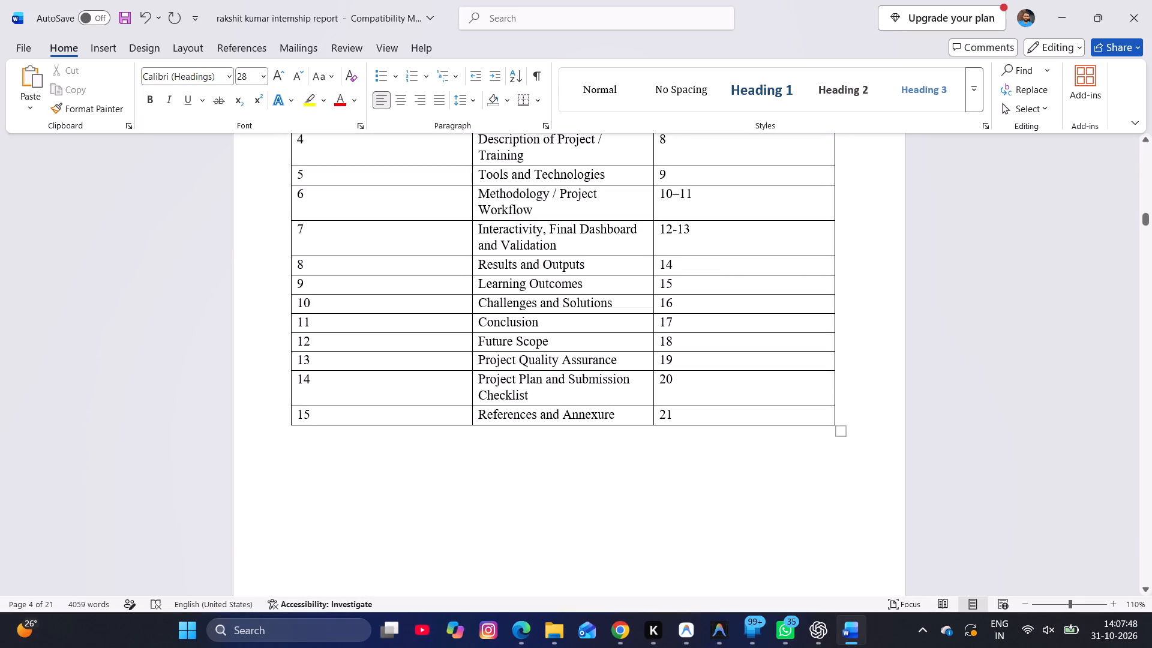
scroll(587, 457, "down", 3)
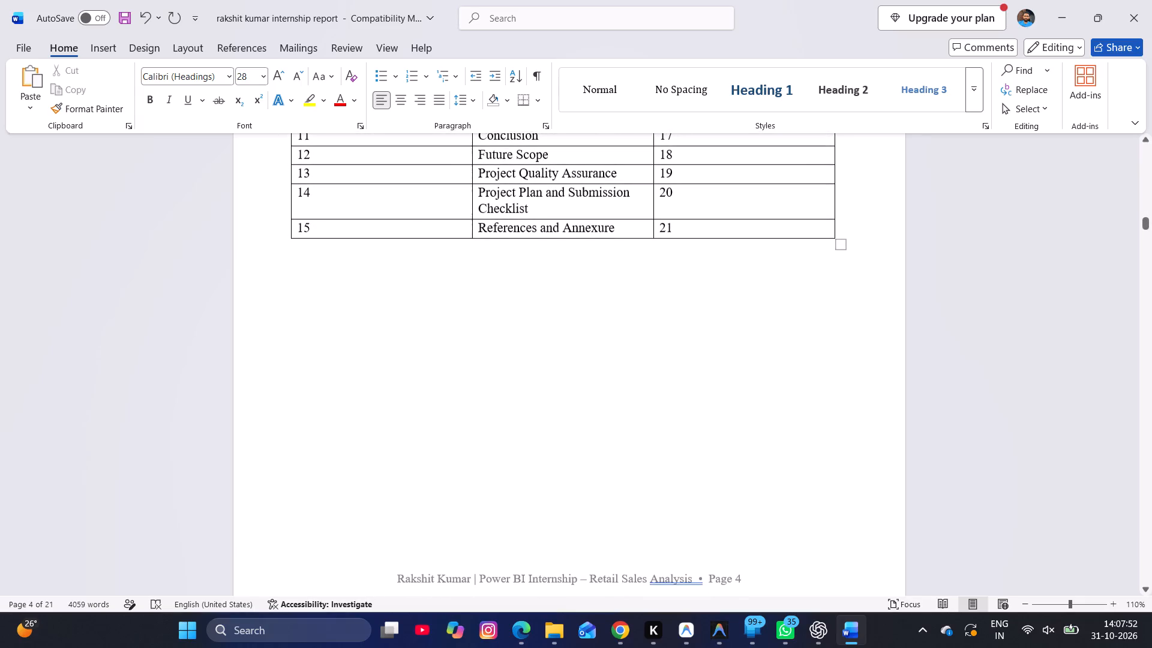
scroll(587, 457, "down", 3)
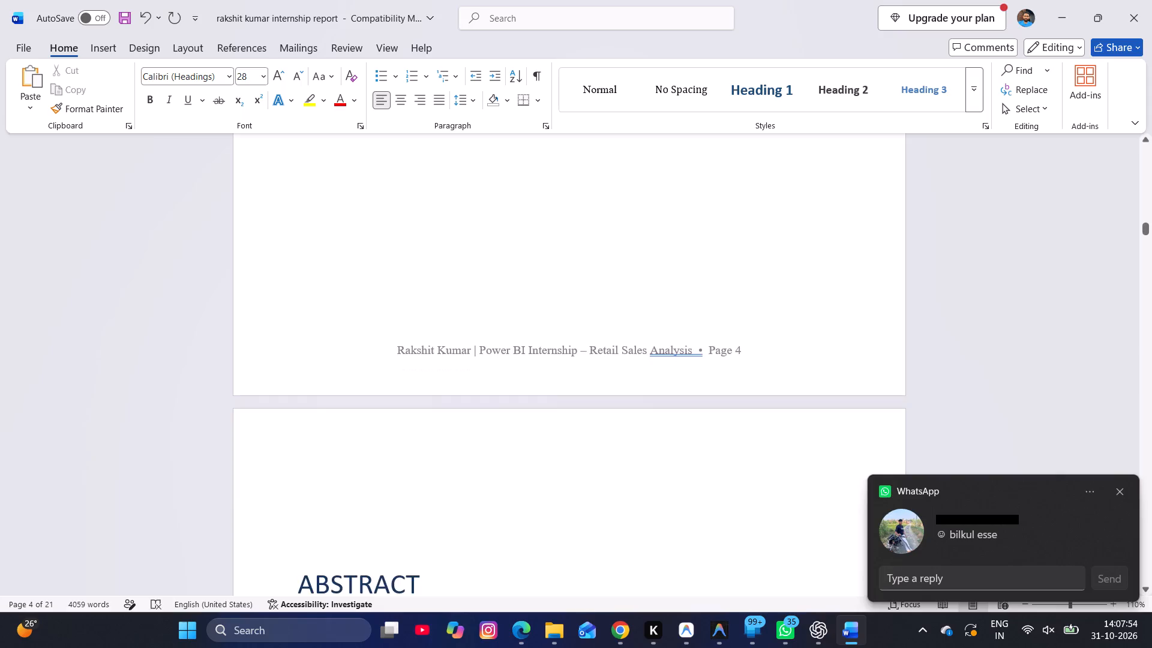
scroll(587, 457, "down", 5)
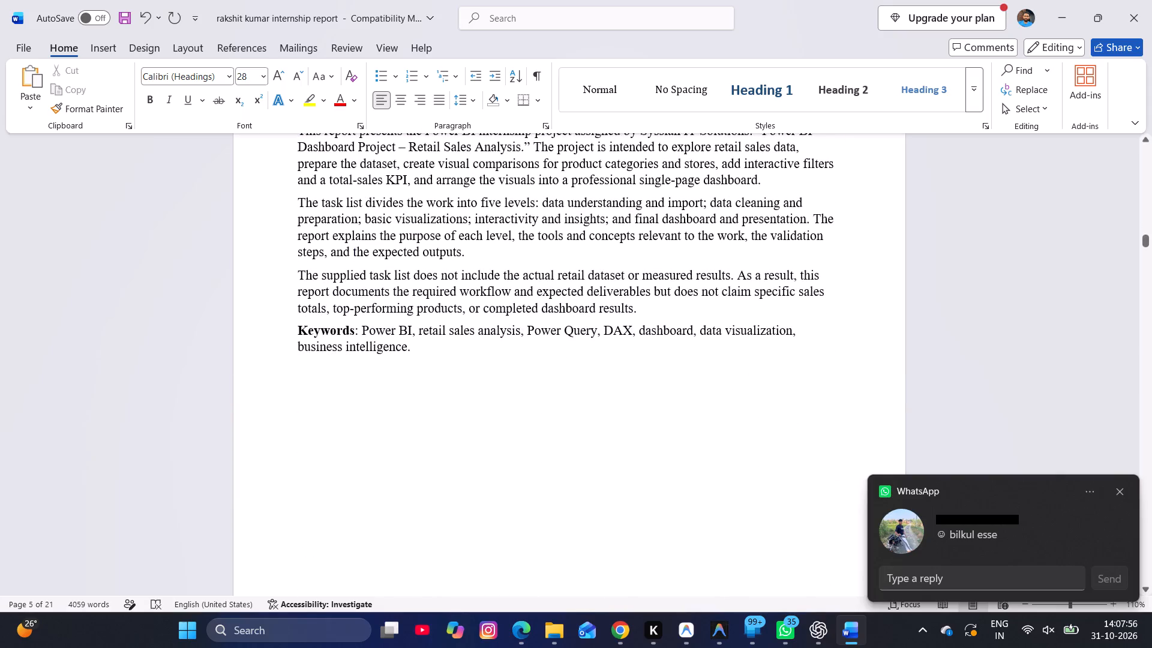
scroll(587, 457, "down", 11)
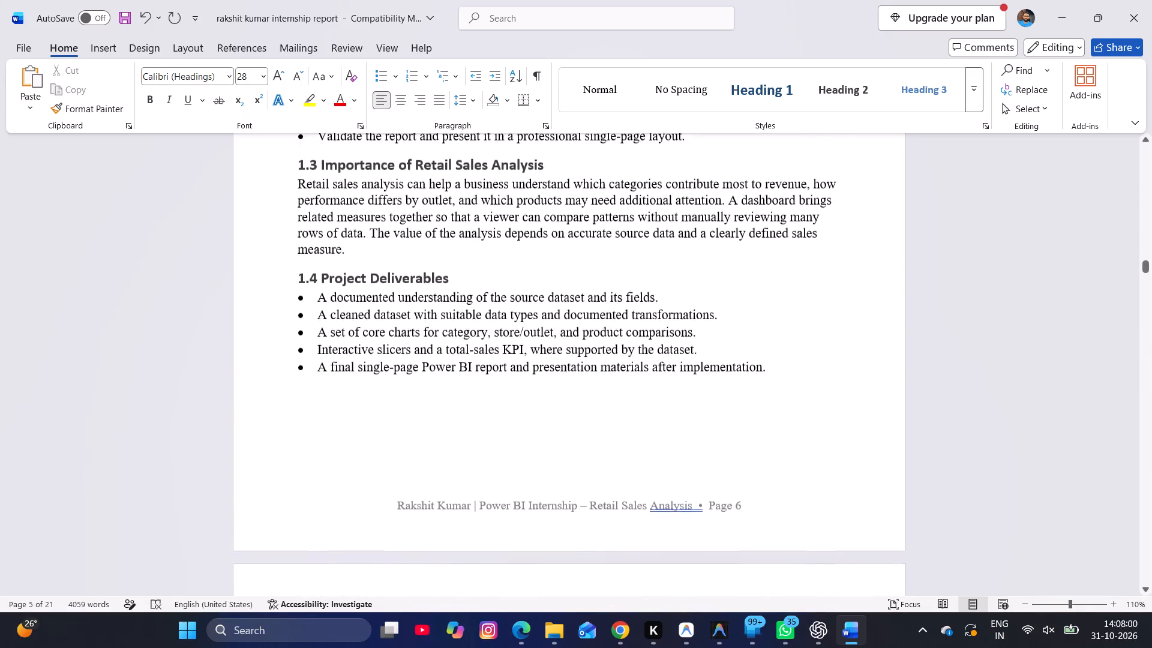
scroll(587, 457, "down", 8)
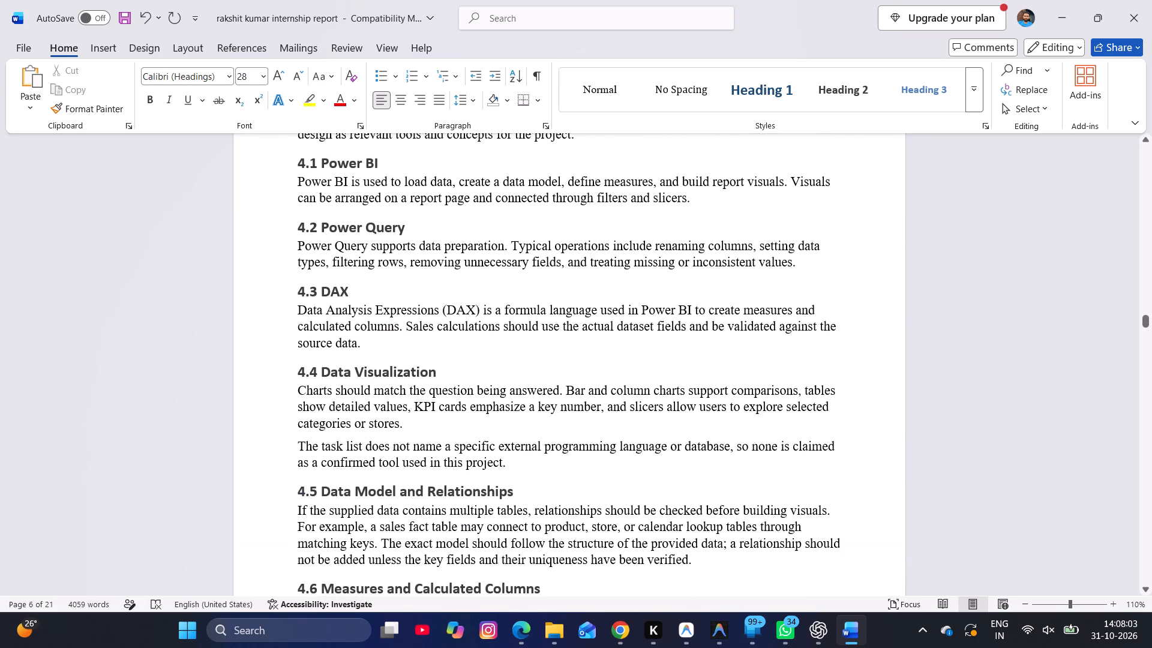
left_click(321, 297)
left_click(347, 316)
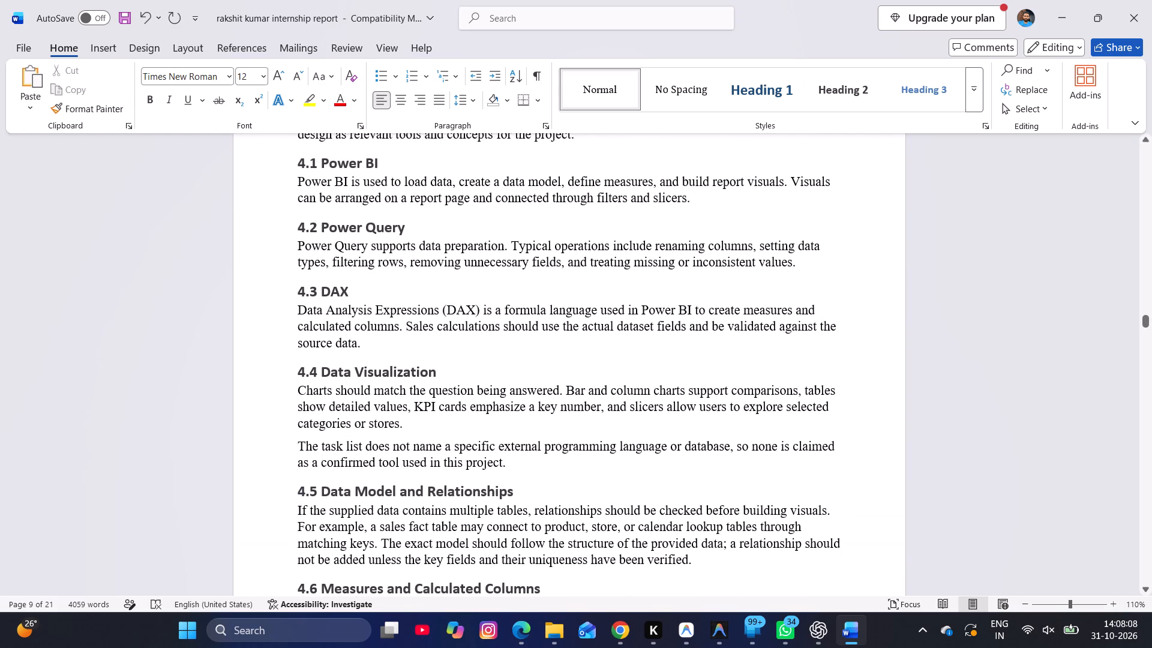
Review the layout from Methodology through Challenges and Solutions, checking text sizes there, and recheck the front pages and Contents table.
scroll(525, 394, "down", 9)
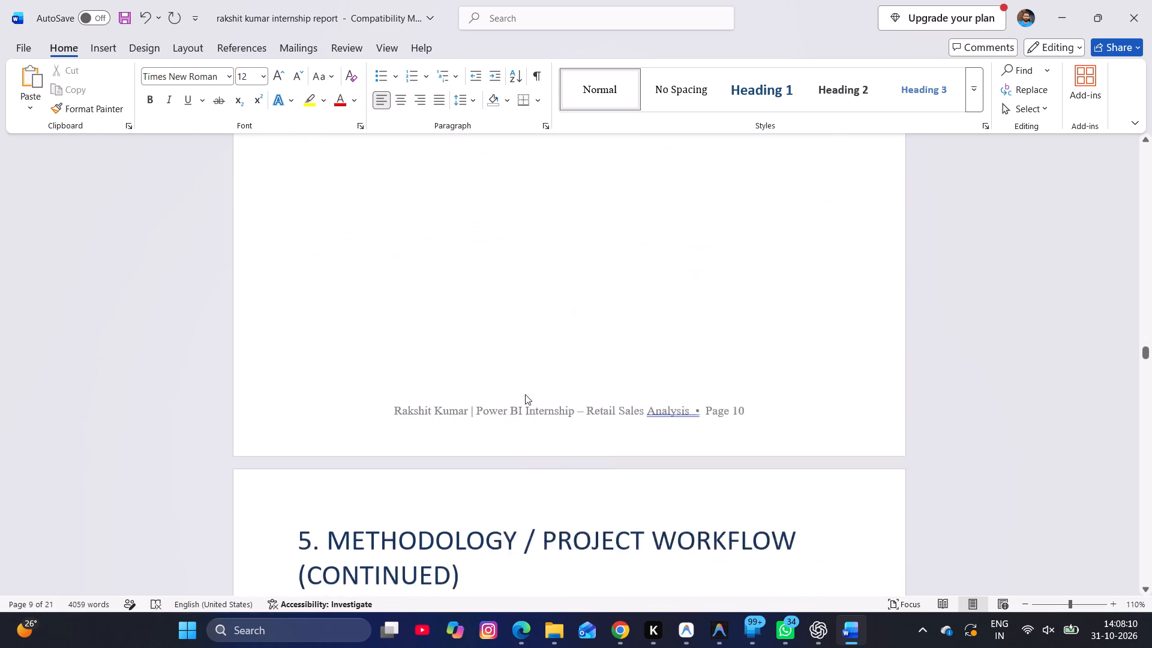
scroll(525, 394, "down", 1, "ctrl")
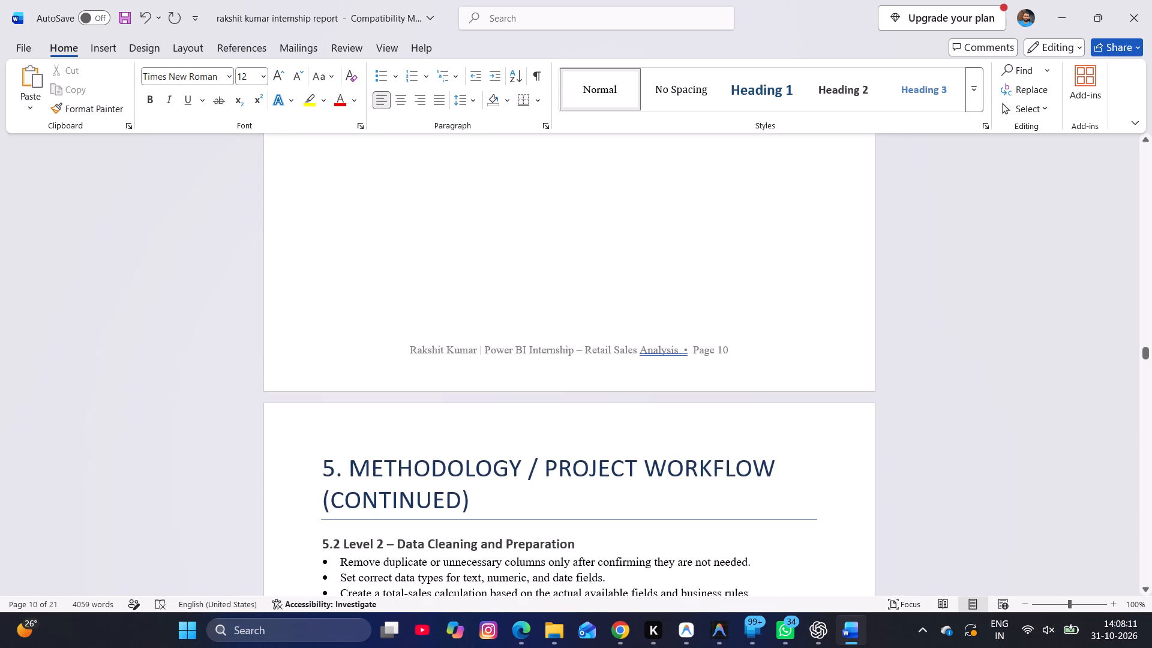
scroll(525, 394, "down", 1, "ctrl")
scroll(525, 394, "down", 6)
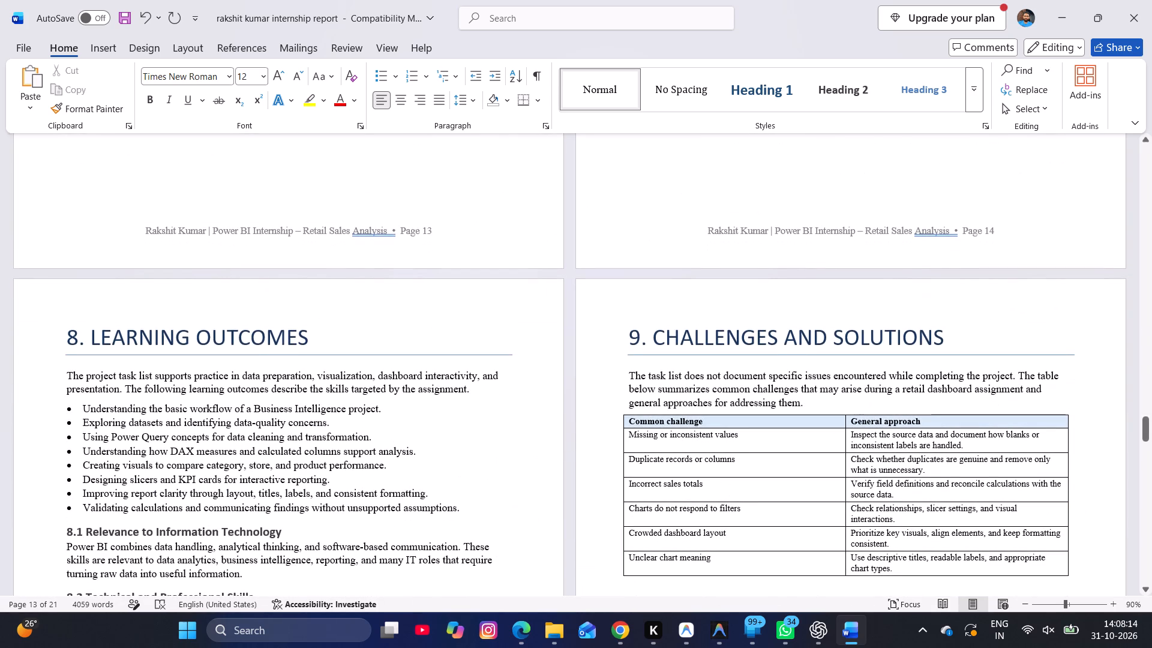
left_click(701, 485)
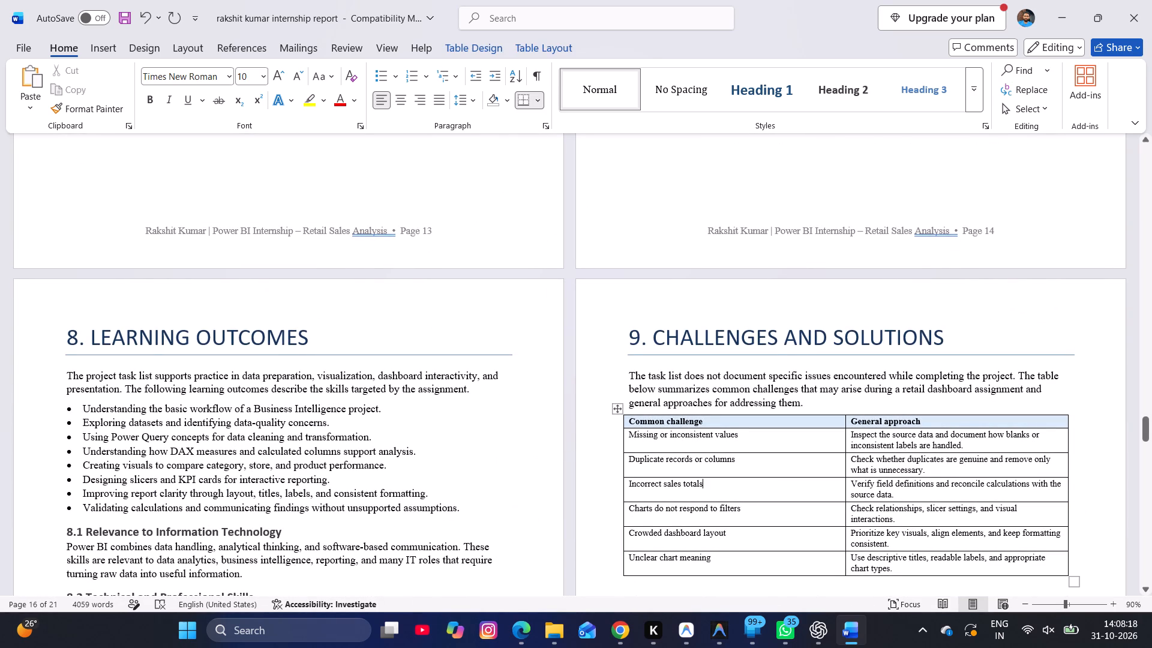
left_click(462, 391)
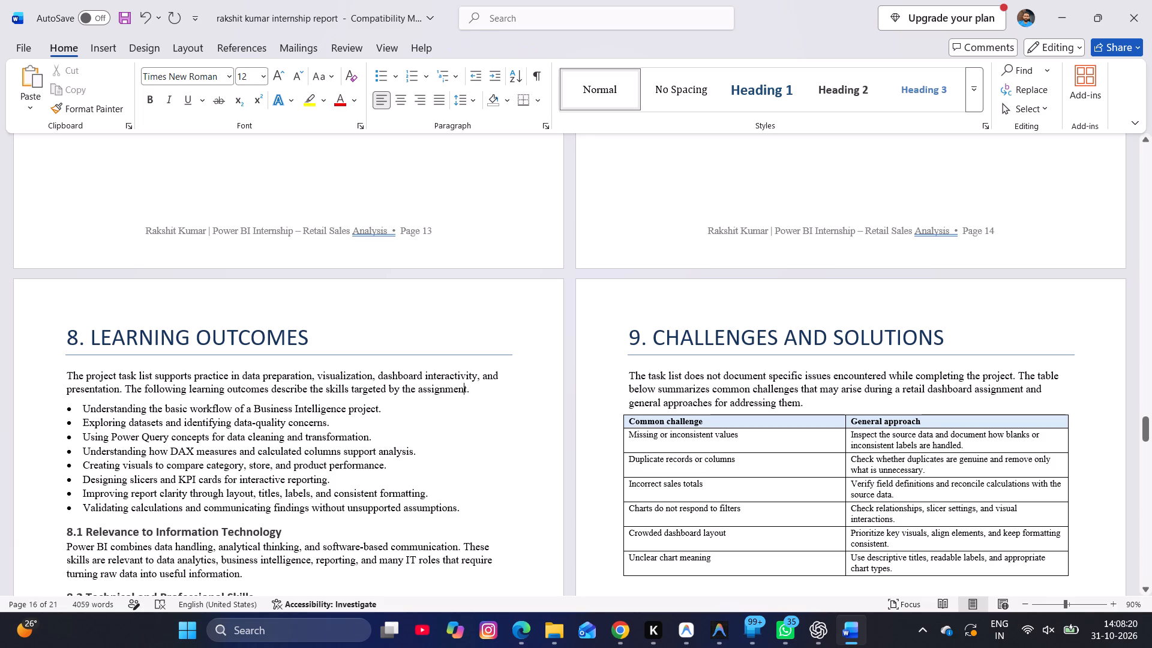
left_click(652, 394)
scroll(652, 394, "down", 2)
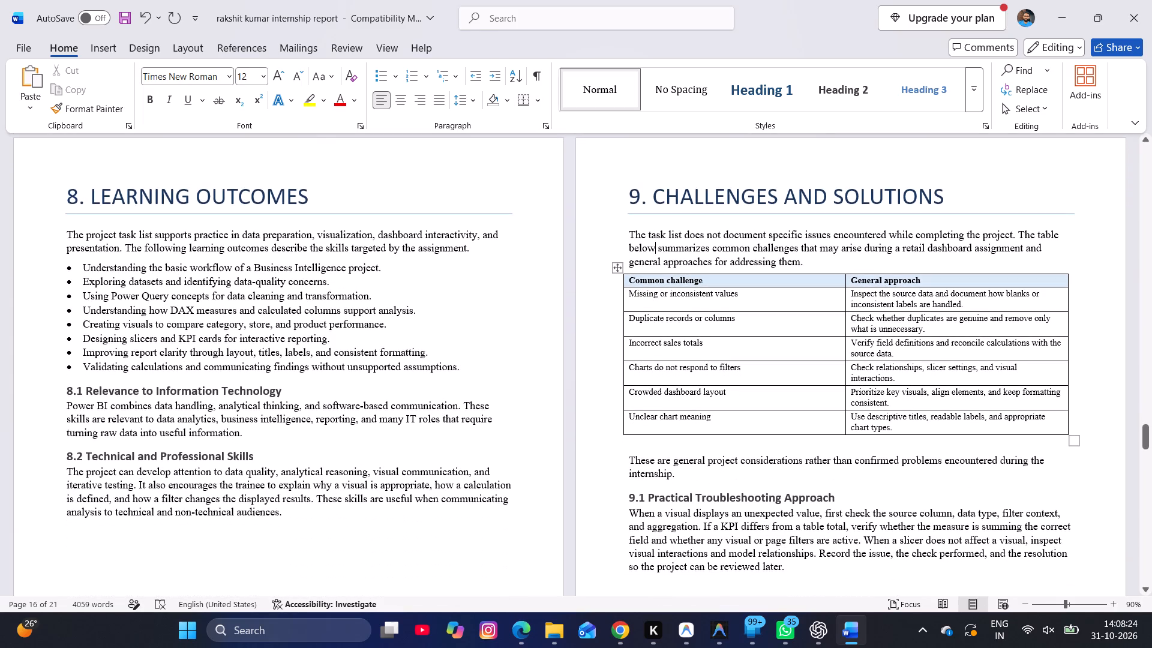
scroll(792, 451, "down", 3)
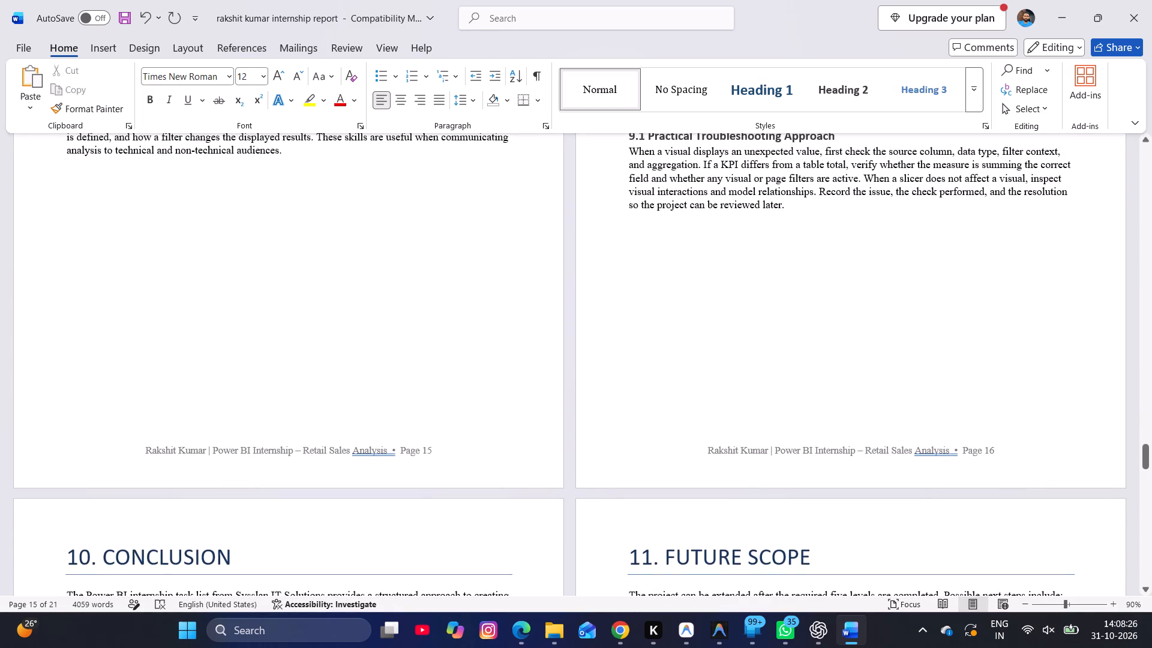
left_click(736, 208)
scroll(743, 239, "up", 15)
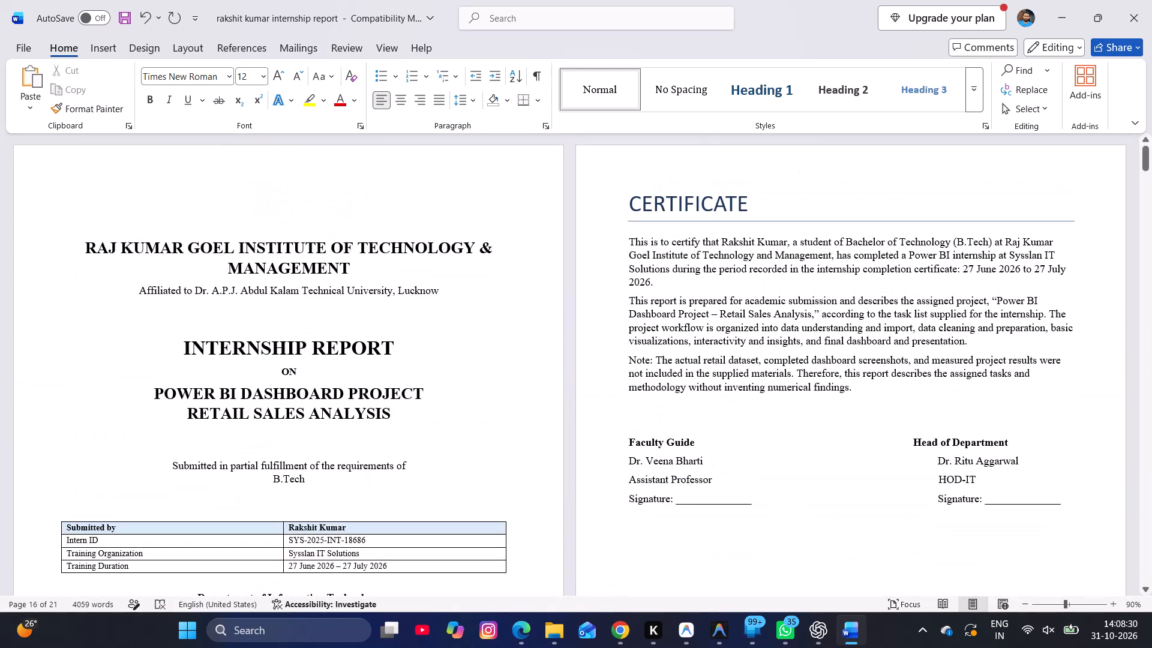
scroll(743, 239, "down", 6)
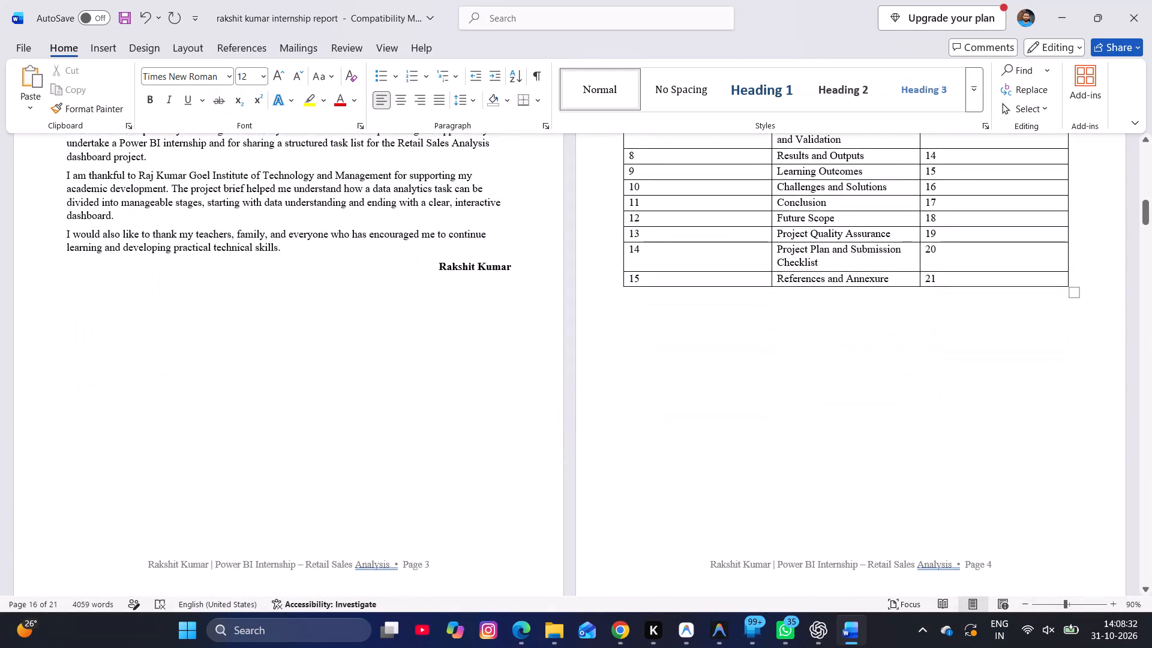
Justify the three body paragraphs on the Certificate page, leaving out the heading and signature block.
scroll(743, 239, "up", 1)
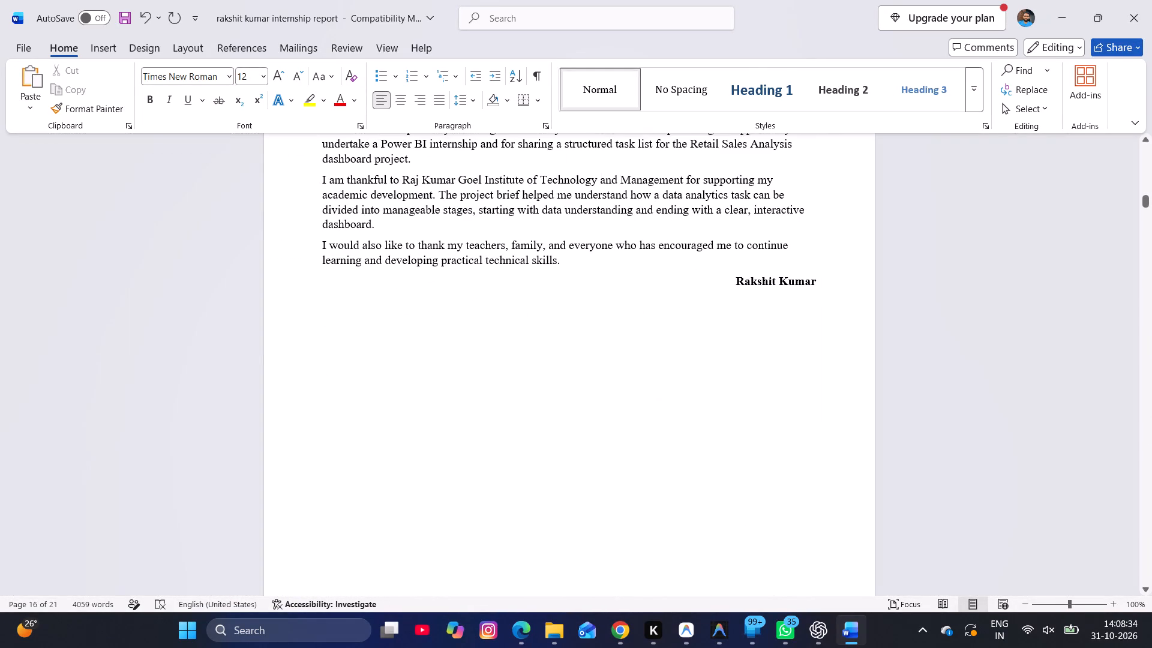
scroll(743, 239, "up", 6)
scroll(743, 239, "down", 5)
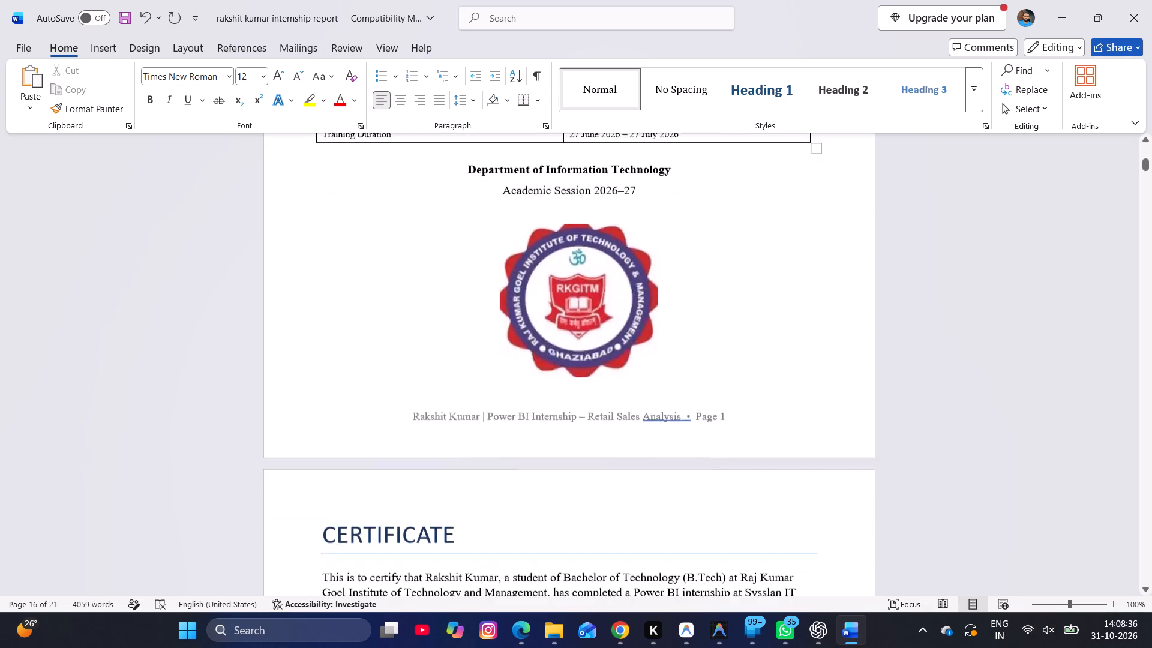
scroll(743, 239, "down", 3)
scroll(743, 239, "up", 1)
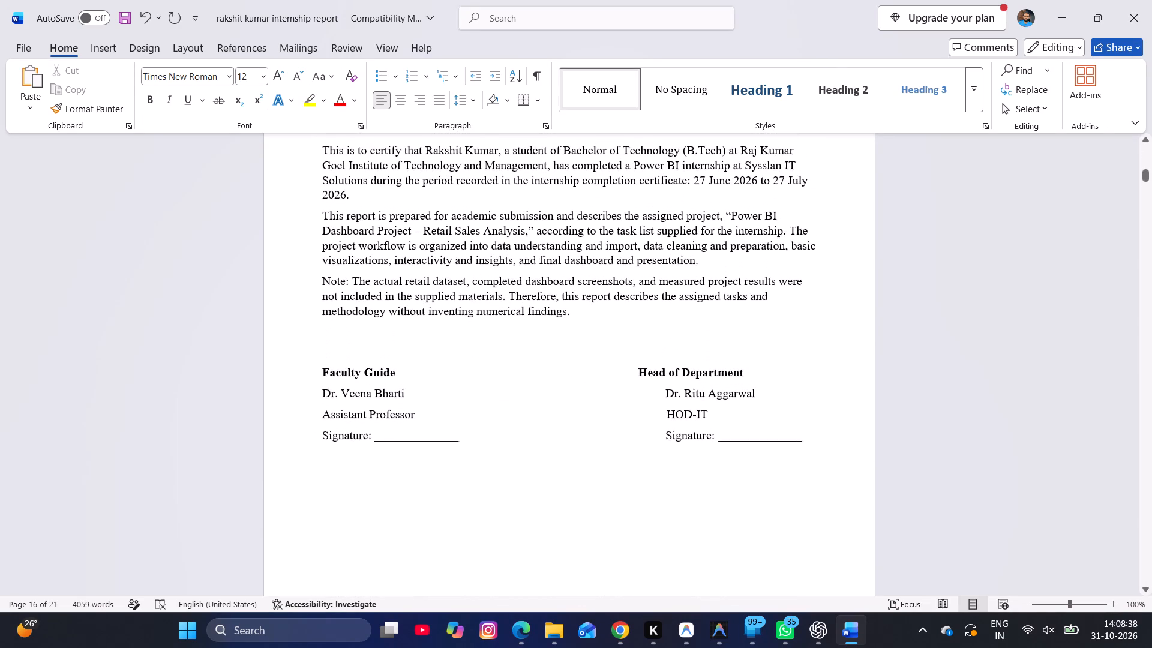
scroll(743, 239, "up", 2)
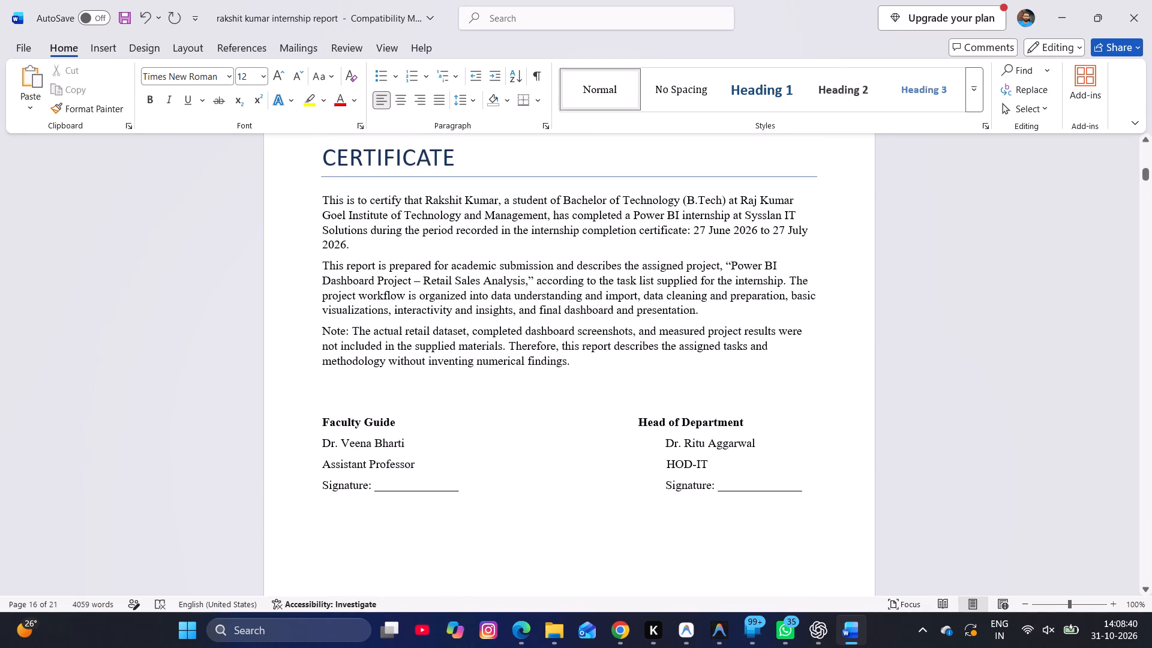
left_click_drag(313, 200, 346, 206)
left_click_drag(346, 206, 508, 269)
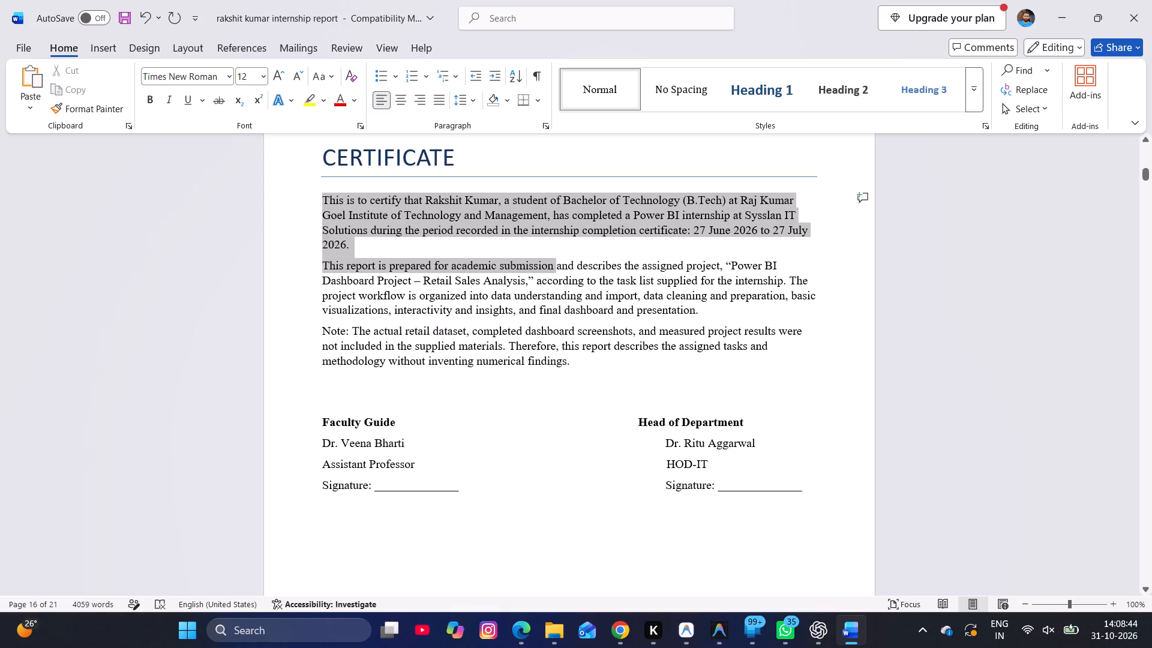
left_click_drag(508, 269, 596, 358)
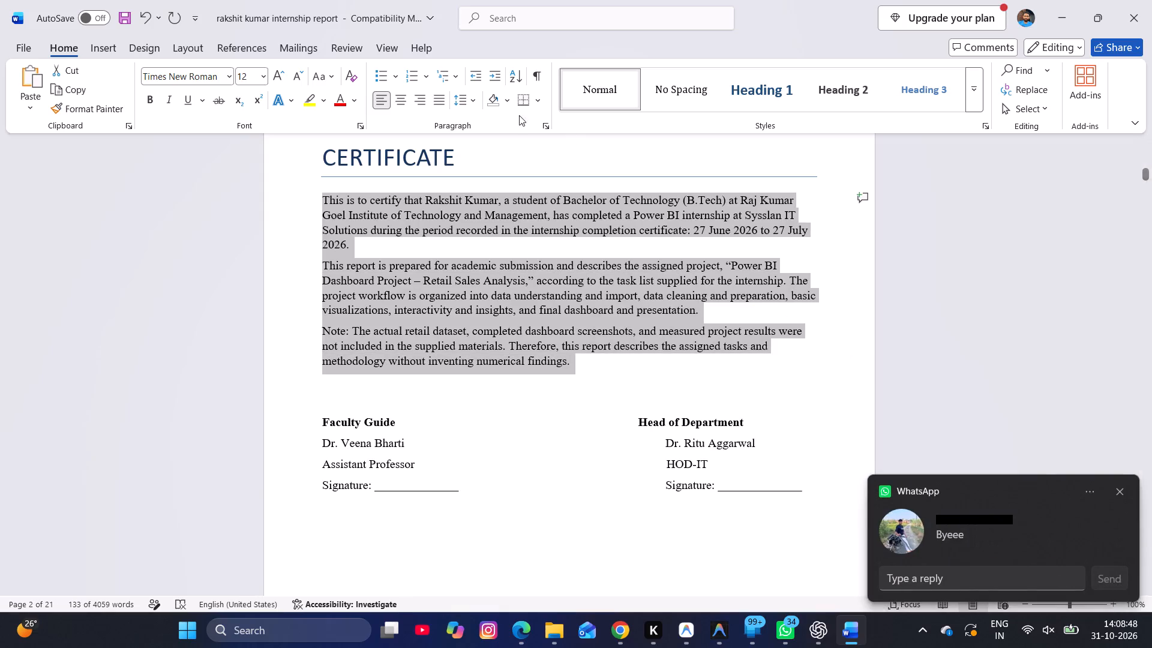
left_click(442, 101)
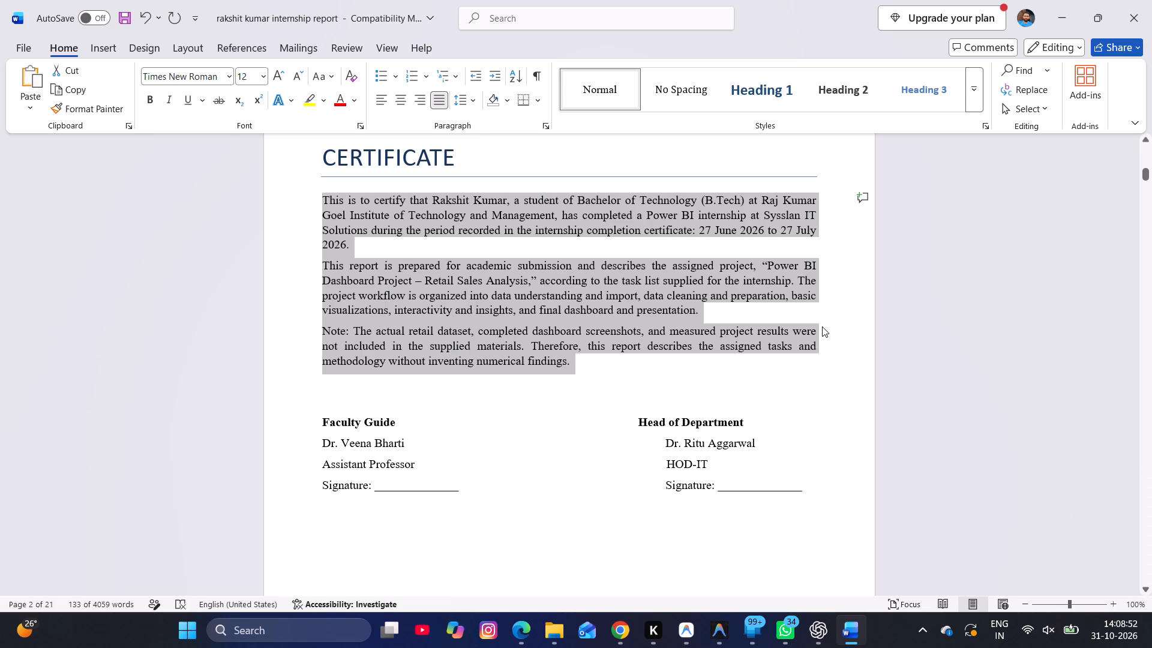
left_click(847, 350)
Justify the three body paragraphs of the Acknowledgement, leaving out the heading and the signatory name.
scroll(847, 350, "down", 6)
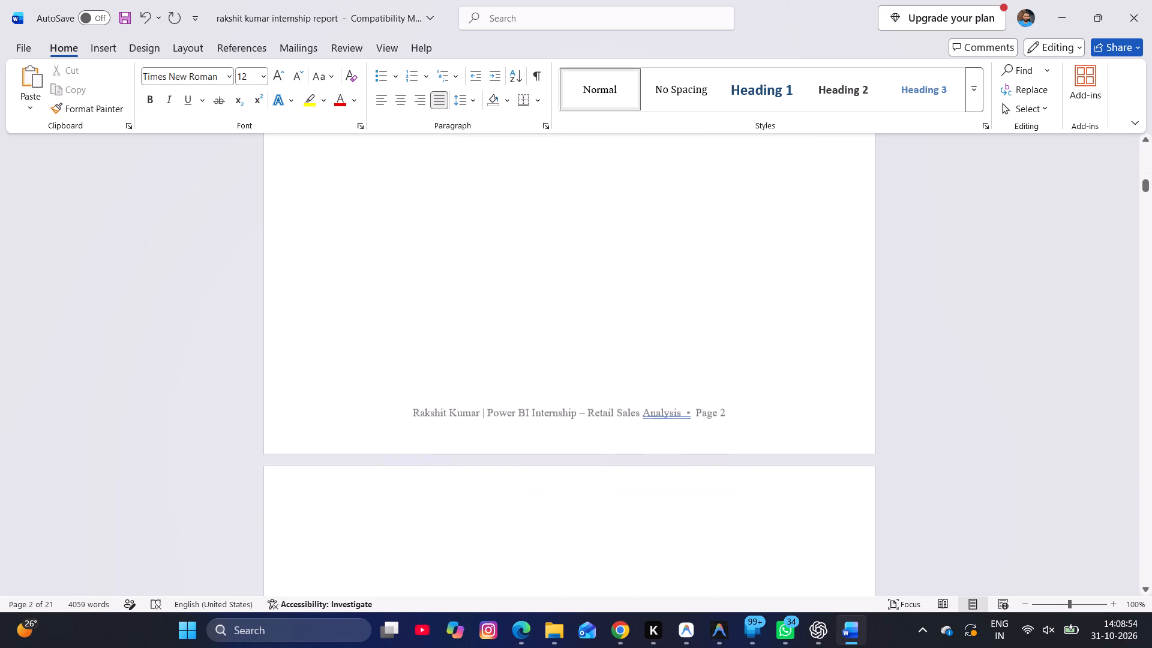
scroll(847, 350, "down", 2)
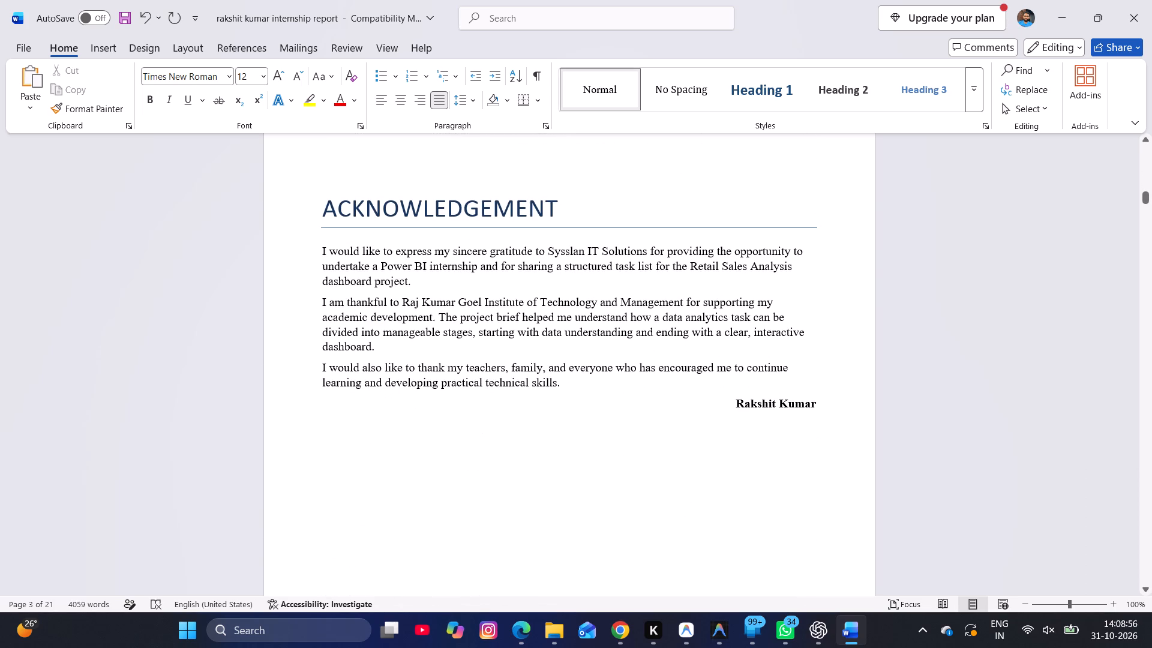
left_click_drag(318, 249, 547, 428)
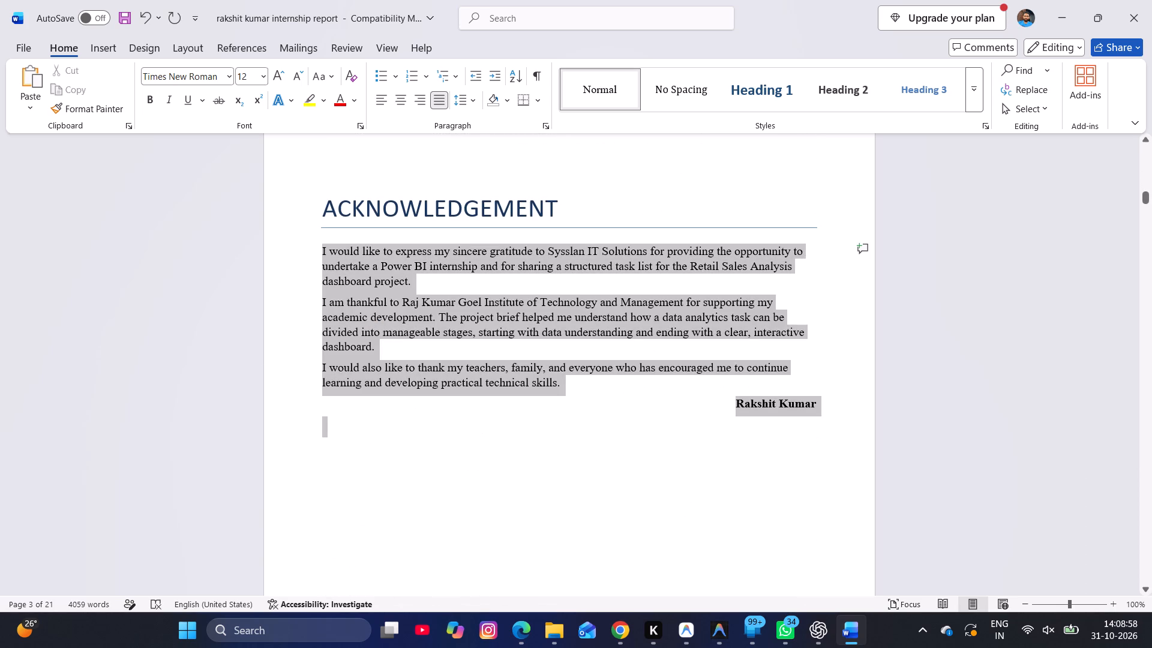
left_click_drag(547, 428, 563, 381)
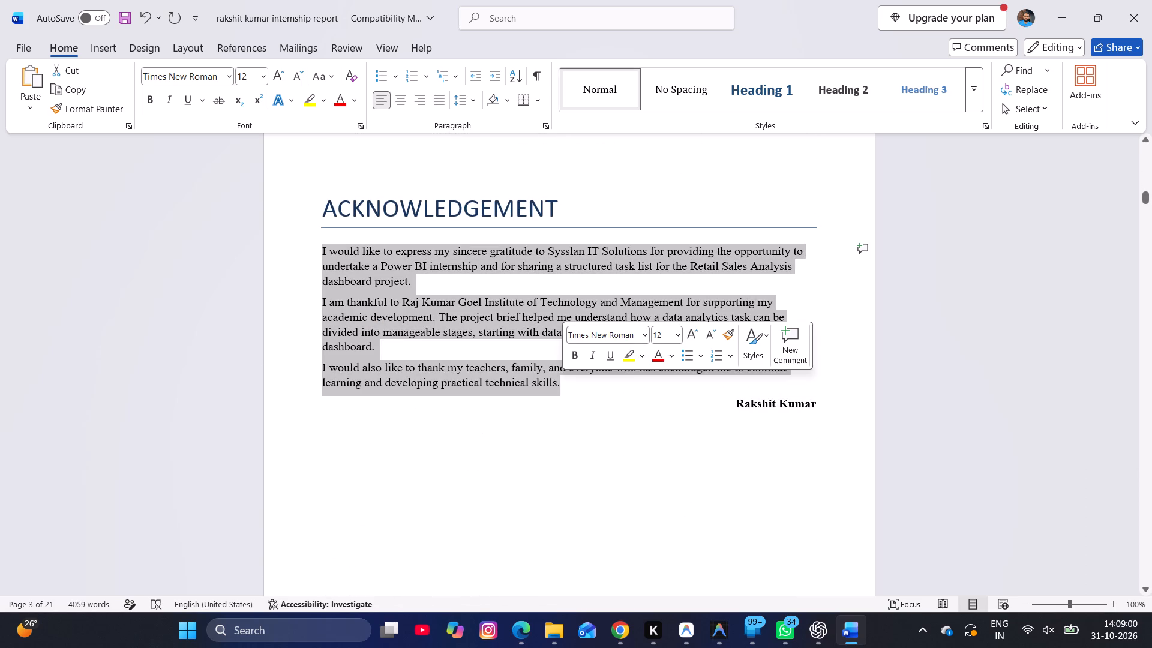
left_click(437, 103)
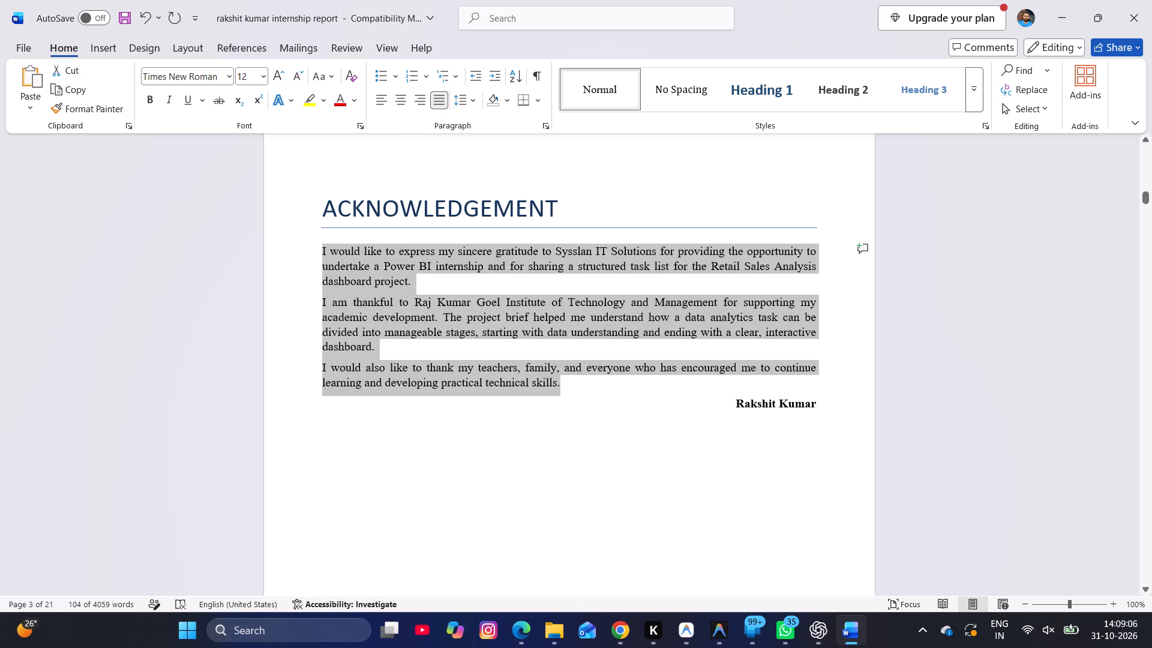
left_click(706, 455)
Justify the Abstract's body text, including the Keywords paragraph, leaving out the heading.
scroll(706, 455, "down", 4)
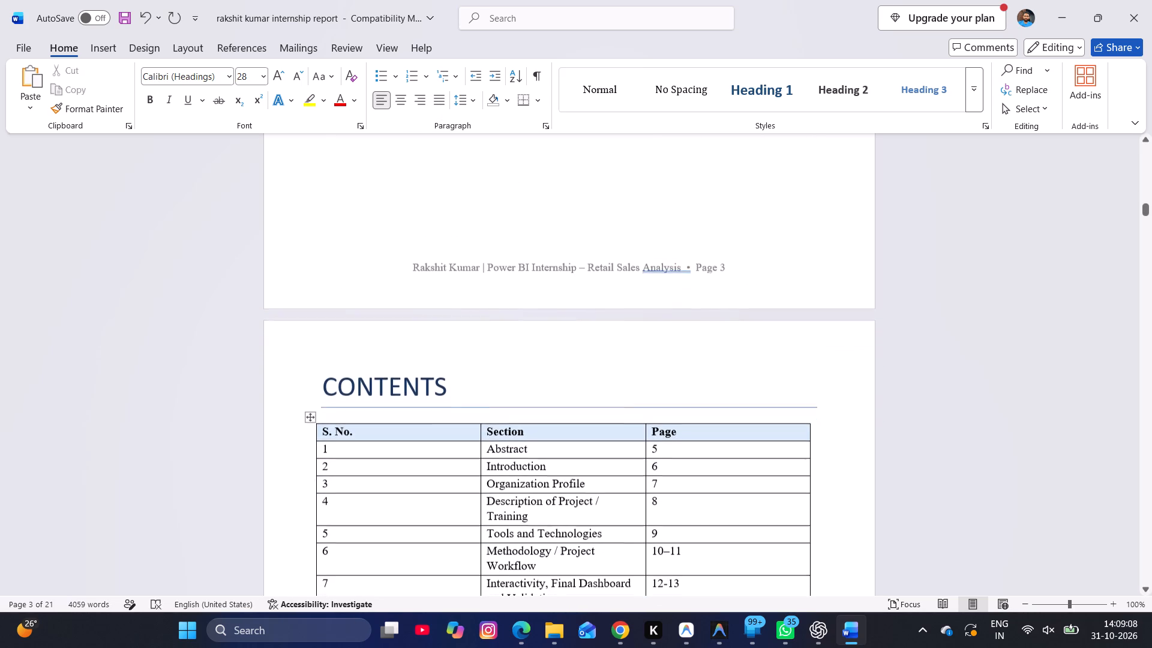
scroll(706, 455, "down", 7)
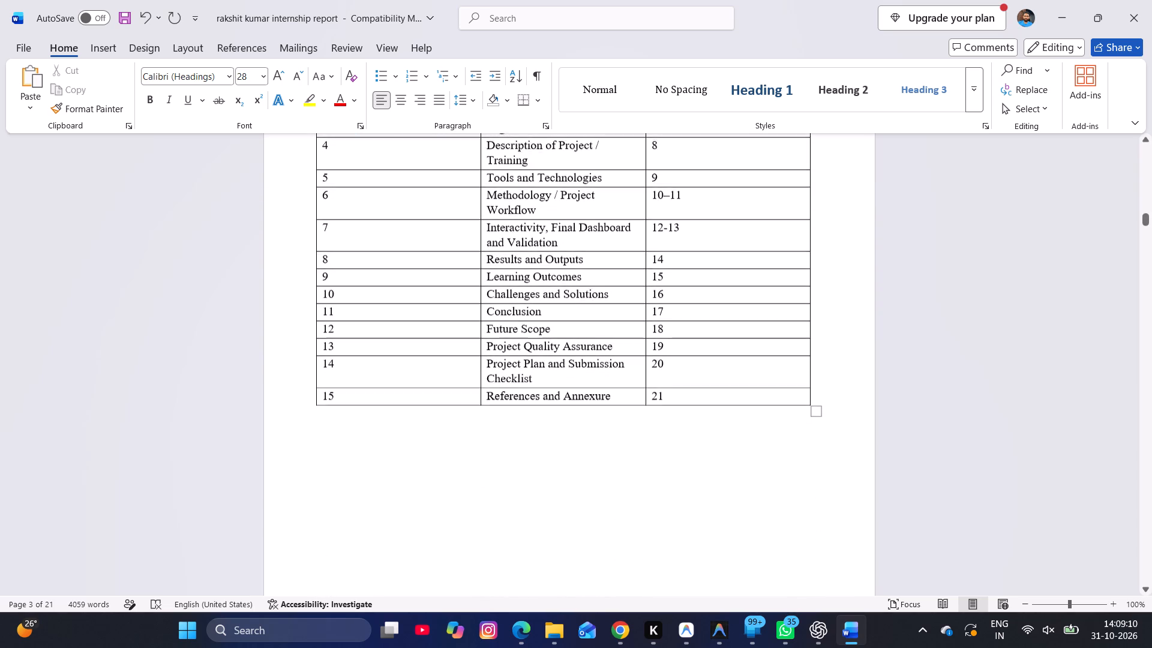
scroll(706, 455, "down", 6)
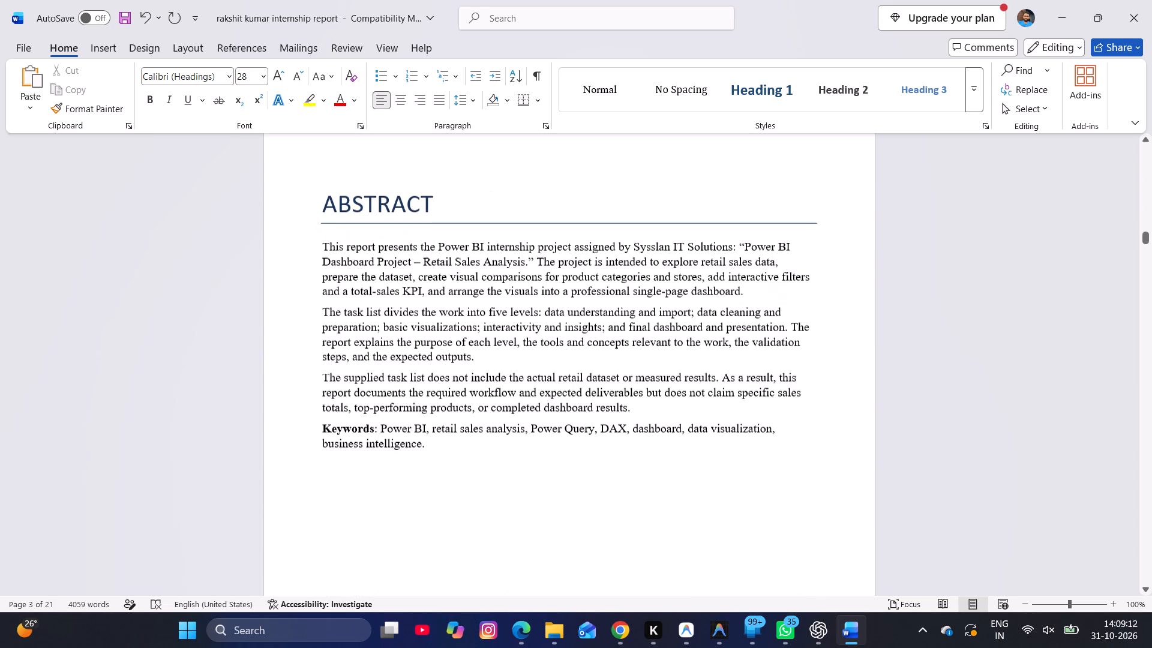
left_click_drag(319, 248, 521, 449)
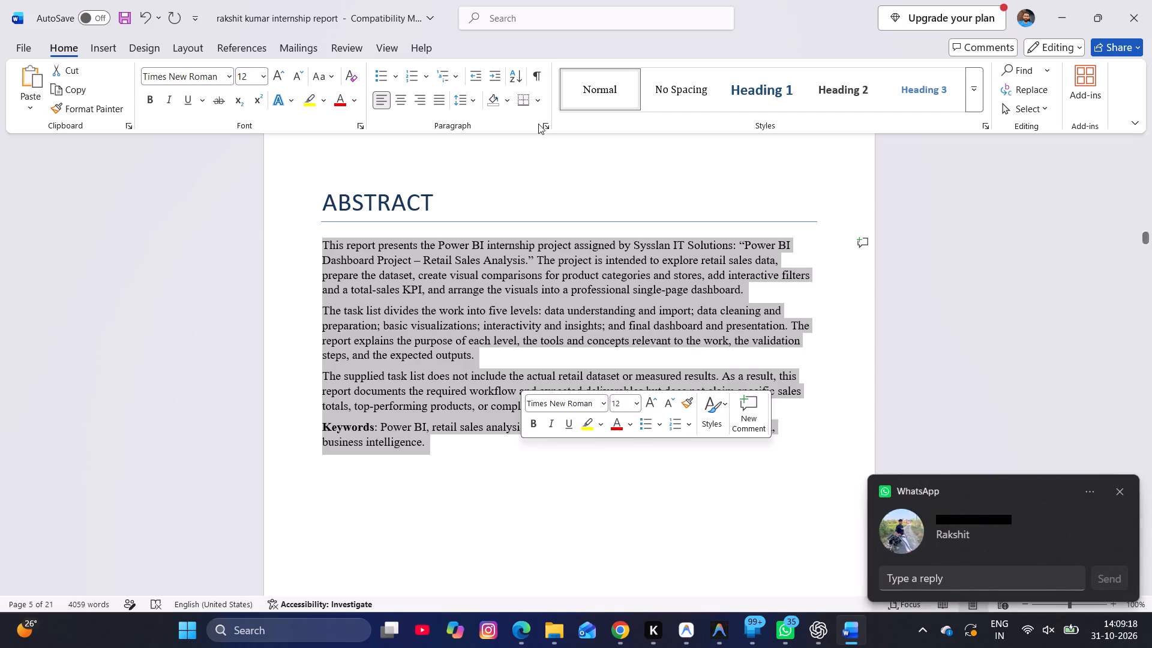
left_click_drag(442, 111, 440, 97)
left_click(440, 97)
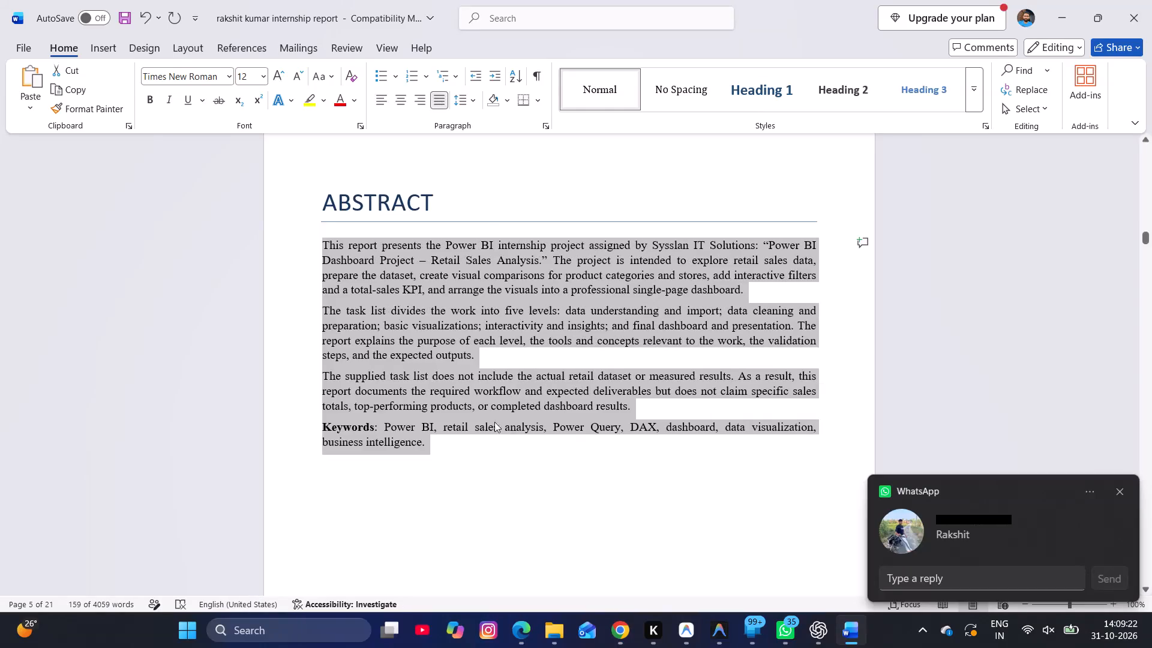
left_click(490, 467)
Justify all of section 1, Introduction, from its first body paragraph through the 1.4 Project Deliverables list, leaving out the main heading.
scroll(490, 467, "down", 6)
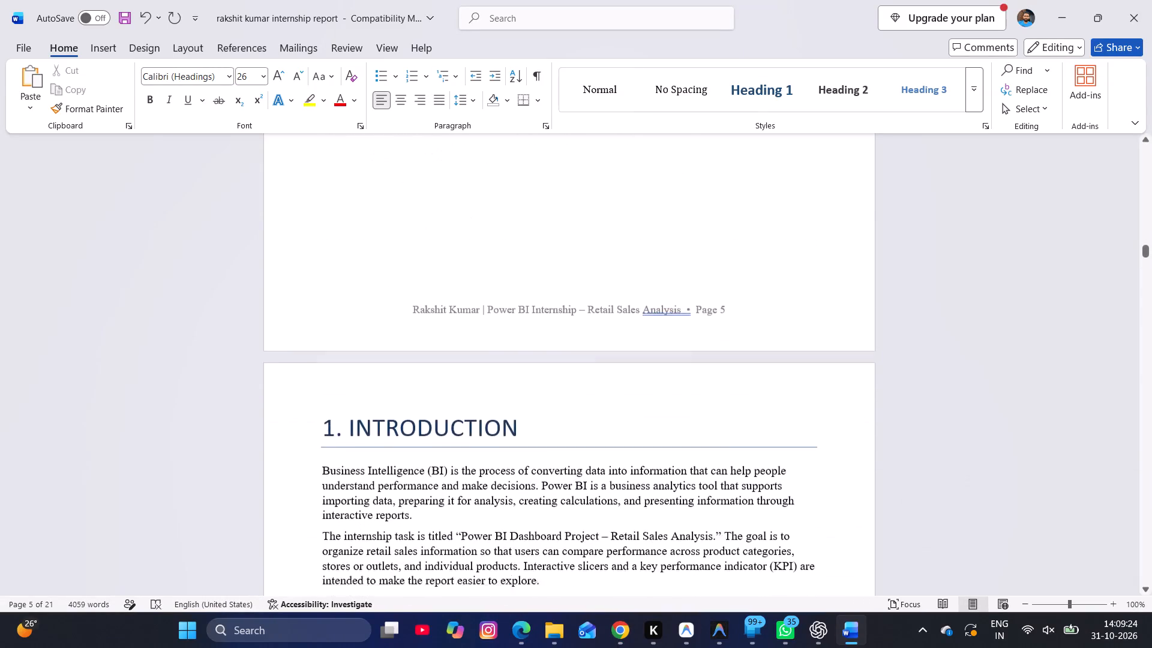
scroll(490, 467, "down", 2)
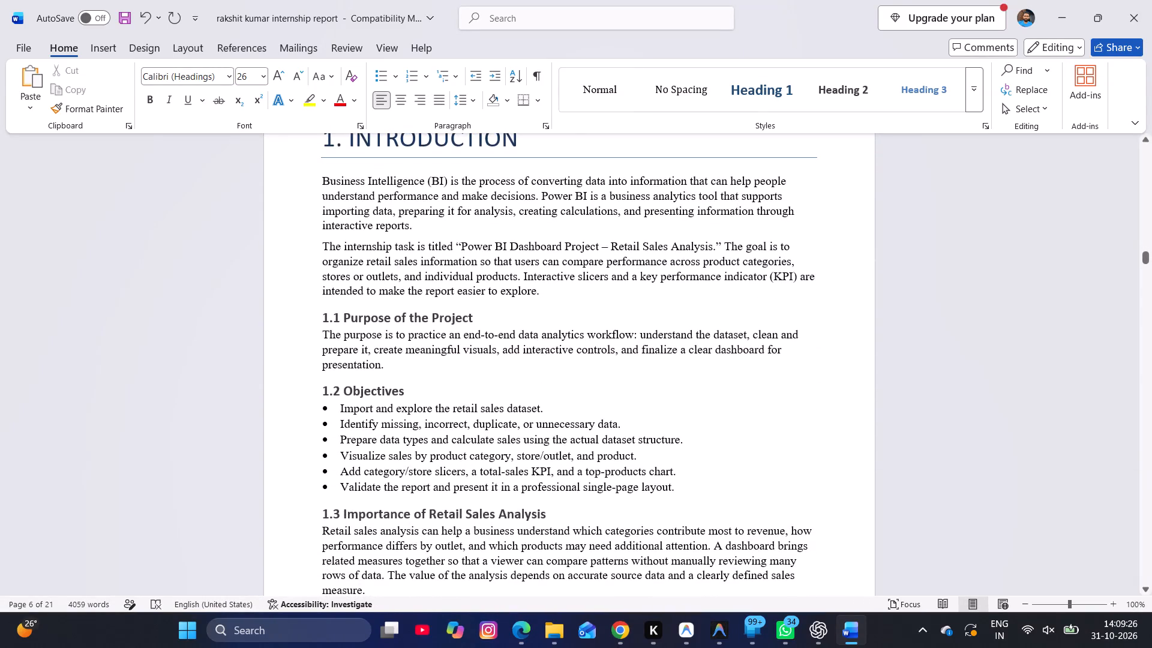
left_click_drag(319, 182, 679, 496)
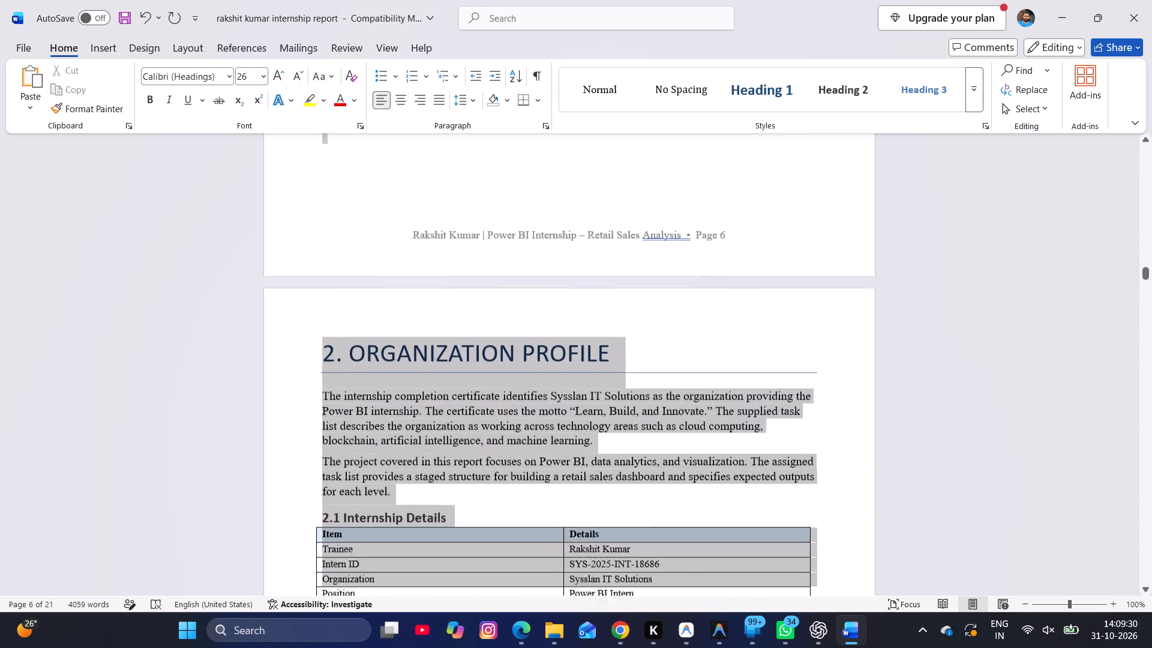
left_click_drag(679, 496, 721, 189)
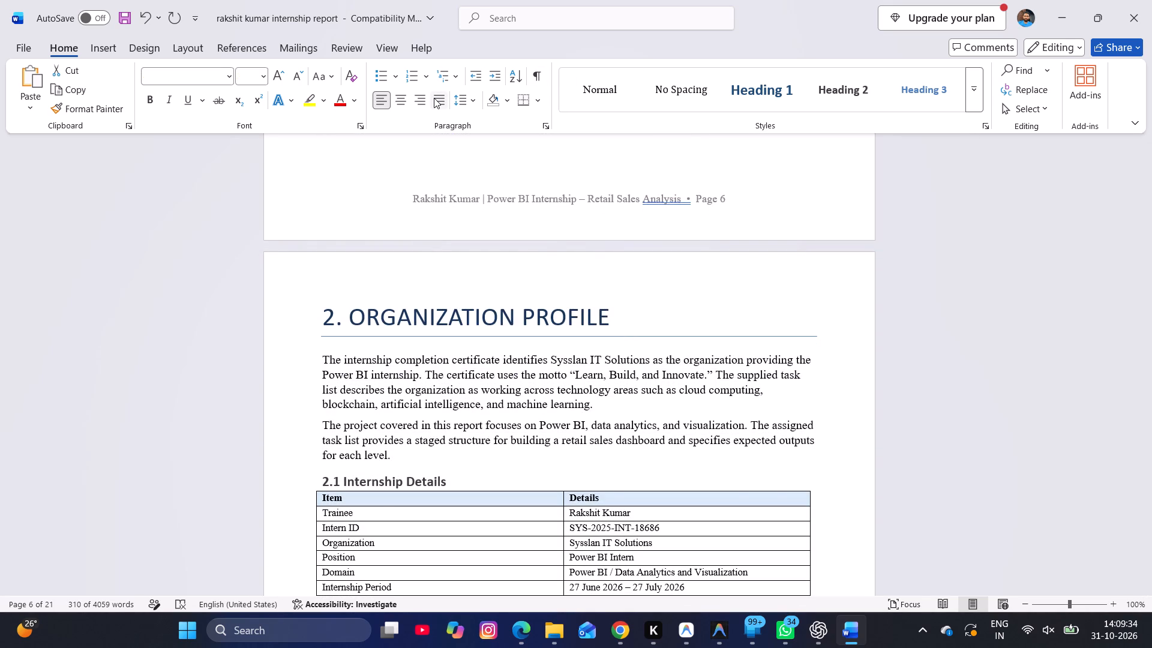
left_click(434, 98)
scroll(488, 244, "up", 2)
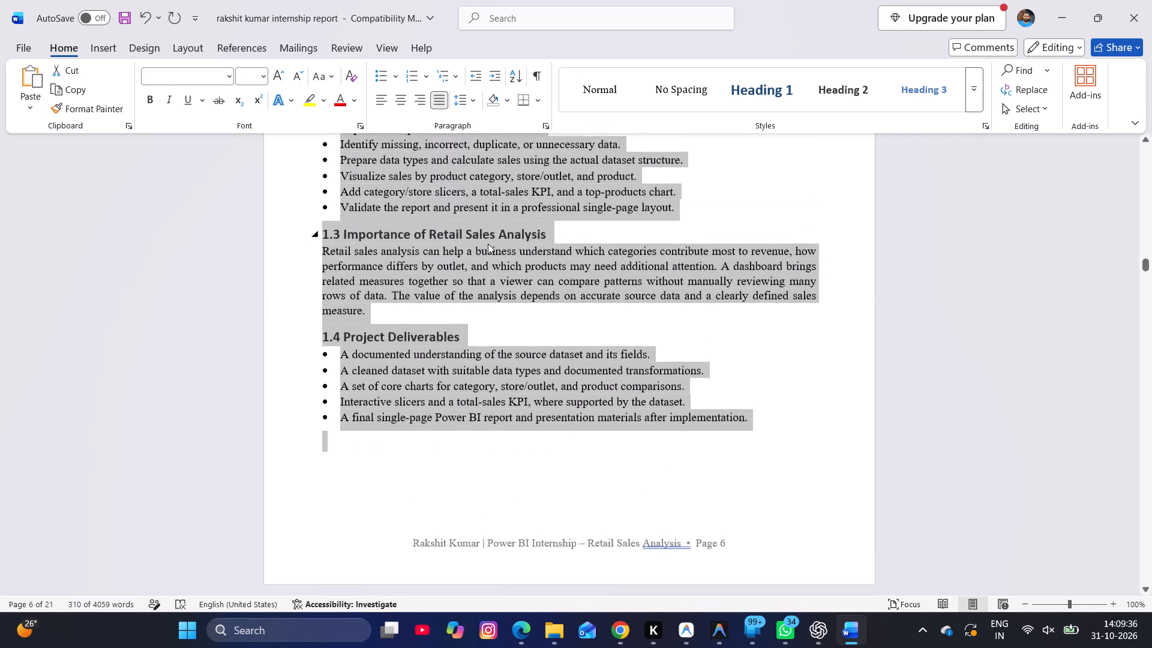
Justify everything from the first body paragraph of section 2, Organization Profile, through the Annexure D glossary at the report's end.
scroll(488, 244, "right", 1)
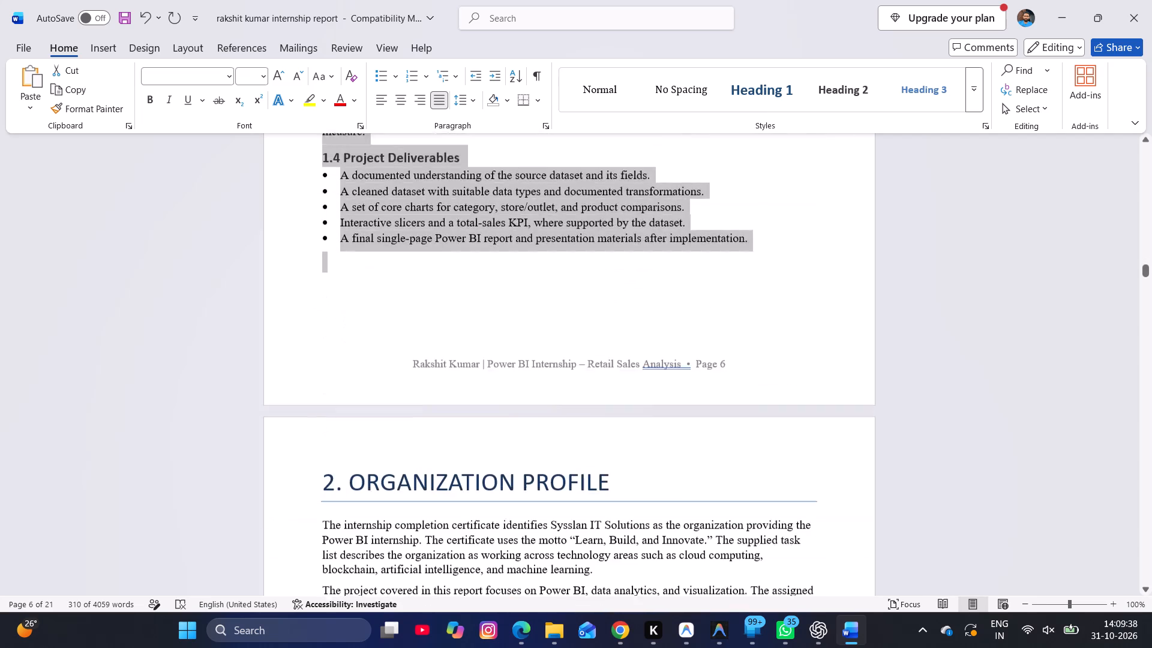
scroll(488, 244, "right", 1)
scroll(488, 244, "down", 5)
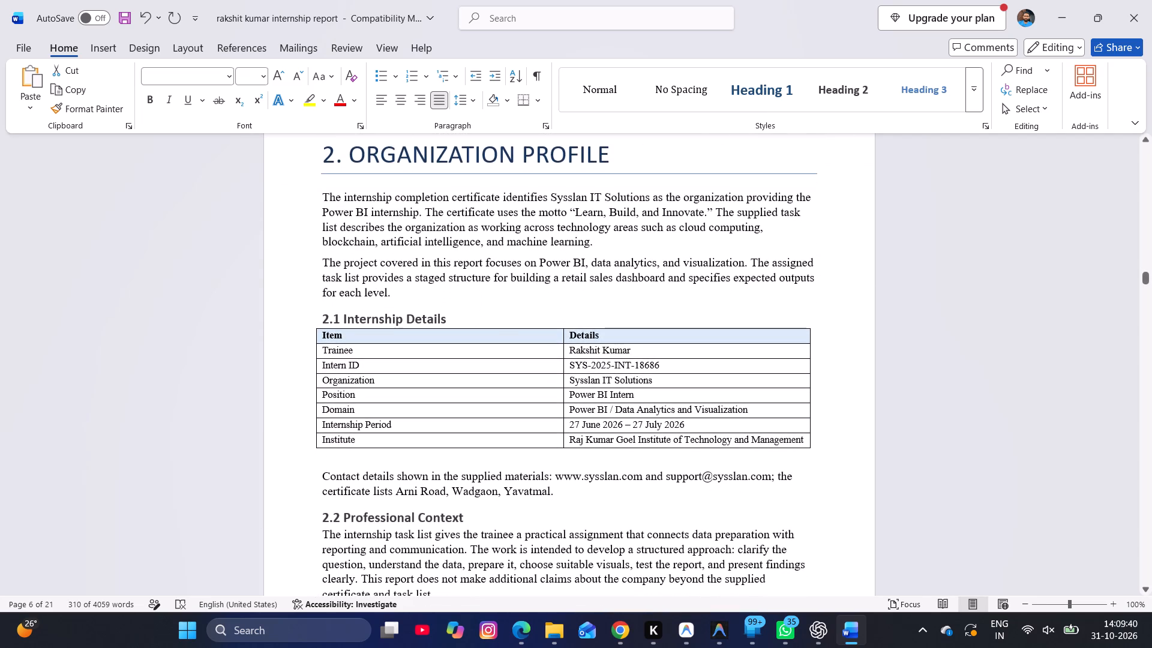
left_click_drag(319, 192, 545, 487)
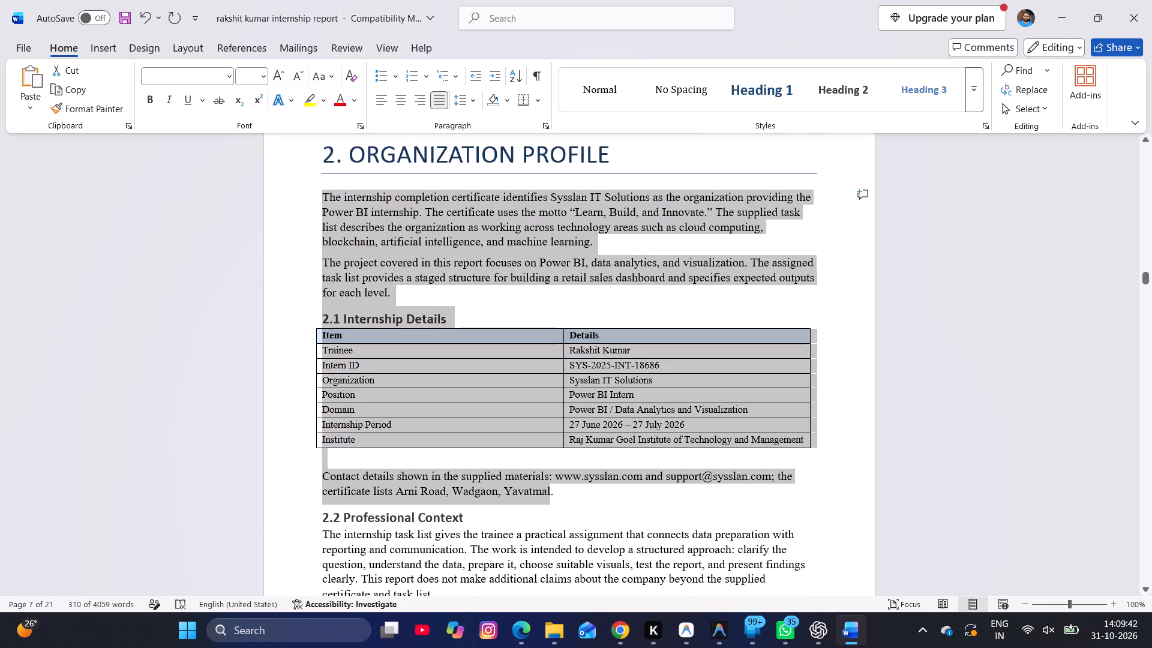
left_click_drag(545, 487, 653, 596)
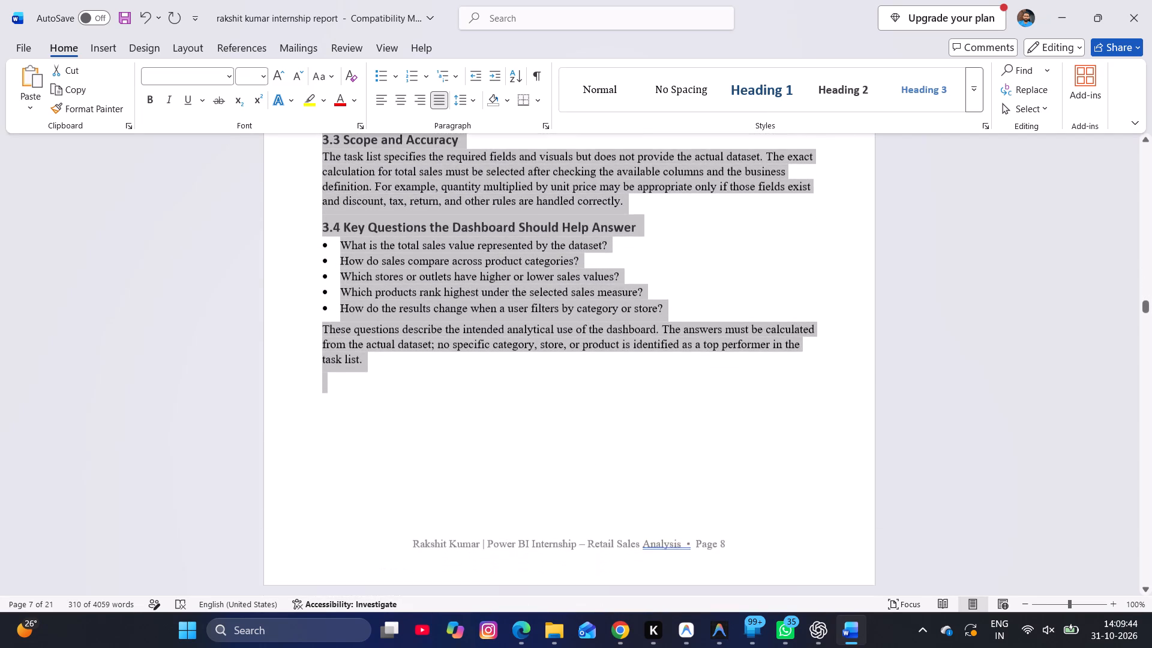
left_click_drag(653, 596, 772, 647)
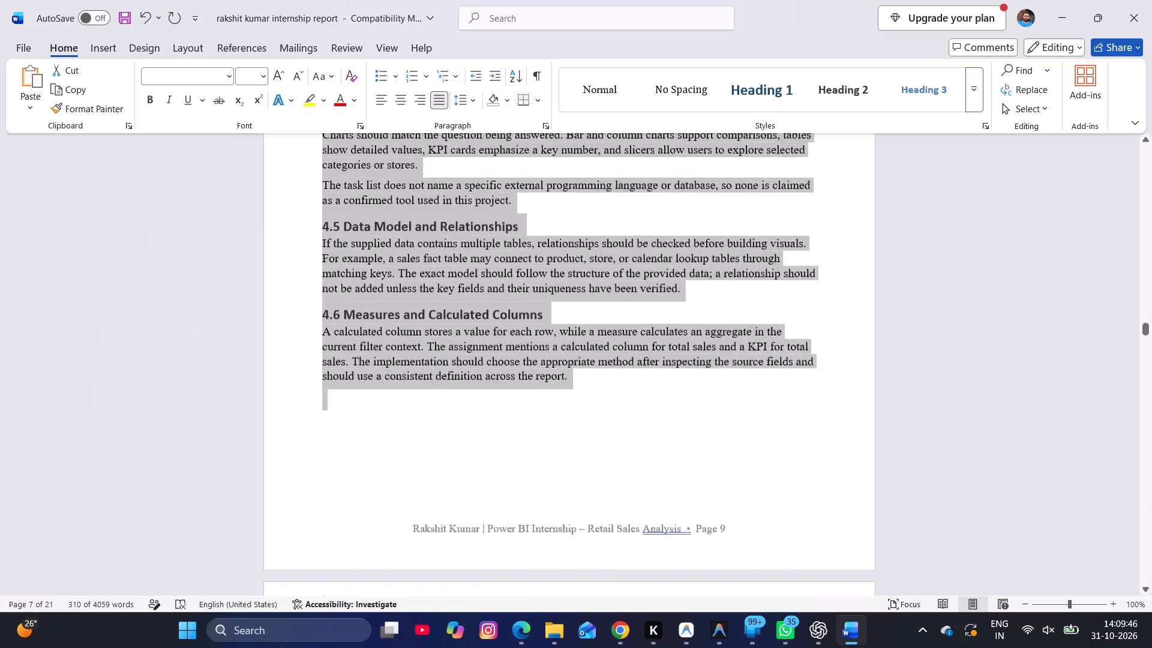
left_click_drag(772, 647, 1151, 647)
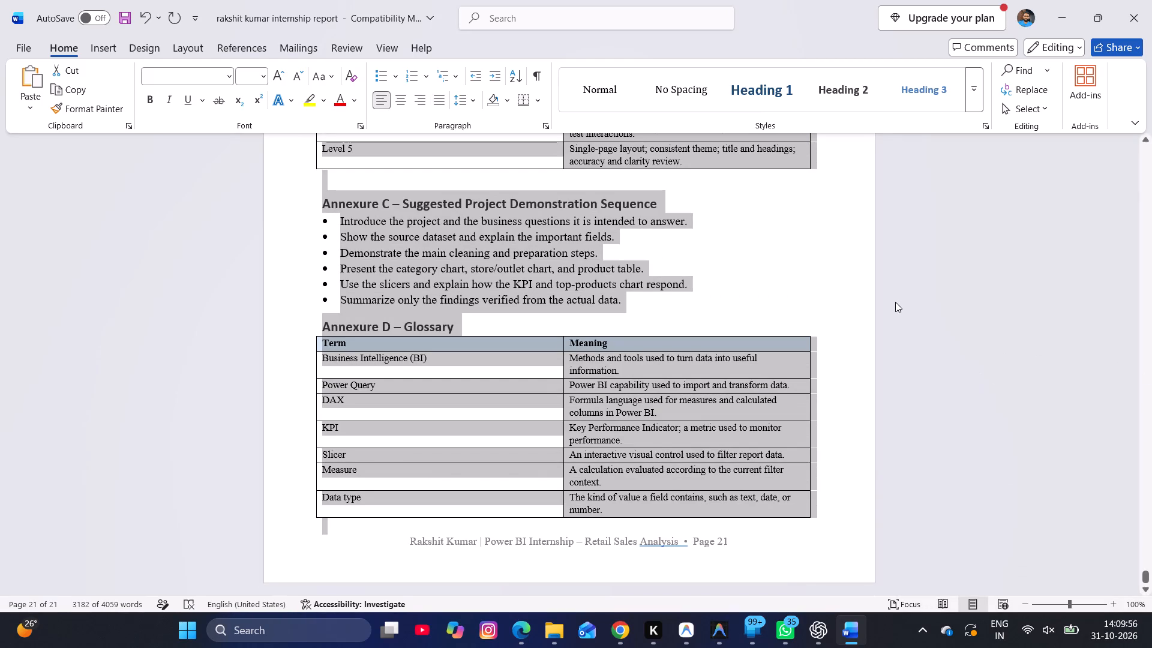
left_click(439, 97)
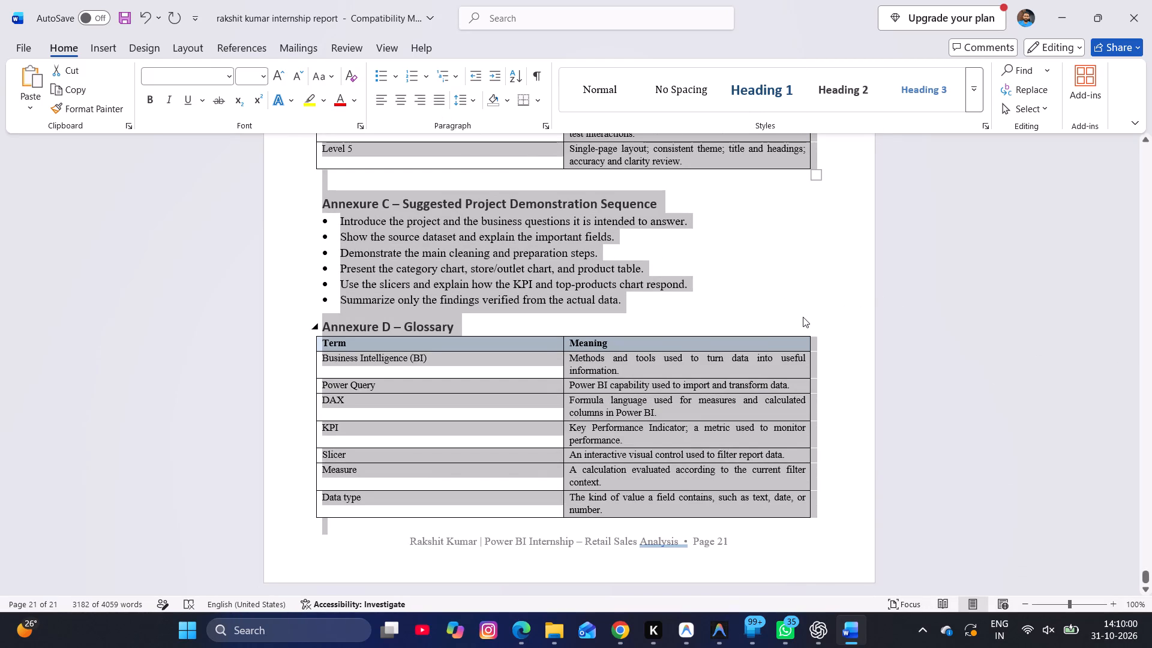
left_click(803, 317)
Examine the justified text, headings and tables from the annexures back through the numbered sections to the cover page.
scroll(803, 317, "up", 7)
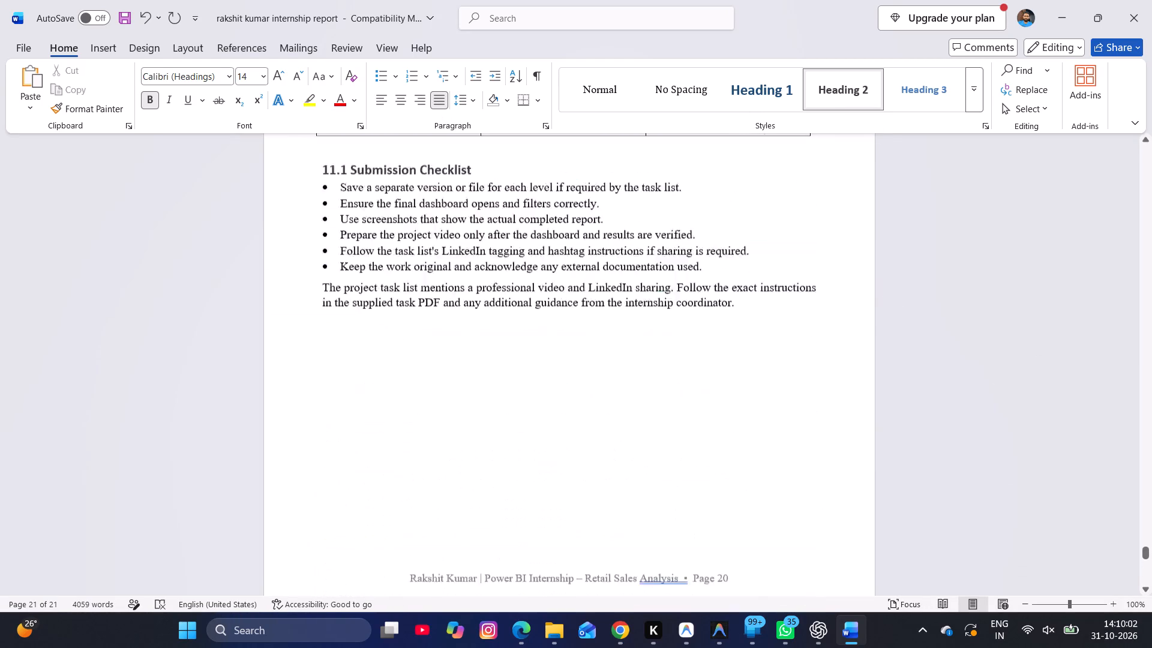
scroll(803, 317, "up", 1)
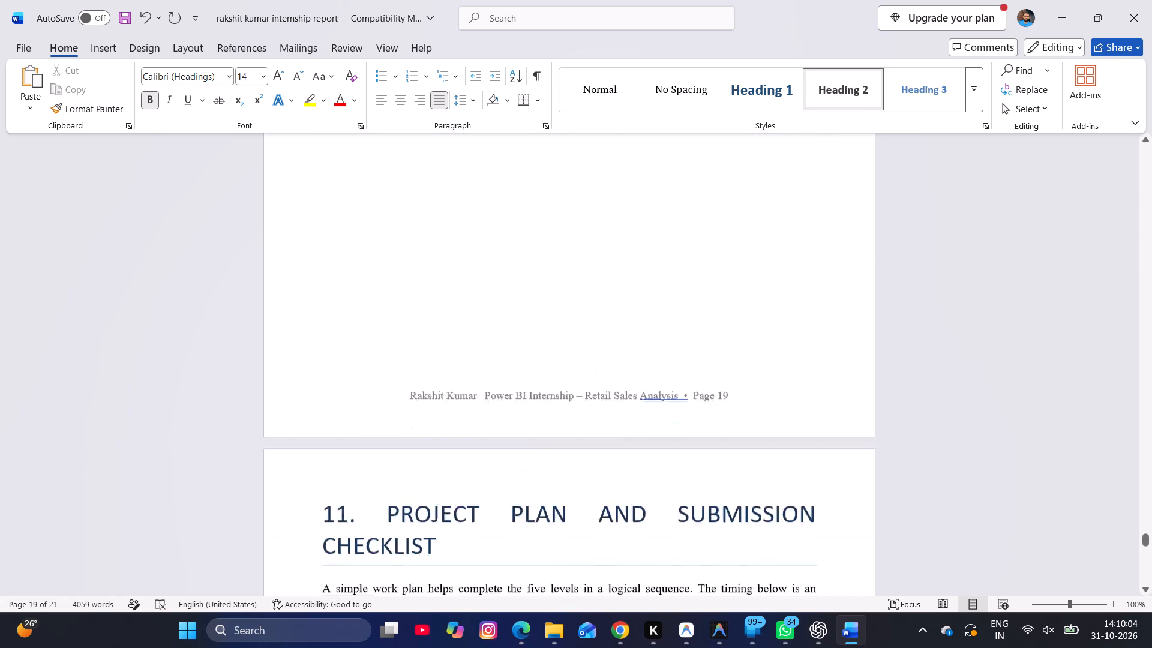
scroll(803, 317, "up", 7)
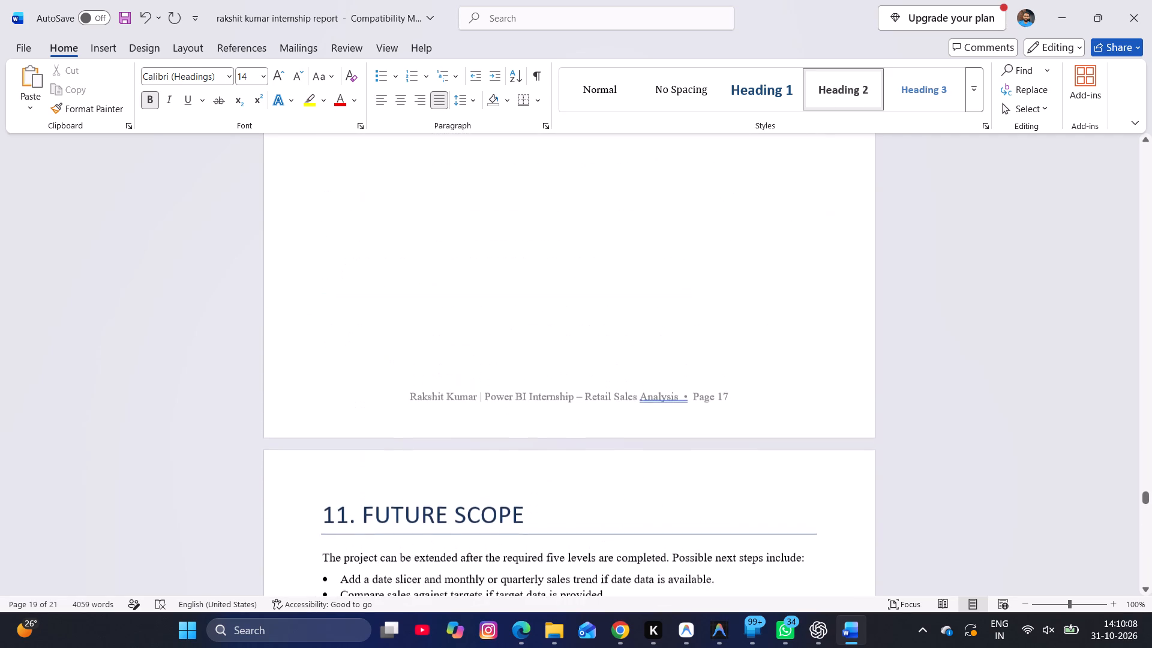
scroll(803, 317, "up", 4)
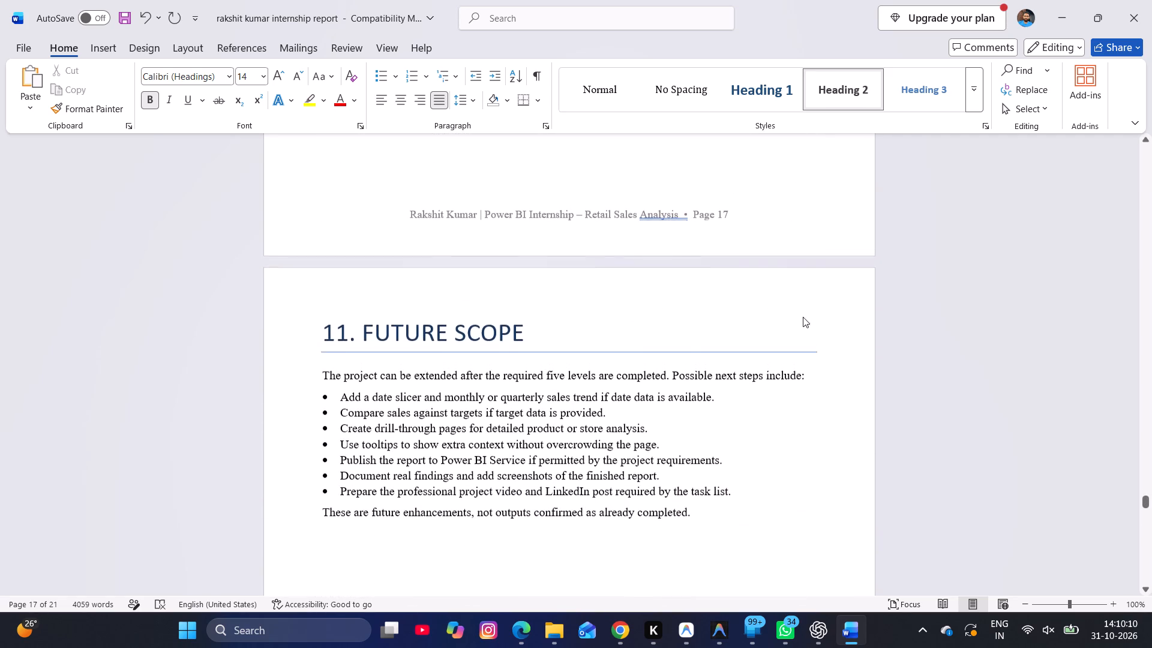
scroll(803, 317, "up", 6)
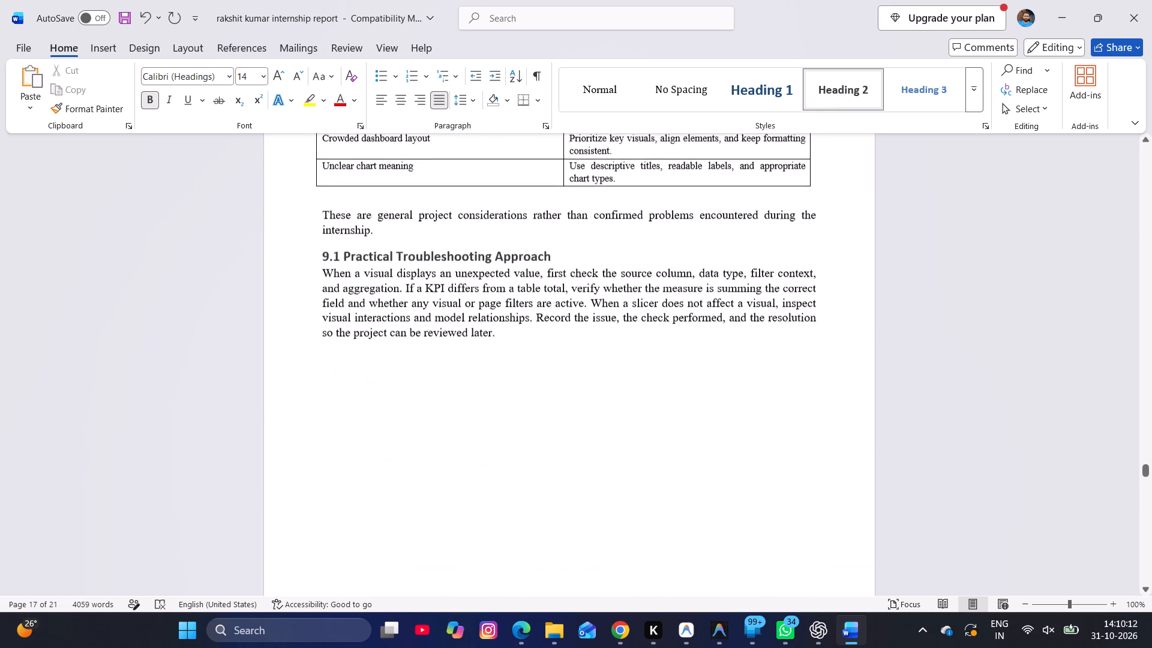
scroll(803, 317, "up", 2)
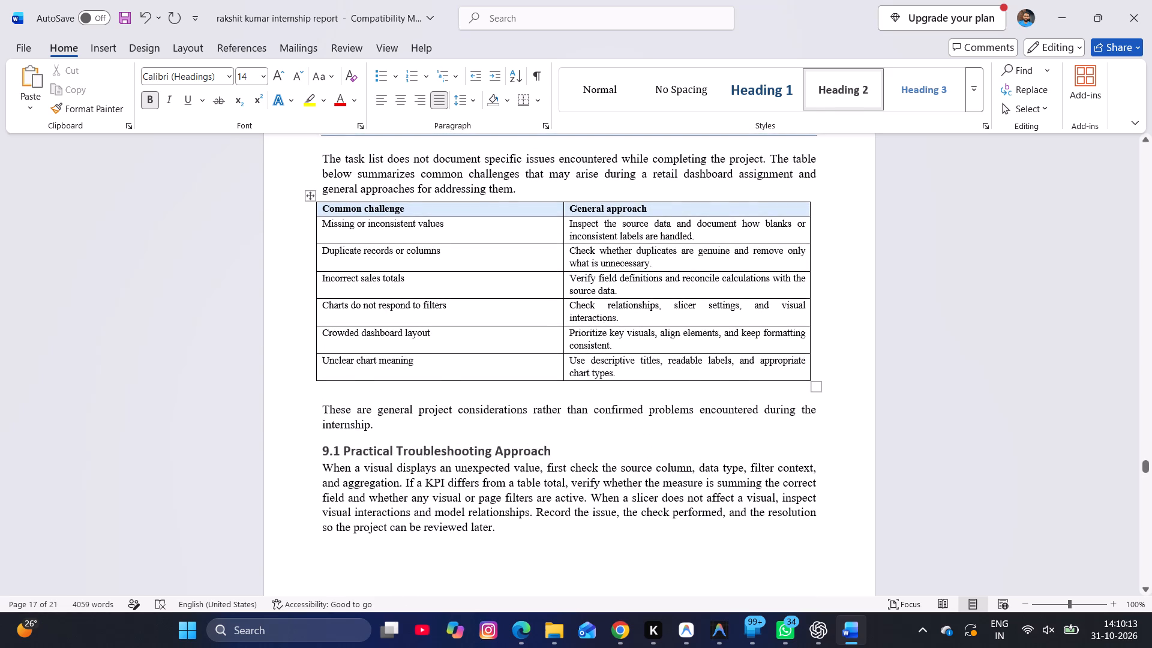
scroll(740, 416, "up", 8)
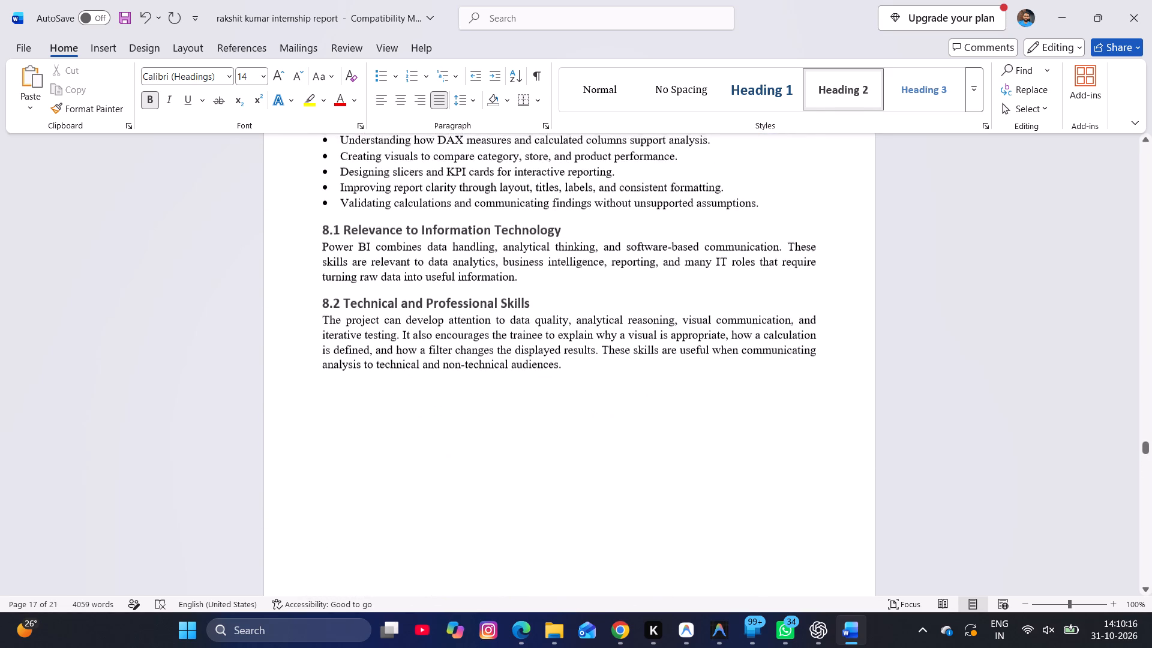
scroll(740, 416, "up", 5)
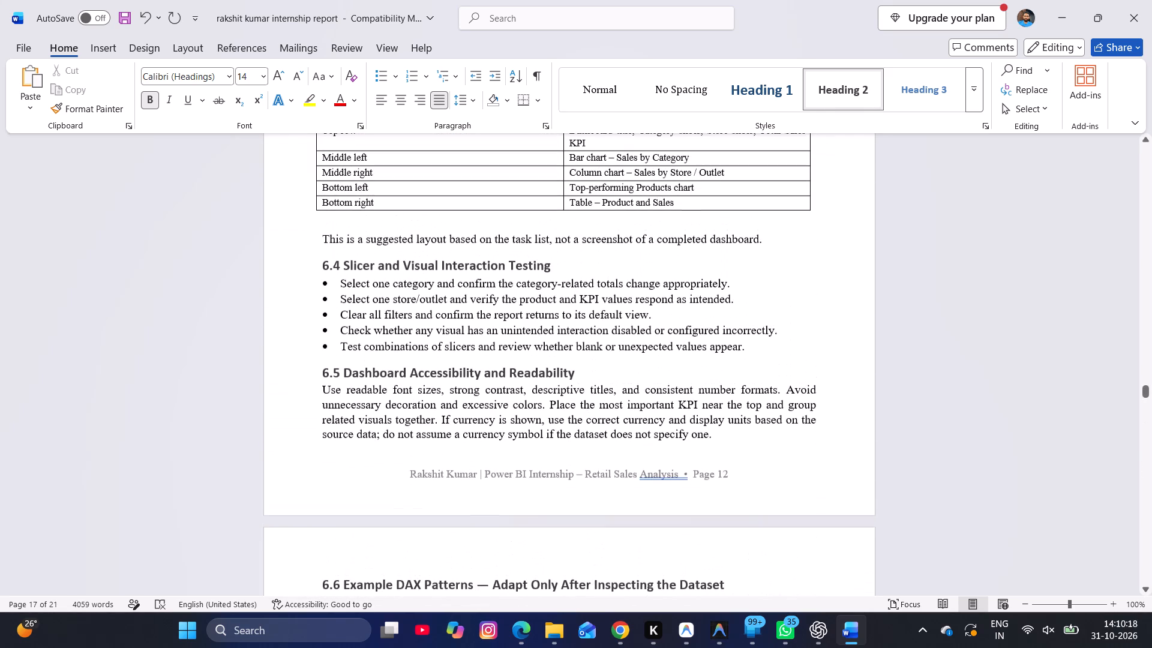
scroll(740, 416, "up", 4)
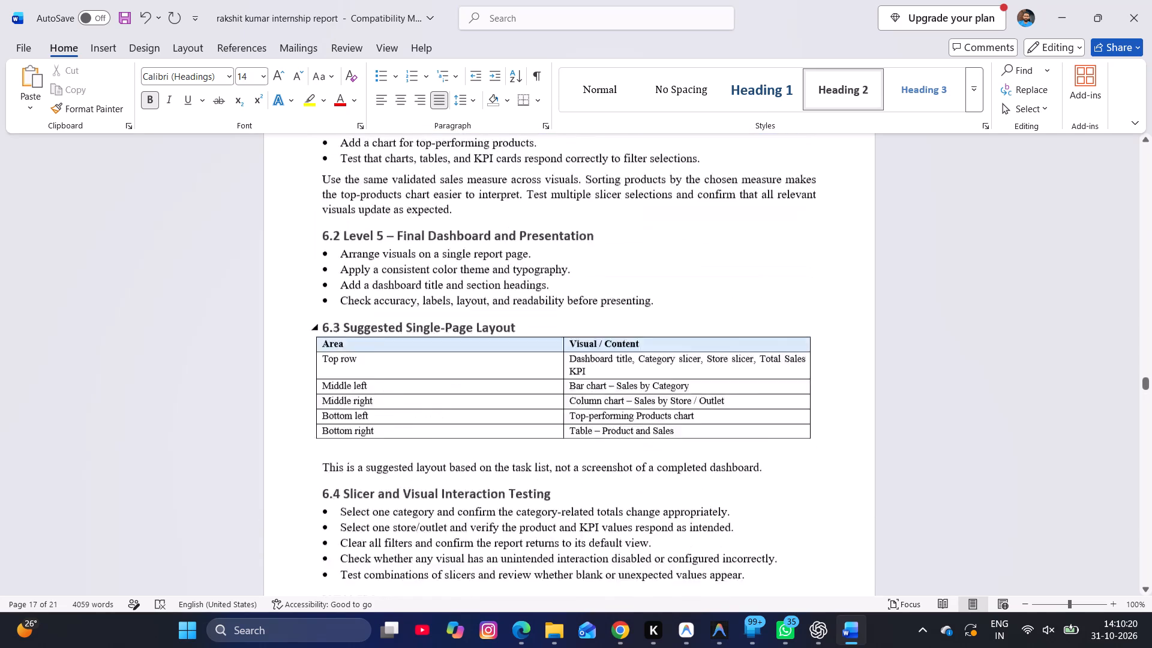
scroll(740, 416, "up", 18)
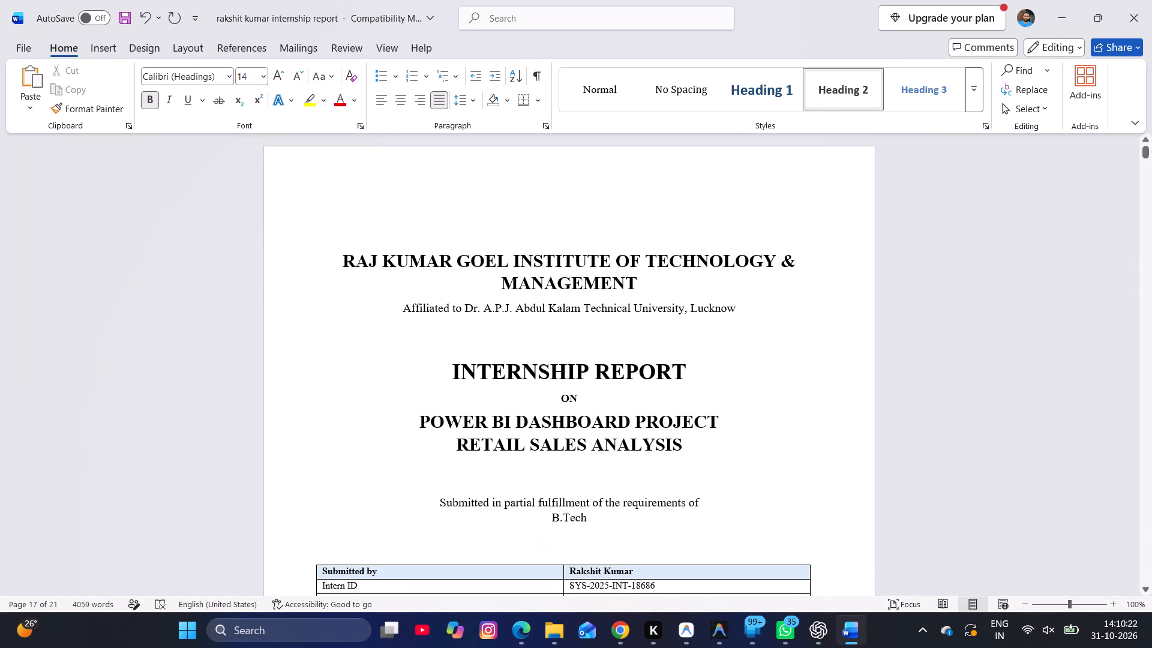
Examine the report's alignment and layout from the cover page through the Contents, Abstract and numbered sections to the annexures.
scroll(740, 416, "down", 1)
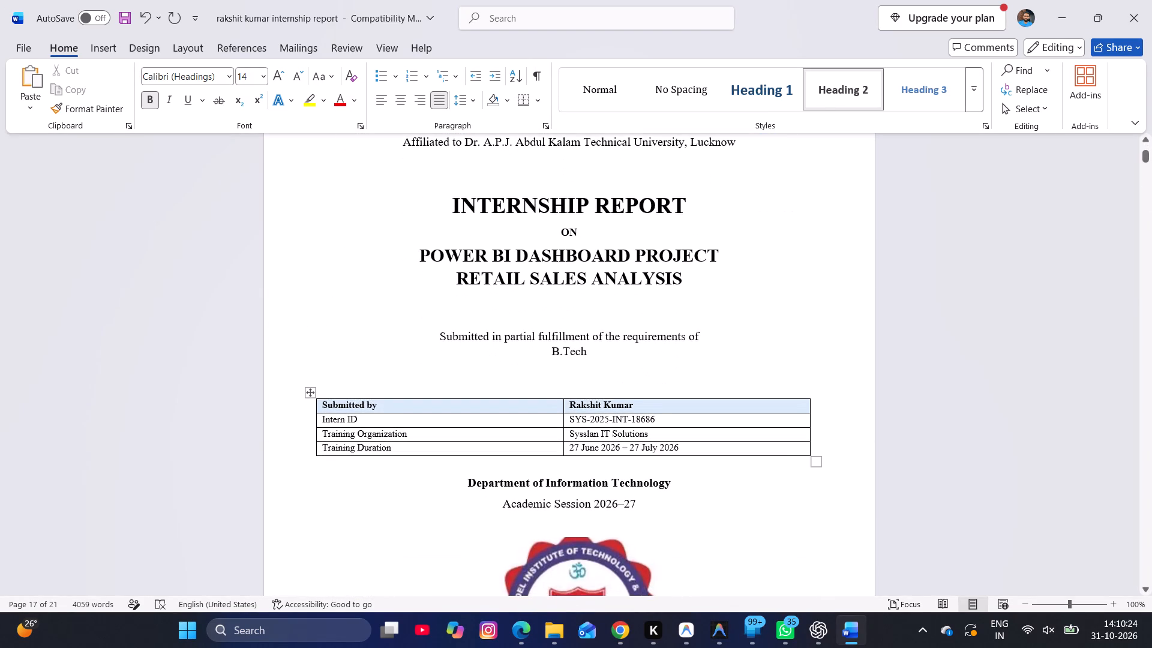
scroll(740, 416, "down", 2)
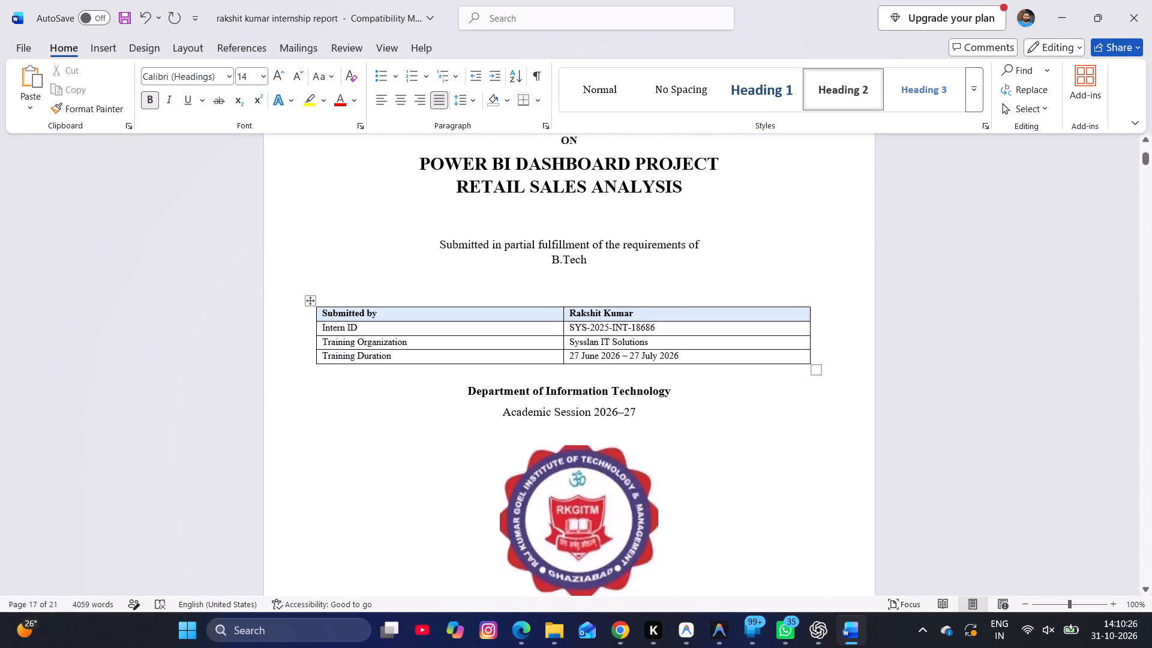
scroll(740, 416, "down", 4)
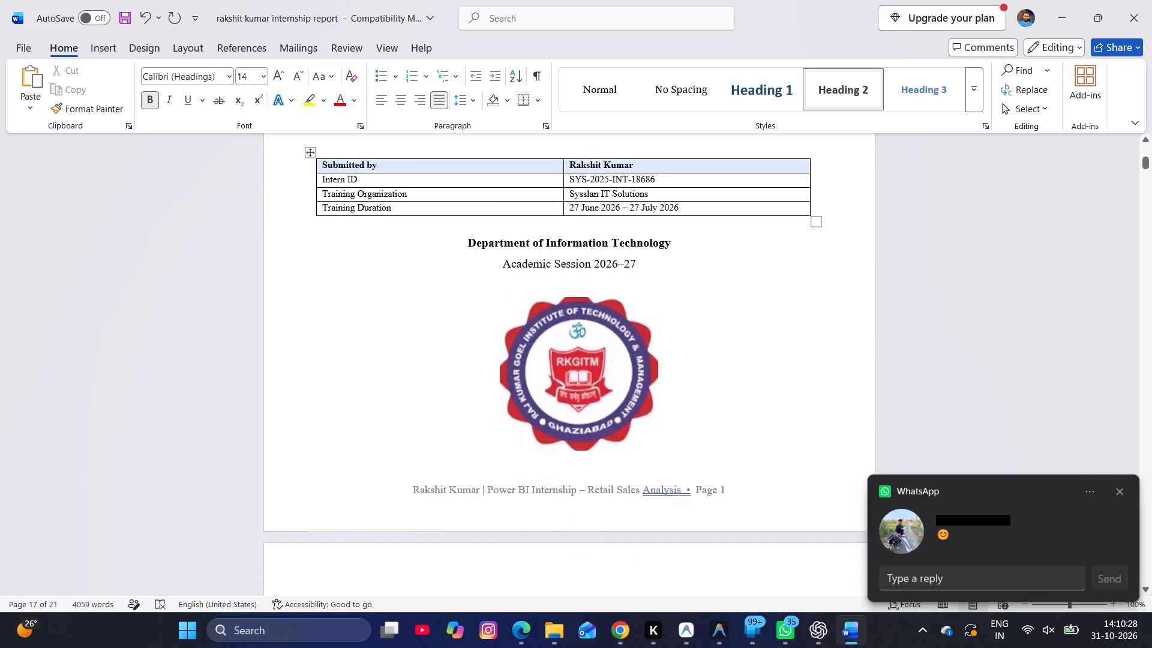
scroll(740, 416, "down", 9)
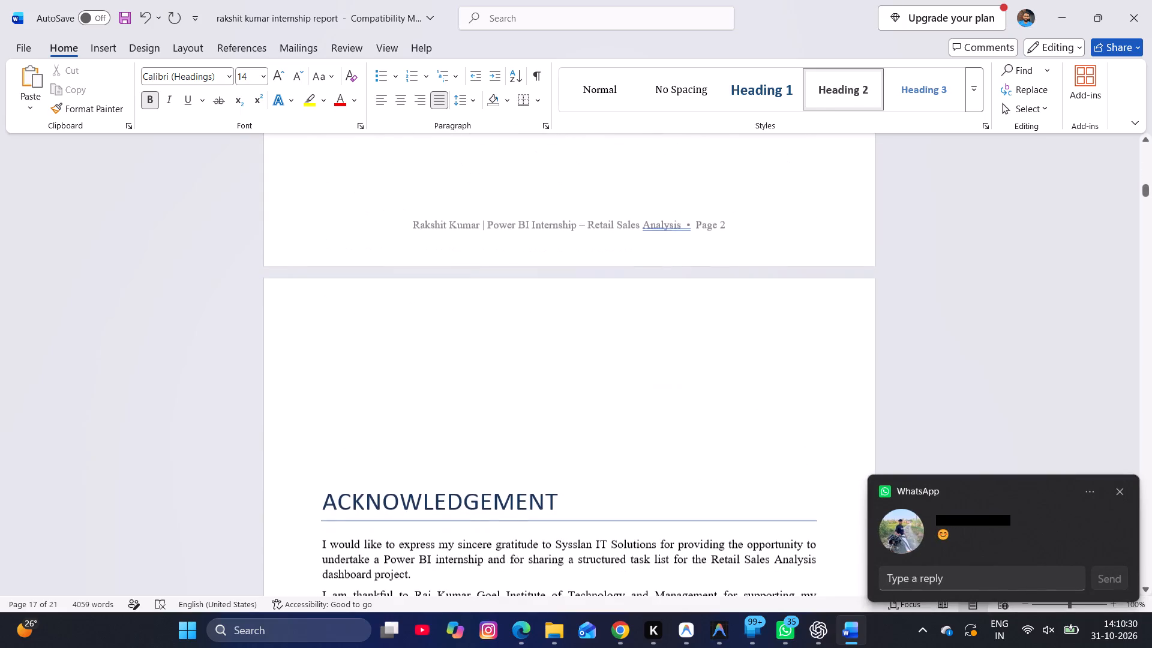
scroll(740, 416, "down", 2)
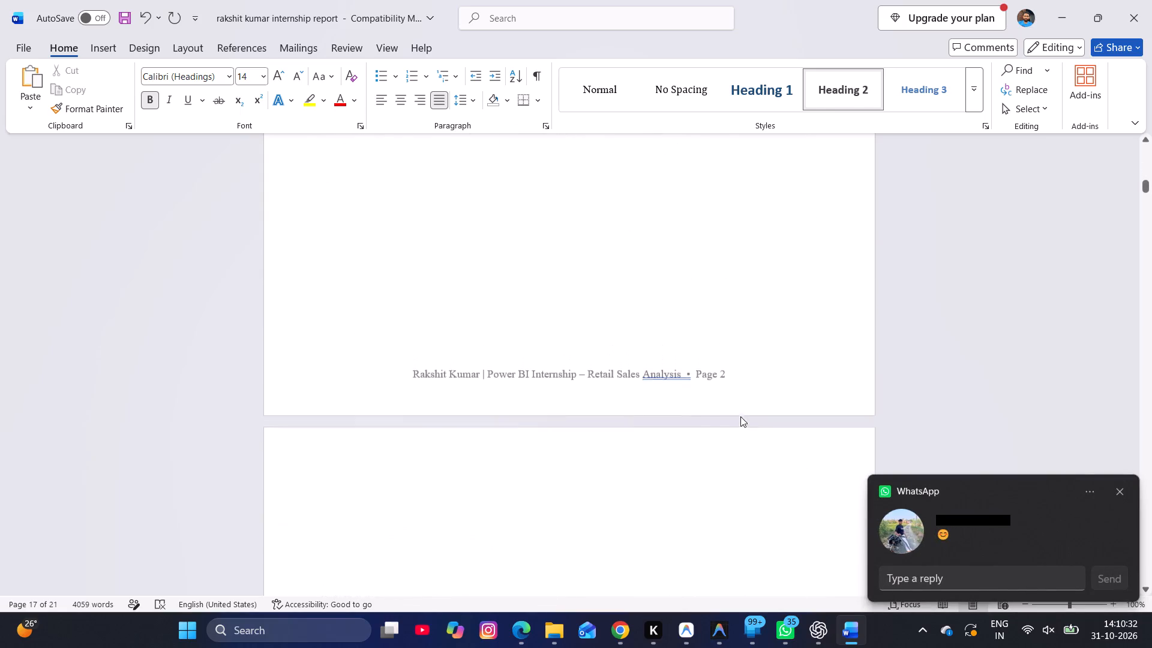
scroll(740, 416, "down", 3)
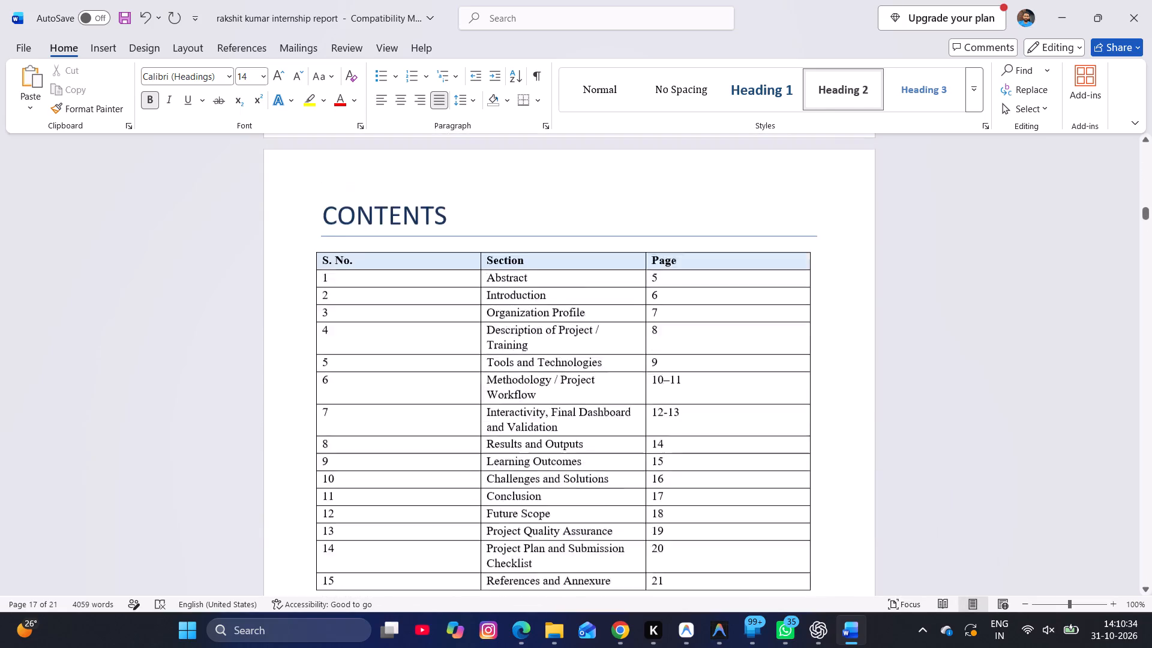
scroll(740, 416, "down", 3)
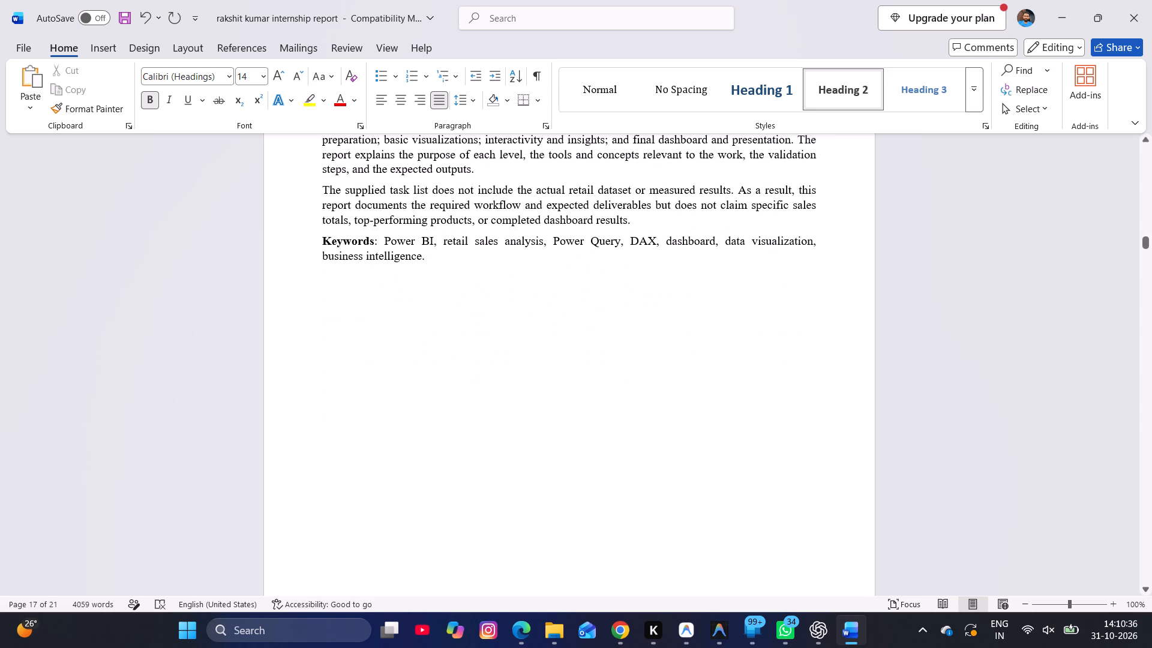
scroll(740, 416, "down", 8)
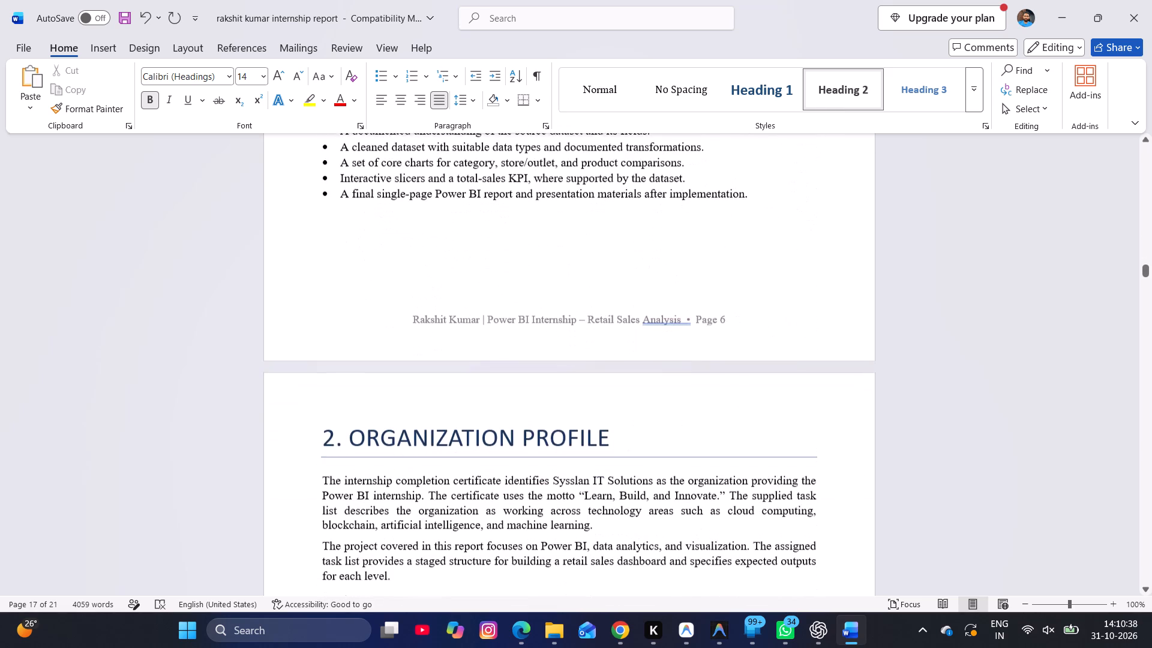
scroll(740, 416, "down", 5)
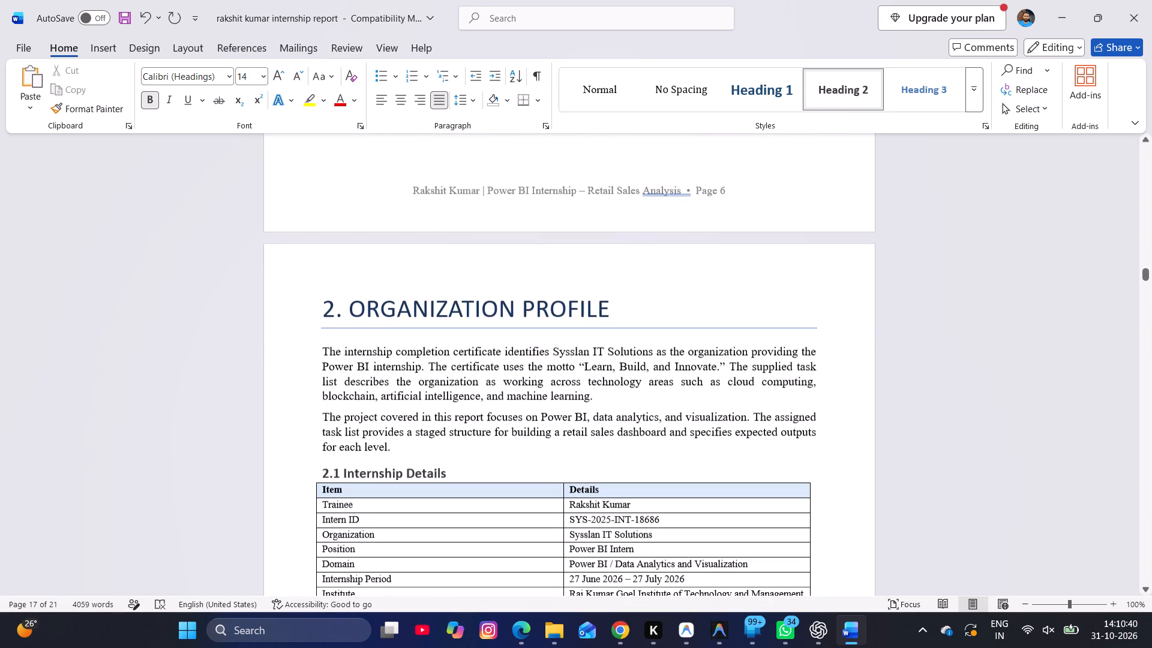
scroll(740, 416, "down", 3)
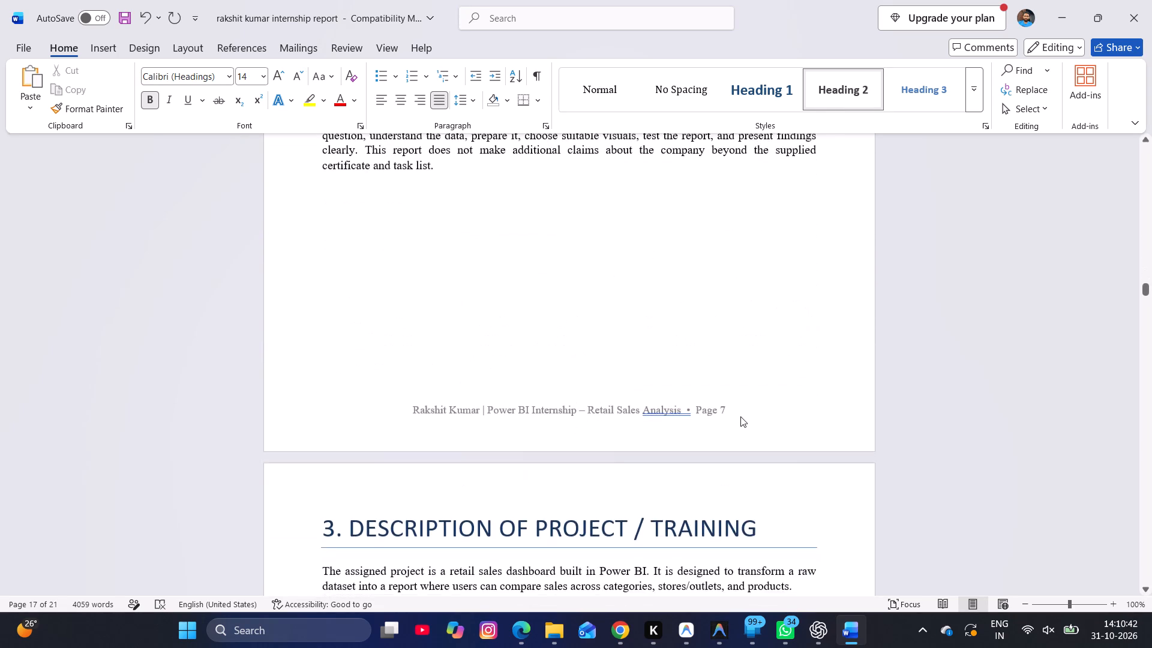
scroll(740, 416, "down", 17)
scroll(740, 416, "down", 7)
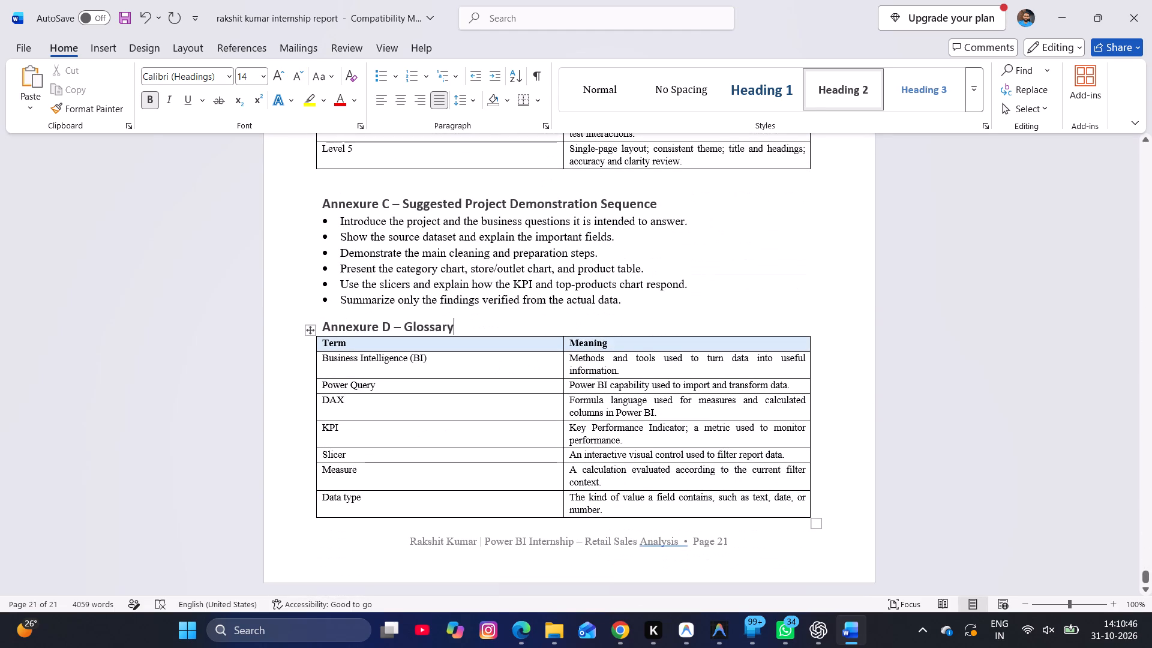
scroll(740, 416, "up", 2)
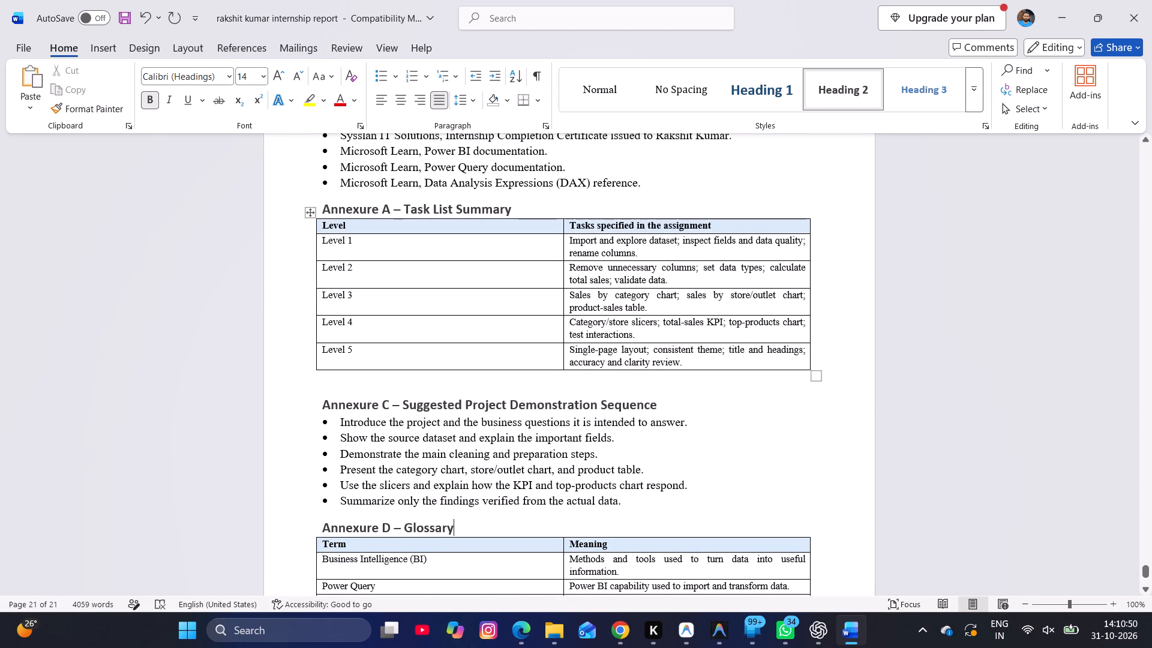
Examine the report's layout from the annexures back through the submission checklist to the cover page and its details table.
scroll(722, 371, "up", 1)
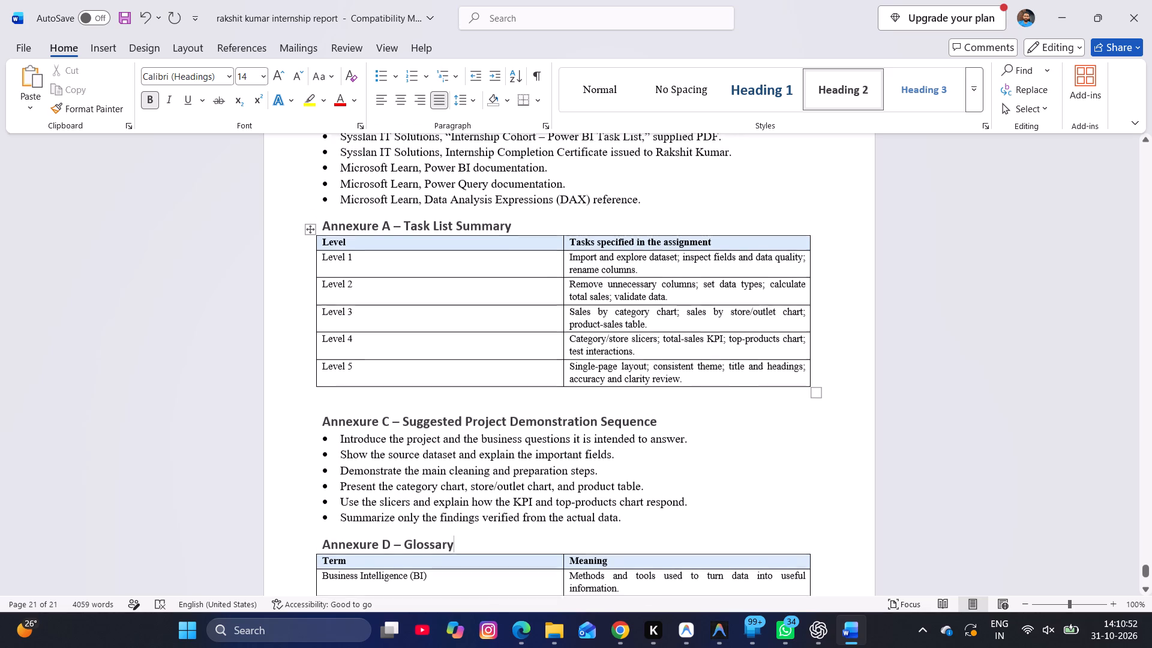
scroll(722, 371, "up", 3)
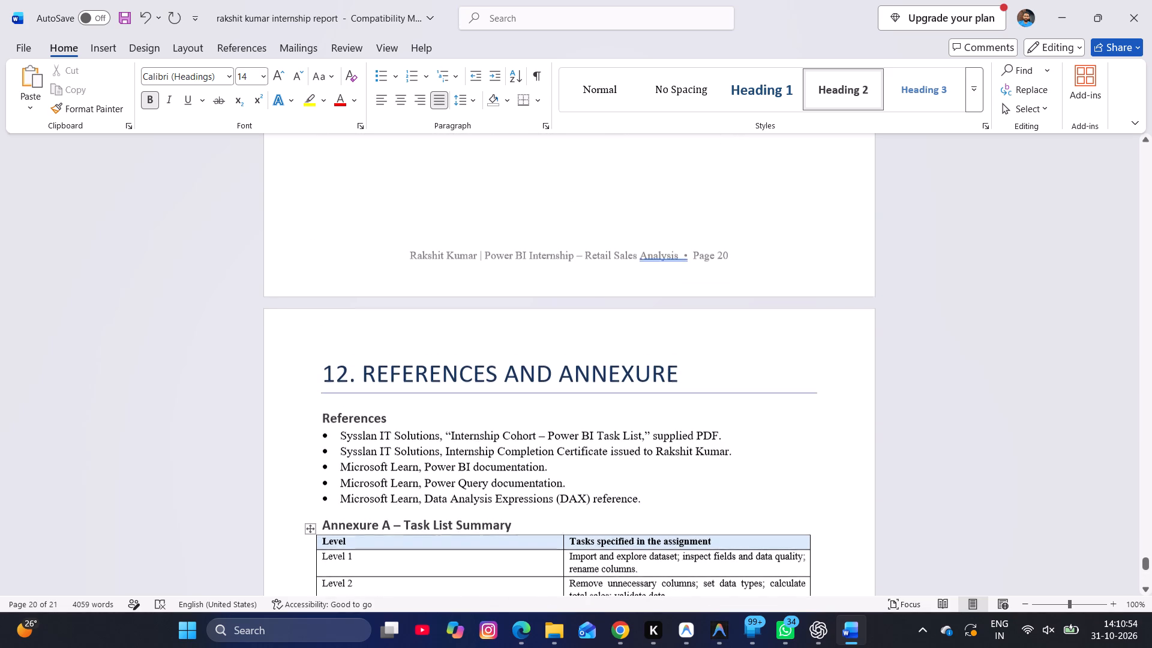
scroll(722, 371, "up", 3)
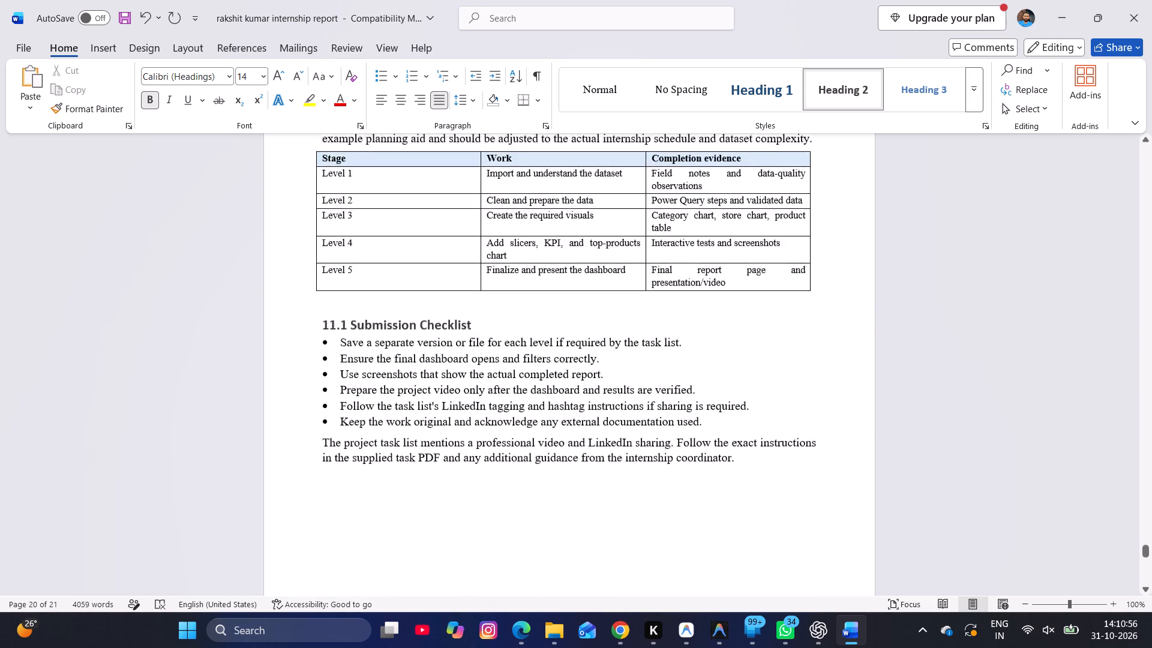
scroll(722, 371, "up", 19)
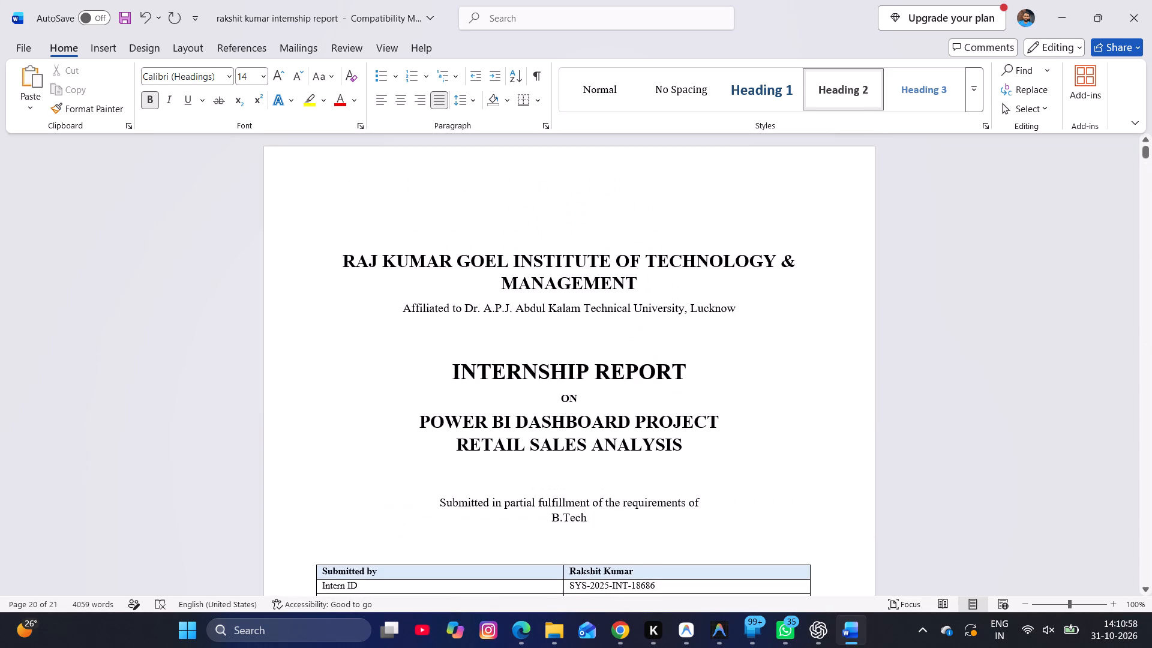
scroll(722, 371, "down", 1)
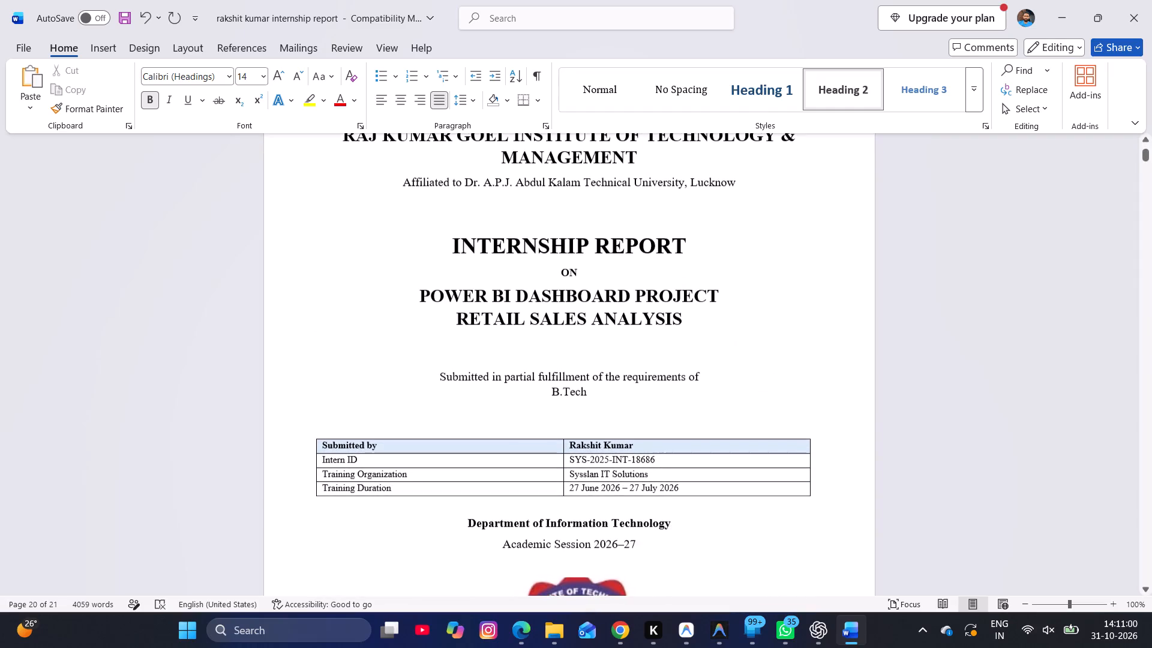
scroll(722, 371, "down", 2)
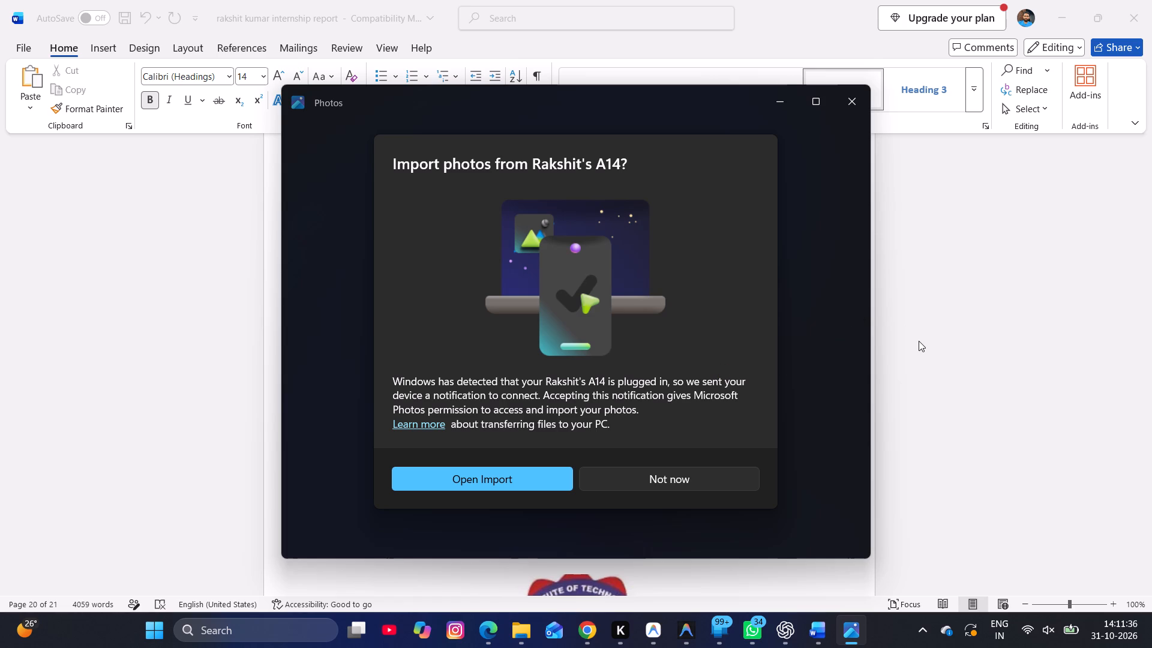
Dismiss the Photos window offering to import pictures from the connected phone.
left_click(854, 104)
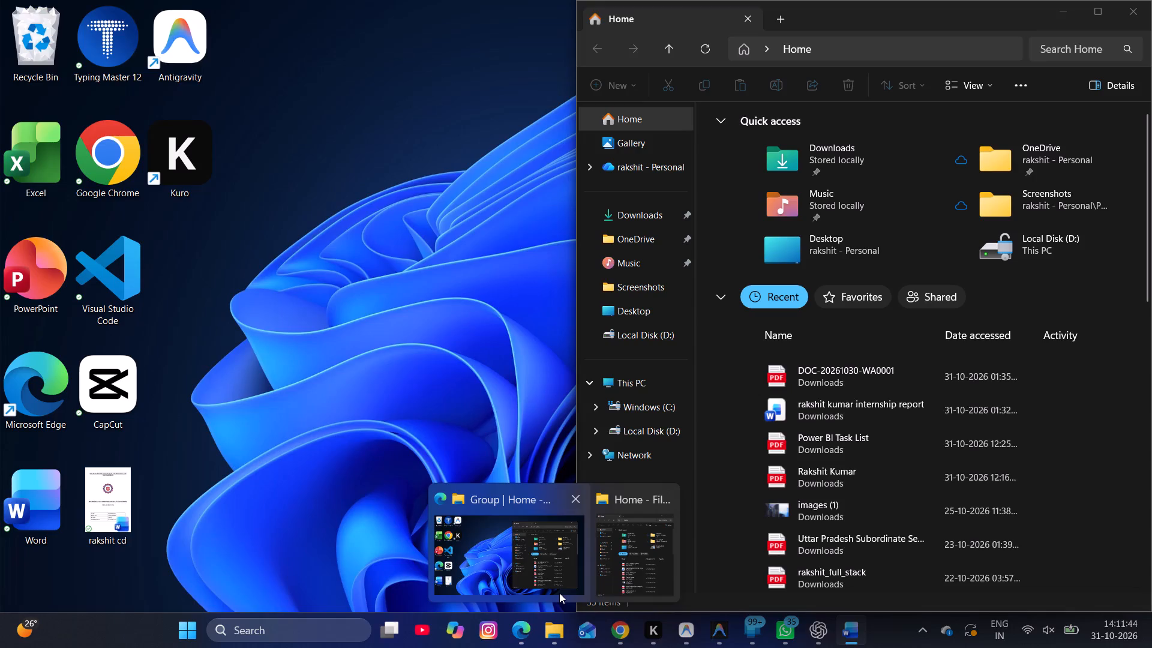
Open the PDF DOC-20261030-WA0001 from File Explorer and examine its References and Annexure – Training Certificate pages.
left_click(559, 593)
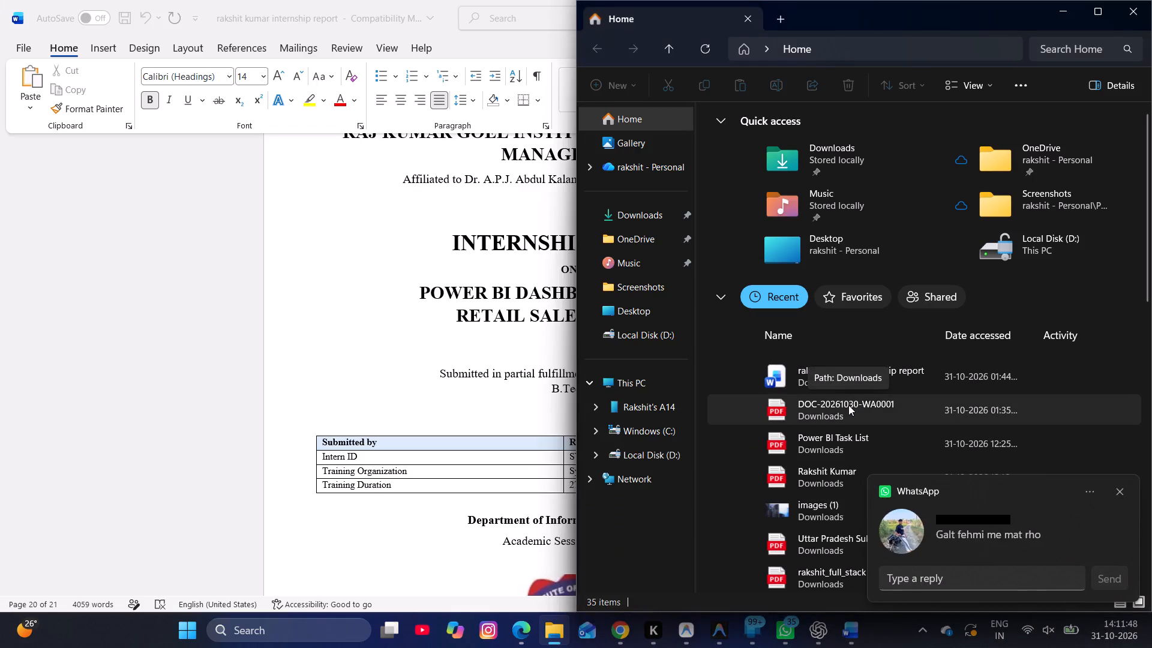
double_click(848, 405)
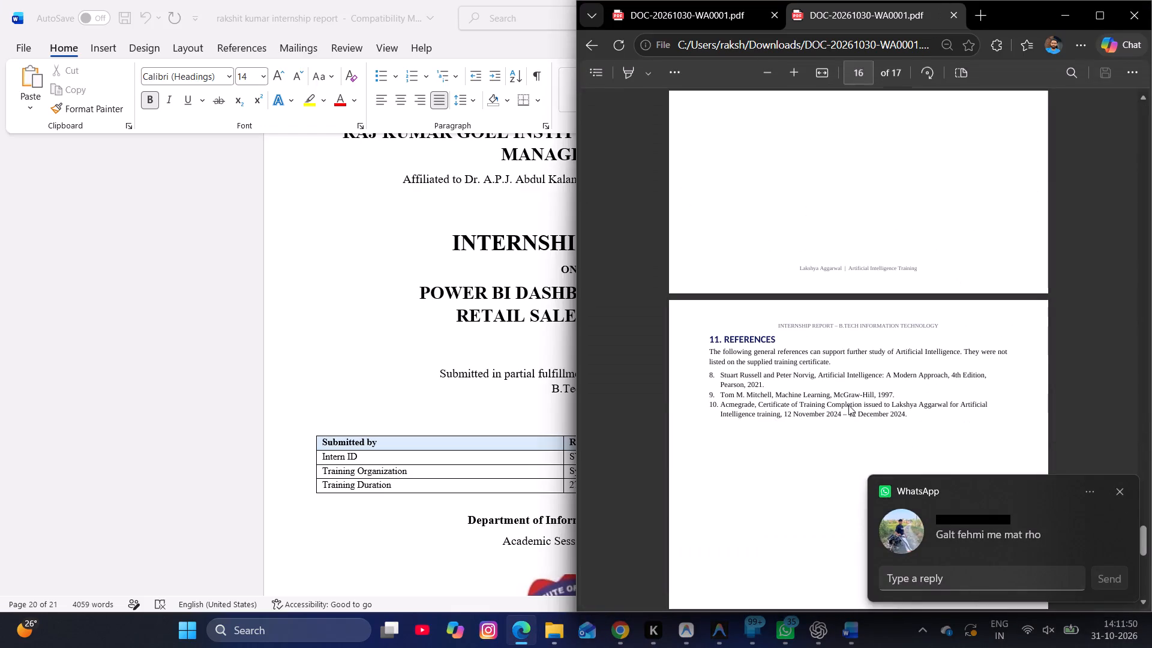
scroll(848, 405, "down", 9)
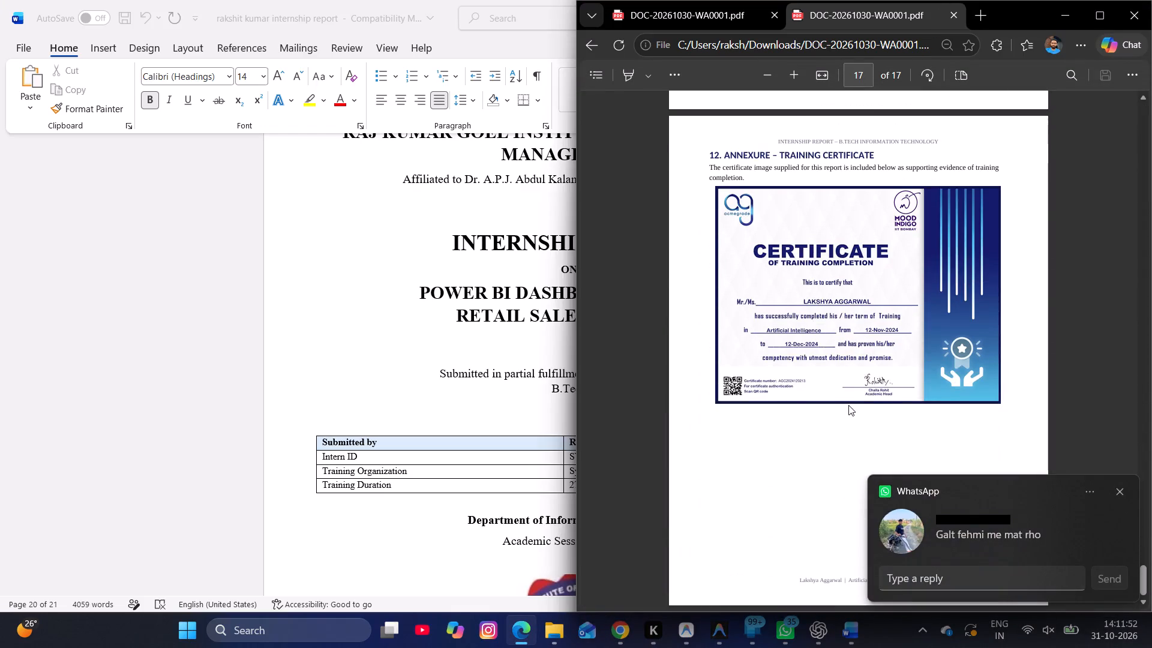
scroll(848, 405, "up", 2)
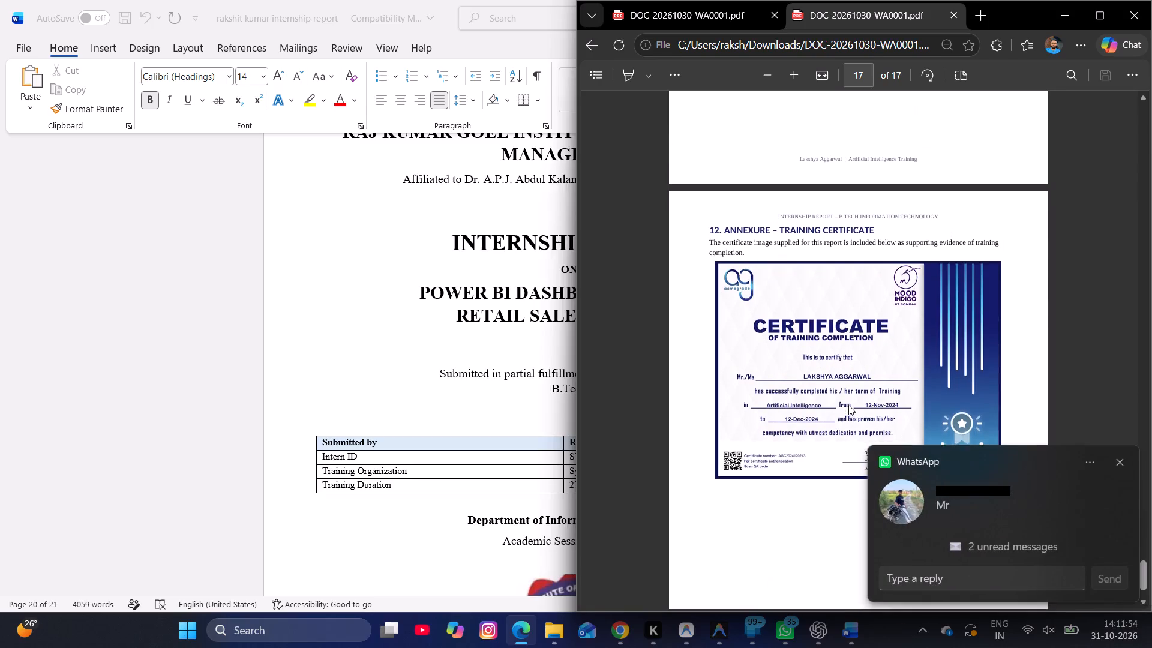
scroll(848, 405, "up", 2)
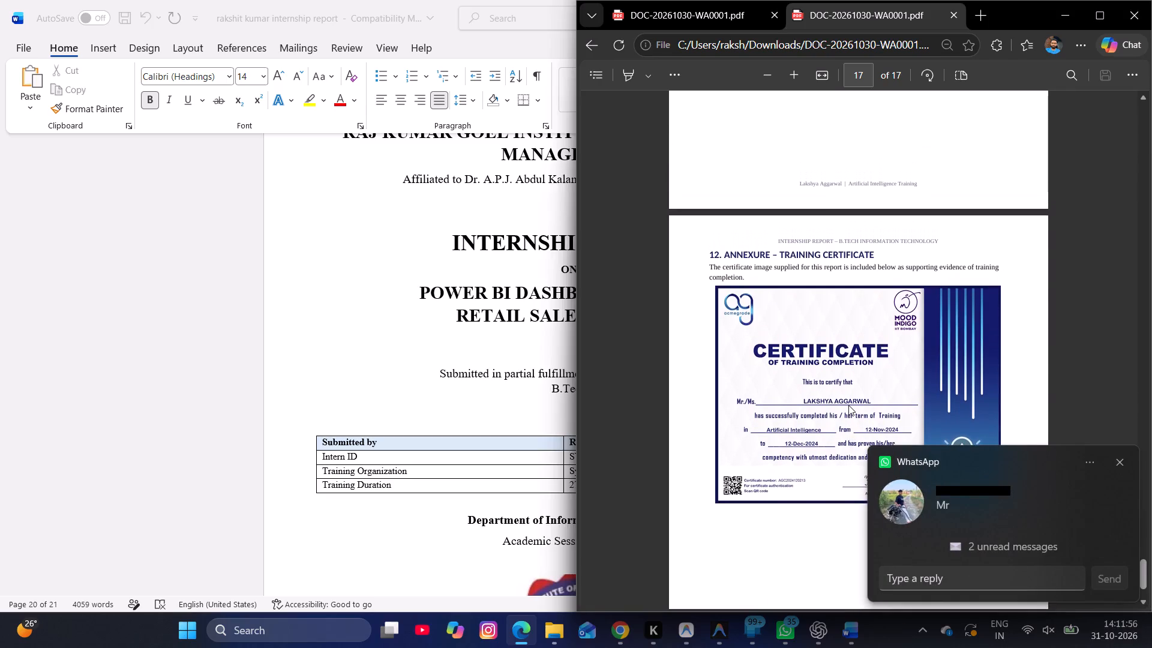
scroll(848, 405, "up", 2)
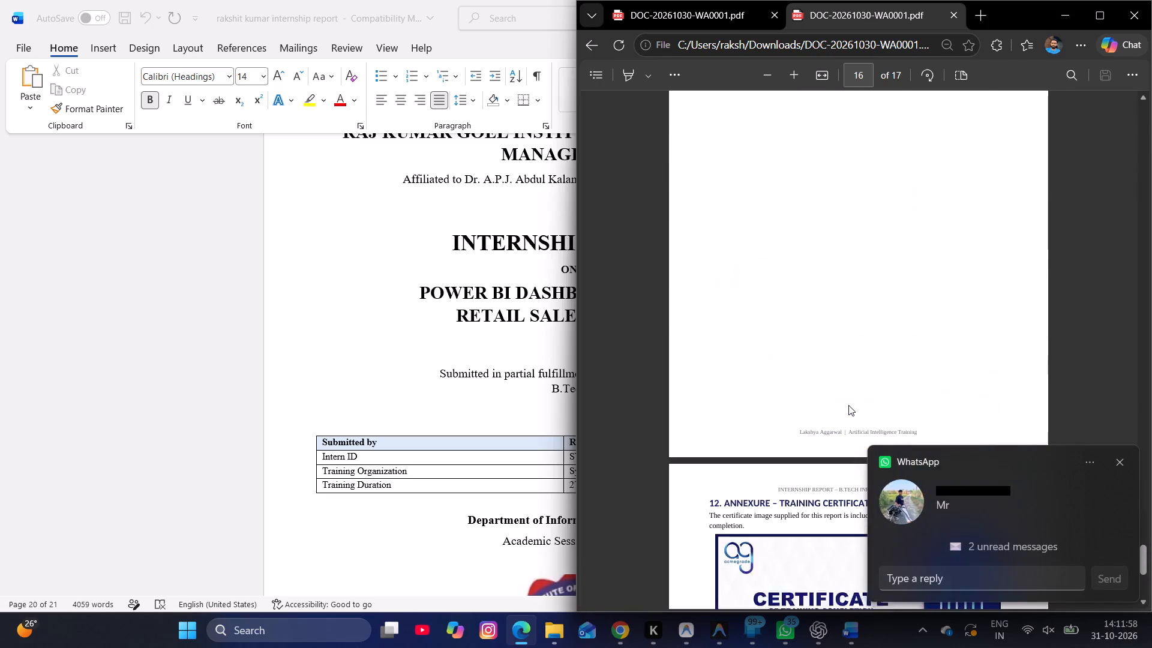
scroll(848, 405, "up", 2)
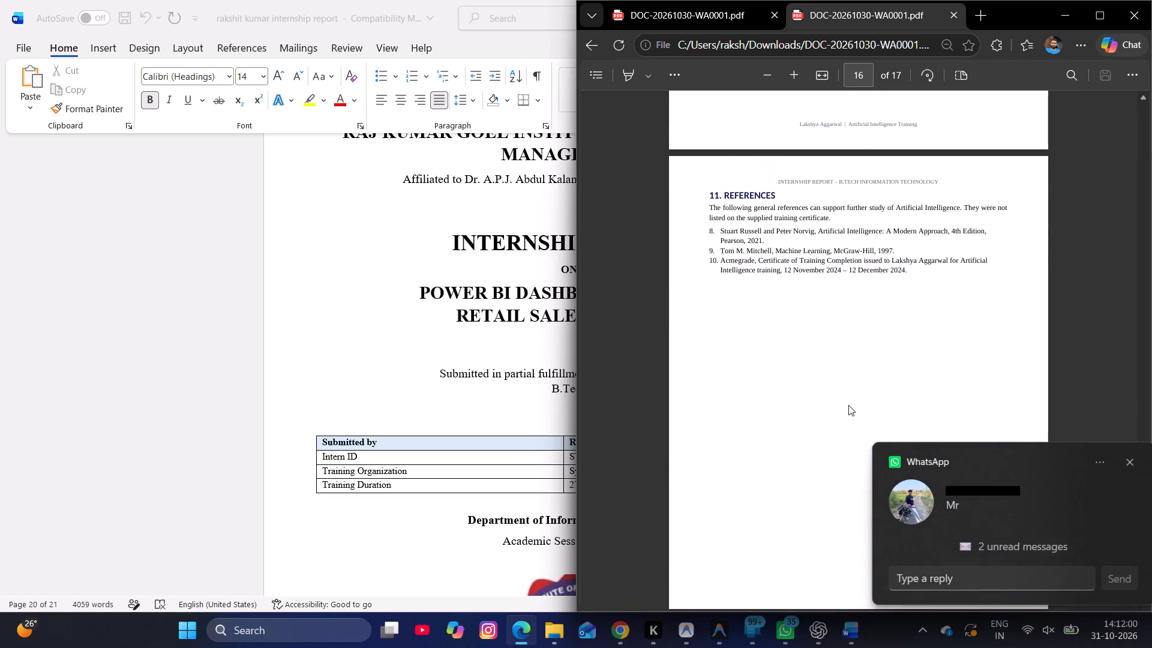
scroll(848, 405, "up", 1)
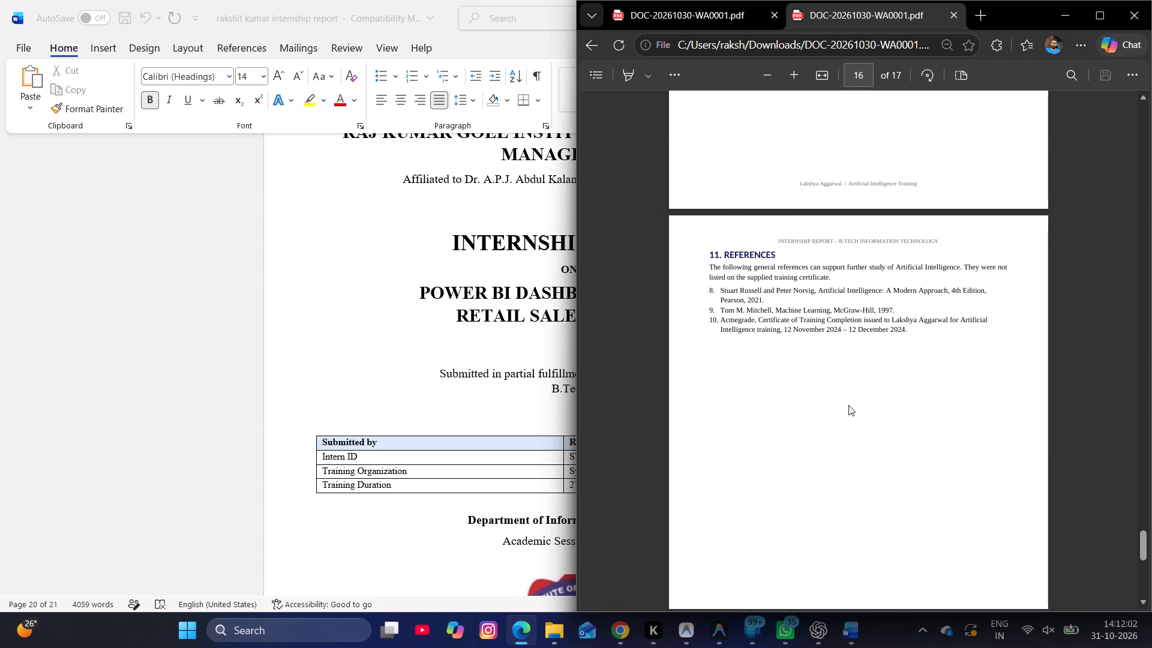
scroll(848, 405, "down", 8)
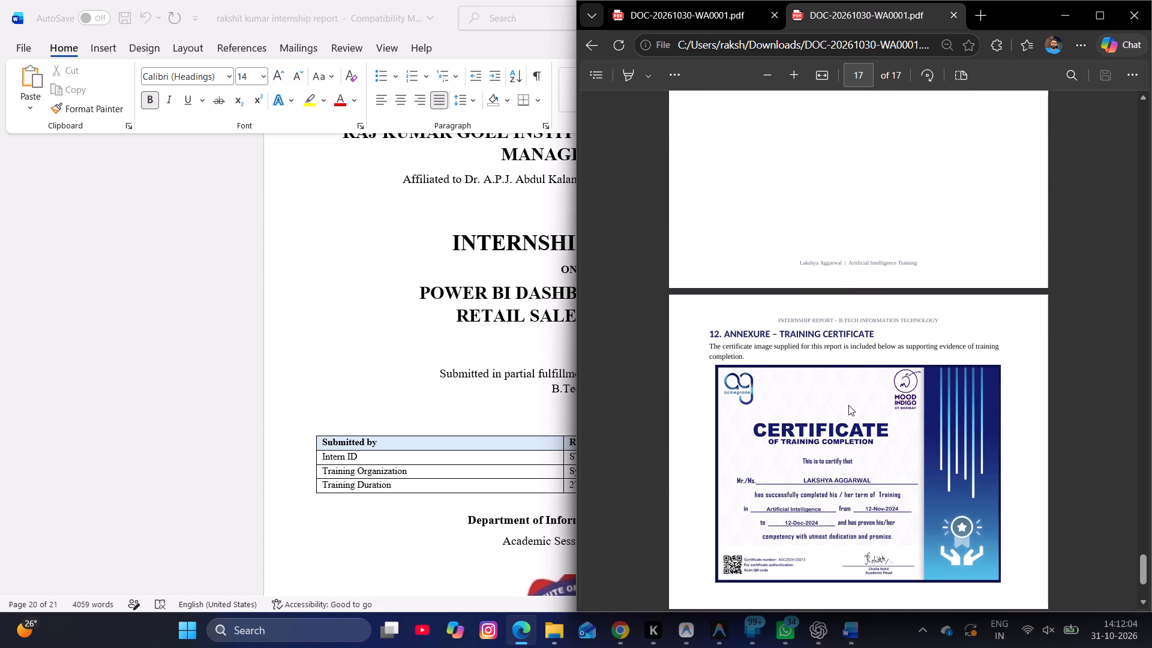
scroll(848, 405, "down", 2)
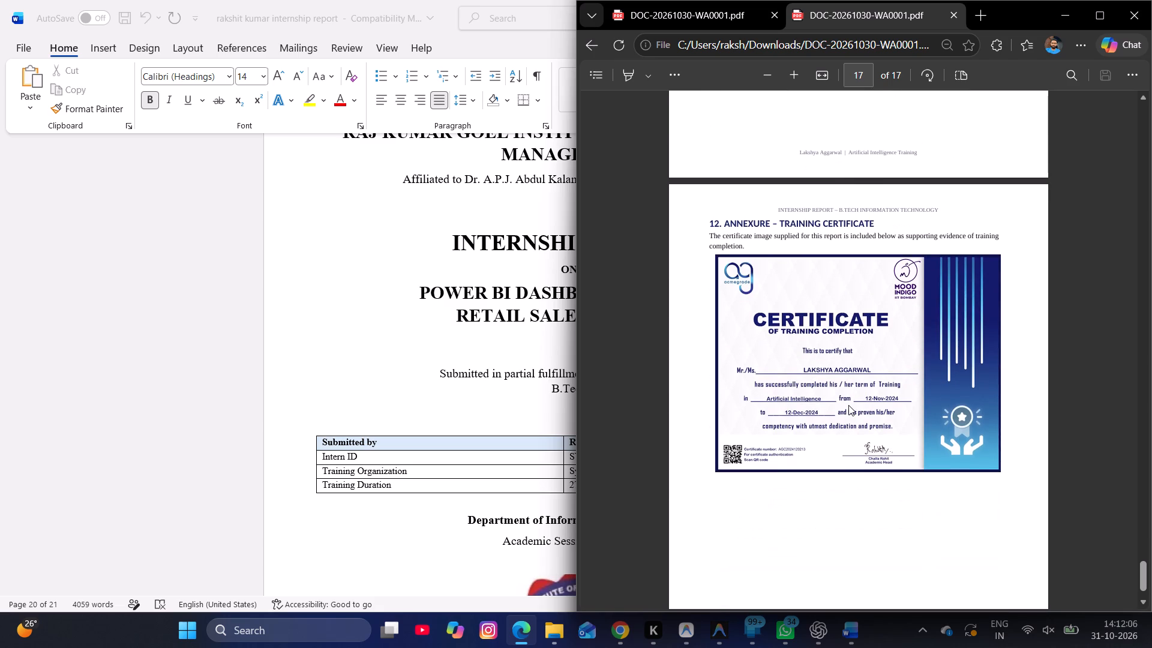
scroll(848, 405, "down", 1)
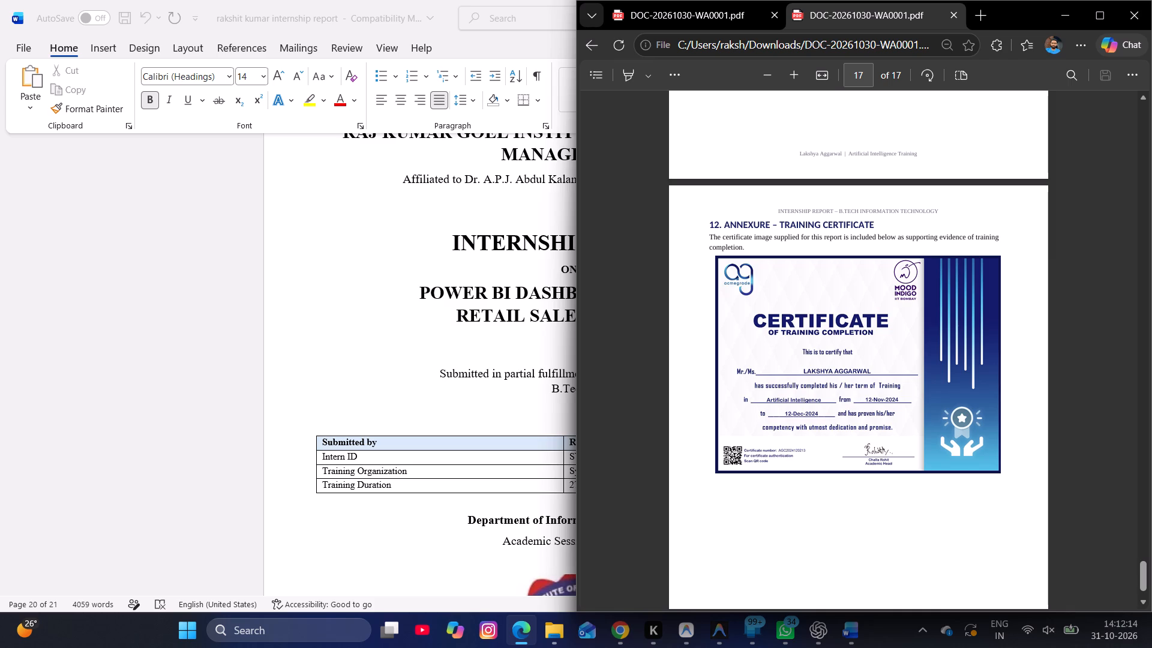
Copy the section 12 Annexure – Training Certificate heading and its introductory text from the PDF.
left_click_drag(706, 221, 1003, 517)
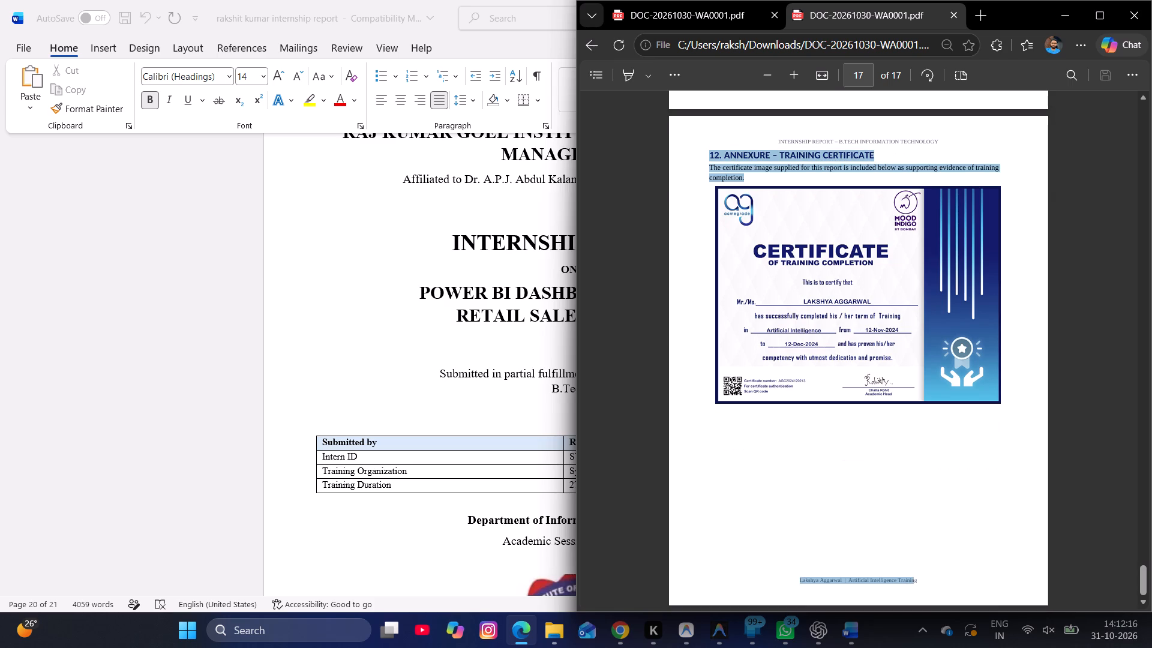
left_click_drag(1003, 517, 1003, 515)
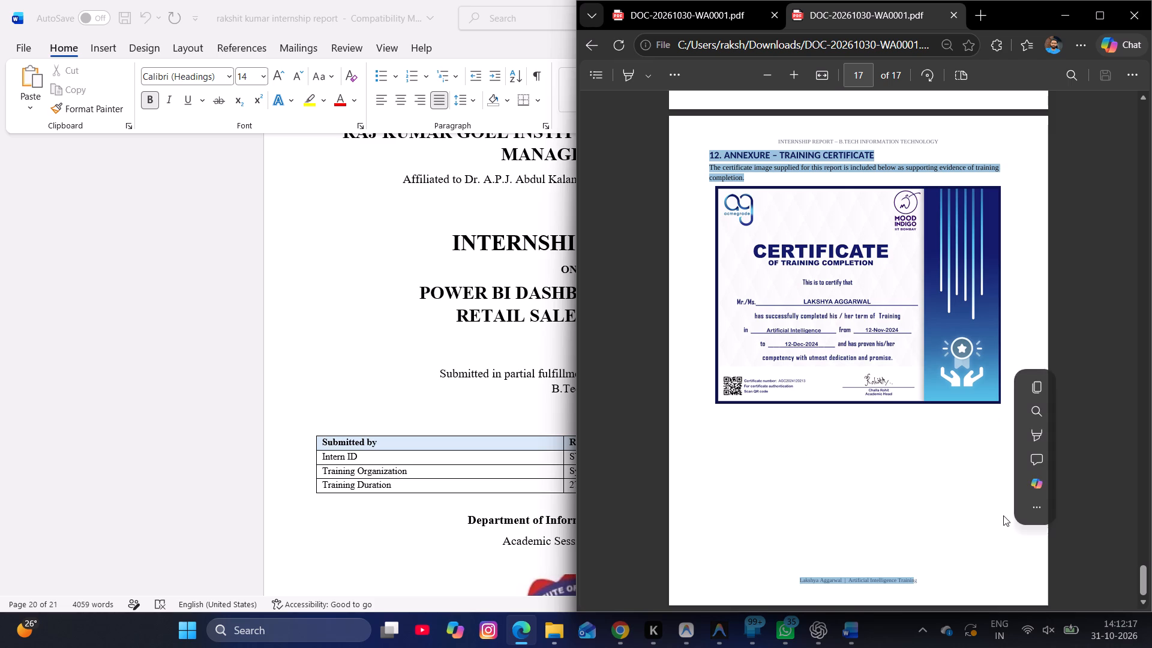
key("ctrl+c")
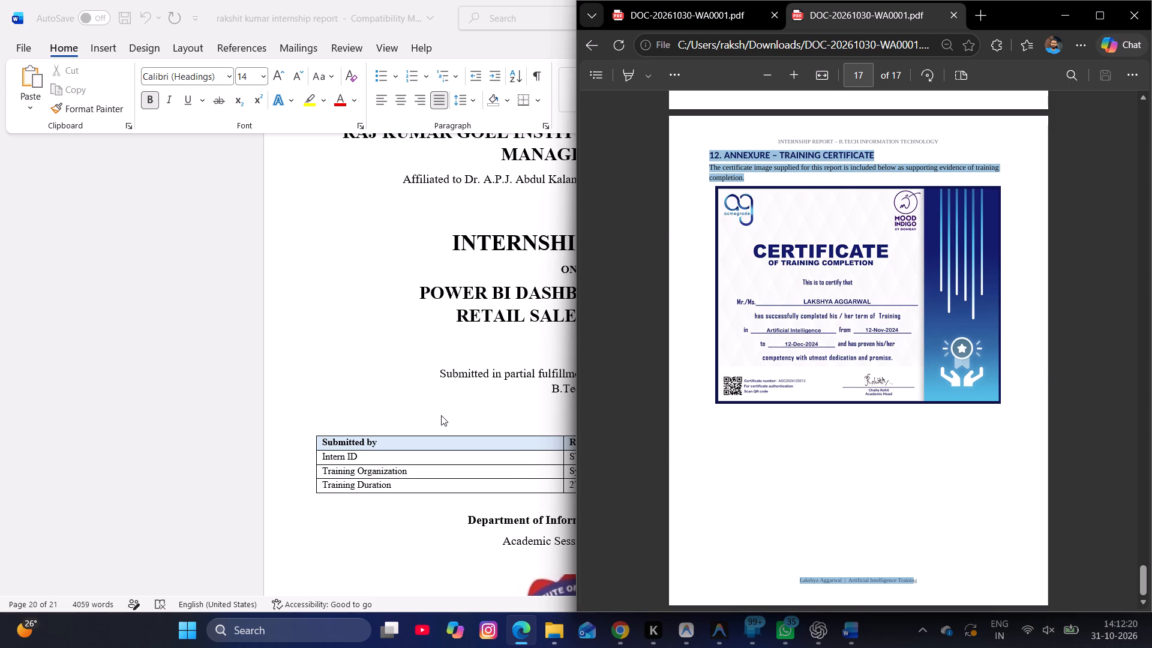
Switch back to the Word report and examine the annexures at its end, dismissing the WhatsApp notification.
left_click(441, 415)
scroll(658, 421, "up", 3)
scroll(658, 421, "down", 3)
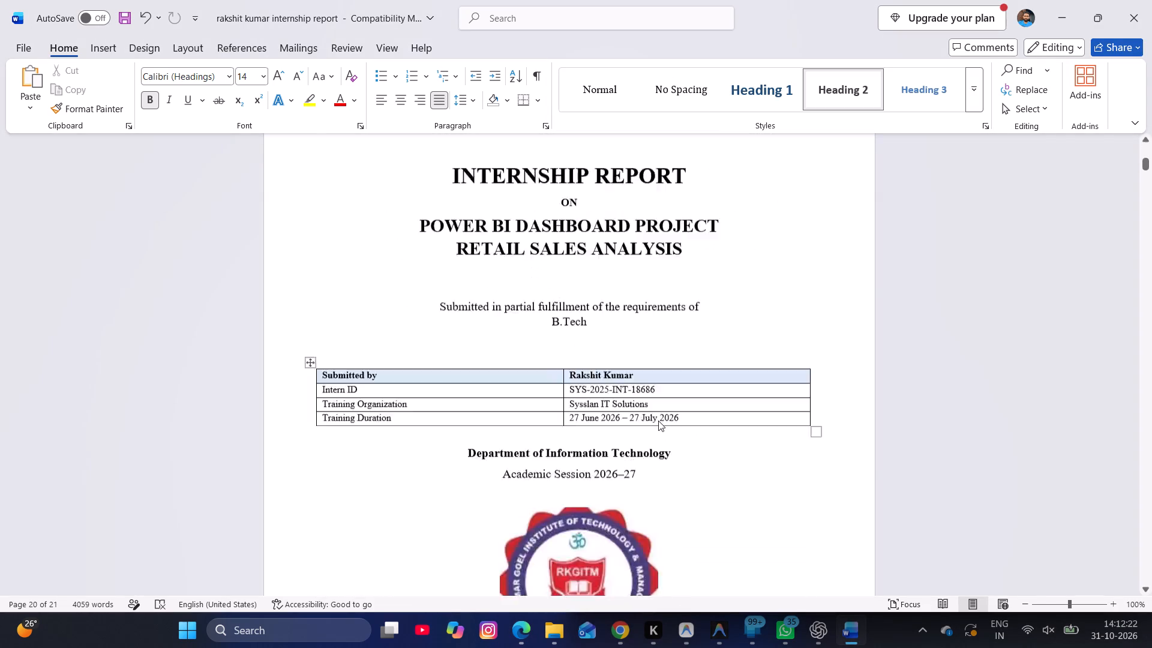
scroll(658, 421, "down", 11)
scroll(658, 421, "down", 20)
scroll(658, 421, "down", 4)
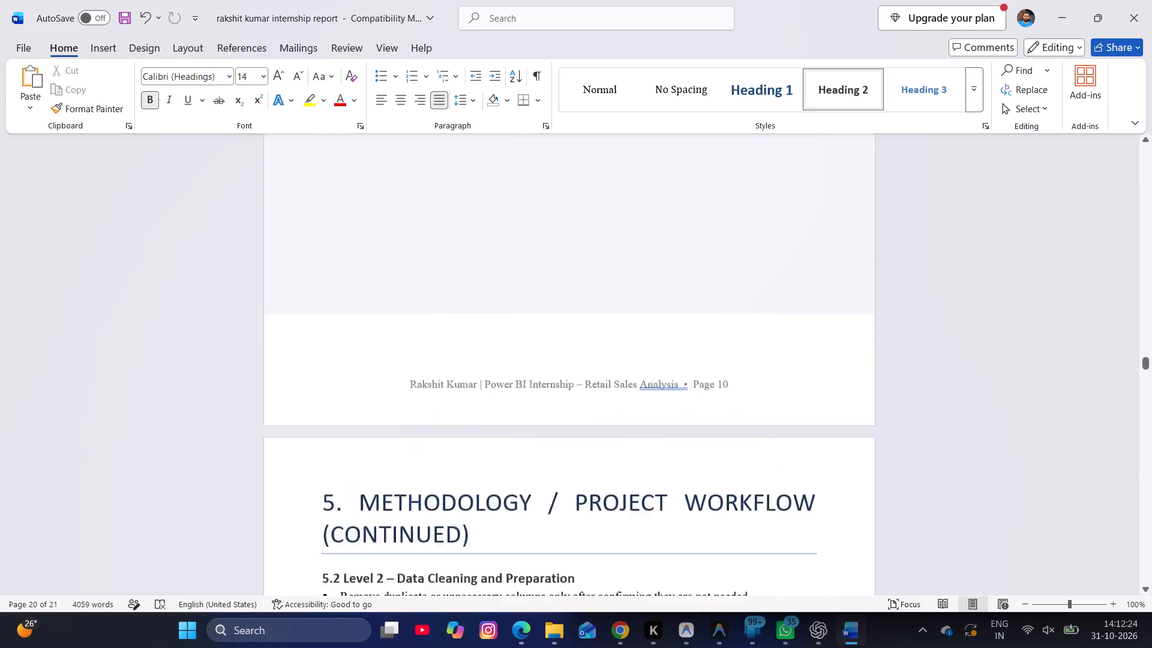
scroll(658, 421, "down", 13)
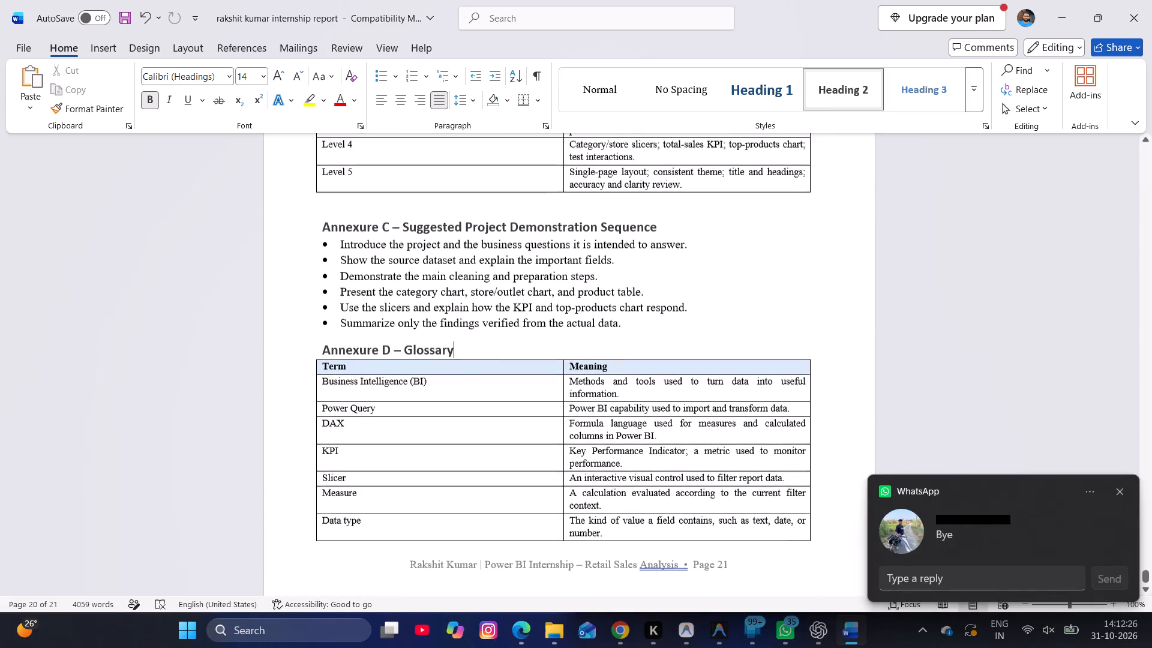
scroll(658, 421, "down", 1)
left_click(1117, 488)
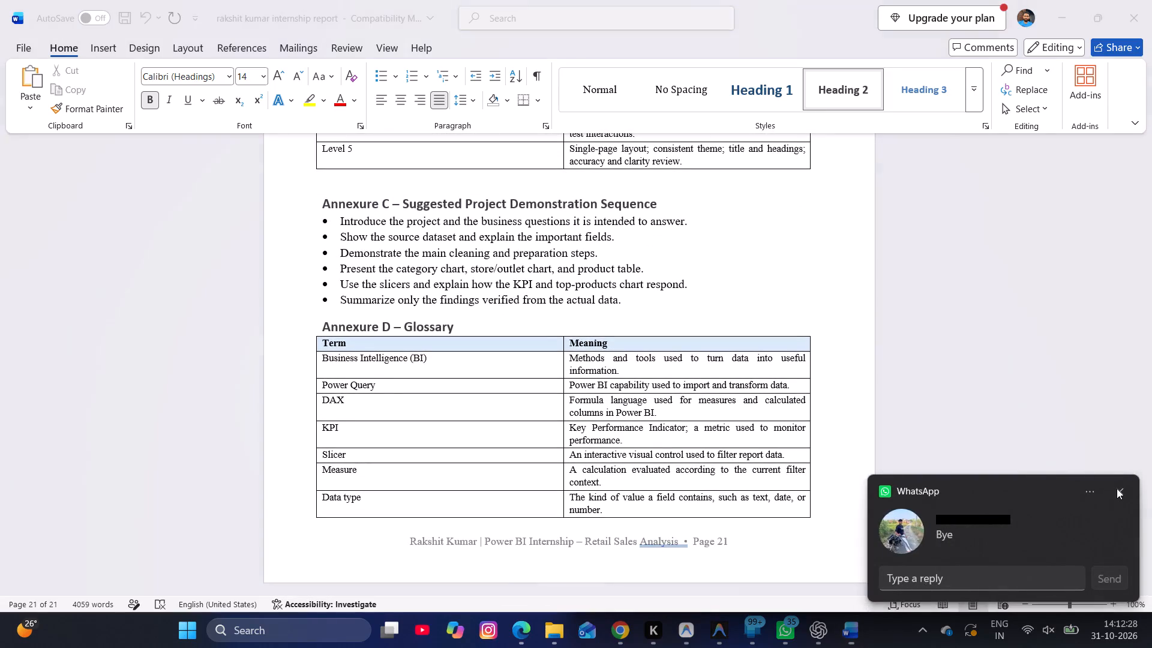
scroll(598, 298, "up", 1)
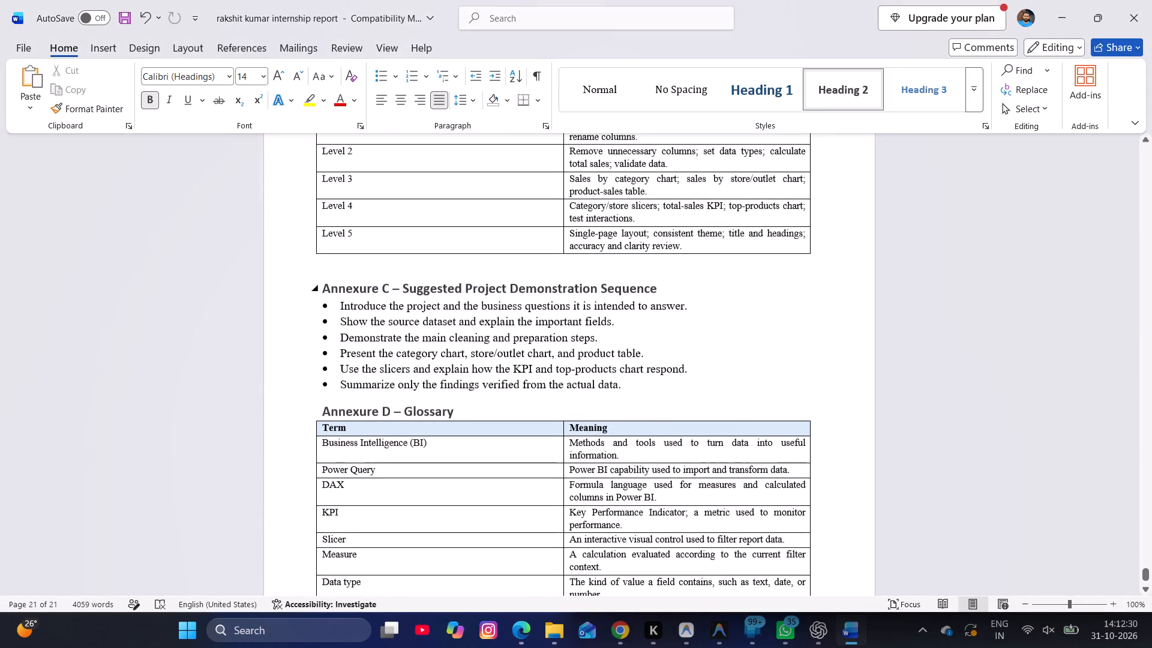
scroll(598, 298, "up", 1)
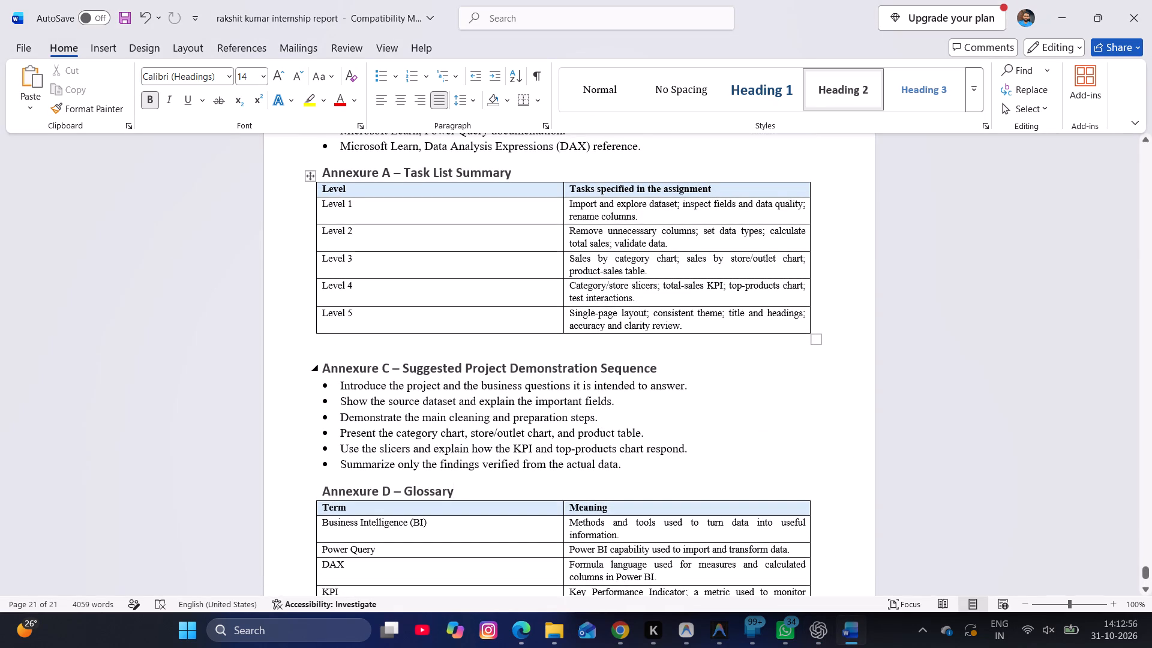
left_click(388, 370)
key("BackSpace")
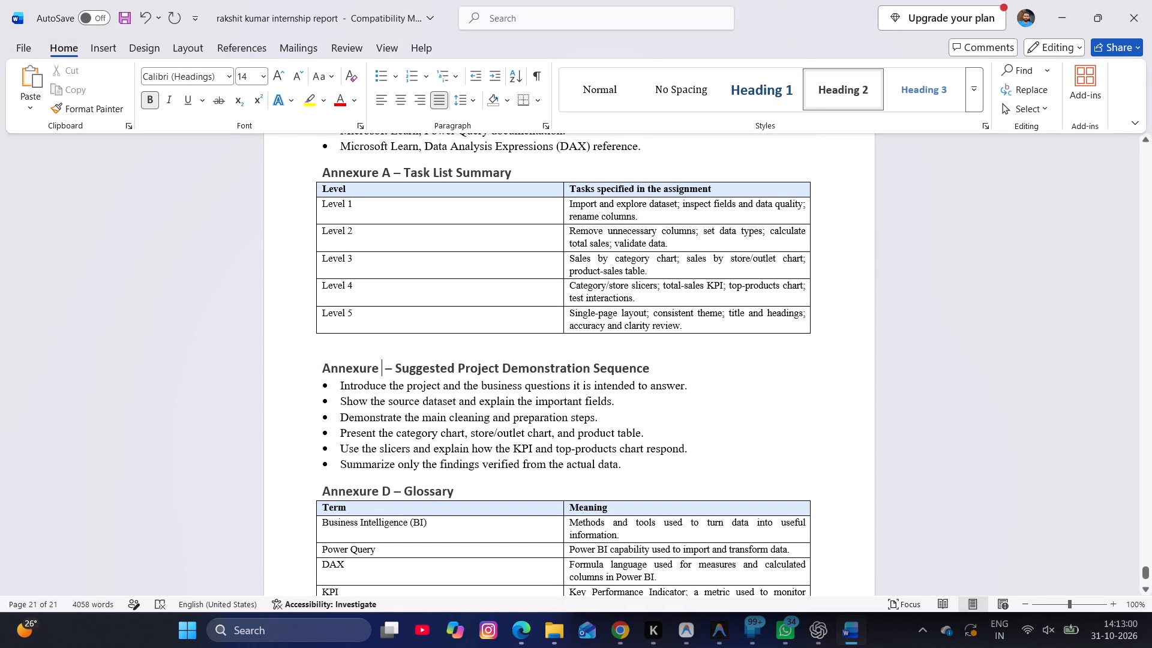
key("shift+b")
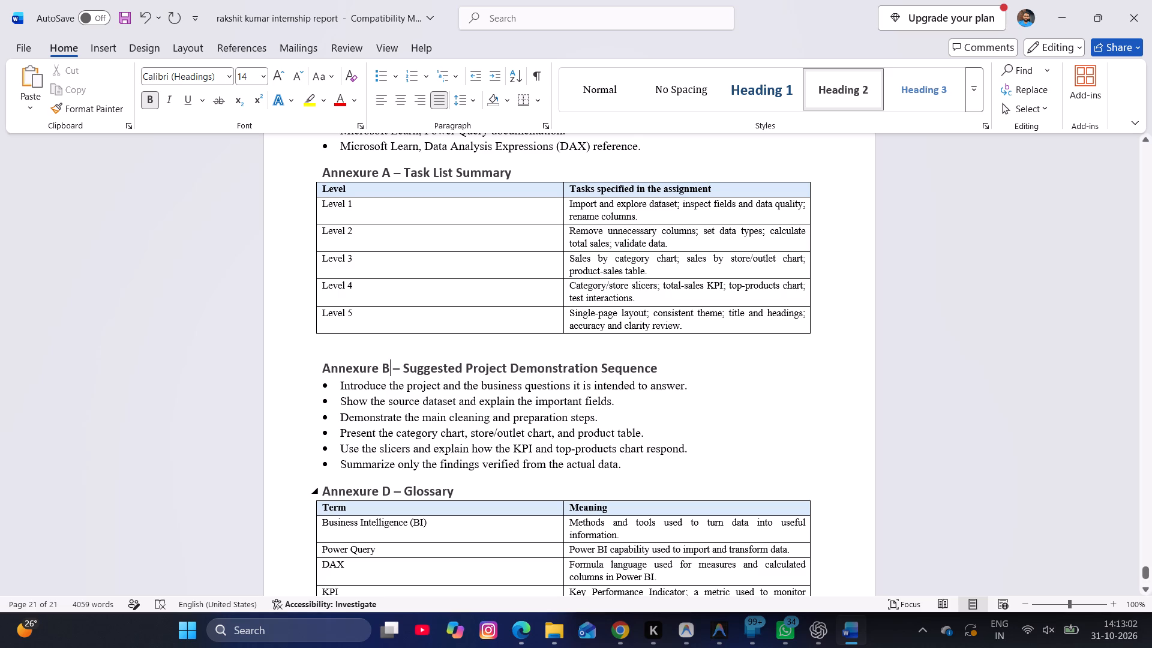
left_click(388, 490)
key("BackSpace")
key("shift+c")
scroll(443, 515, "down", 5)
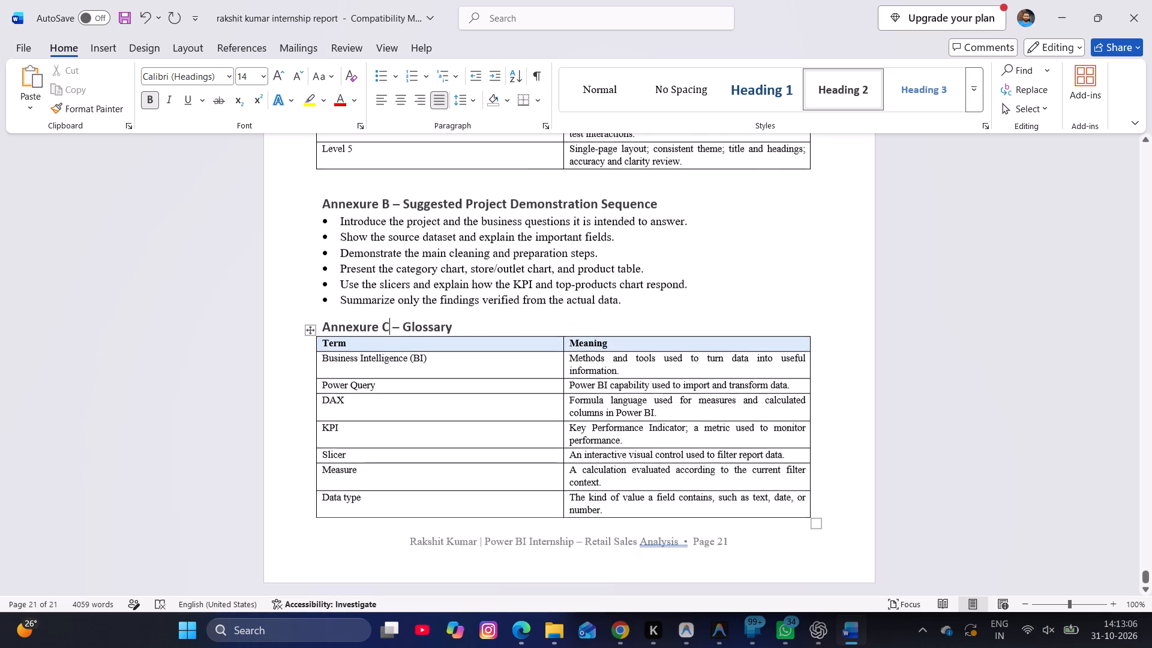
scroll(443, 515, "down", 8)
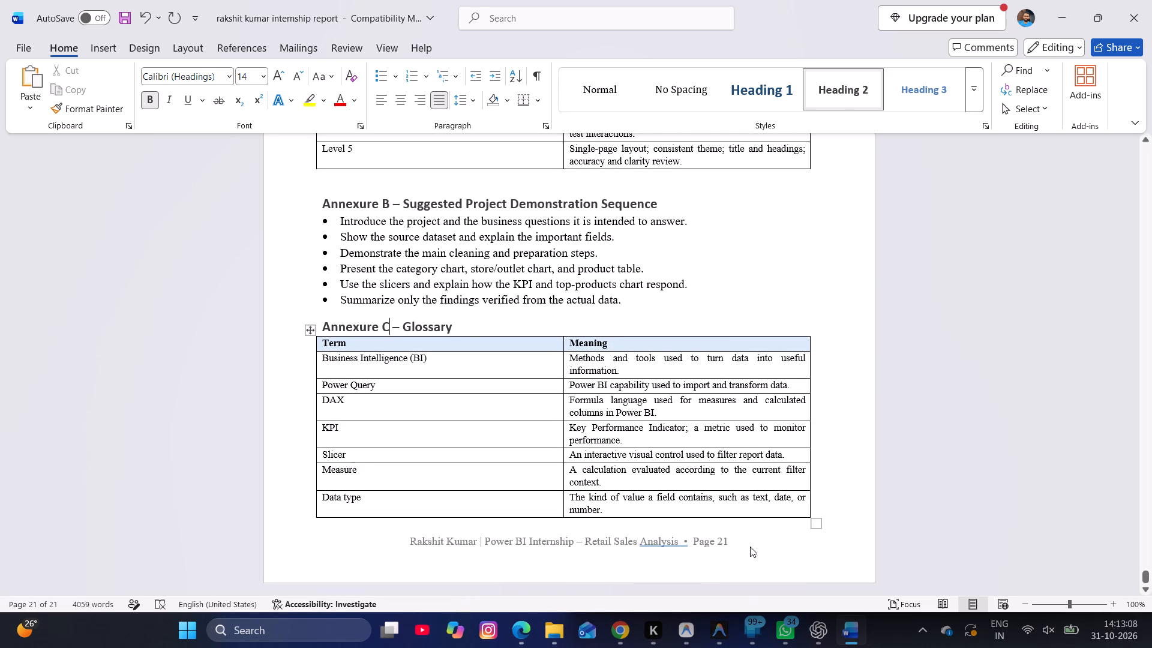
Add an empty row at the end of the Annexure C glossary table.
left_click(826, 507)
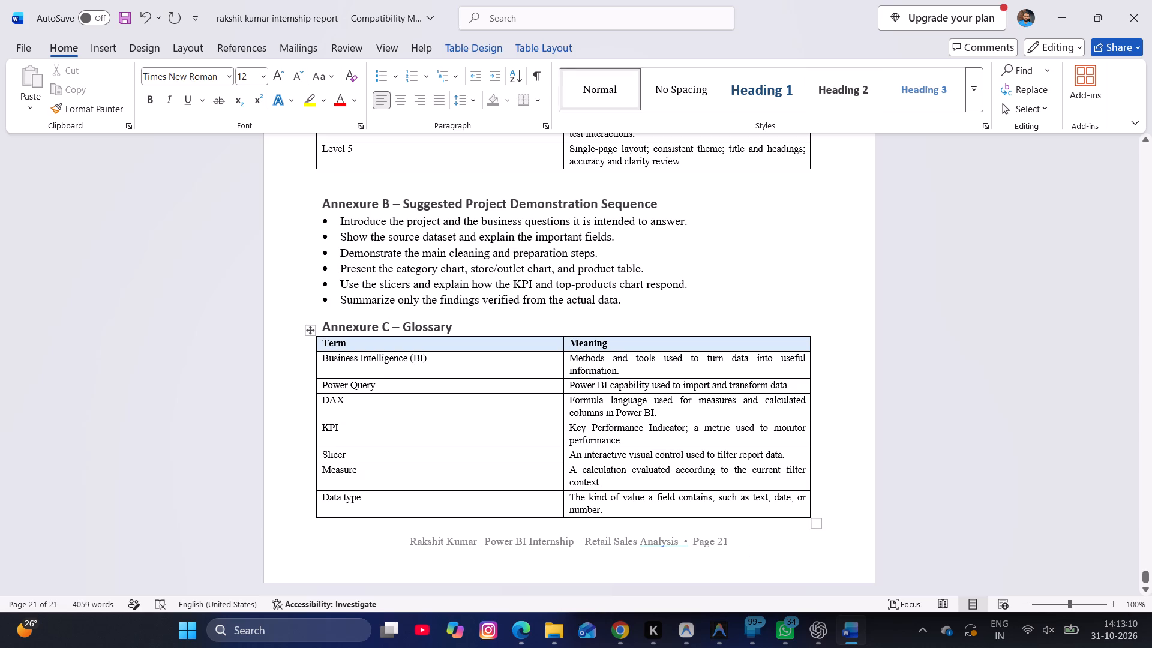
key("Return")
left_click(821, 528)
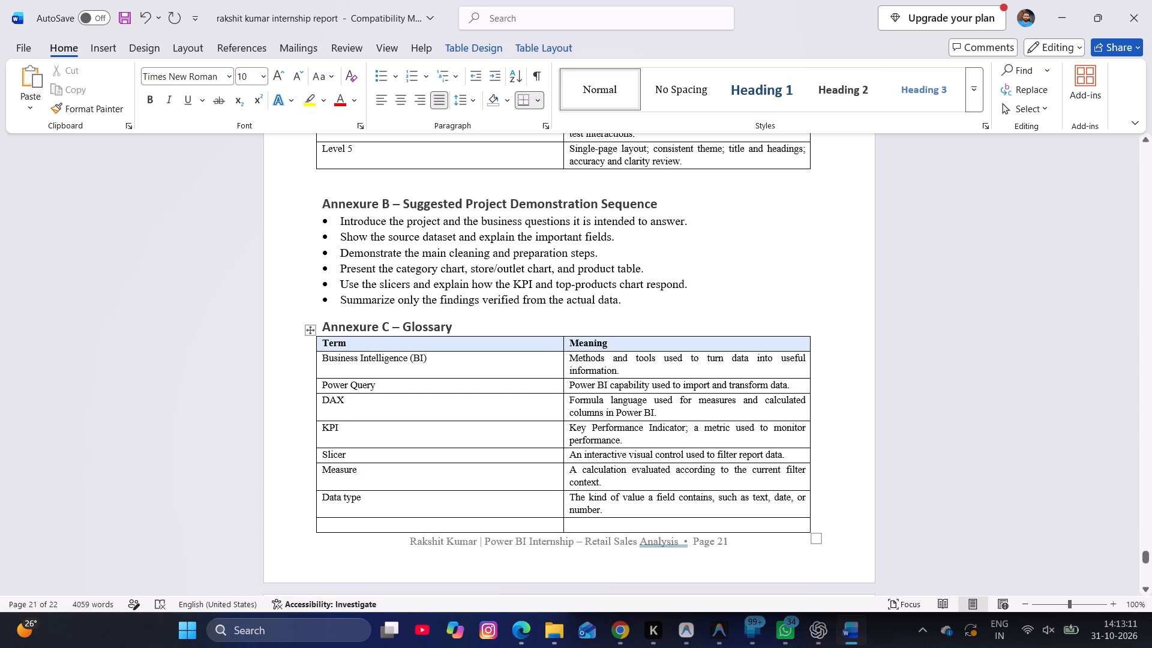
Paste the copied certificate heading on the blank last page and reletter it as "Annexure D – Certificate:".
scroll(752, 570, "down", 2)
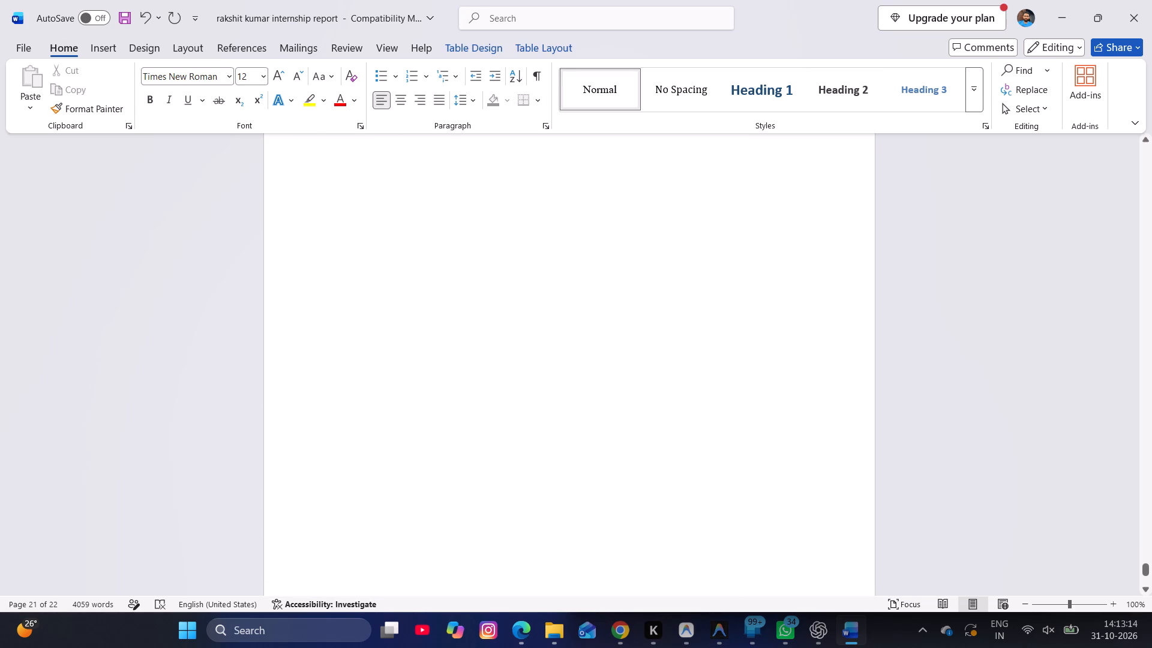
scroll(556, 444, "up", 2)
left_click(352, 402)
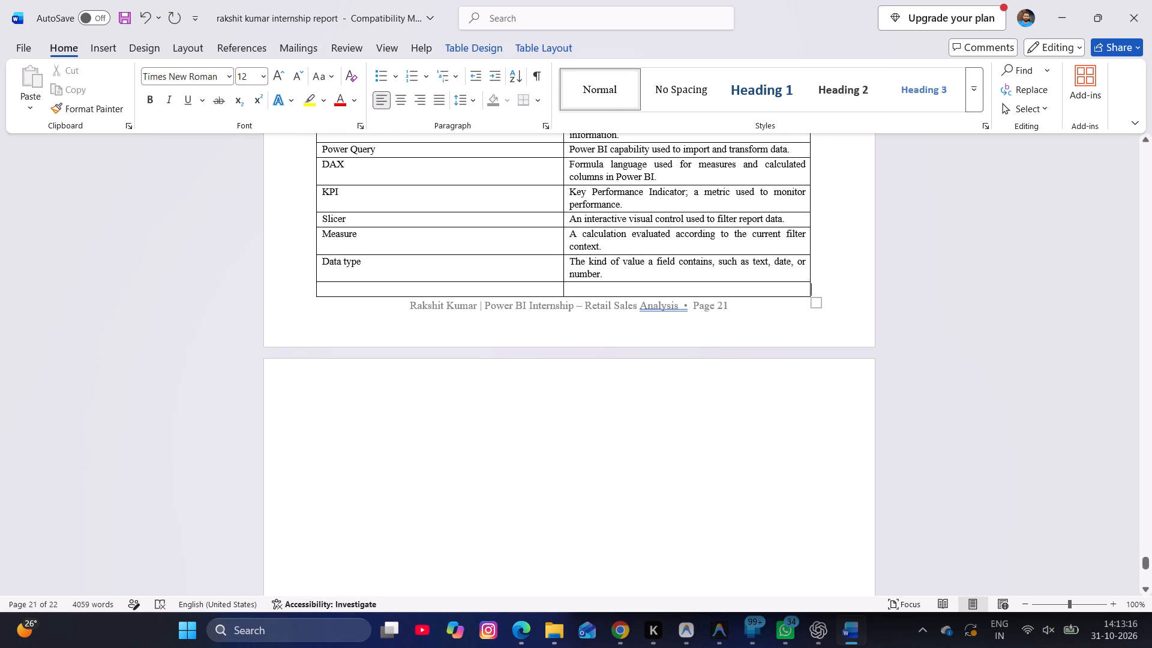
key("ctrl+v")
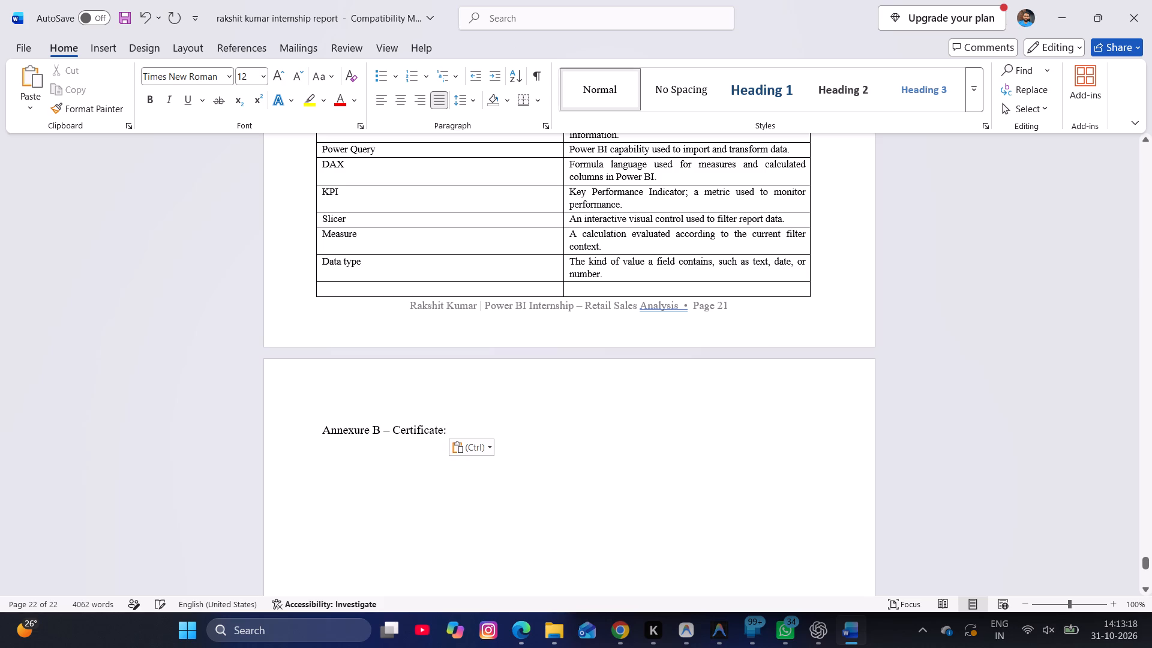
left_click(378, 428)
key("BackSpace")
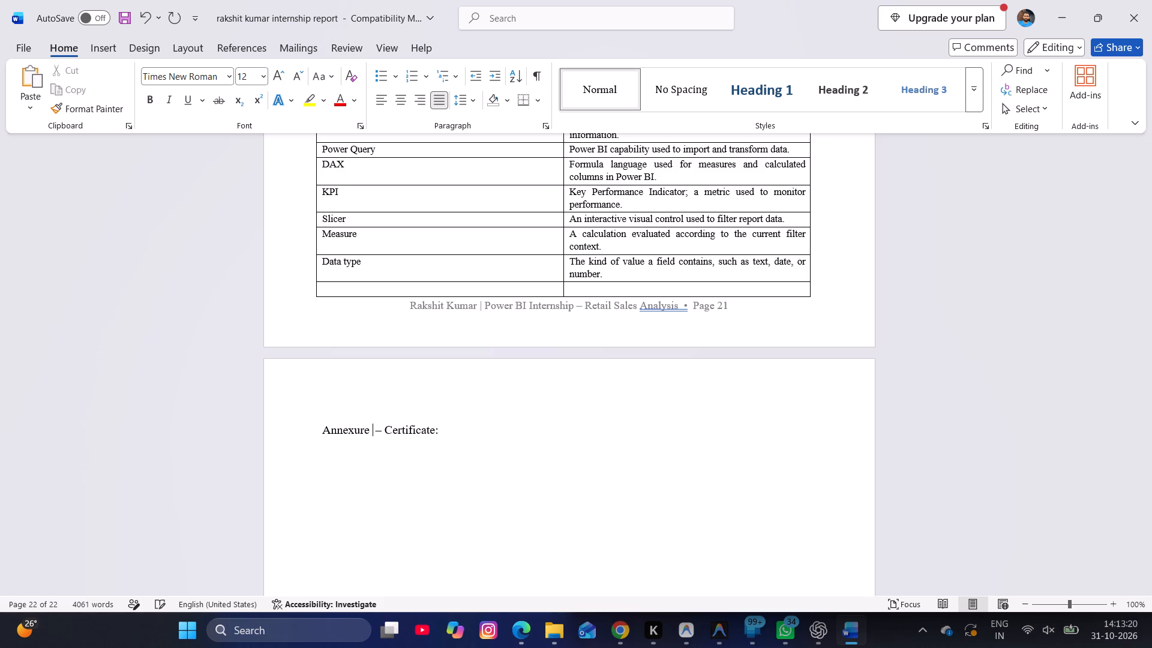
key("shift+d")
Format the Annexure D – Certificate heading as bold at 14 pt.
scroll(378, 428, "down", 1)
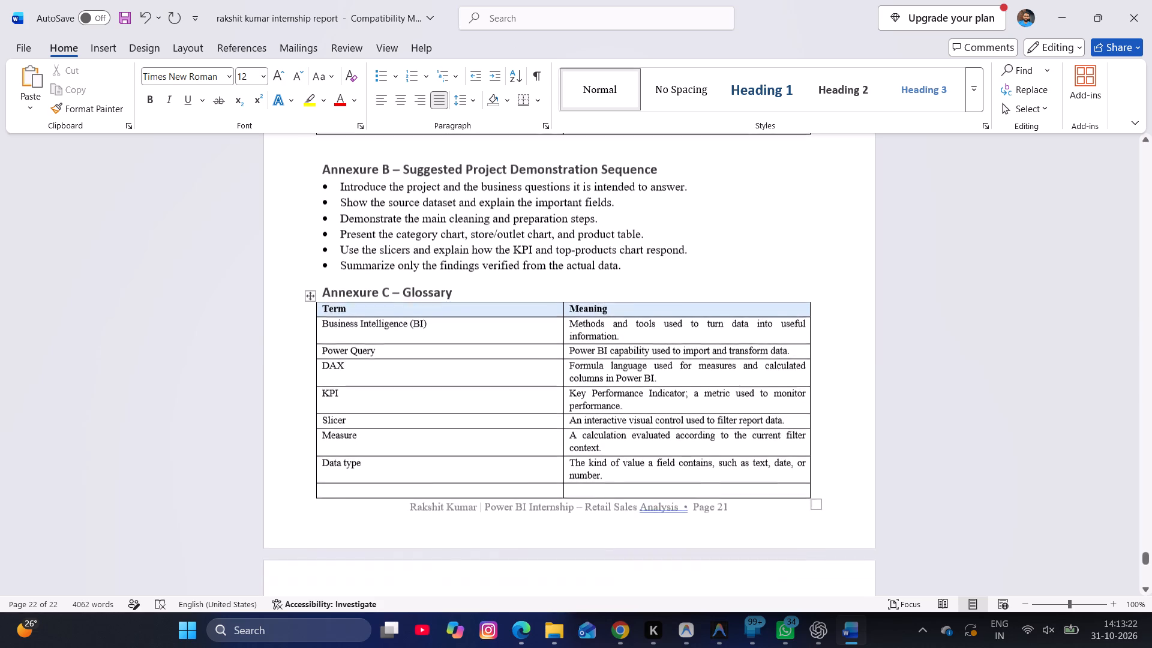
scroll(378, 428, "down", 1)
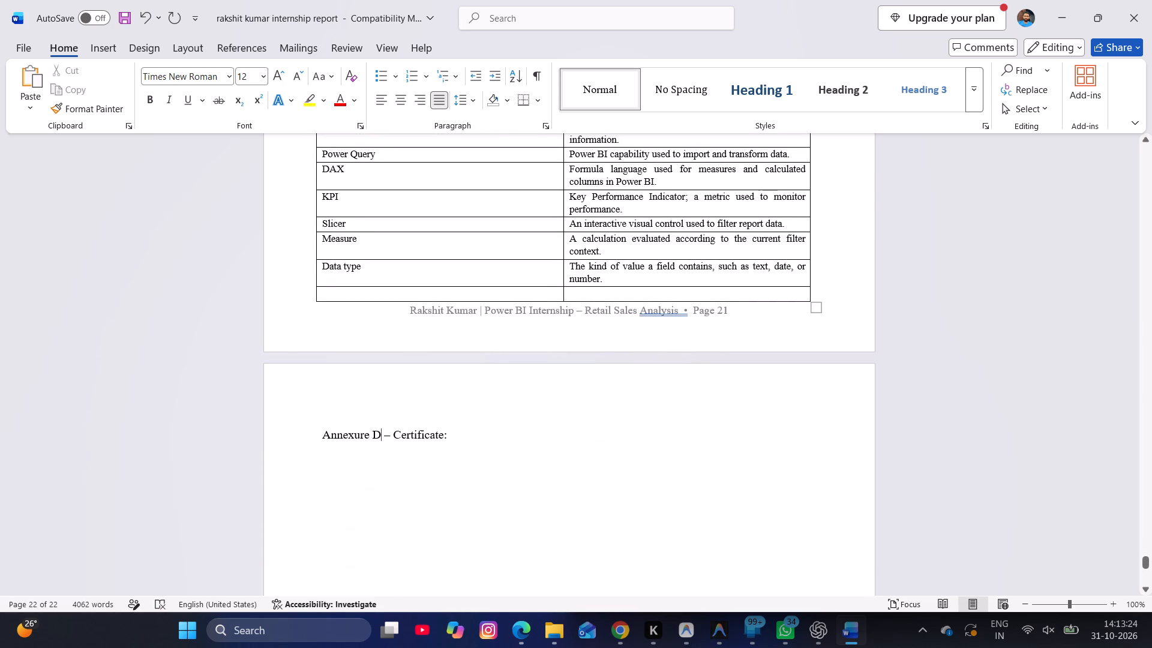
left_click_drag(449, 439, 337, 418)
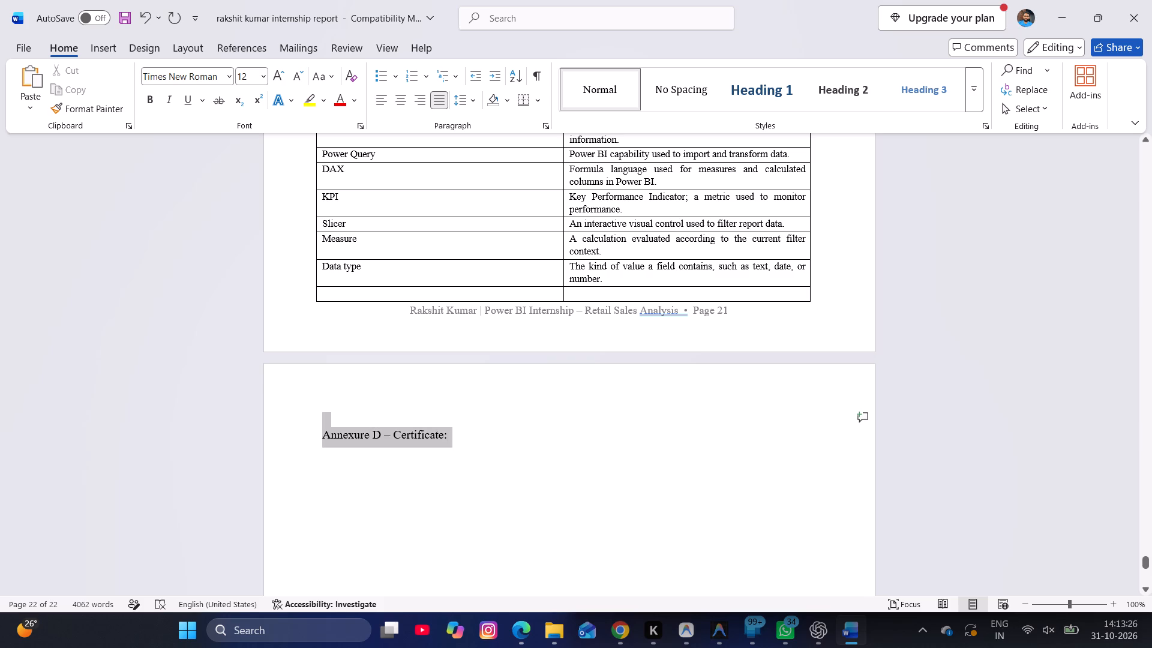
left_click_drag(337, 418, 339, 421)
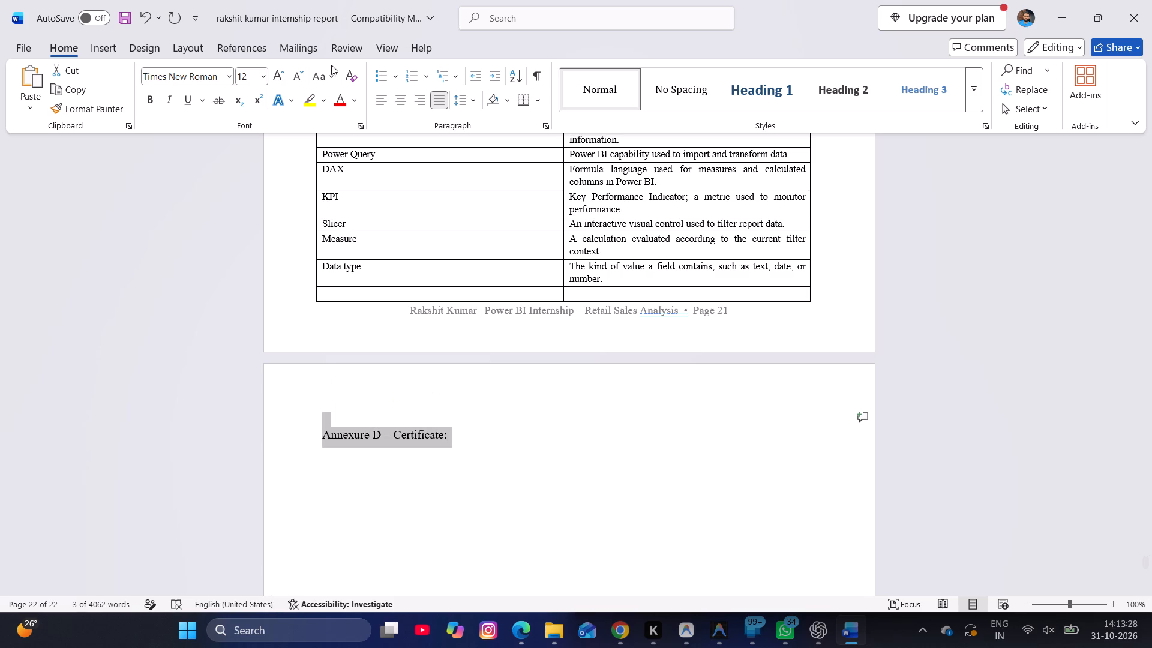
left_click(151, 95)
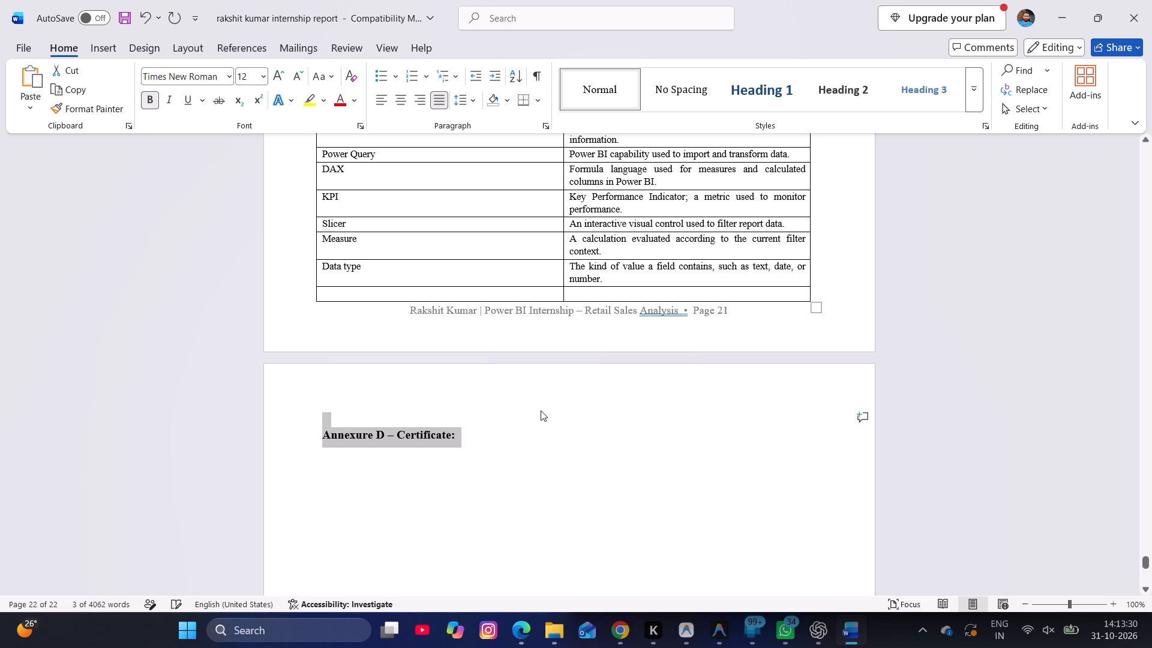
left_click(275, 79)
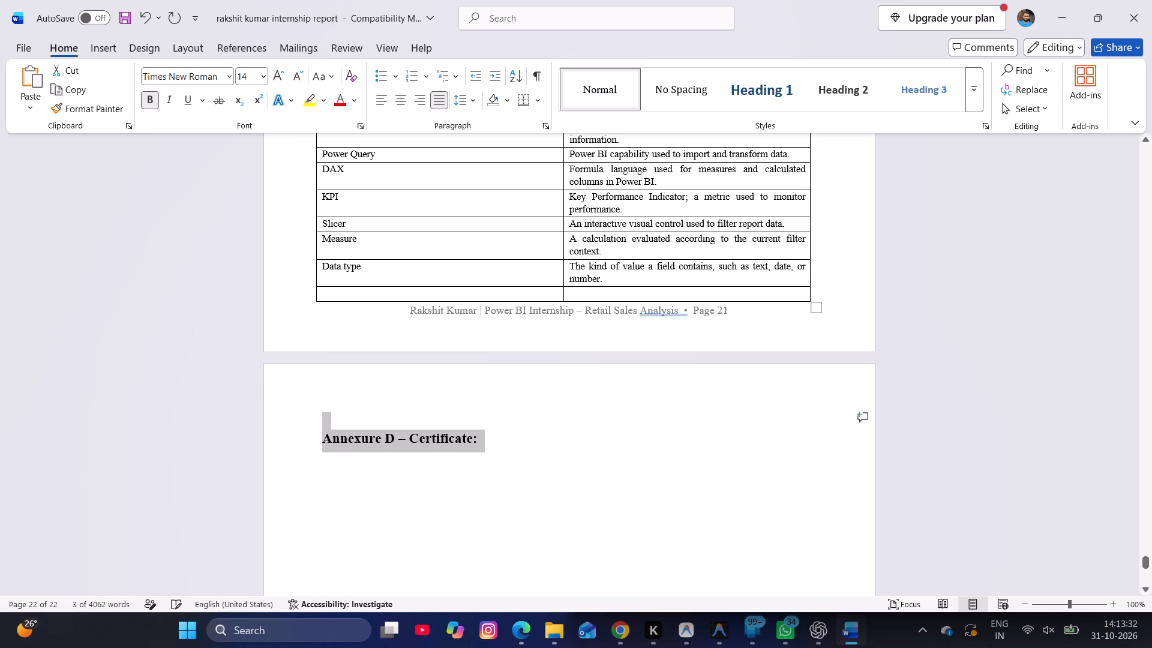
left_click(575, 448)
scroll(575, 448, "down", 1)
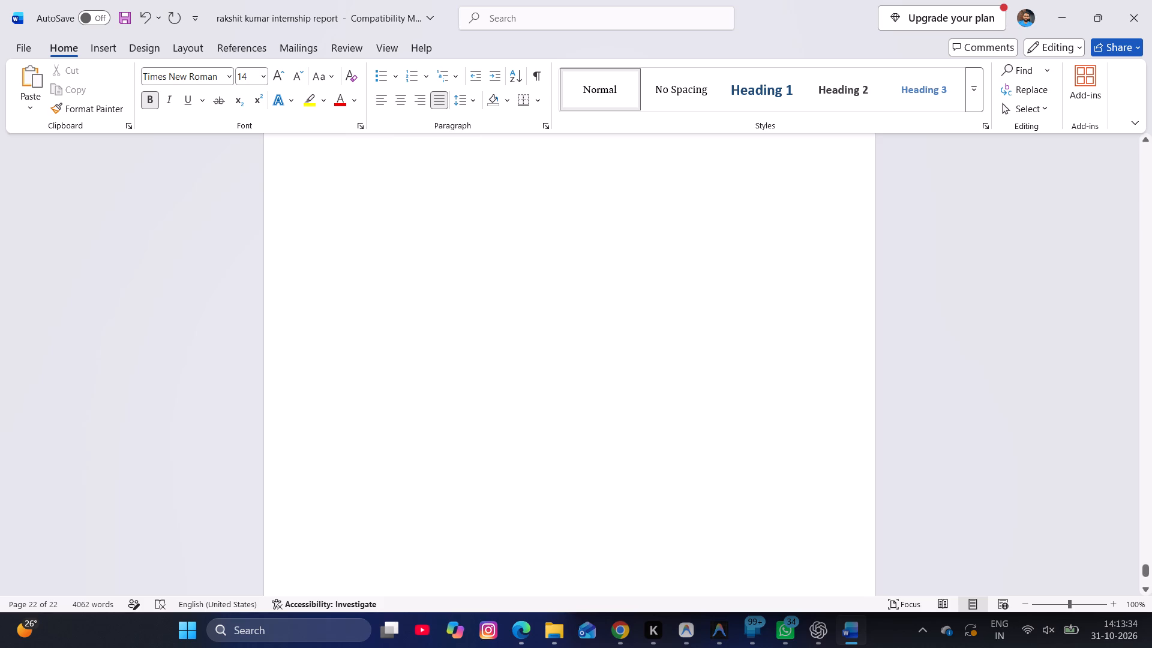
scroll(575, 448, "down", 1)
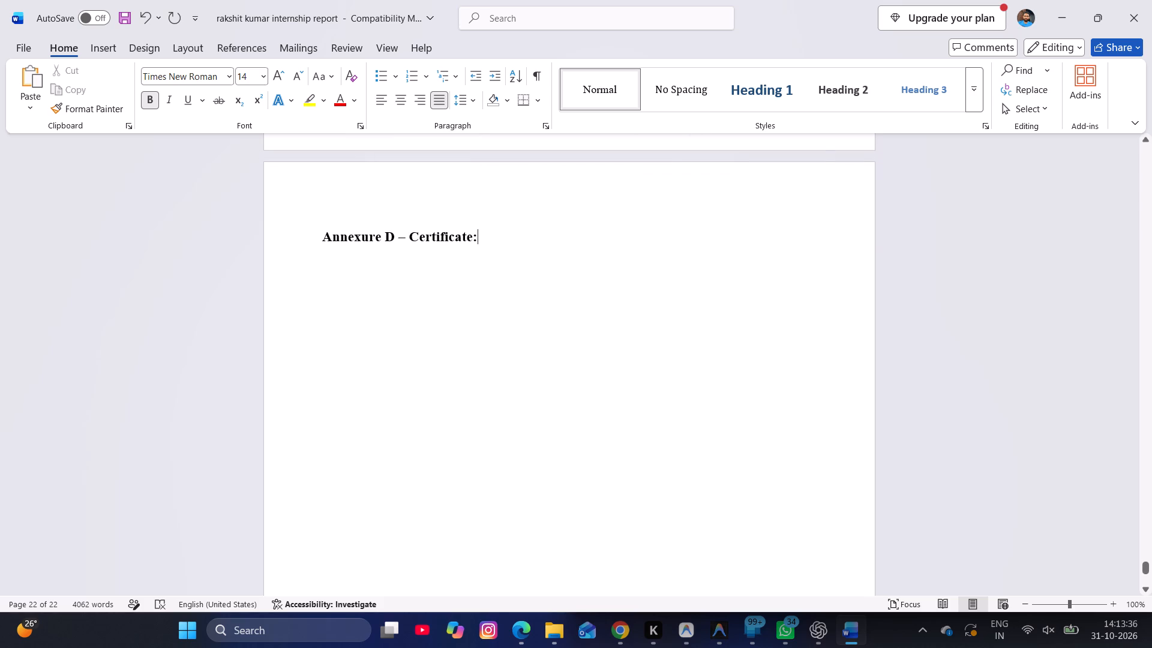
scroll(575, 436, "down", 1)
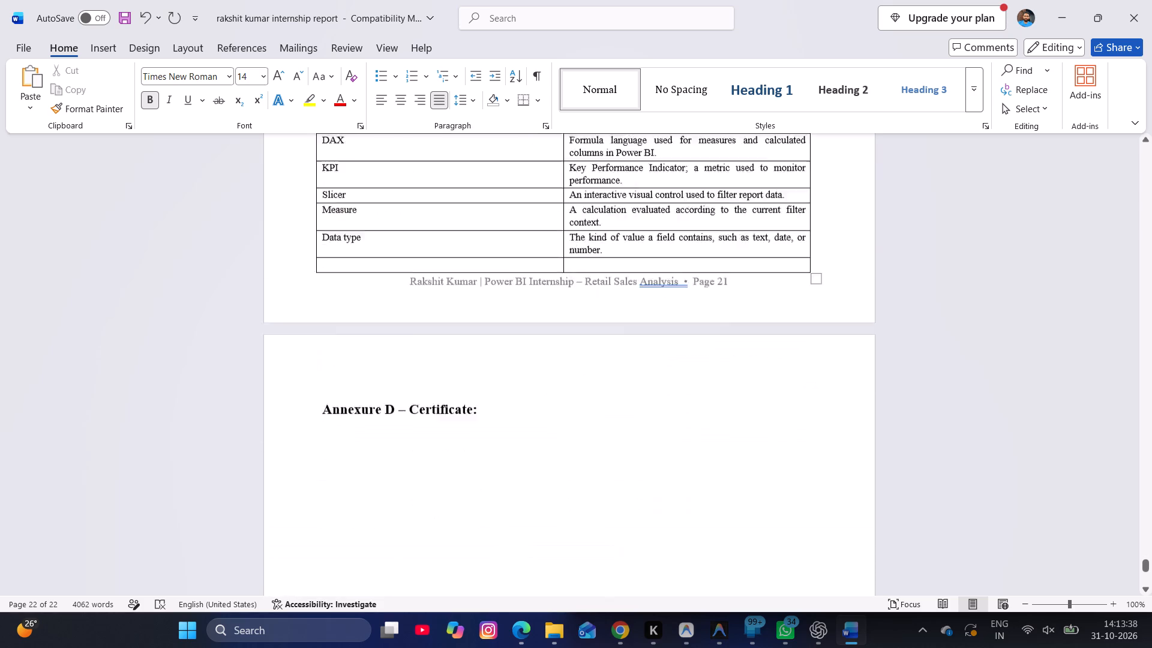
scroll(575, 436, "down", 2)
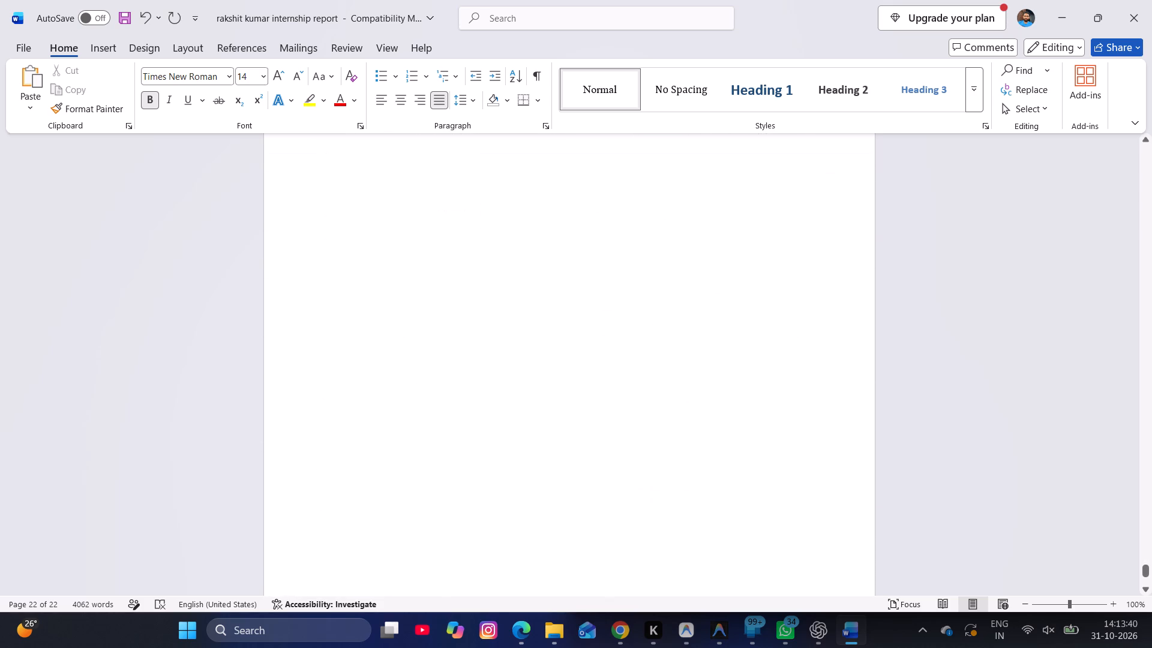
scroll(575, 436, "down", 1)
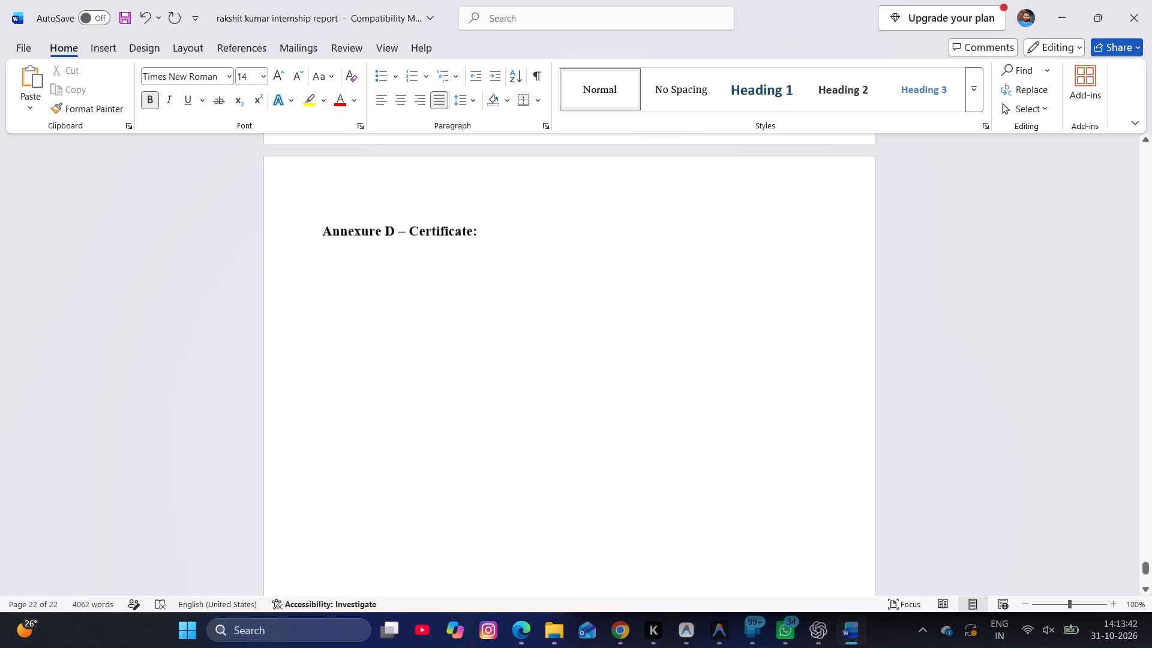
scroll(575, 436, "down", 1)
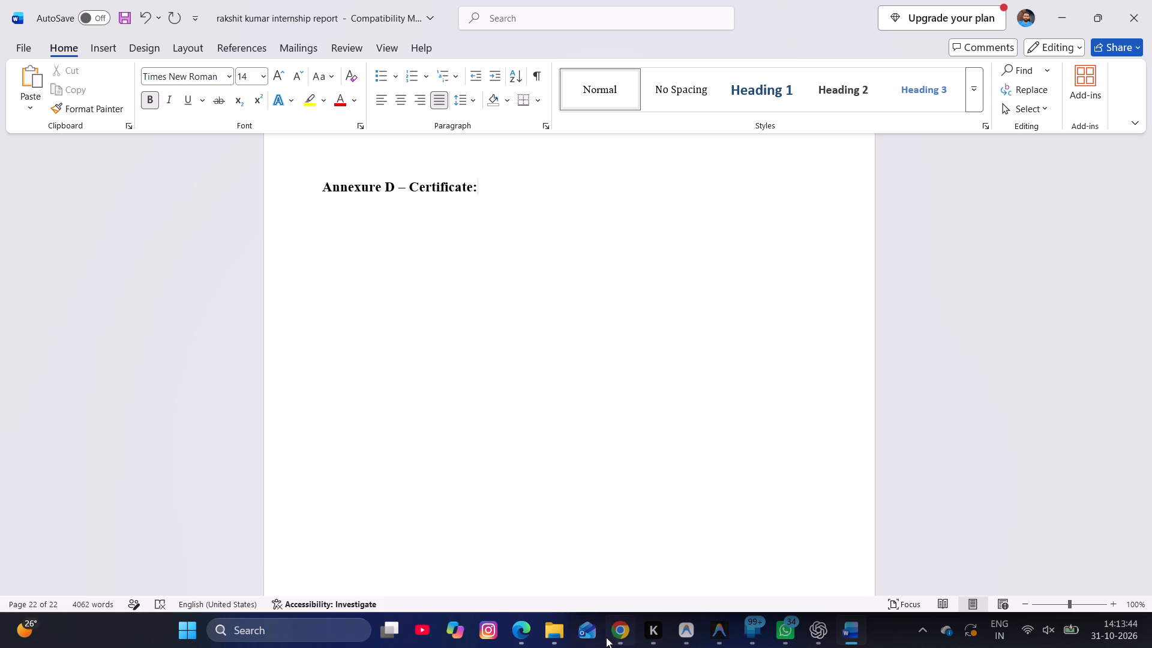
Switch to File Explorer and open the internship completion certificate PDF from the recent files.
left_click(555, 635)
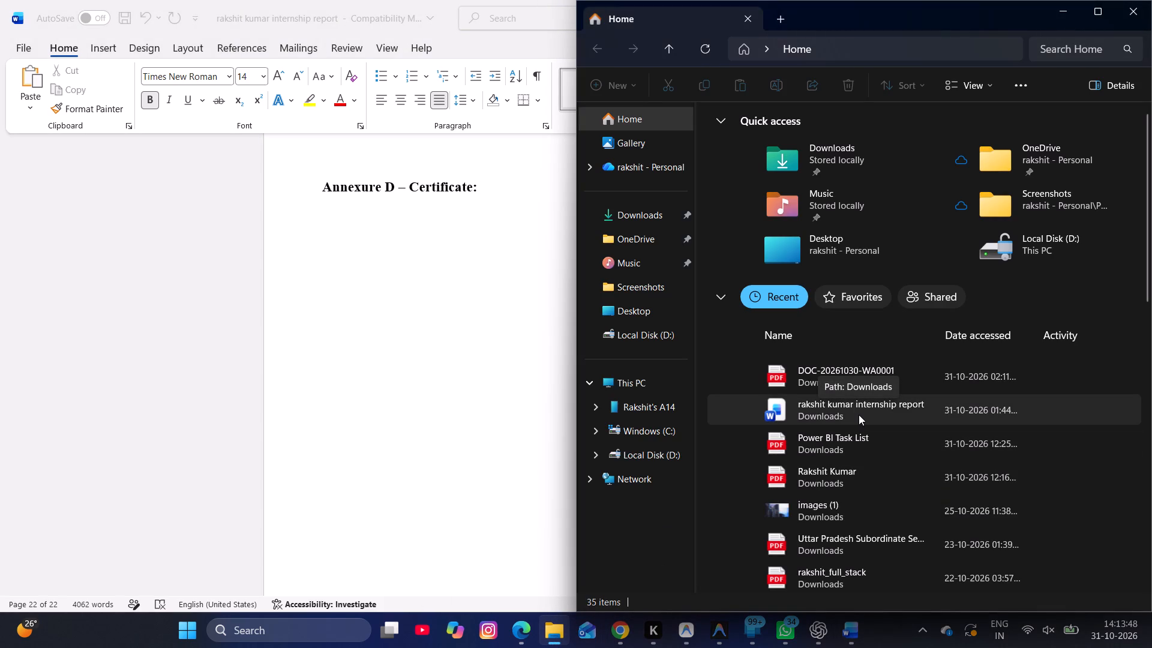
left_click(859, 479)
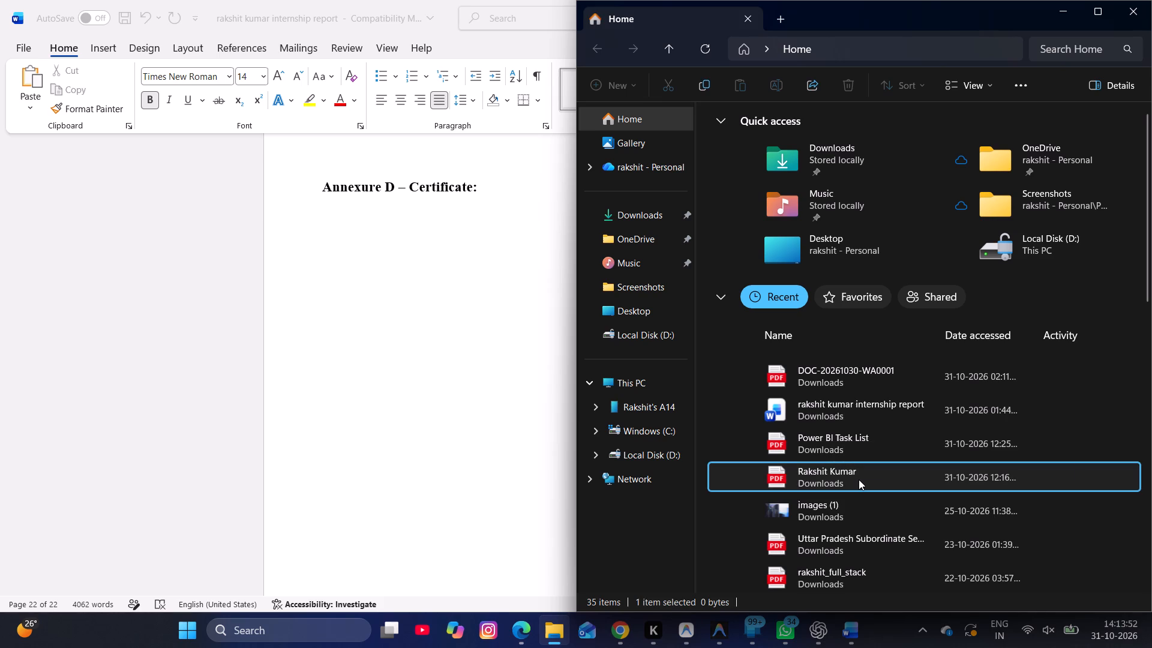
double_click(859, 479)
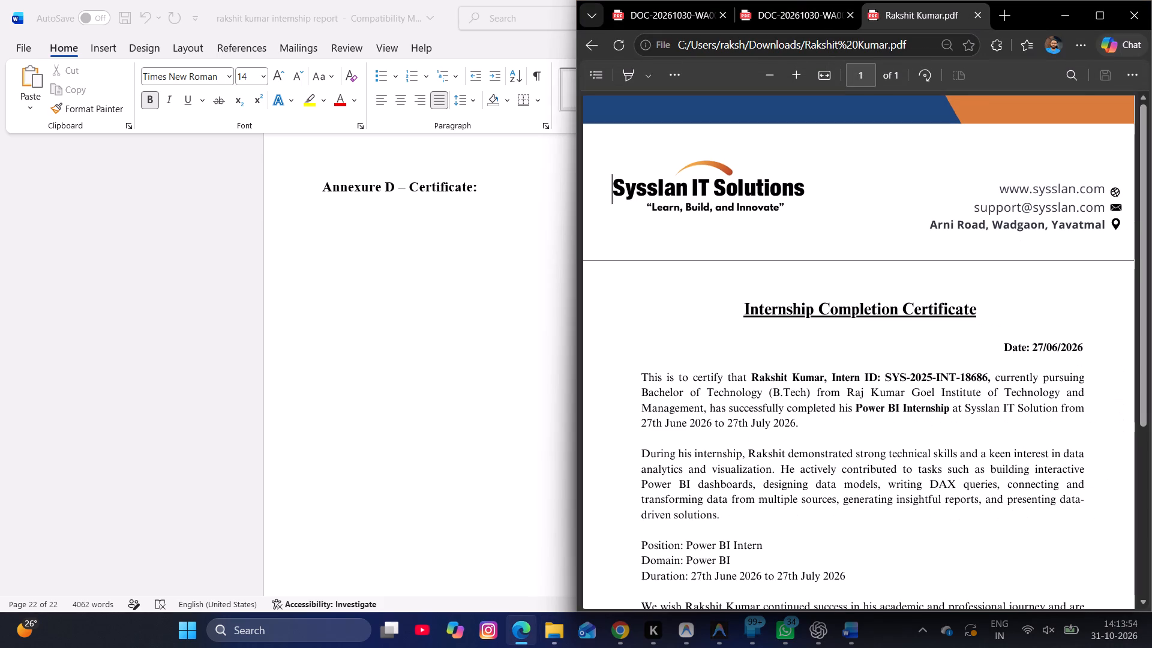
Capture a screenshot of the full internship completion certificate page, cropped to the page edges.
scroll(886, 464, "down", 1)
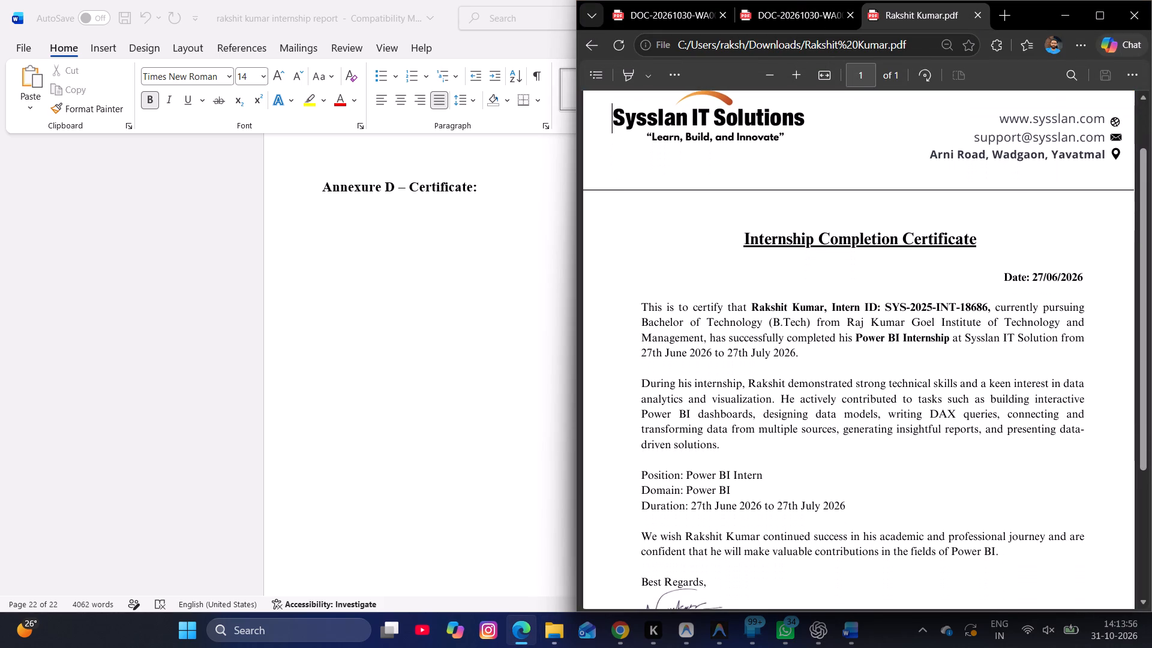
scroll(886, 464, "down", 2)
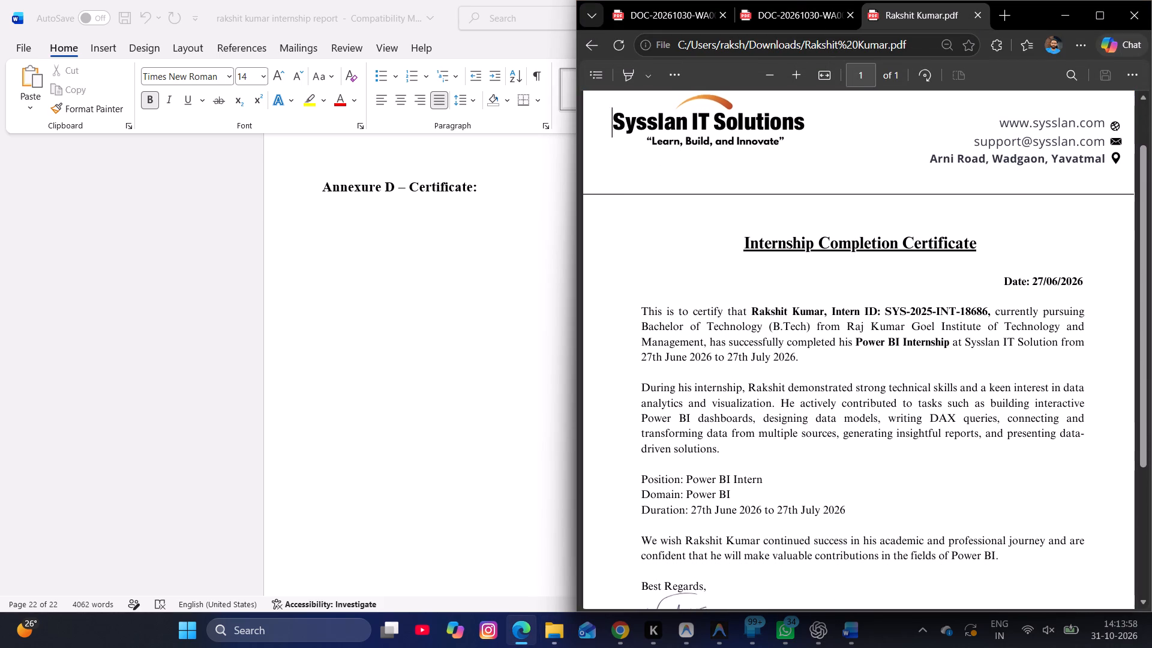
scroll(886, 464, "down", 1)
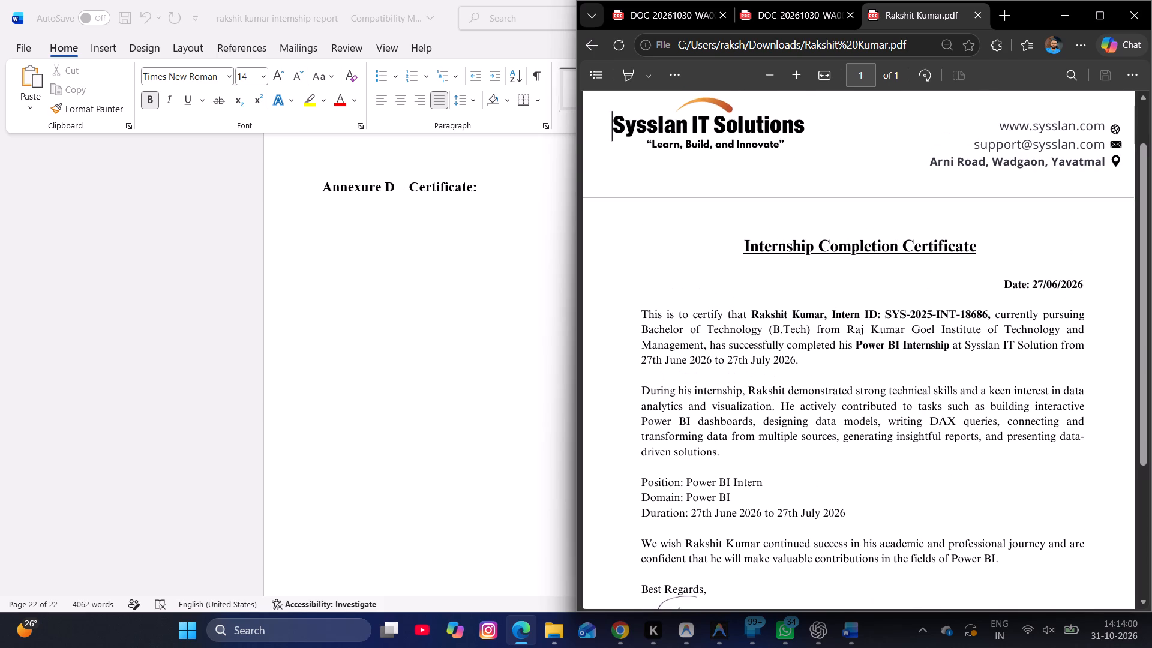
scroll(785, 338, "up", 1)
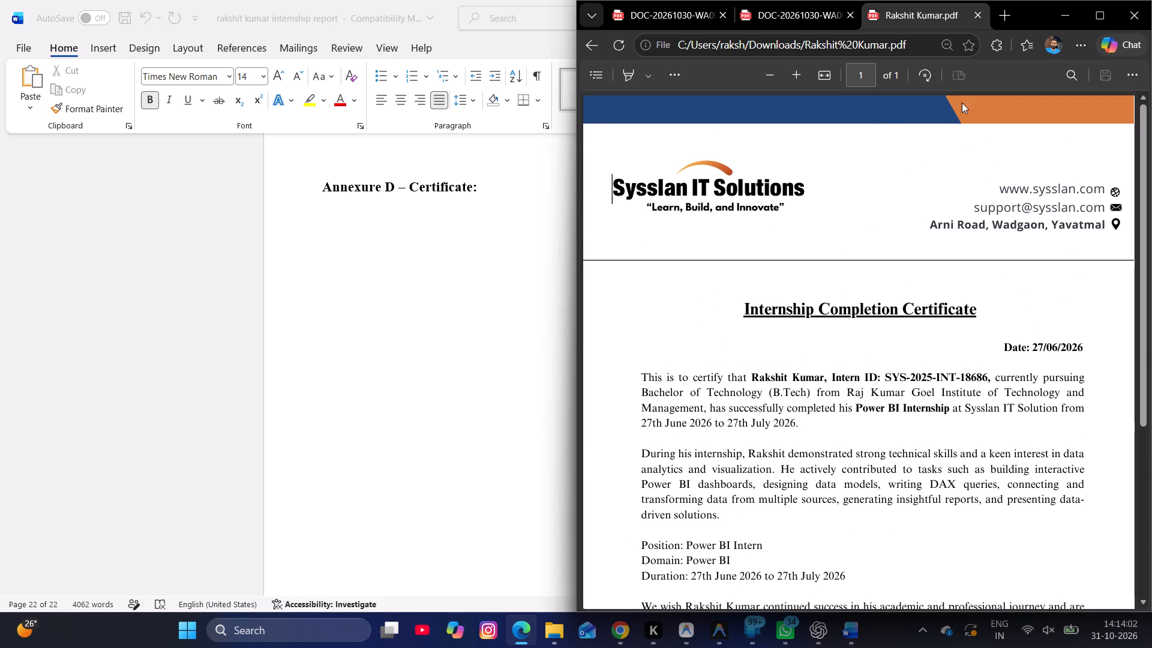
left_click_drag(919, 217, 810, 206)
scroll(762, 130, "down", 1)
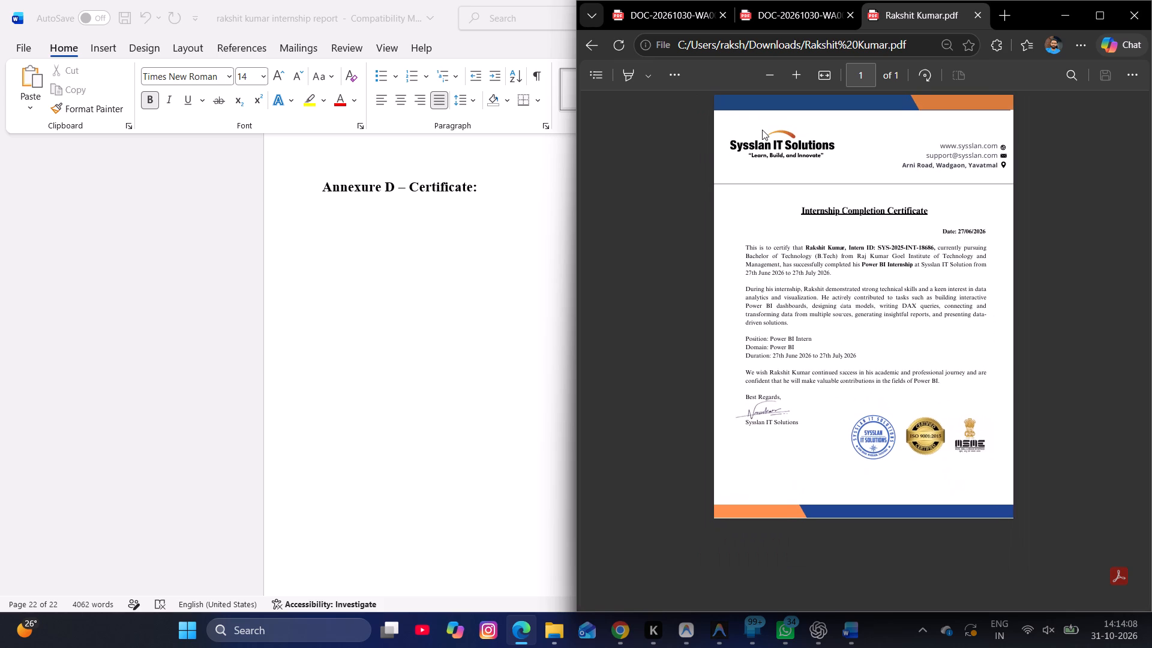
scroll(762, 130, "up", 1)
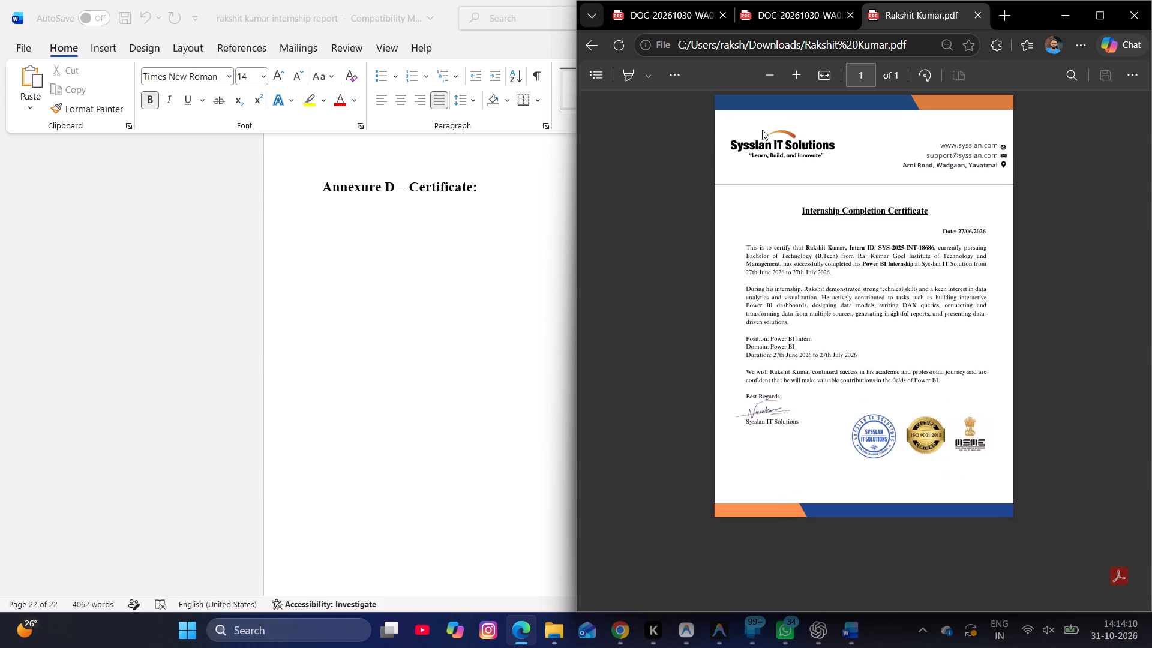
key("Print")
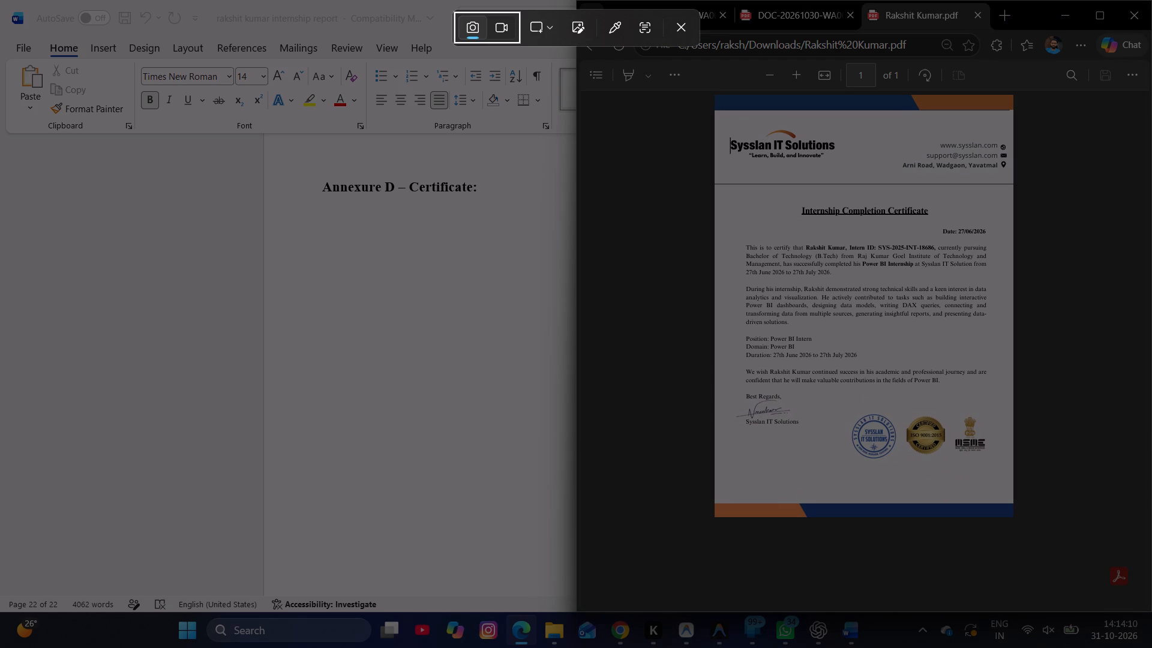
left_click_drag(718, 94, 1079, 518)
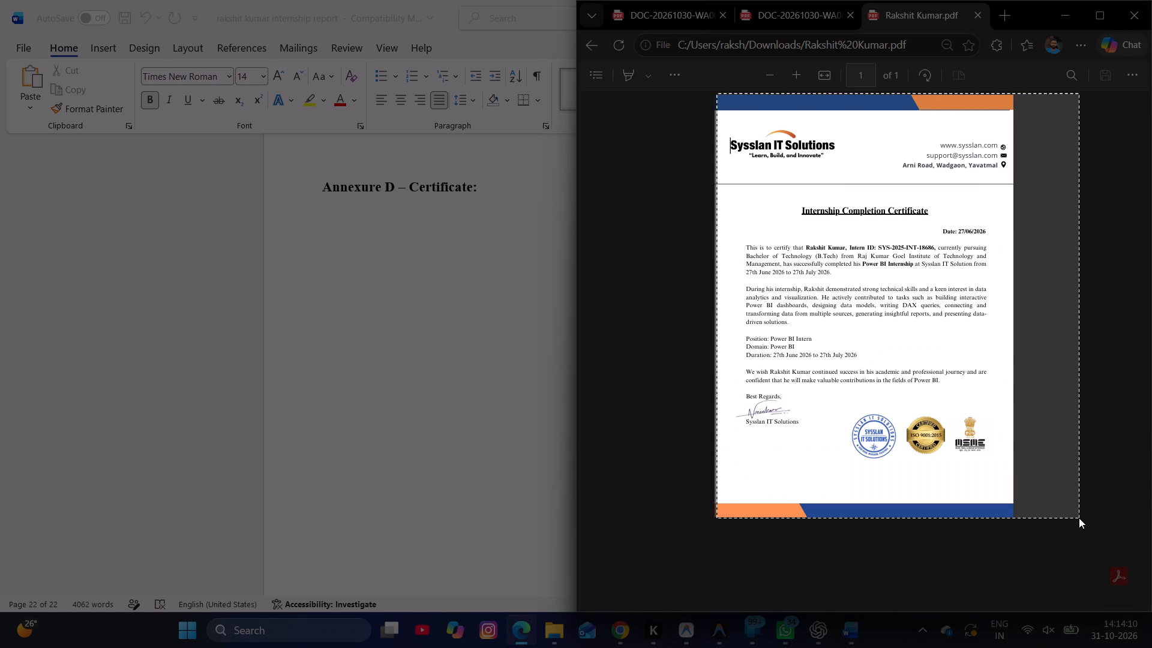
left_click_drag(1079, 518, 1009, 514)
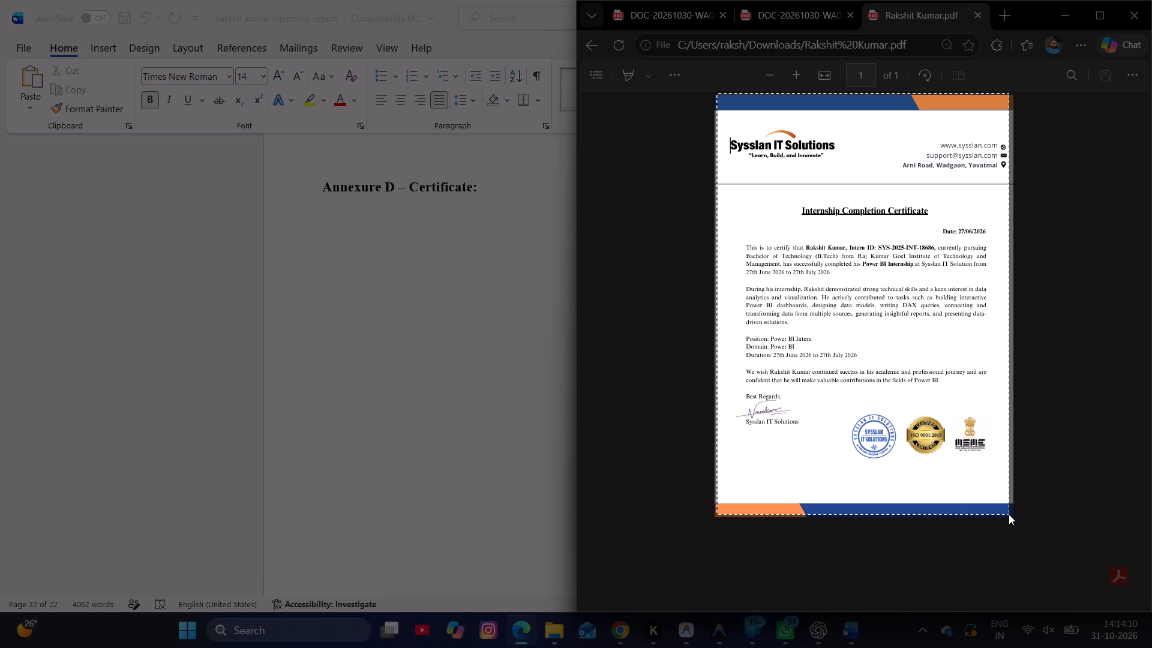
left_click_drag(1009, 514, 1025, 500)
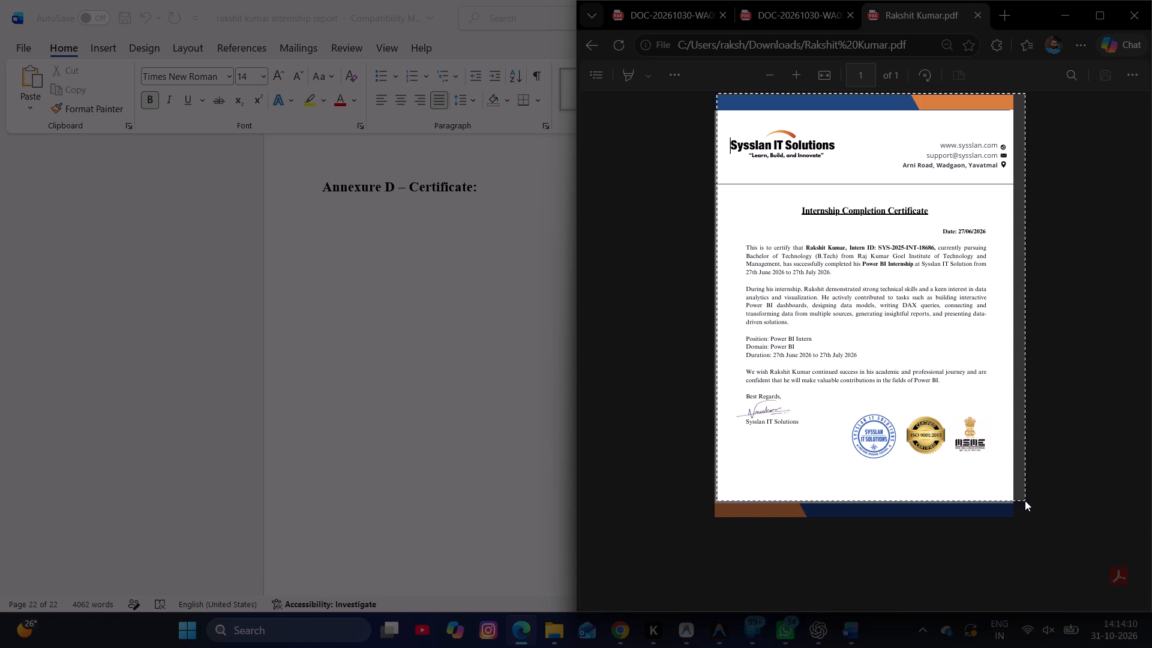
left_click_drag(1025, 500, 1007, 509)
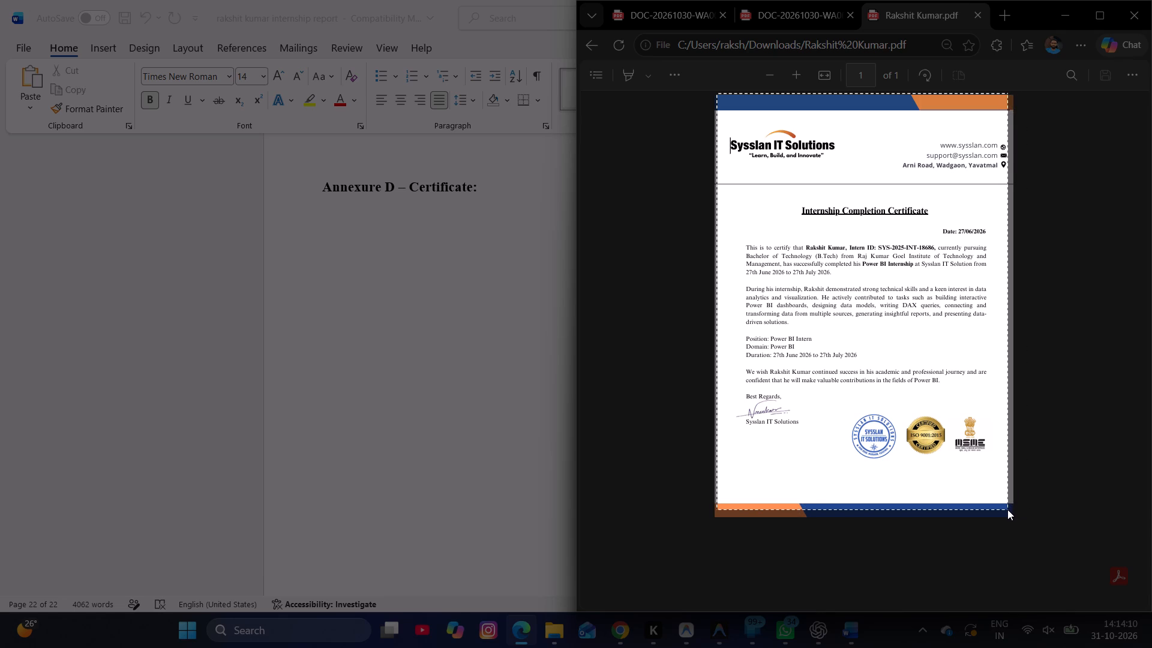
left_click_drag(1007, 509, 1007, 509)
left_click_drag(1007, 509, 1013, 509)
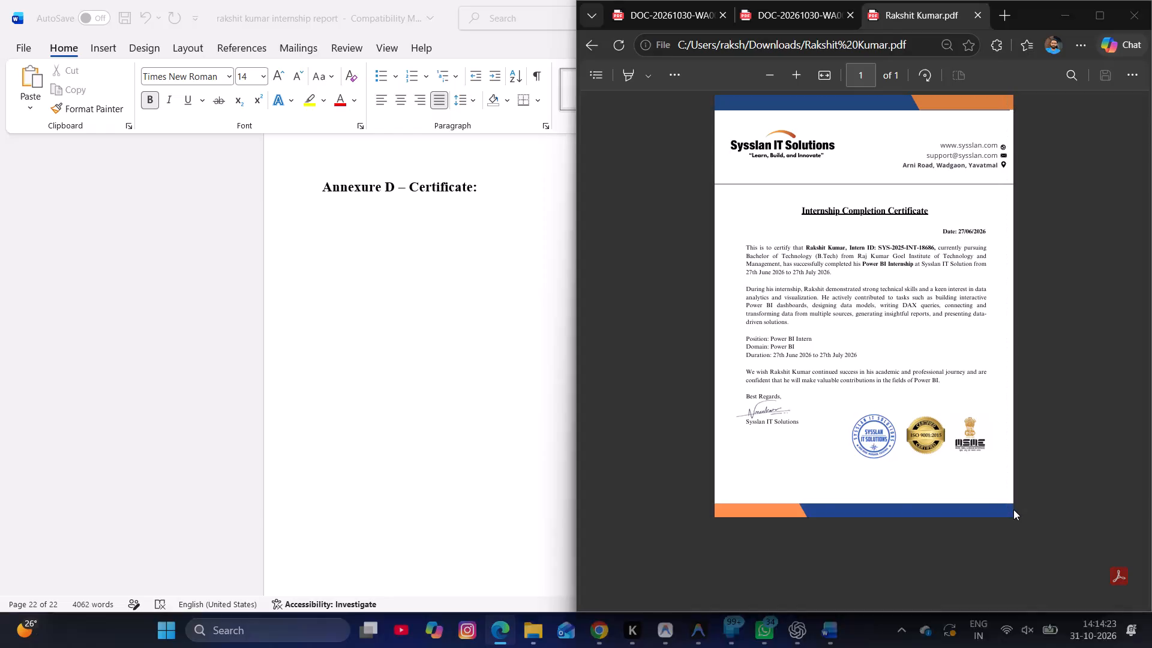
Switch back to Word and paste the captured certificate image on a new line below the Annexure D – Certificate heading.
left_click(382, 246)
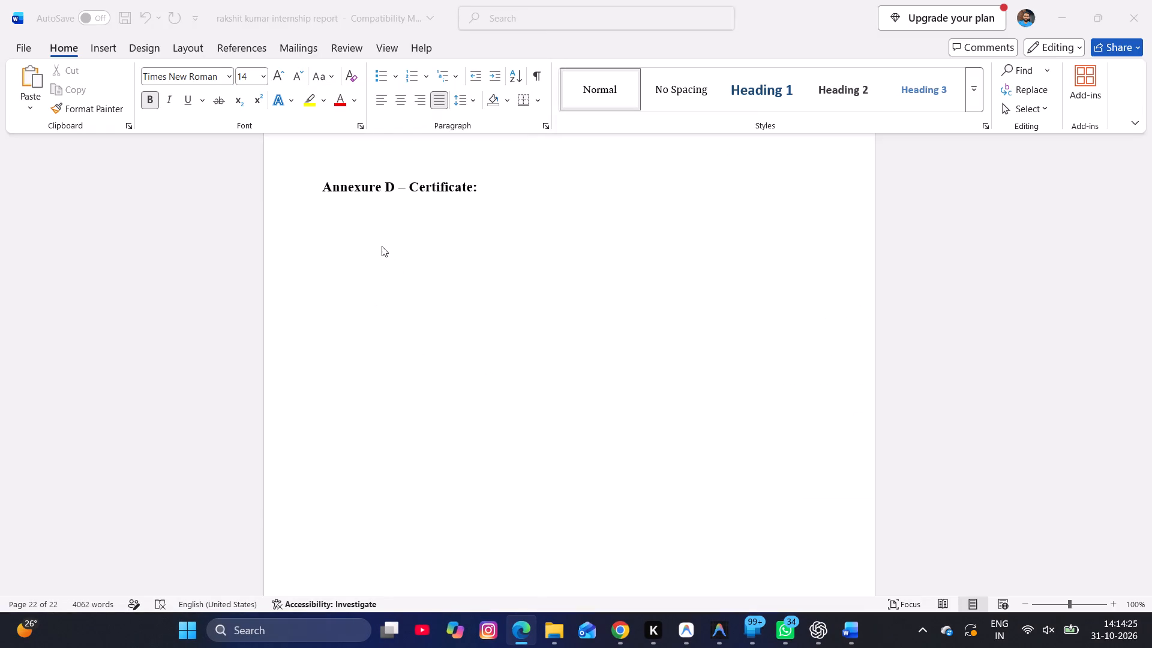
key("Return")
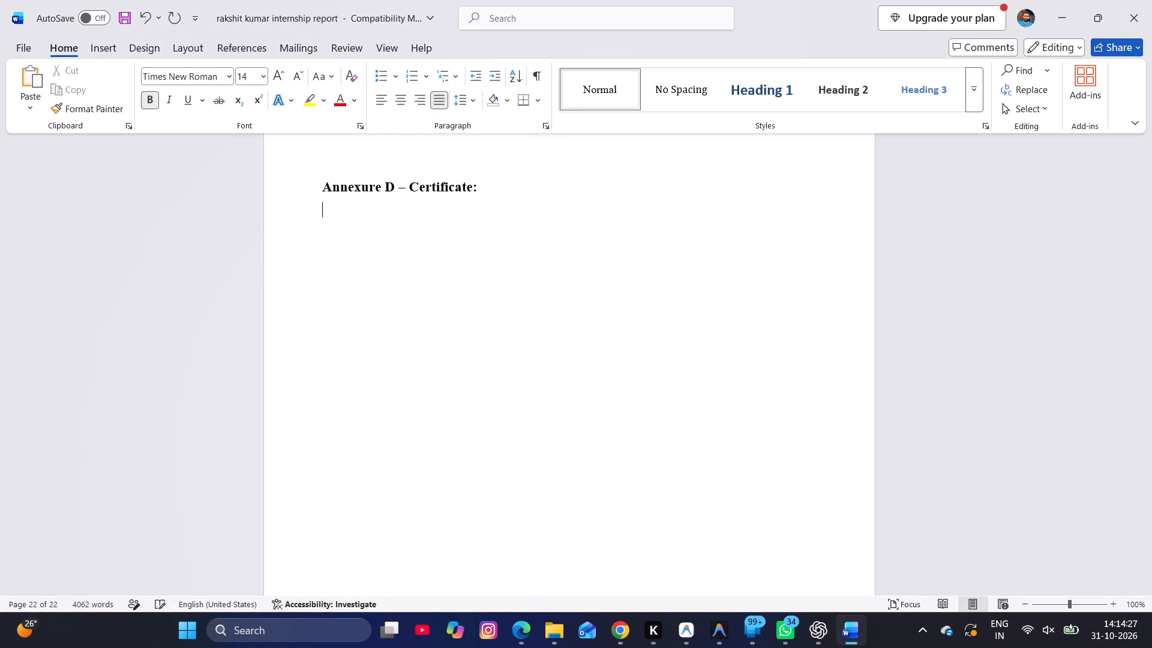
key("ctrl+v")
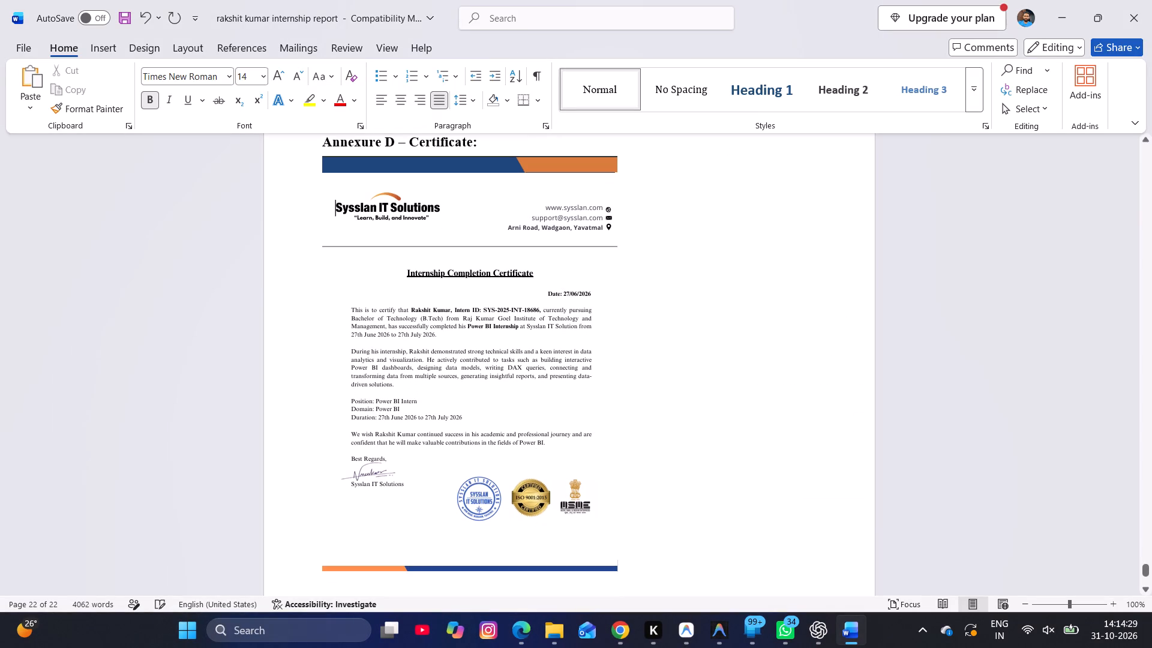
Enlarge the certificate image proportionally to about four-fifths of the text width, keeping it on the Annexure D page below its heading.
left_click(590, 533)
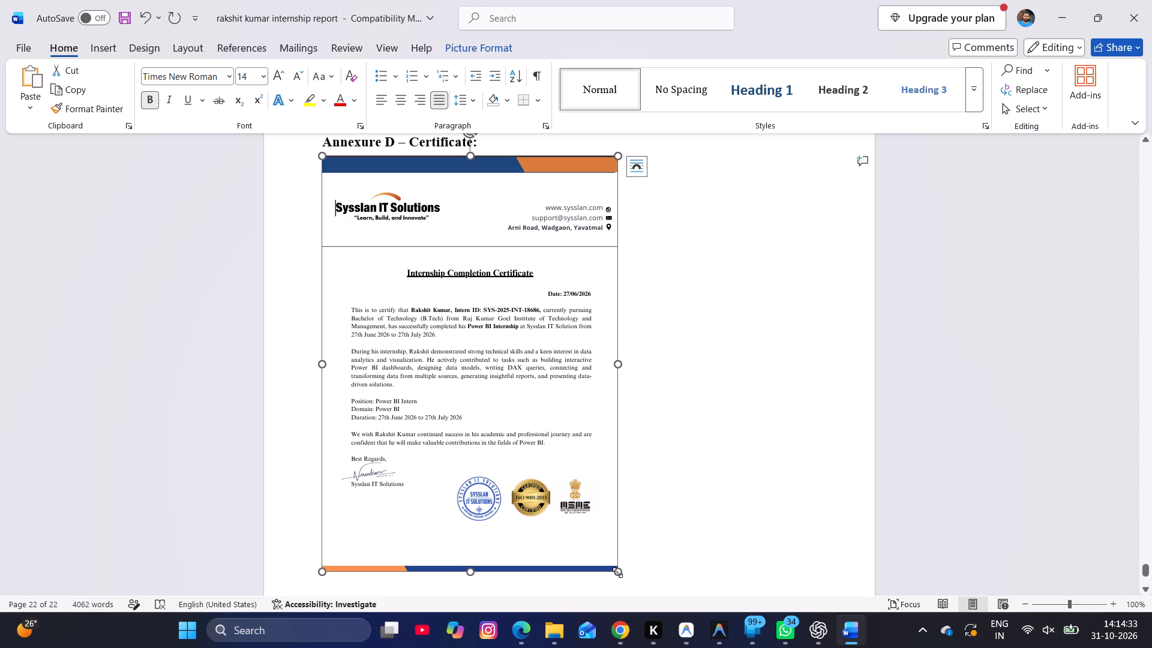
left_click_drag(617, 572, 731, 611)
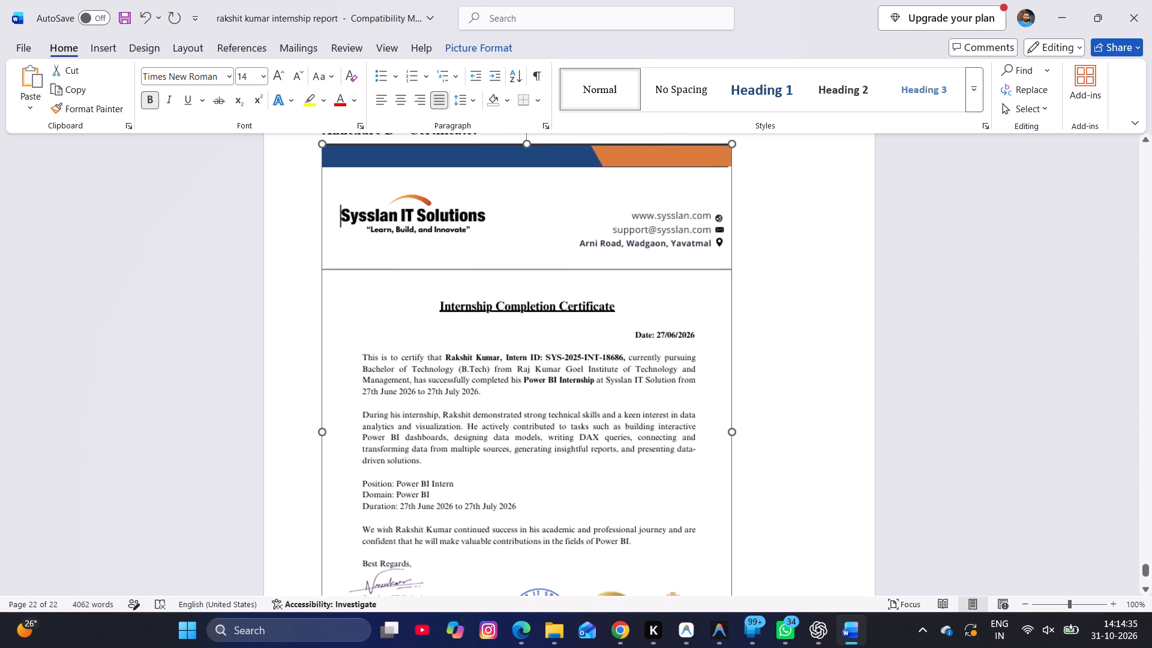
left_click_drag(731, 611, 731, 610)
left_click(801, 492)
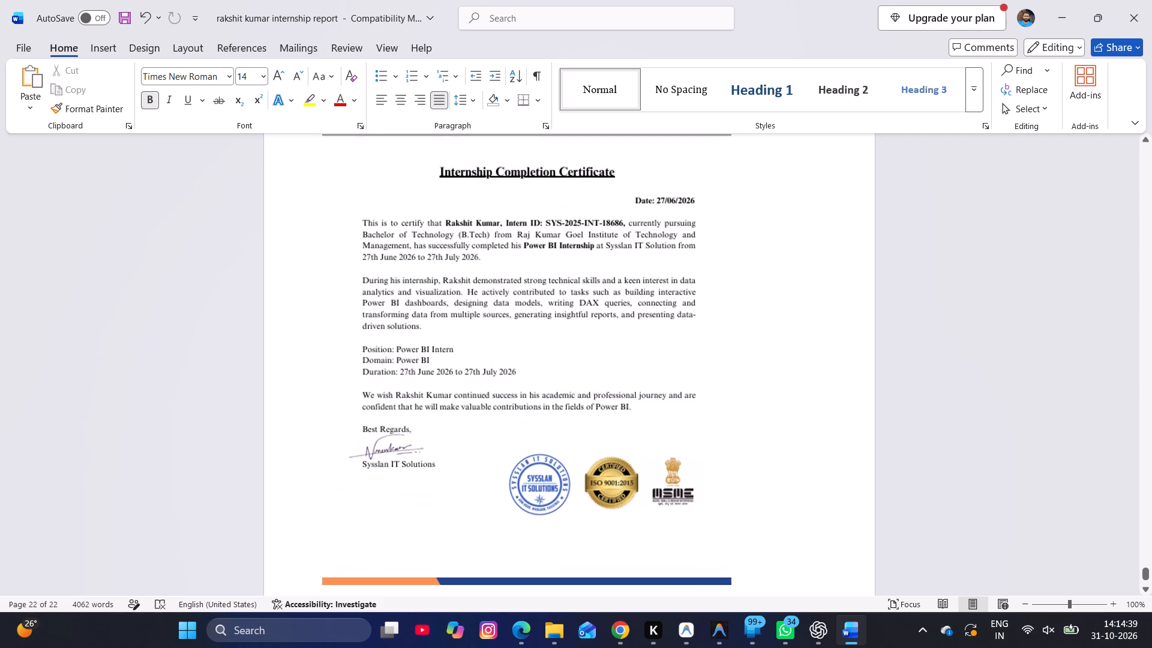
left_click(641, 433)
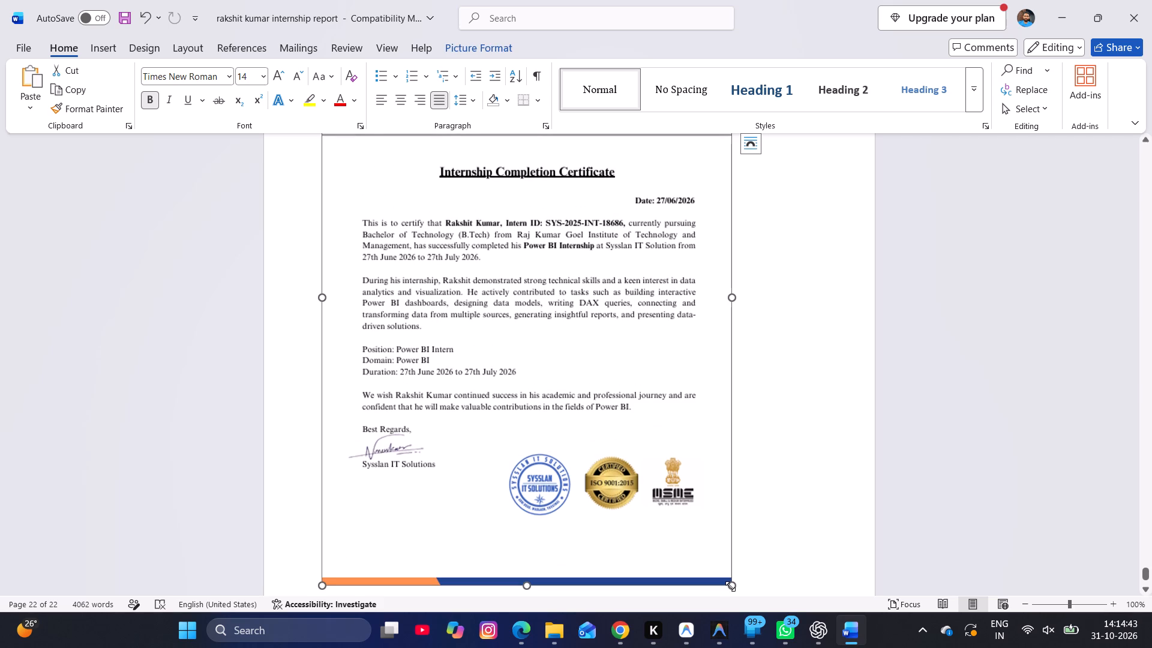
left_click_drag(730, 586, 712, 556)
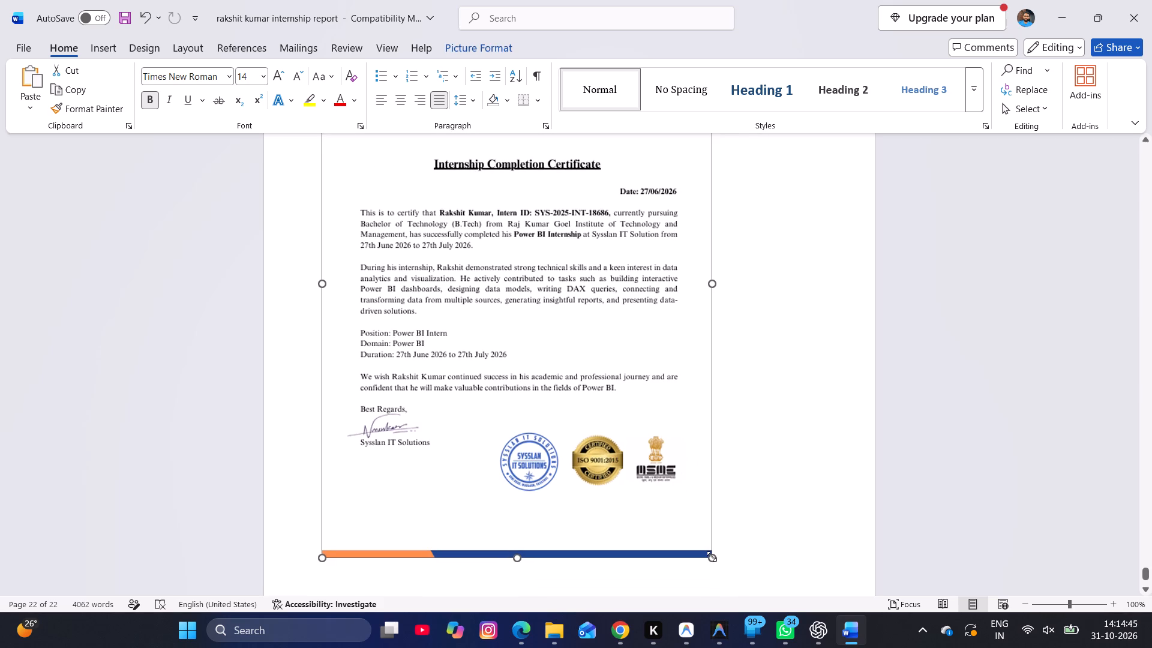
left_click(664, 347)
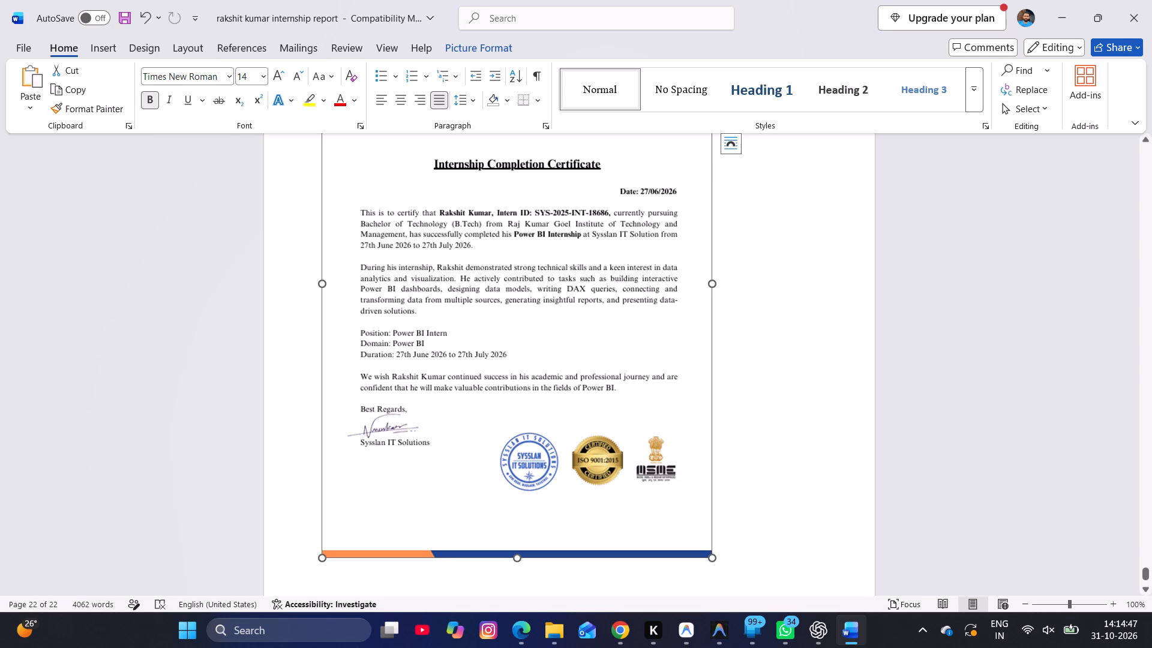
left_click(772, 342)
scroll(772, 342, "up", 1)
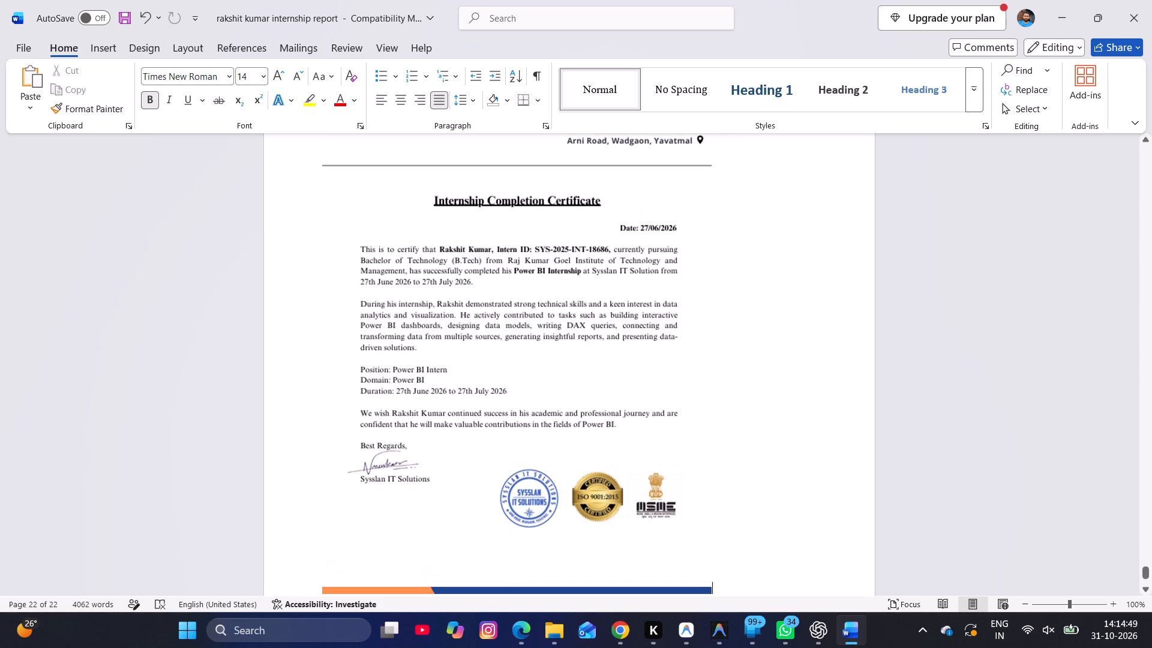
scroll(772, 342, "up", 2)
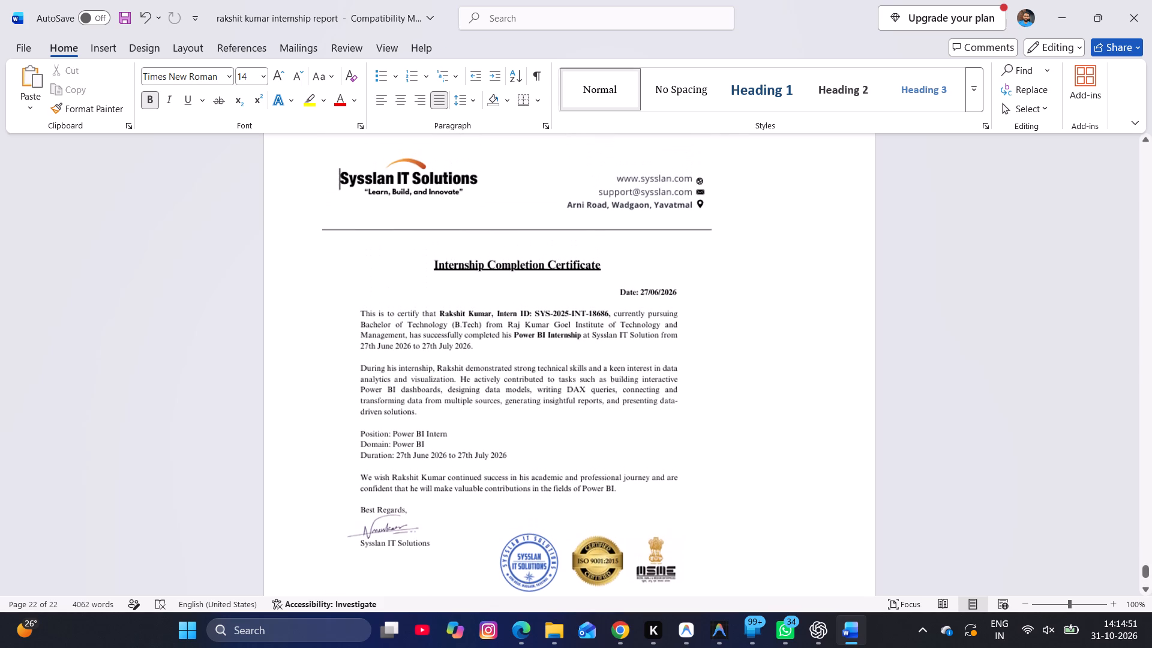
scroll(772, 342, "up", 1)
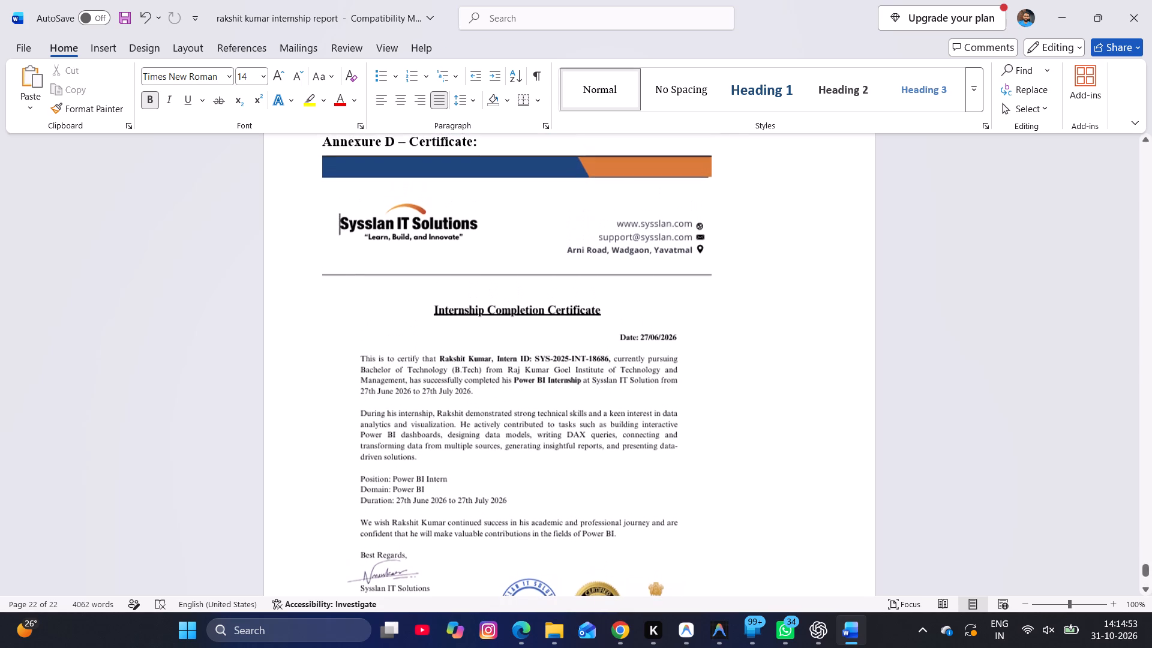
scroll(772, 342, "up", 1)
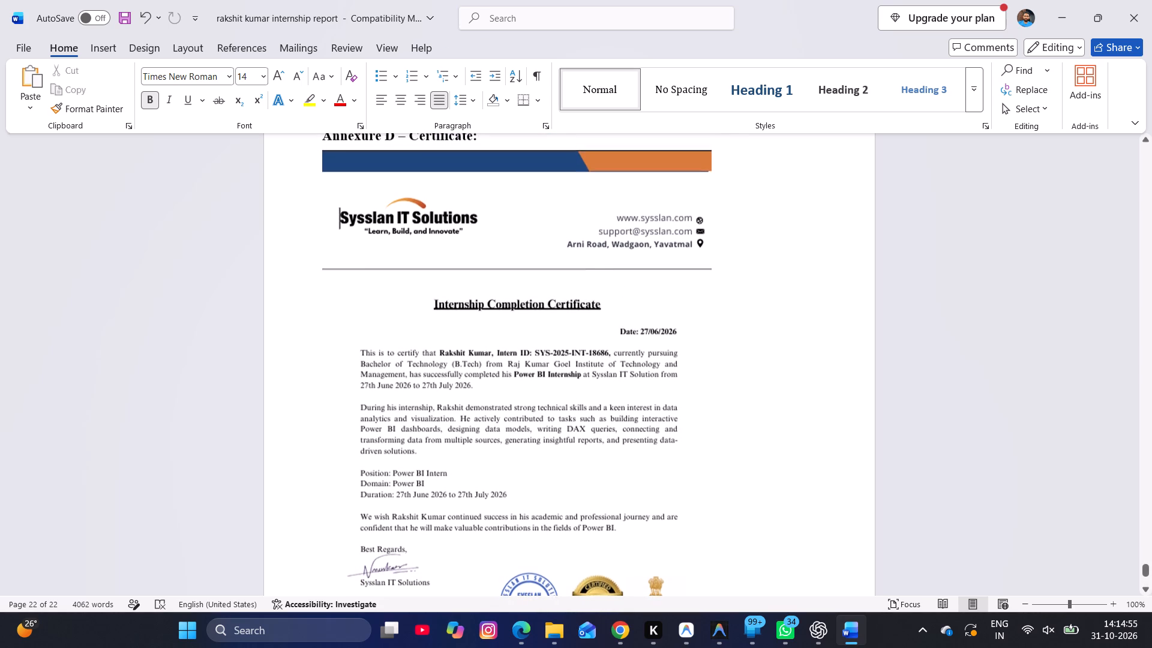
scroll(772, 342, "up", 1)
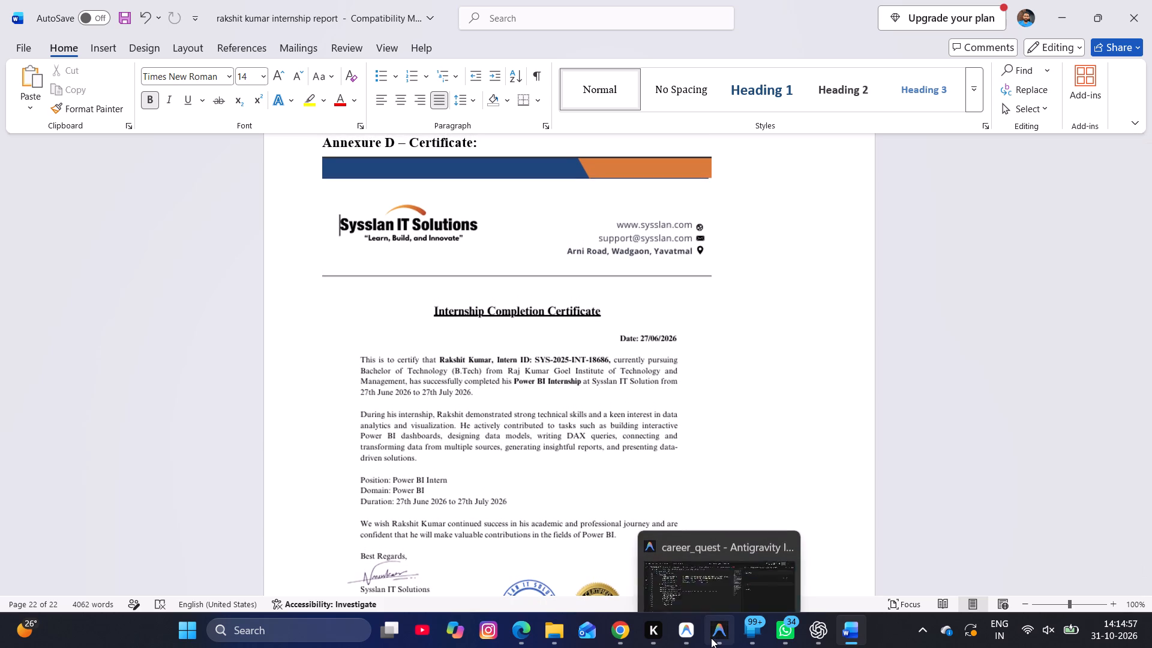
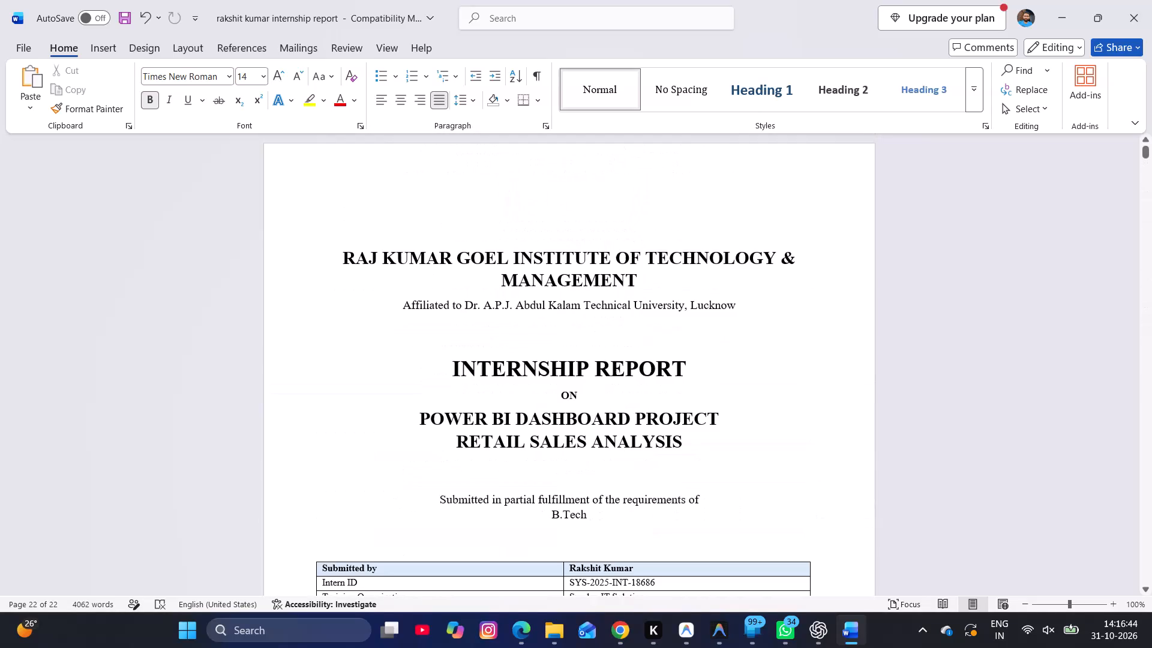
Set the page entry for References and Annexure in the Contents table to 21-22.
scroll(725, 471, "down", 1)
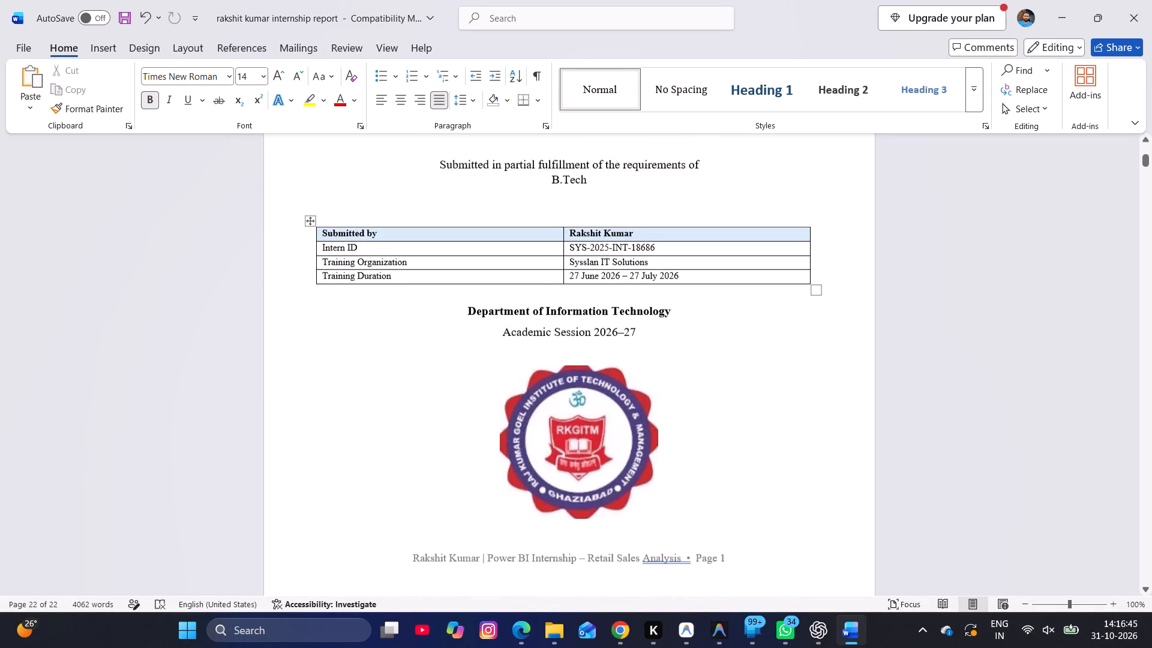
scroll(725, 471, "down", 1)
scroll(676, 445, "down", 3)
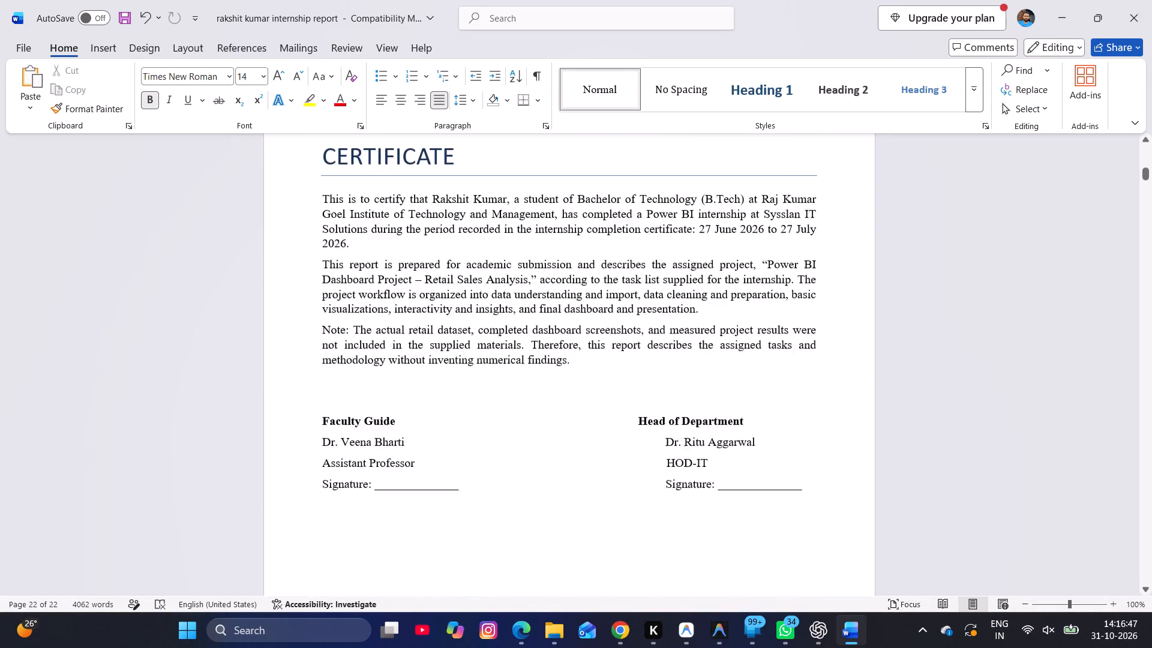
scroll(676, 445, "down", 9)
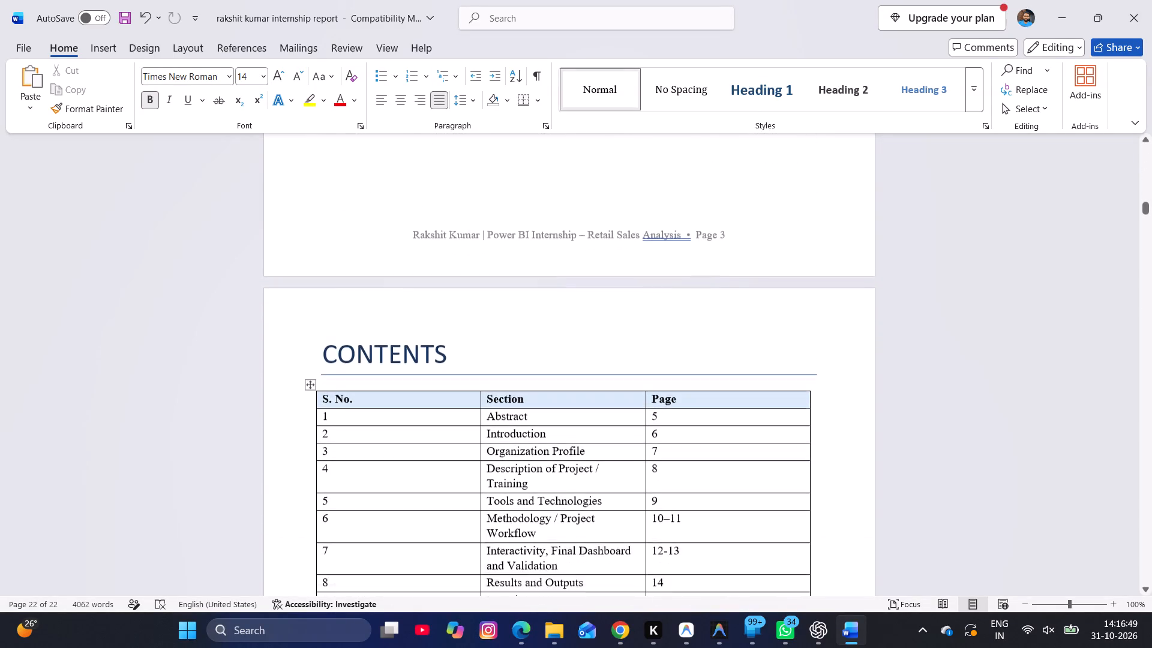
scroll(676, 445, "down", 3)
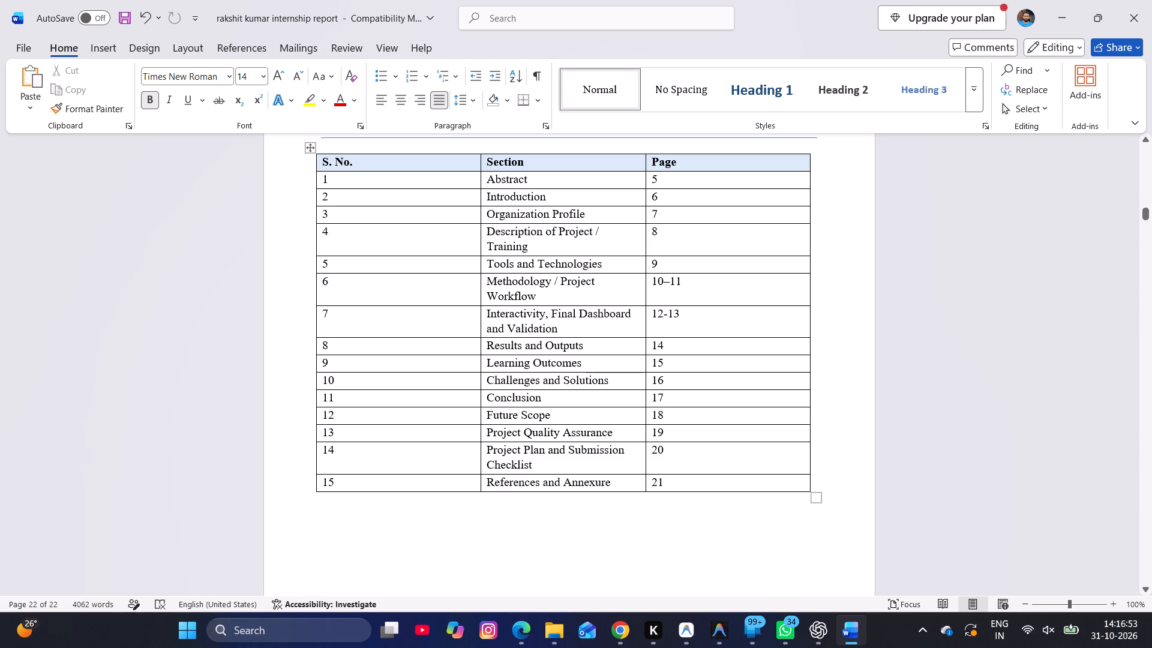
left_click(671, 481)
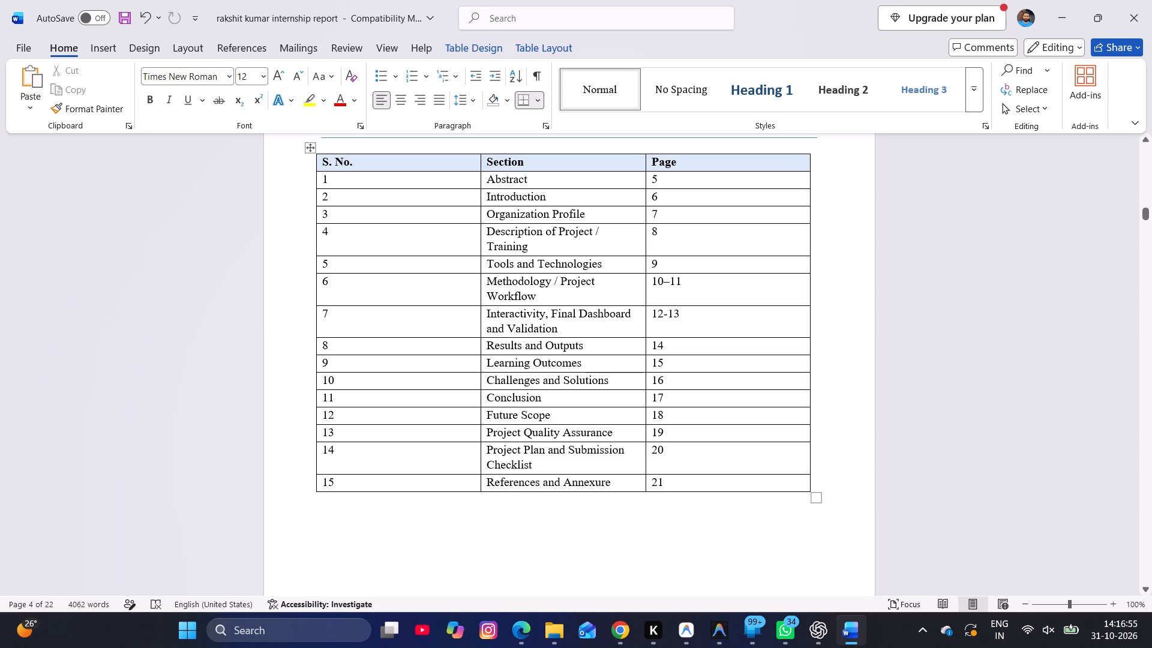
key("minus")
type("22")
left_click(762, 528)
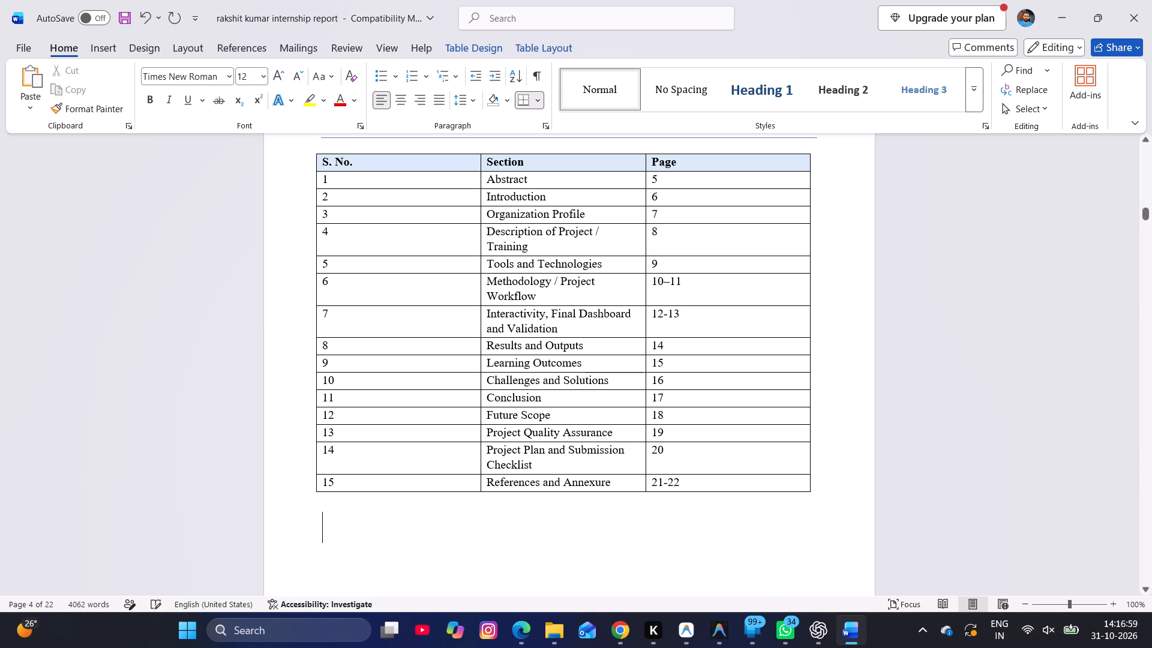
Save the report as a PDF in the Downloads folder, adding a space and 1 to the end of the file name.
scroll(762, 528, "down", 8)
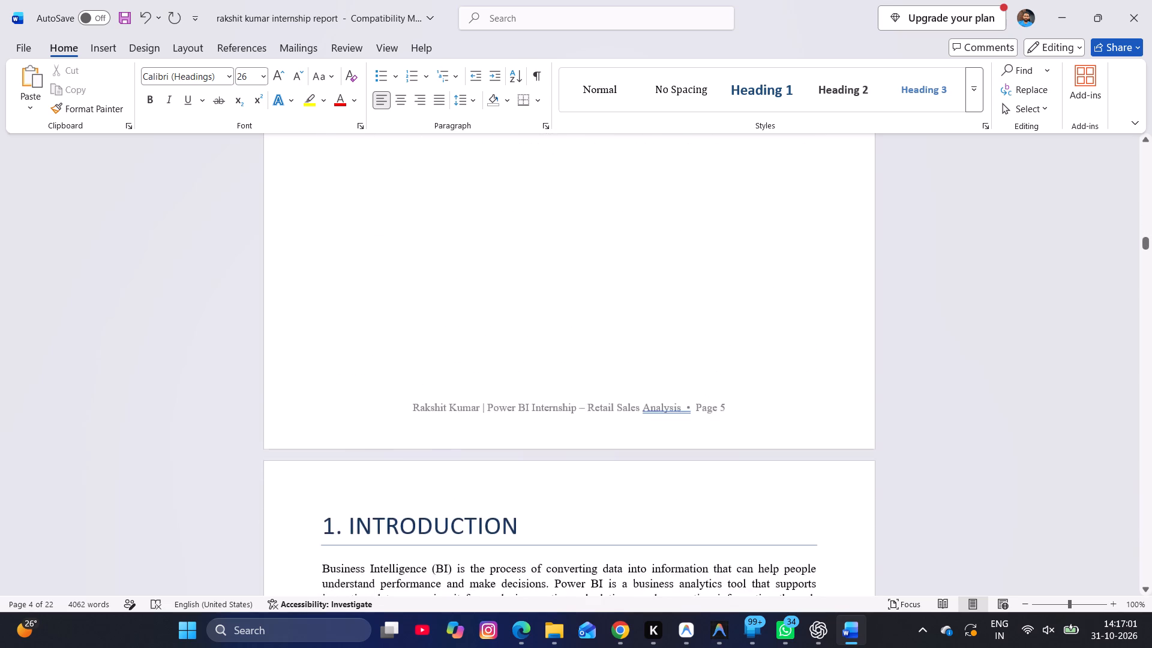
scroll(762, 528, "down", 7)
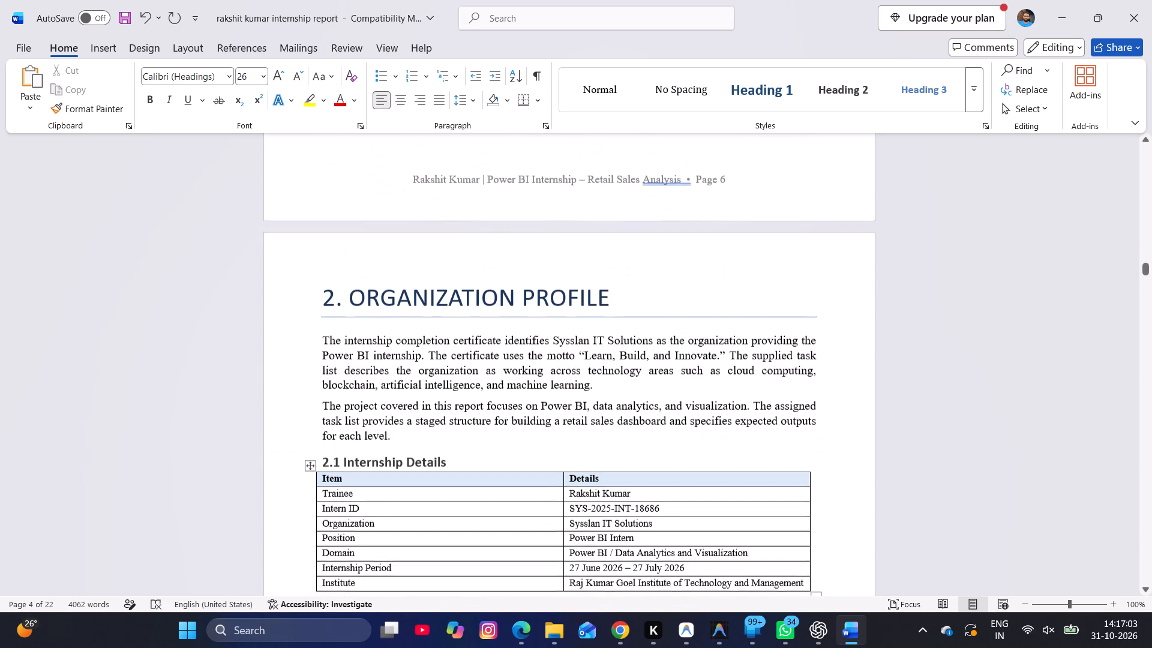
scroll(762, 528, "up", 1)
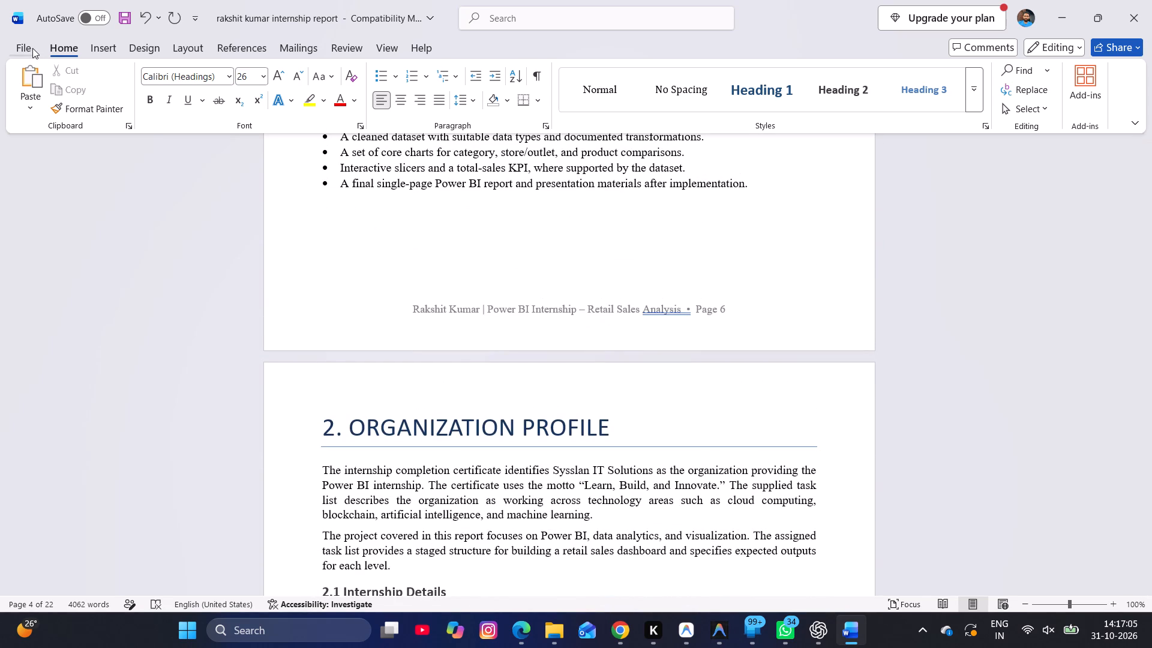
left_click(24, 49)
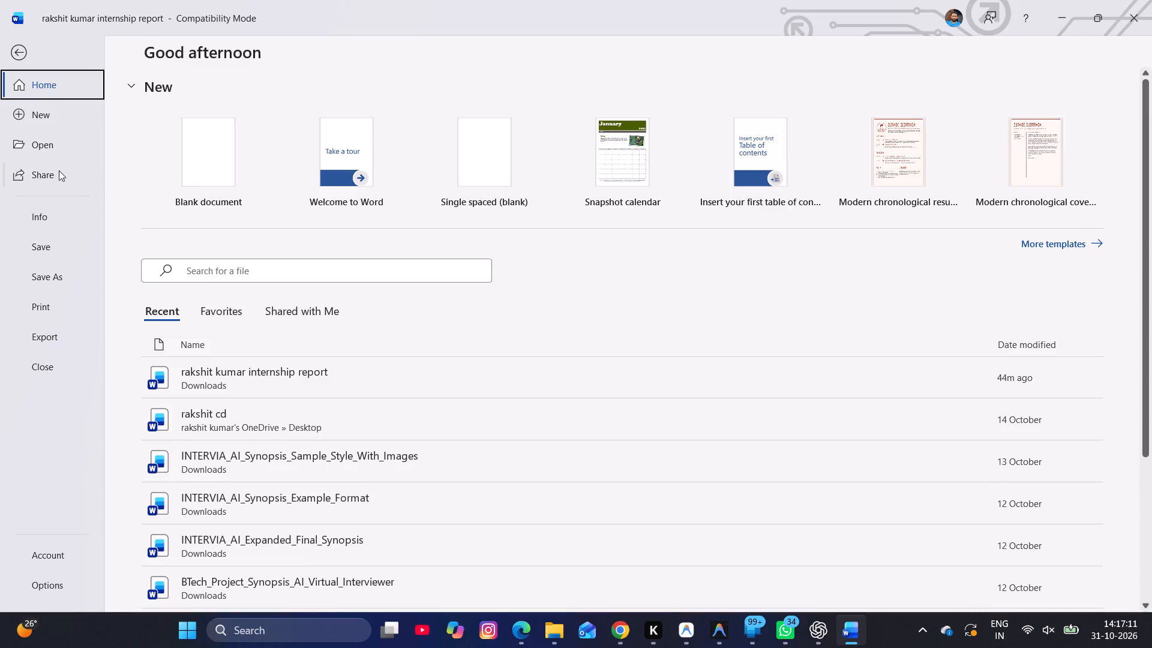
left_click(58, 280)
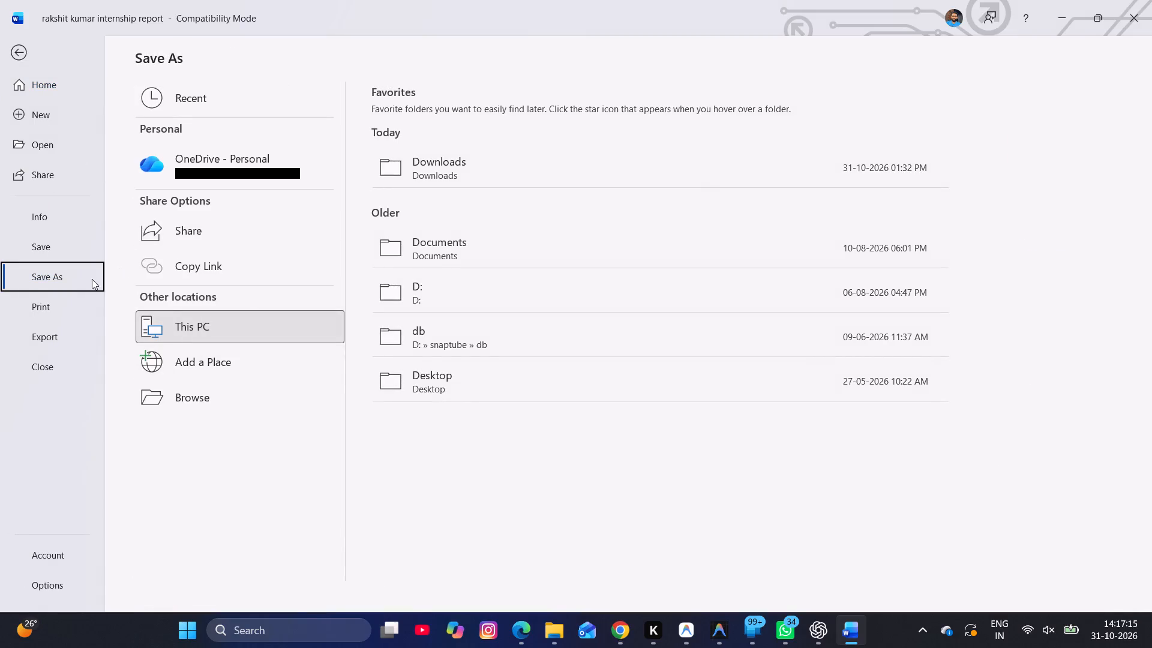
left_click(394, 176)
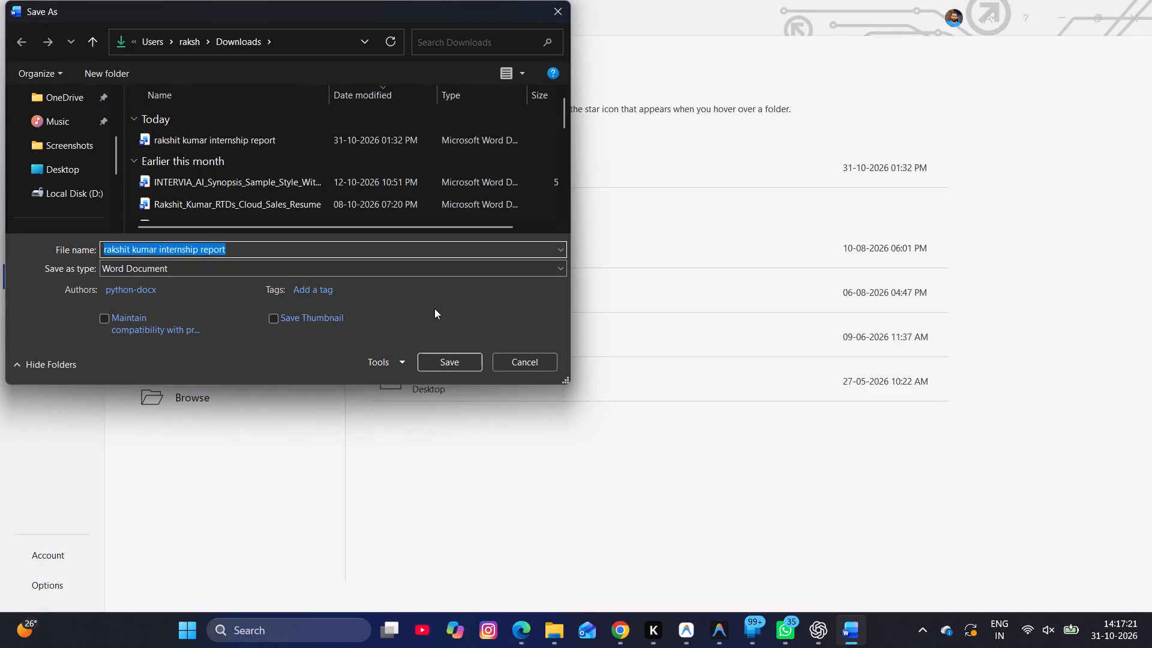
left_click(385, 253)
left_click(385, 253)
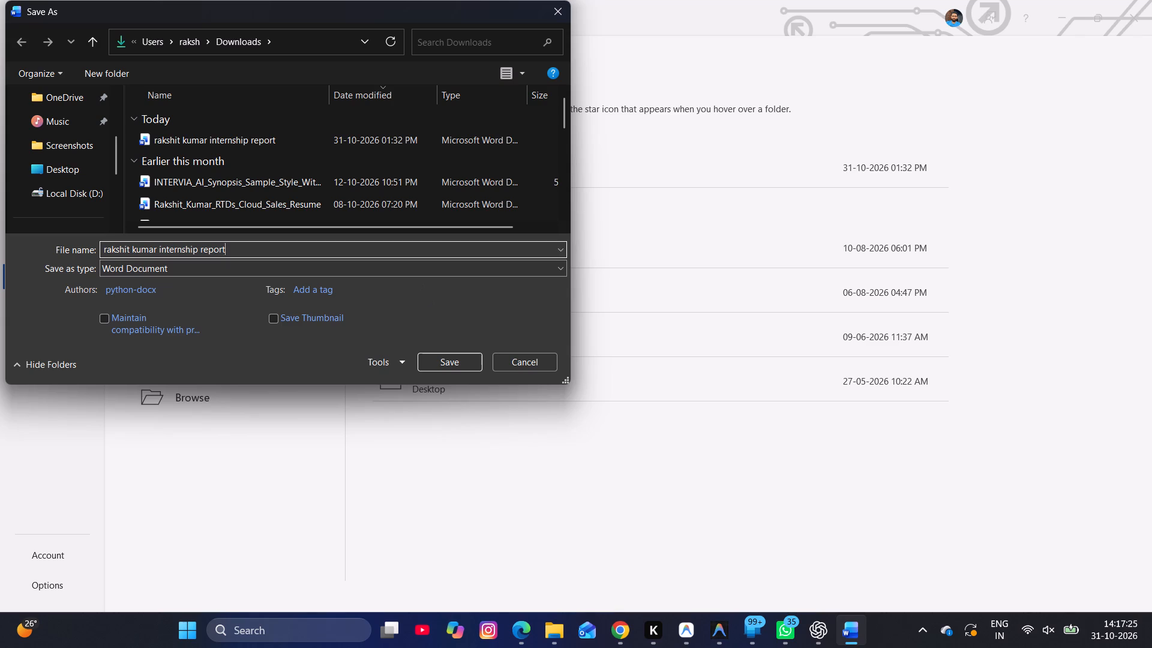
key("space")
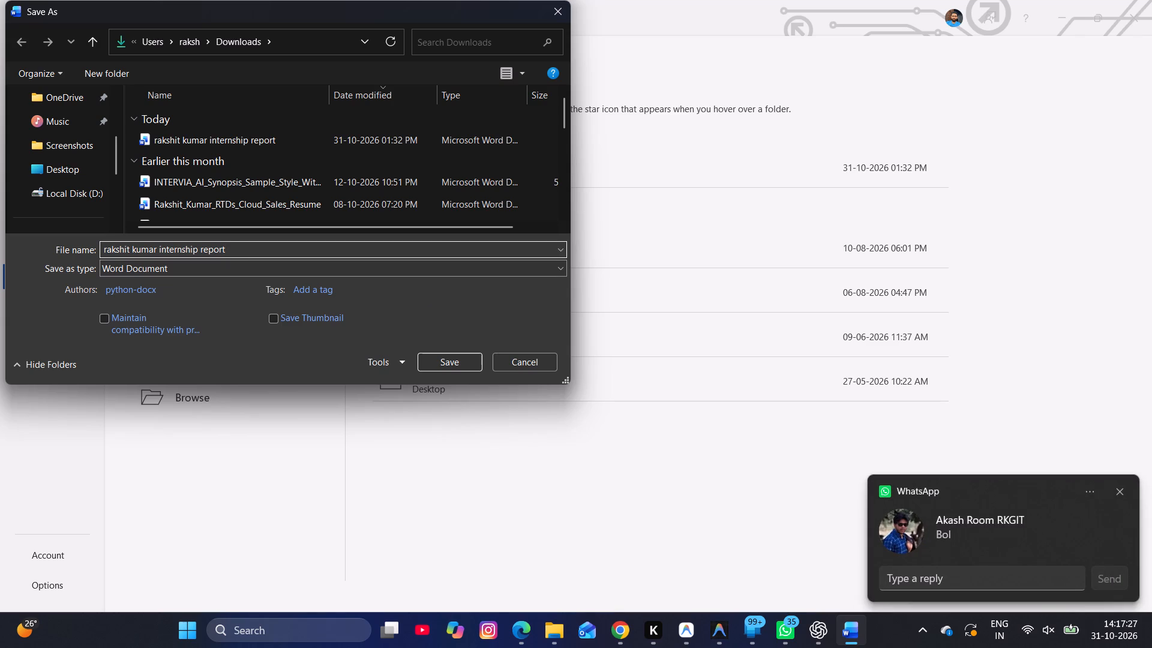
key("1")
left_click(493, 269)
left_click(339, 352)
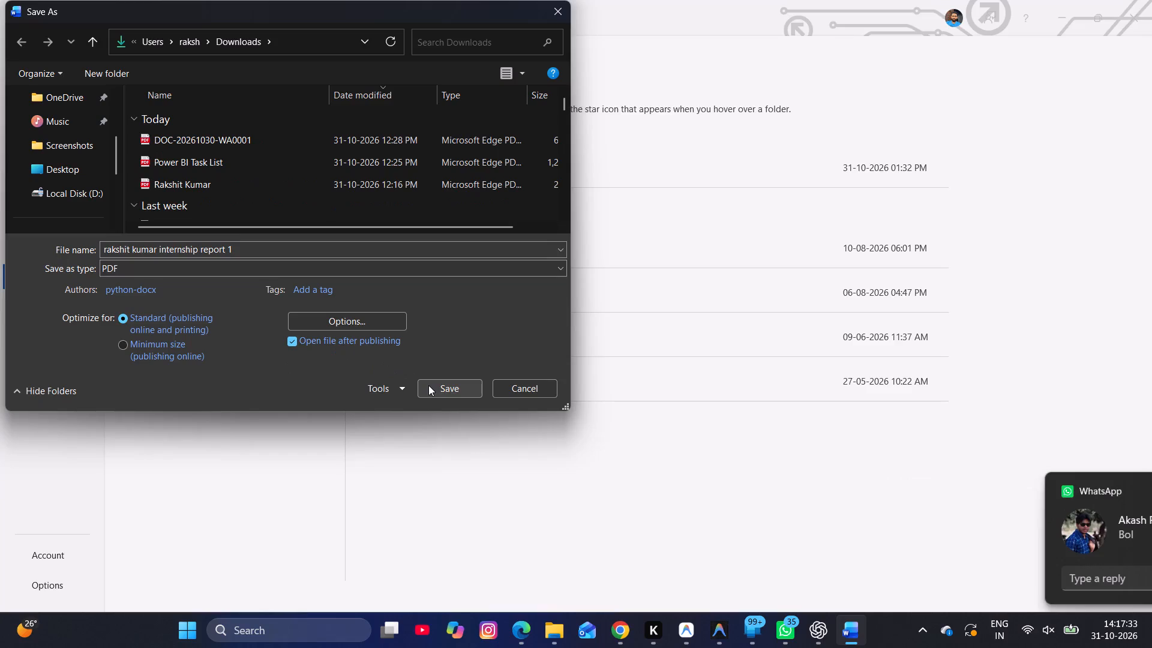
left_click(428, 385)
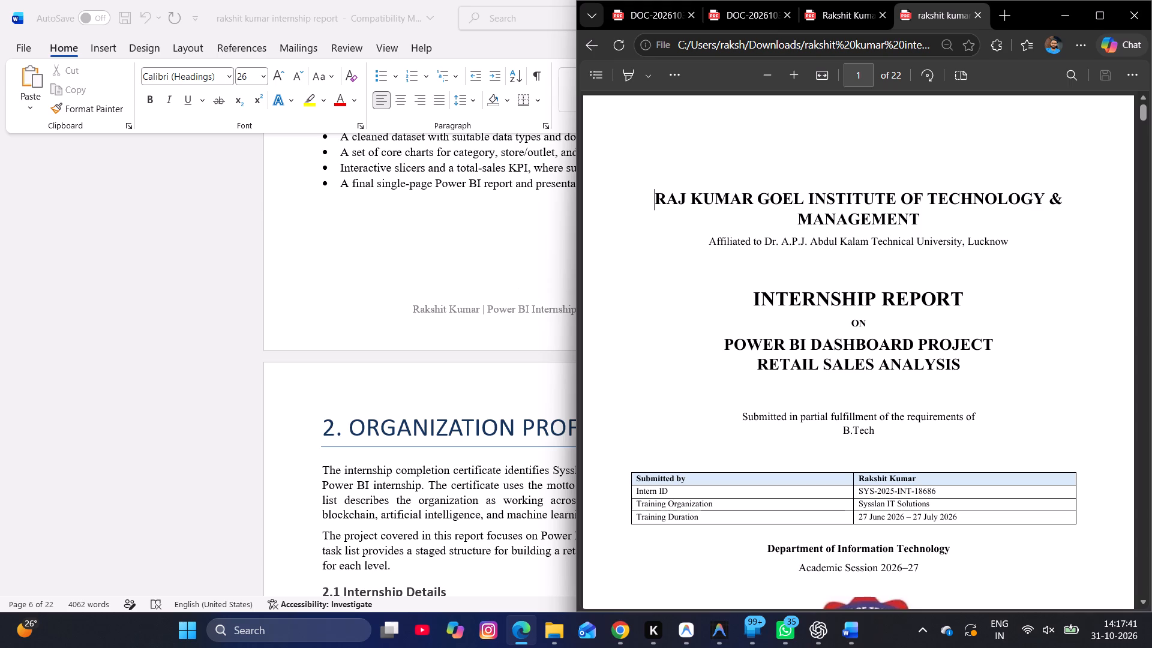
Switch back to Word and delete "– Retail Sales Analysis" from the page footer, keeping the bullet and page number after "Power BI Internship".
scroll(769, 361, "down", 4)
scroll(769, 361, "right", 1)
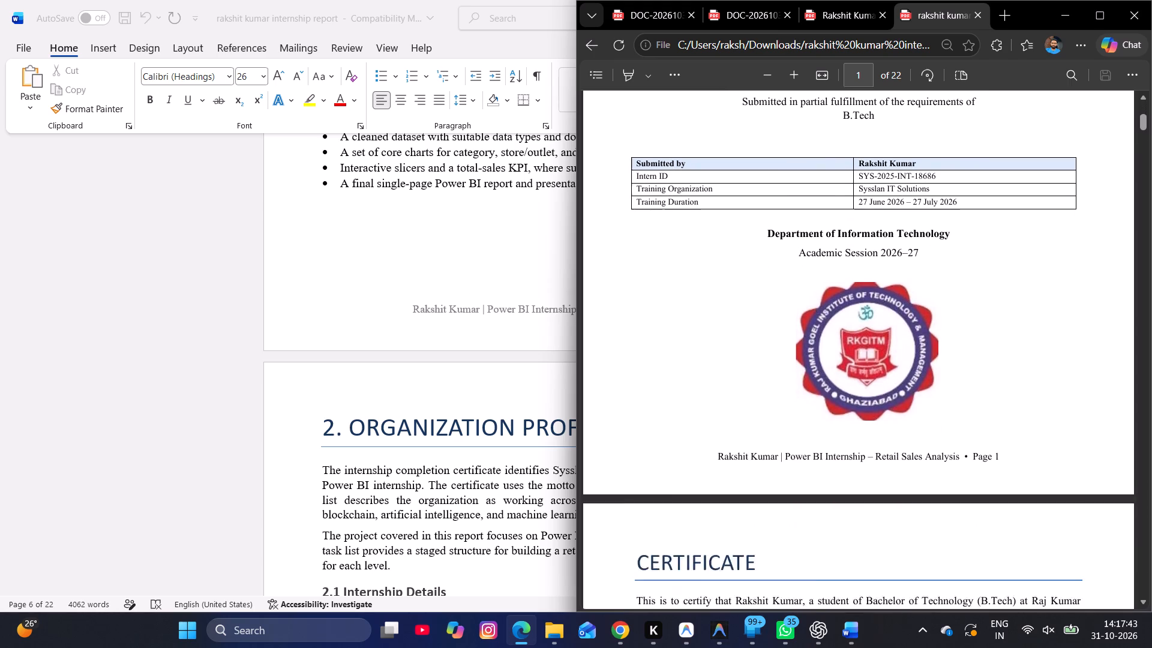
scroll(769, 361, "right", 1)
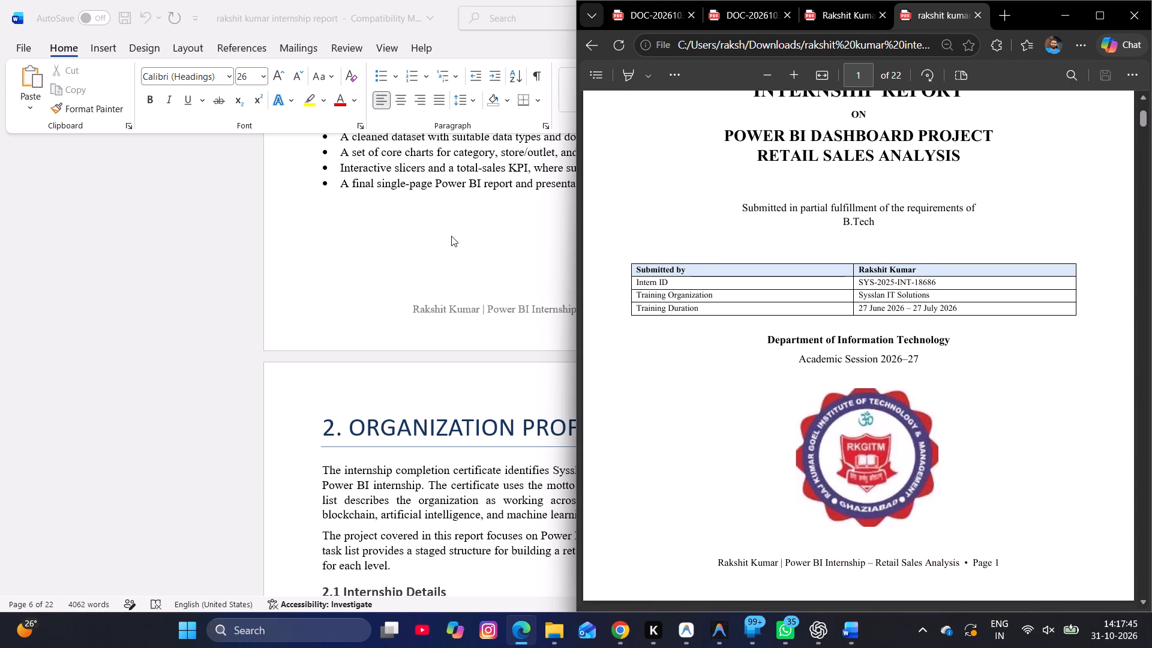
left_click(451, 236)
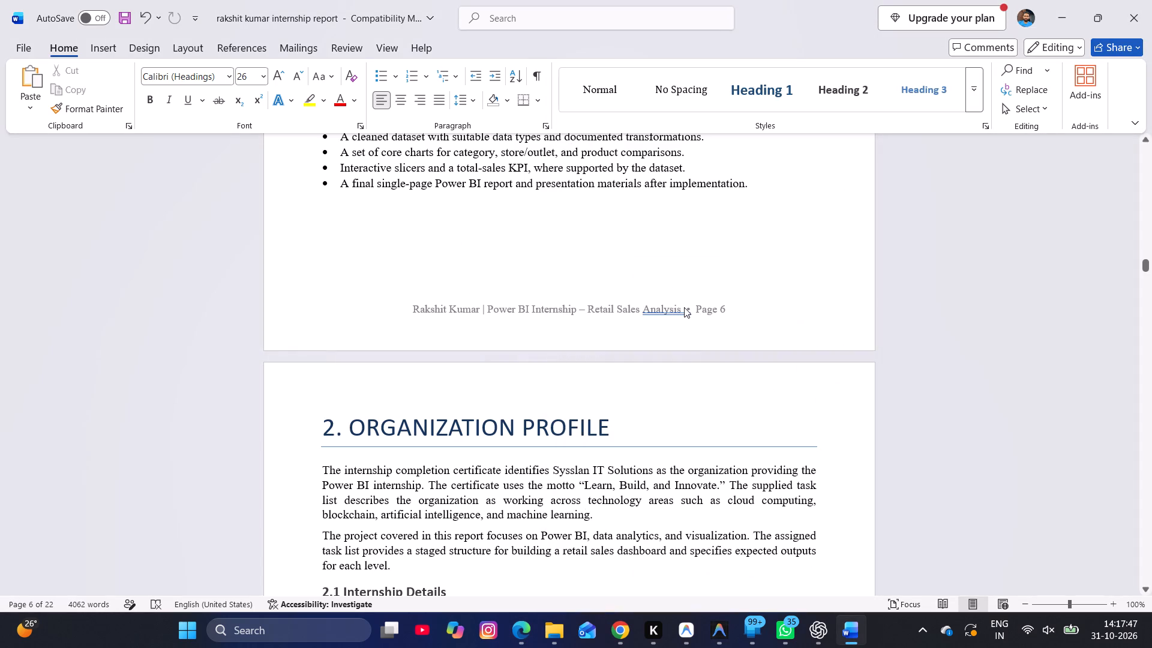
left_click(684, 307)
left_click(683, 313)
left_click(587, 307)
left_click(615, 236)
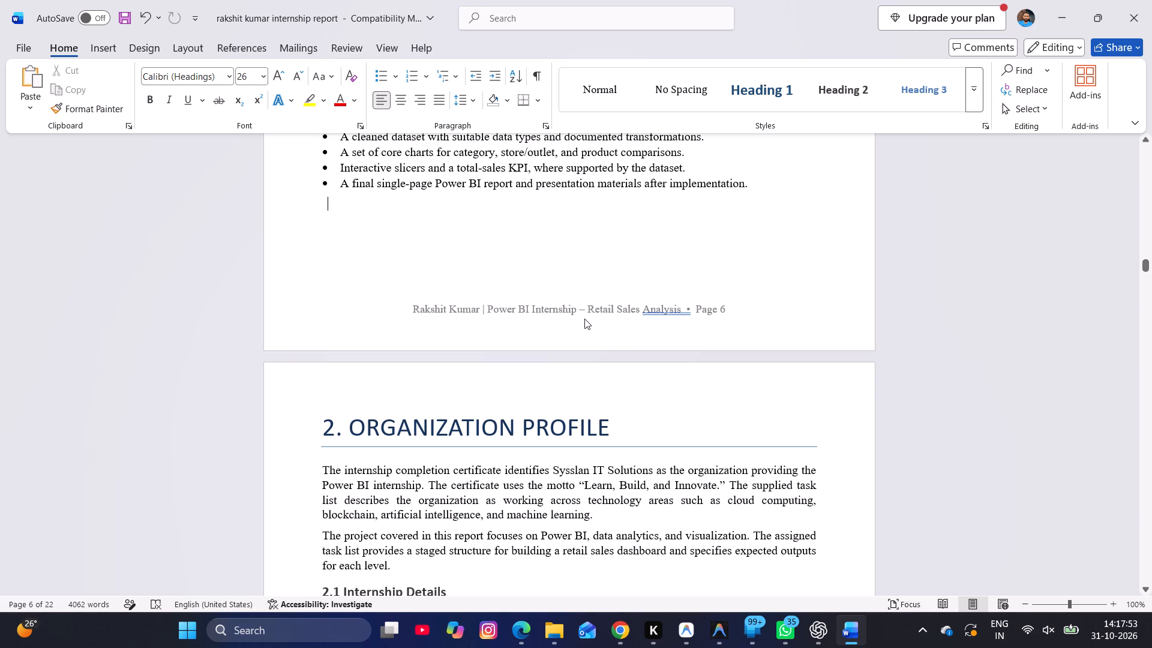
double_click(584, 319)
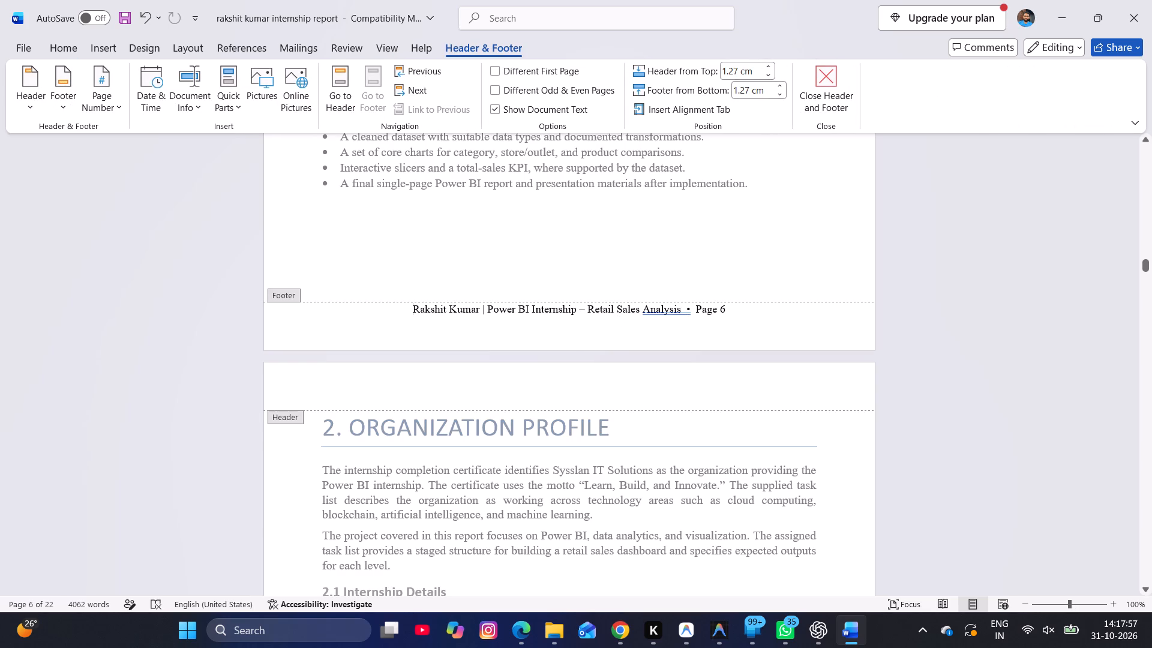
left_click(683, 311)
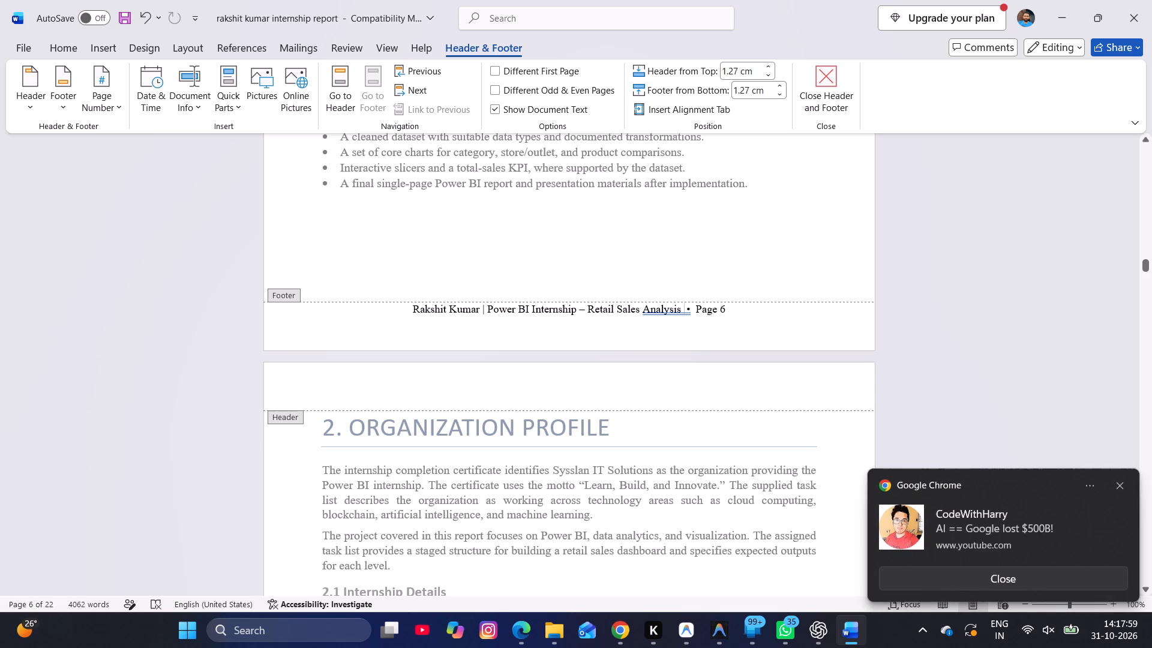
key("BackSpace")
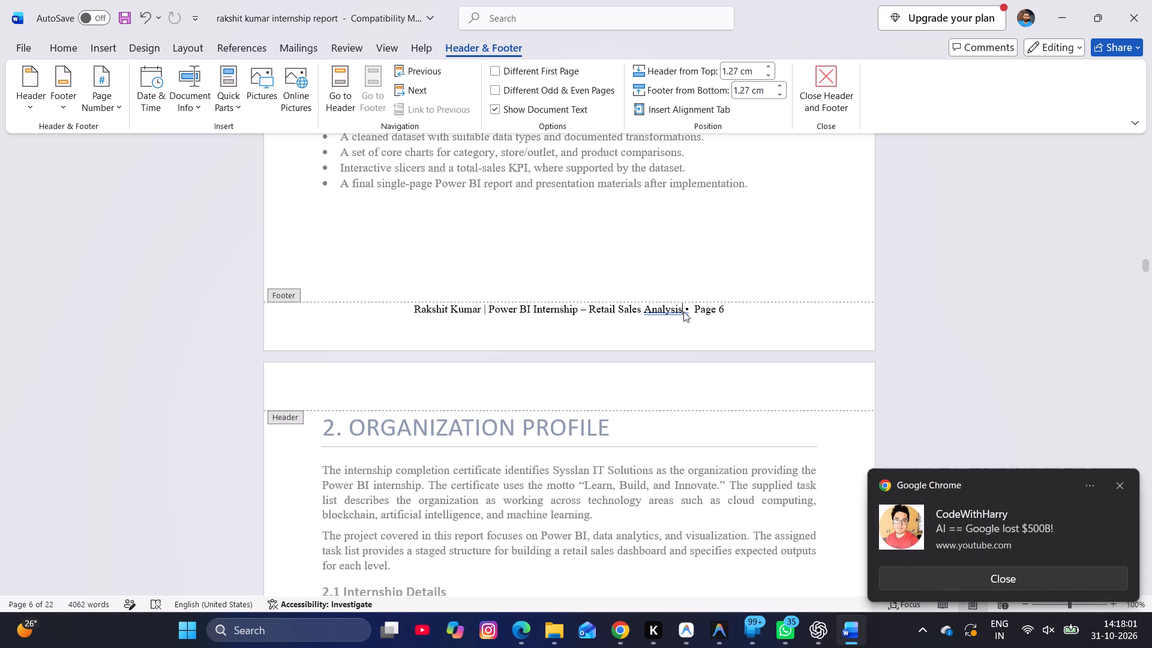
key("BackSpace")
key("BackSpace")
key("BackSpace")
key("BackSpace")
key("BackSpace")
key("BackSpace")
key("BackSpace")
key("BackSpace")
key("BackSpace")
key("BackSpace")
key("BackSpace")
key("BackSpace")
key("BackSpace")
key("BackSpace")
key("BackSpace")
key("BackSpace")
key("BackSpace")
key("BackSpace")
key("BackSpace")
key("BackSpace")
key("BackSpace")
key("BackSpace")
key("BackSpace")
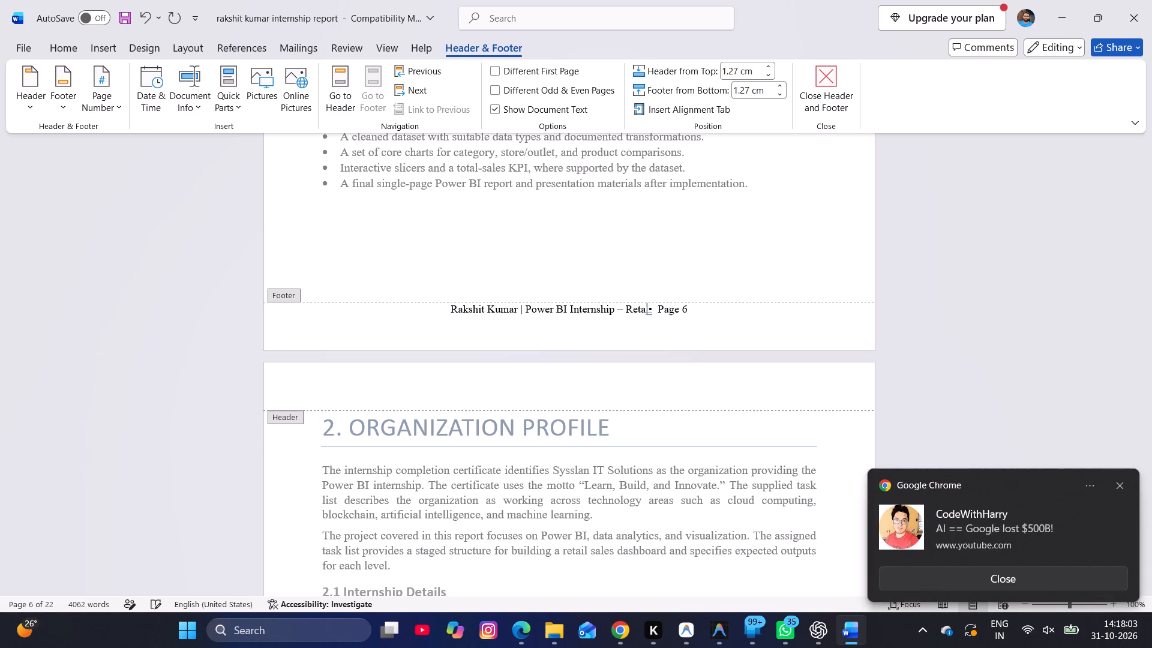
key("BackSpace")
key("BackSpace")
key("BackSpace")
key("BackSpace")
key("BackSpace")
key("BackSpace")
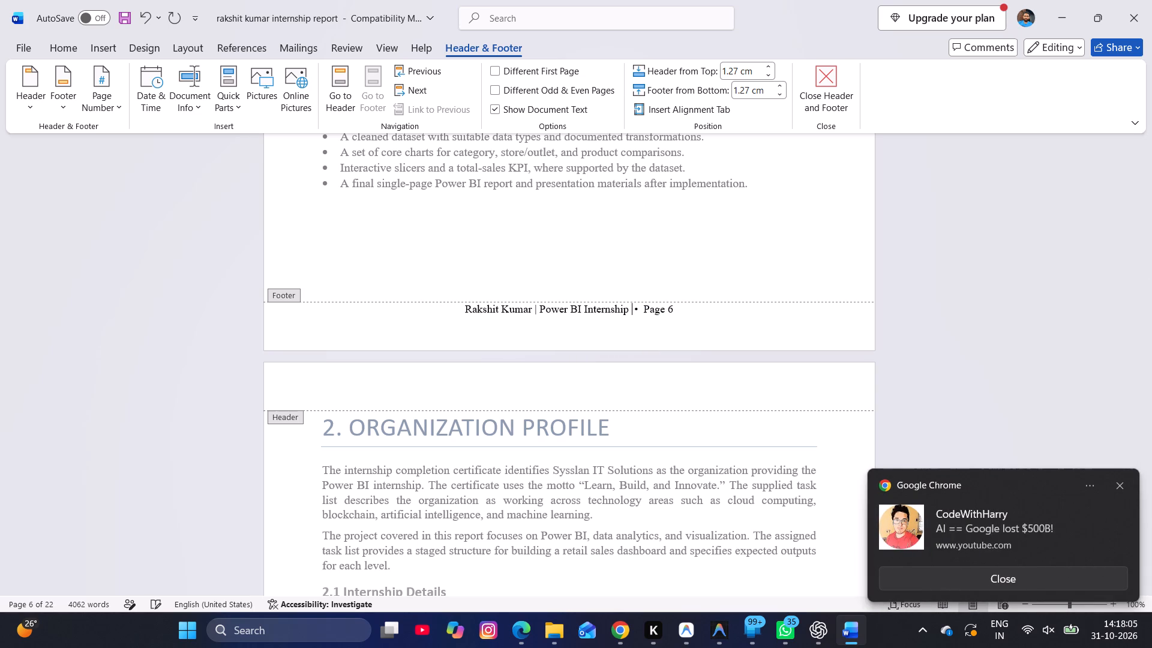
scroll(683, 311, "up", 6)
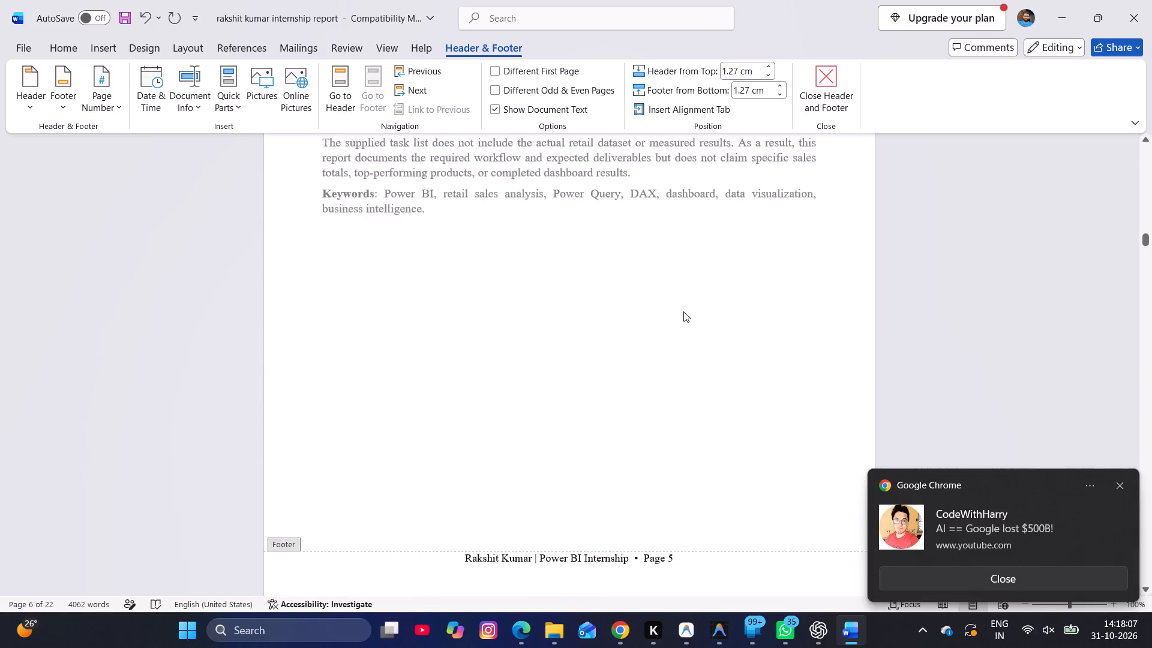
scroll(683, 311, "down", 1)
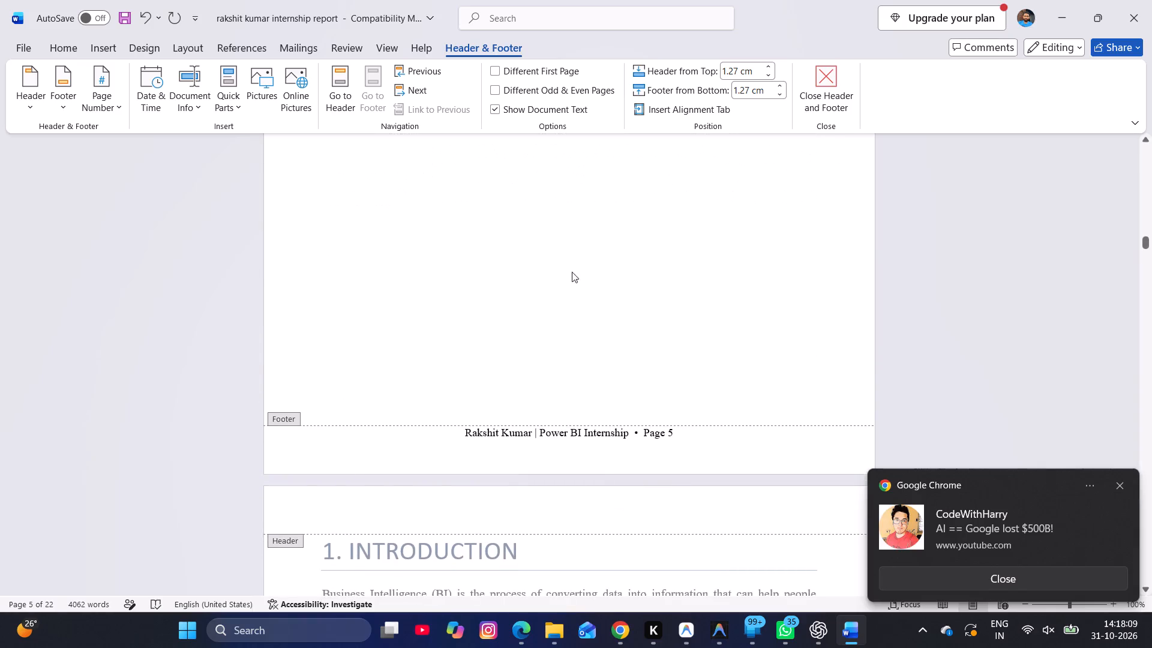
Save the report as a PDF in the Downloads folder, keeping the document's own file name without the 1 suffix.
left_click(24, 50)
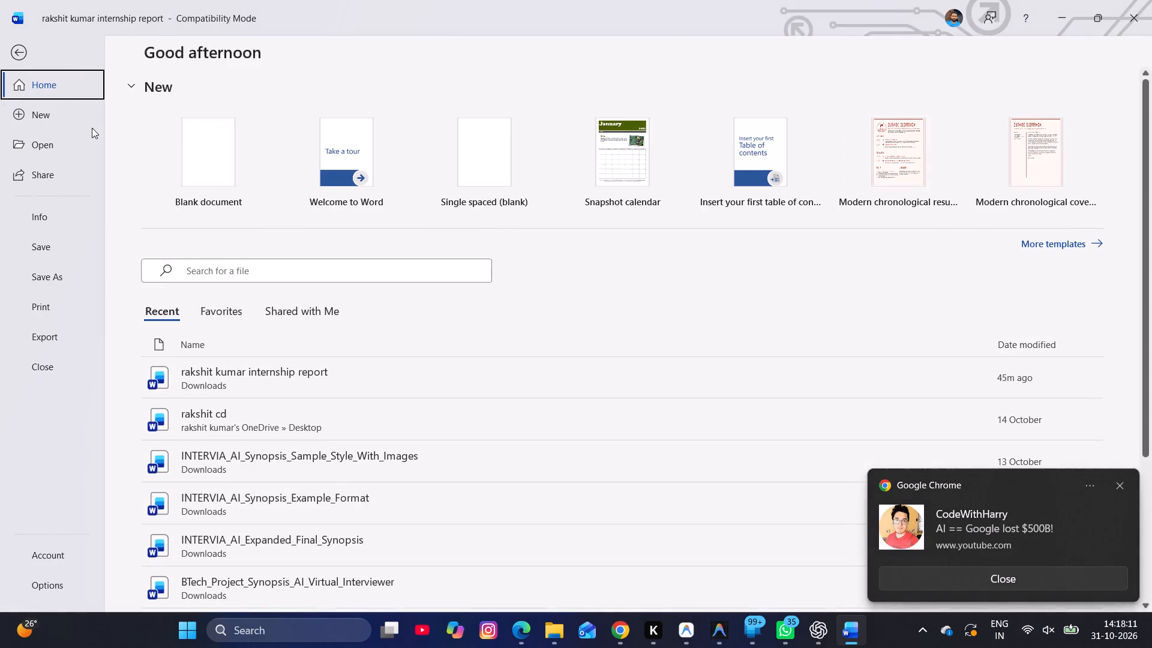
left_click(51, 274)
left_click(430, 166)
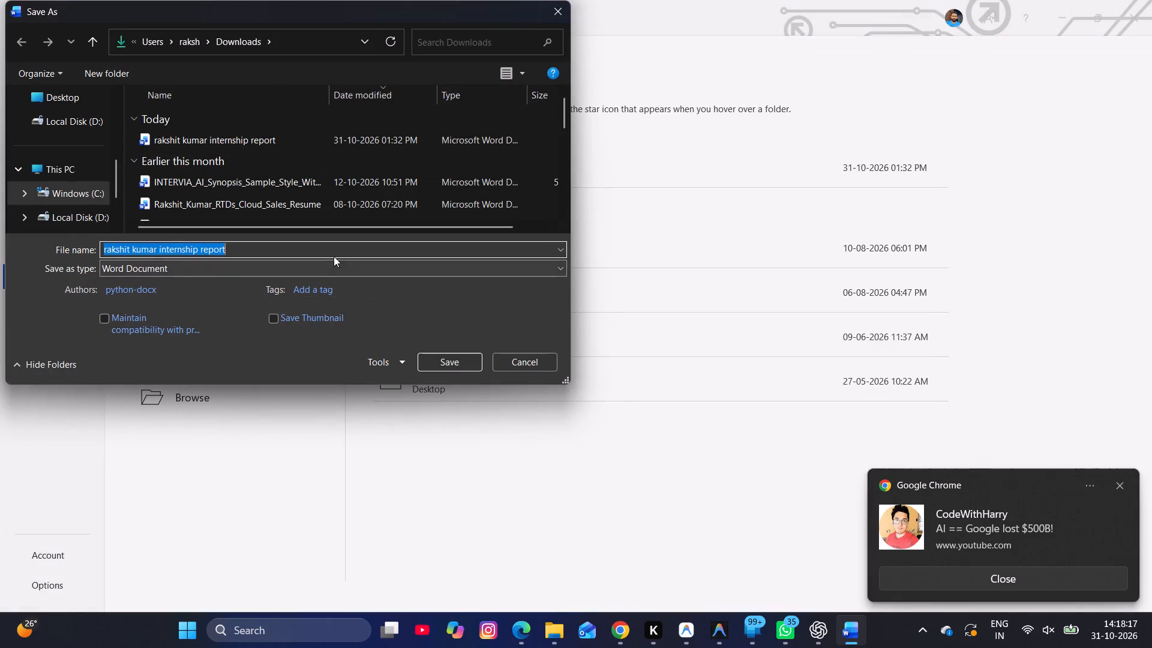
left_click(336, 250)
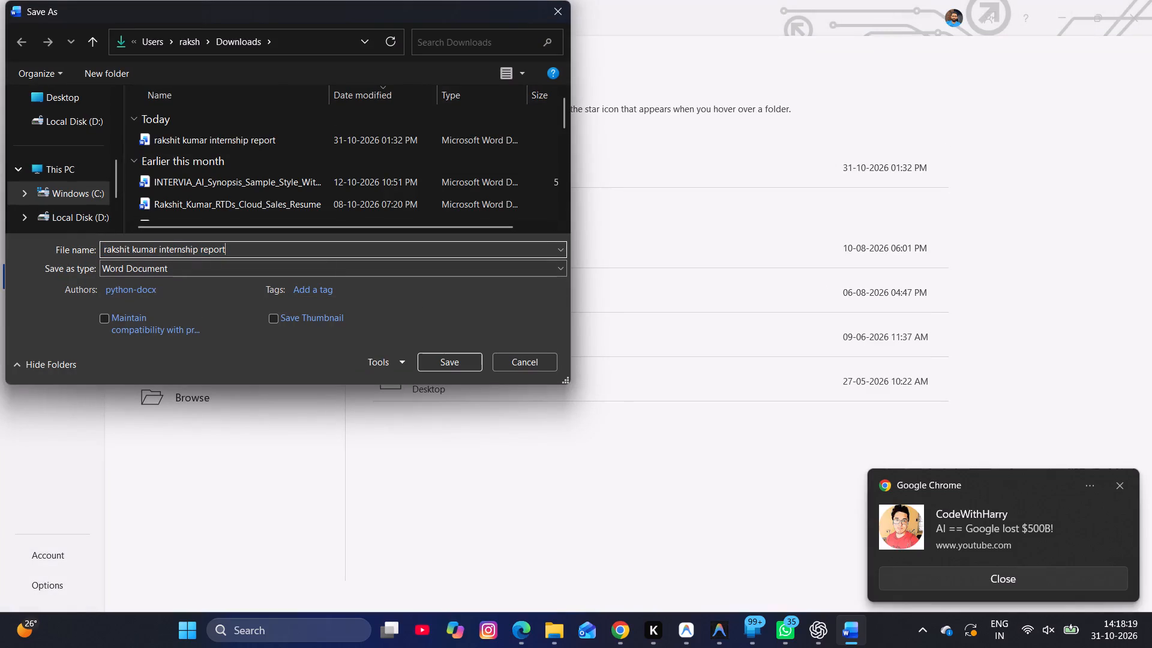
key("space")
left_click(518, 307)
left_click(551, 269)
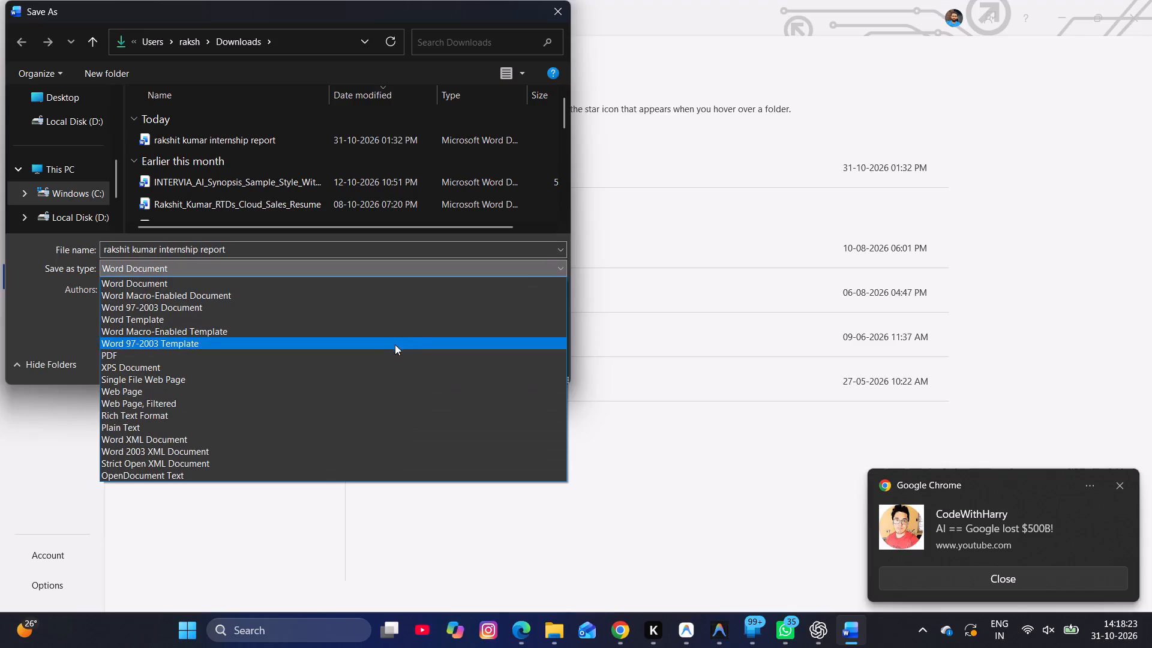
left_click(377, 354)
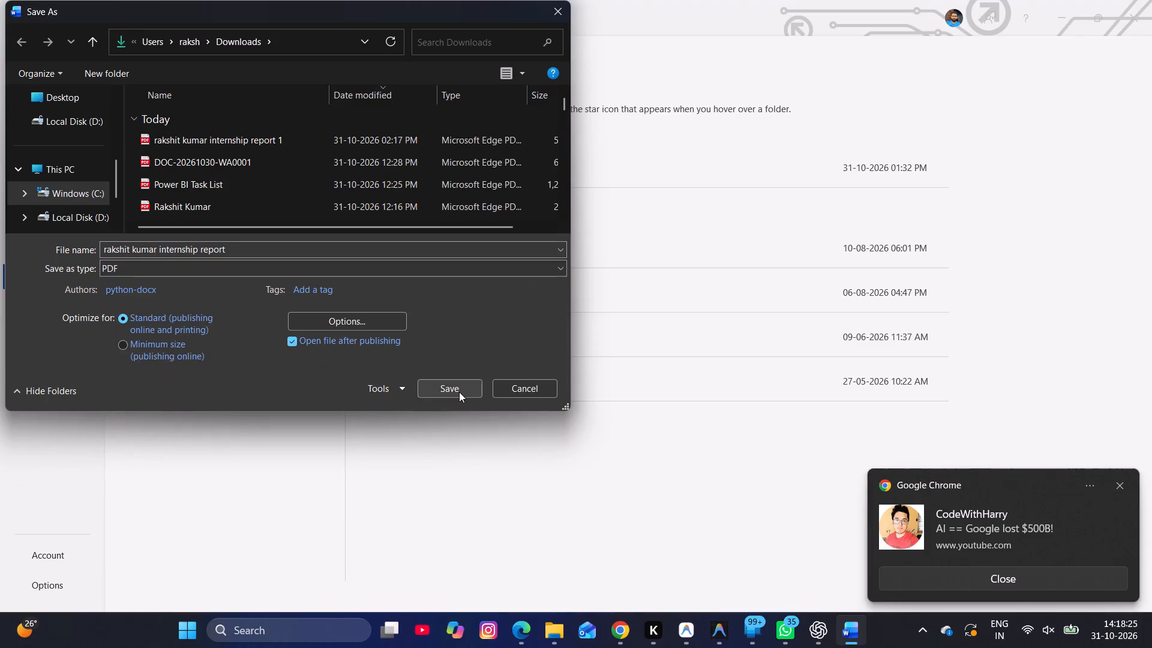
left_click(459, 392)
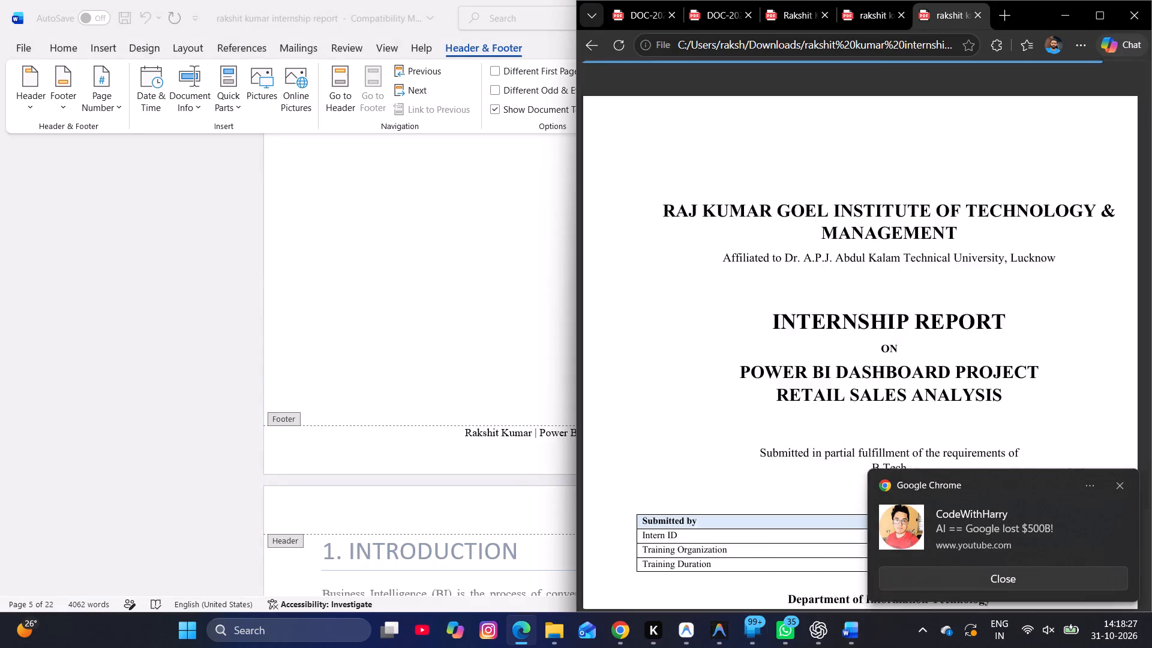
Examine the exported PDF's cover page, and open DOC-20261030-WA0001 to compare the sample report's front pages and footers.
scroll(814, 428, "down", 4)
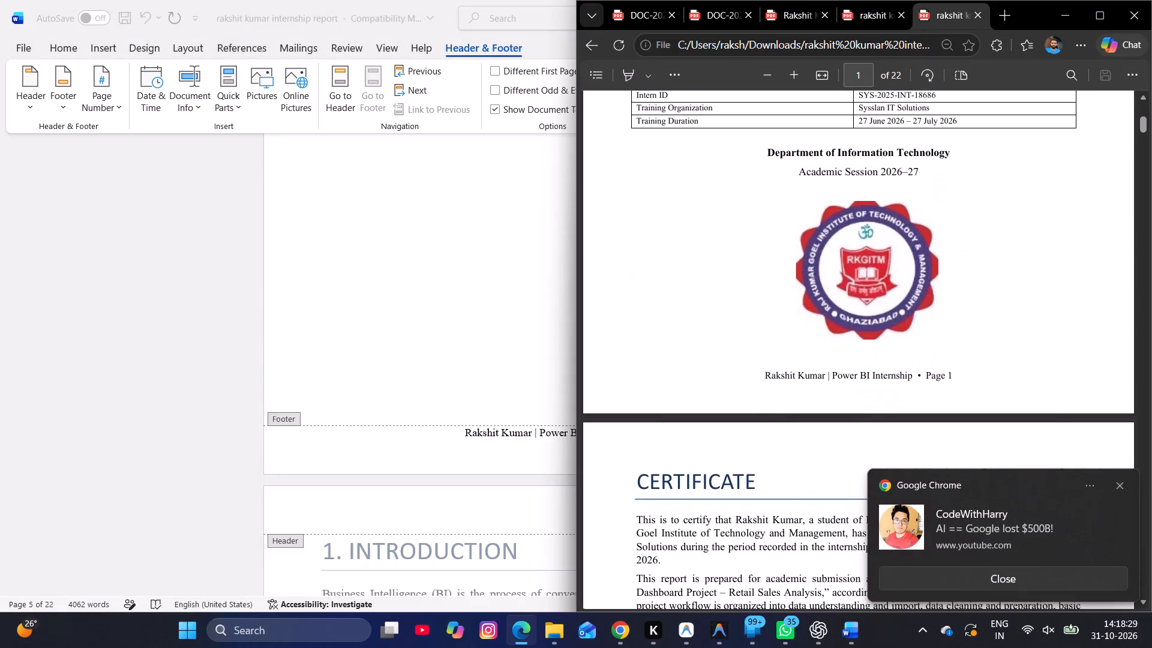
scroll(814, 428, "up", 6)
scroll(814, 428, "down", 3)
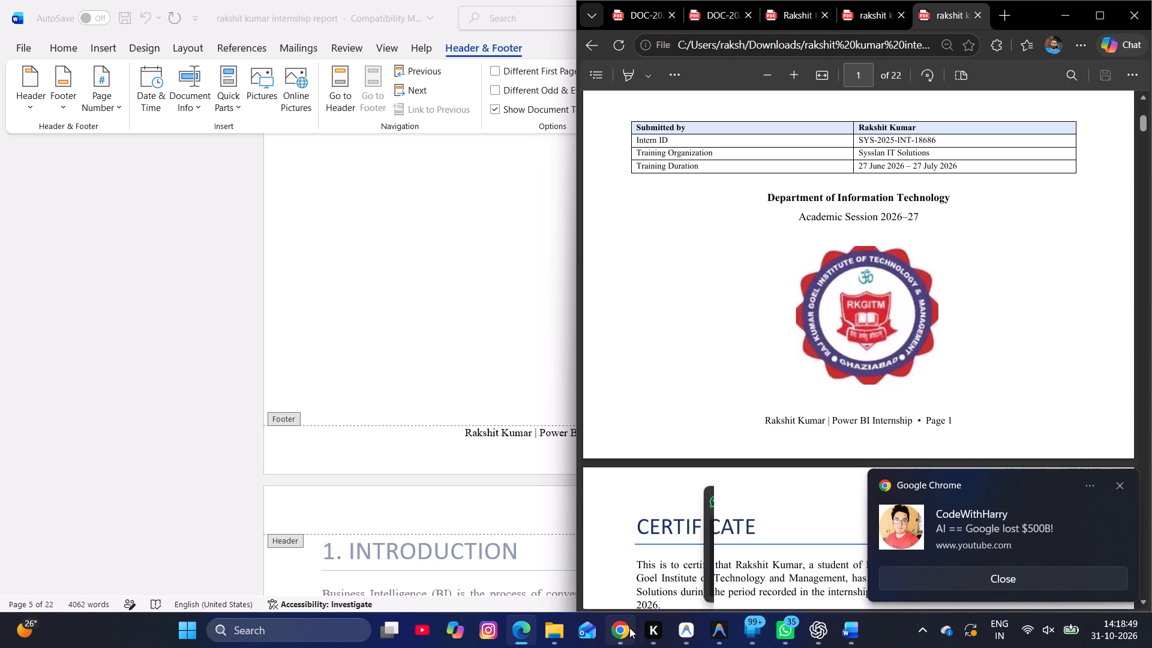
left_click(625, 579)
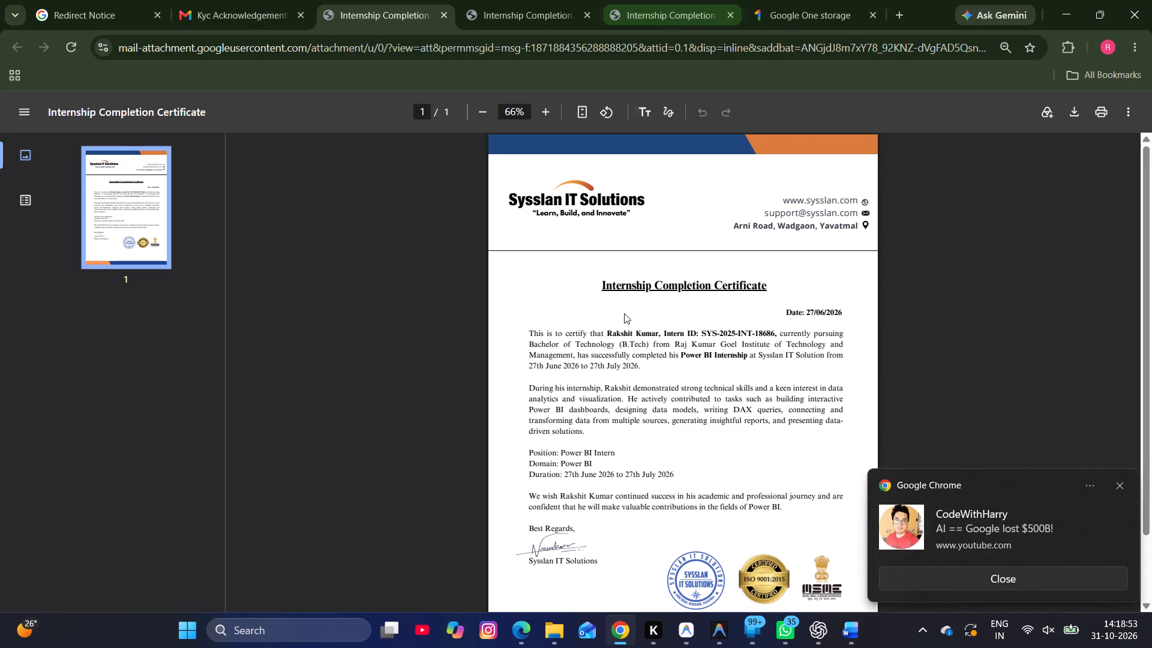
left_click(555, 637)
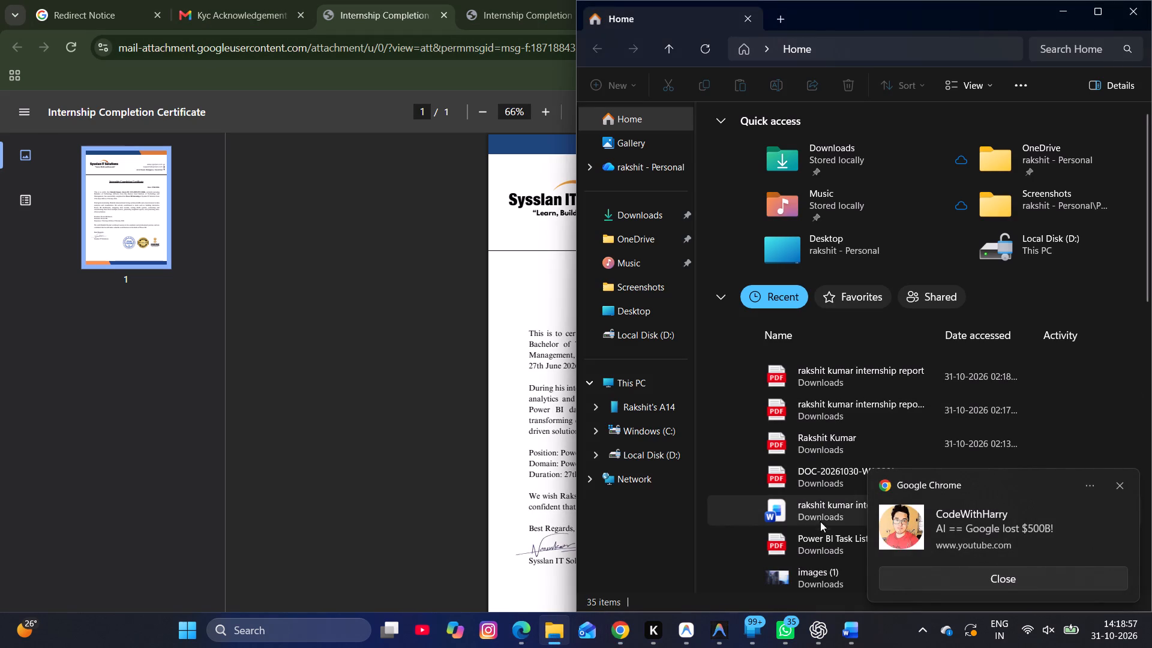
double_click(836, 484)
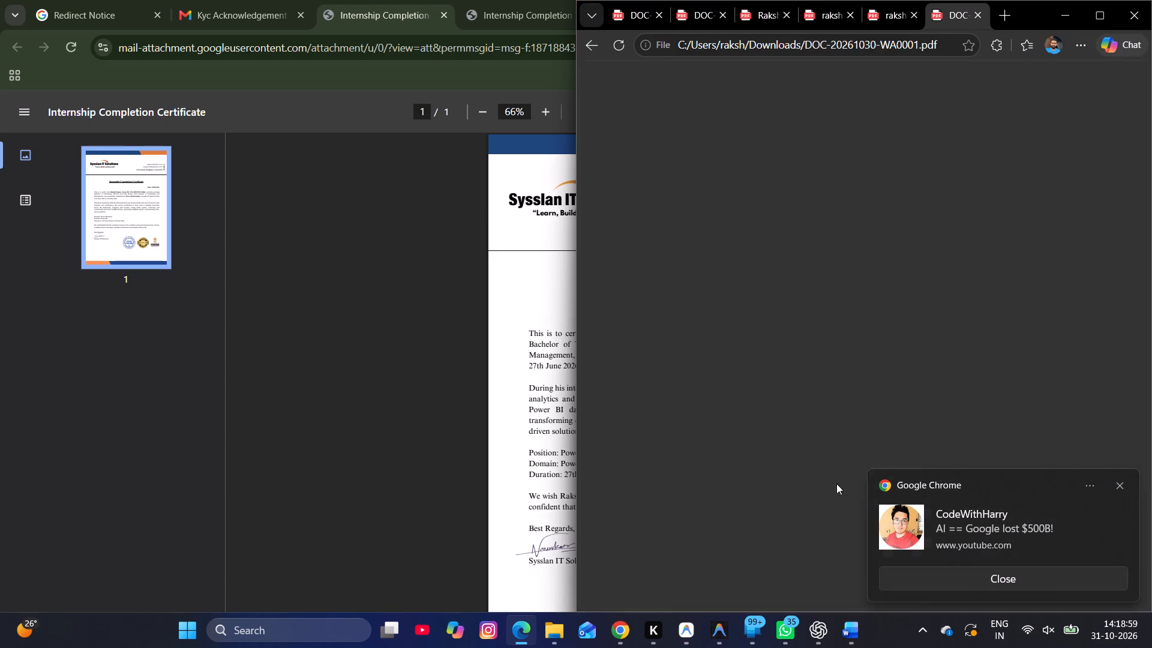
scroll(746, 466, "up", 18)
scroll(746, 466, "up", 15)
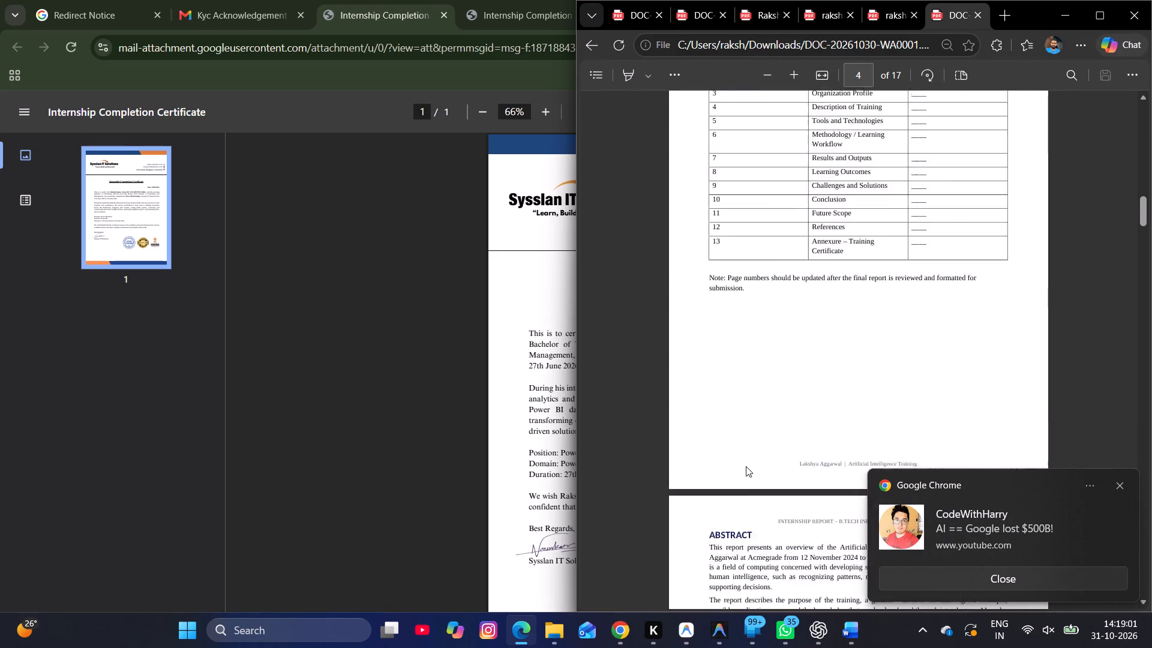
scroll(746, 466, "up", 4)
scroll(764, 449, "down", 3)
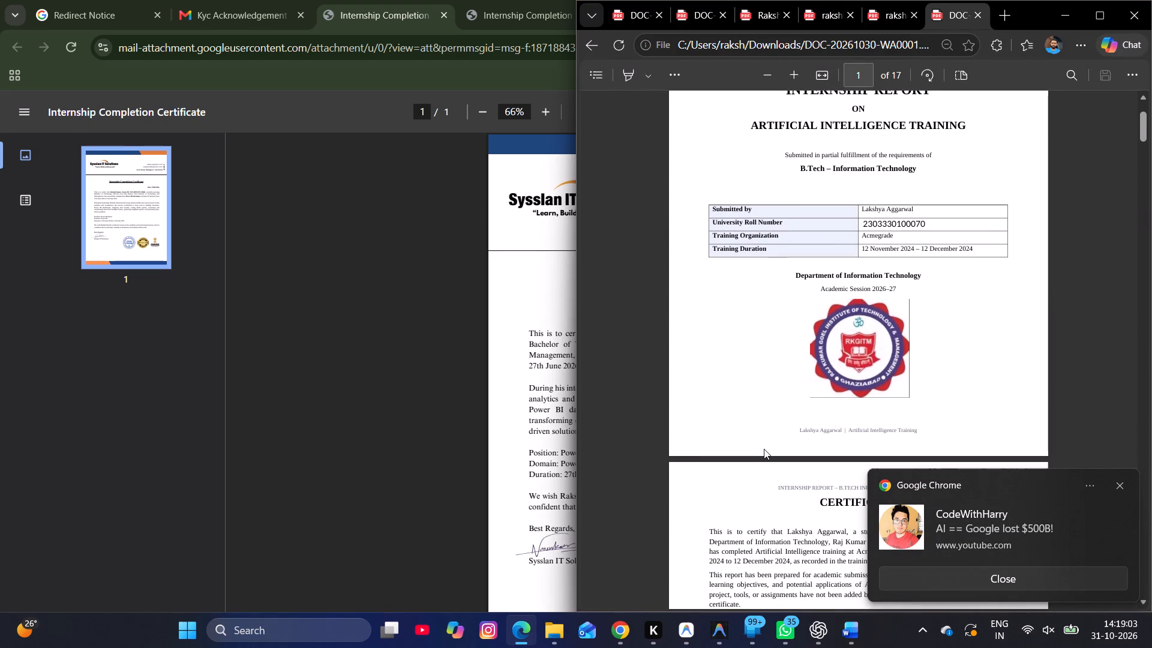
scroll(764, 449, "down", 7)
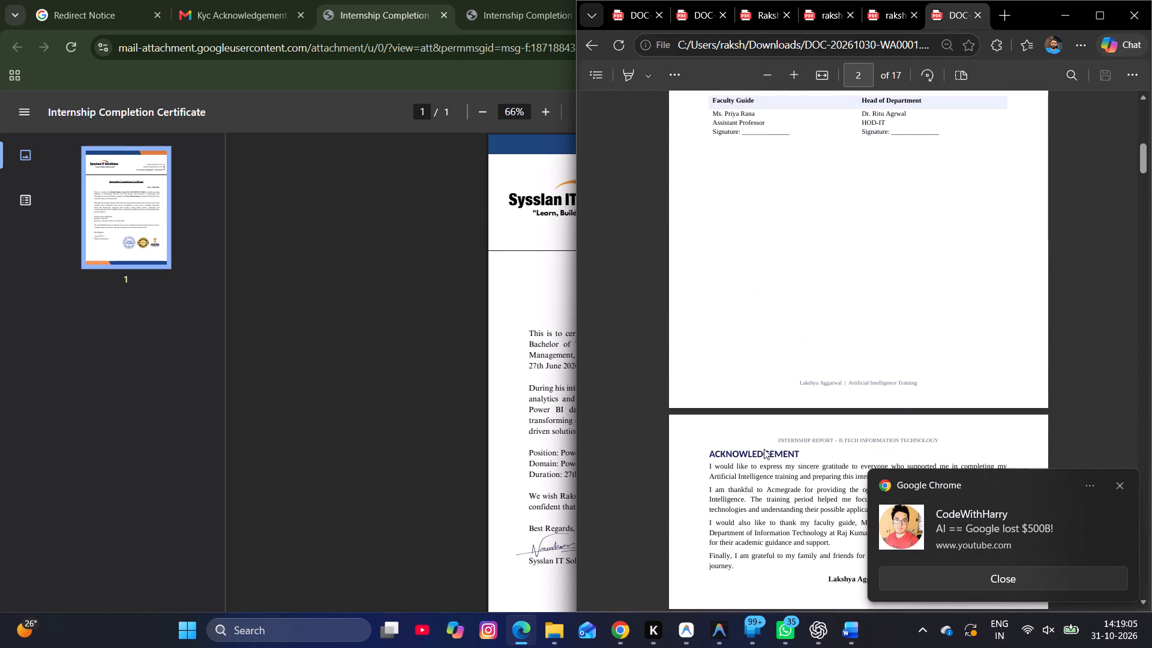
scroll(764, 449, "down", 3)
scroll(764, 449, "up", 3)
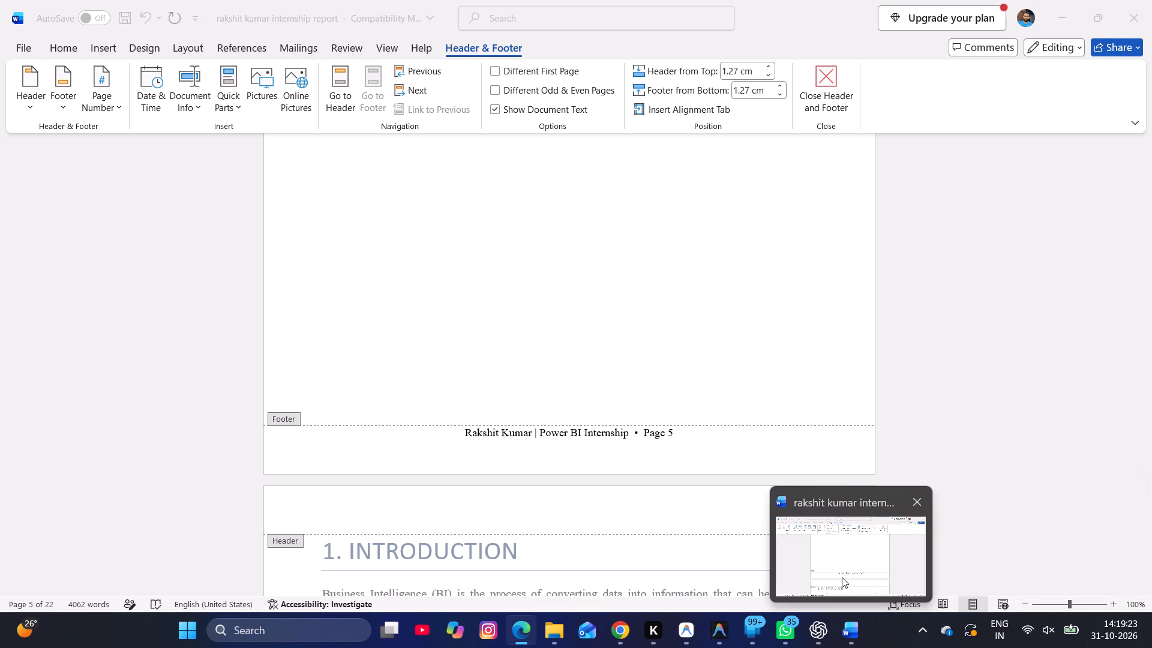
Switch back to Word, go to the cover page and leave footer editing to return to the document body.
left_click(842, 577)
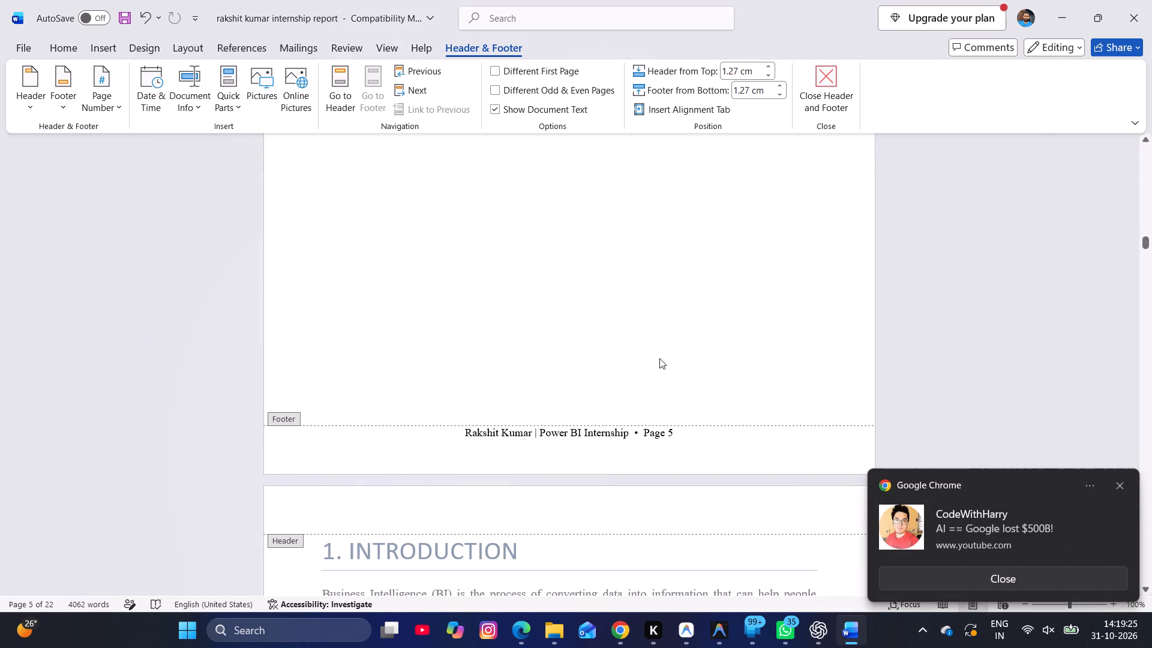
left_click(659, 358)
scroll(659, 358, "up", 8)
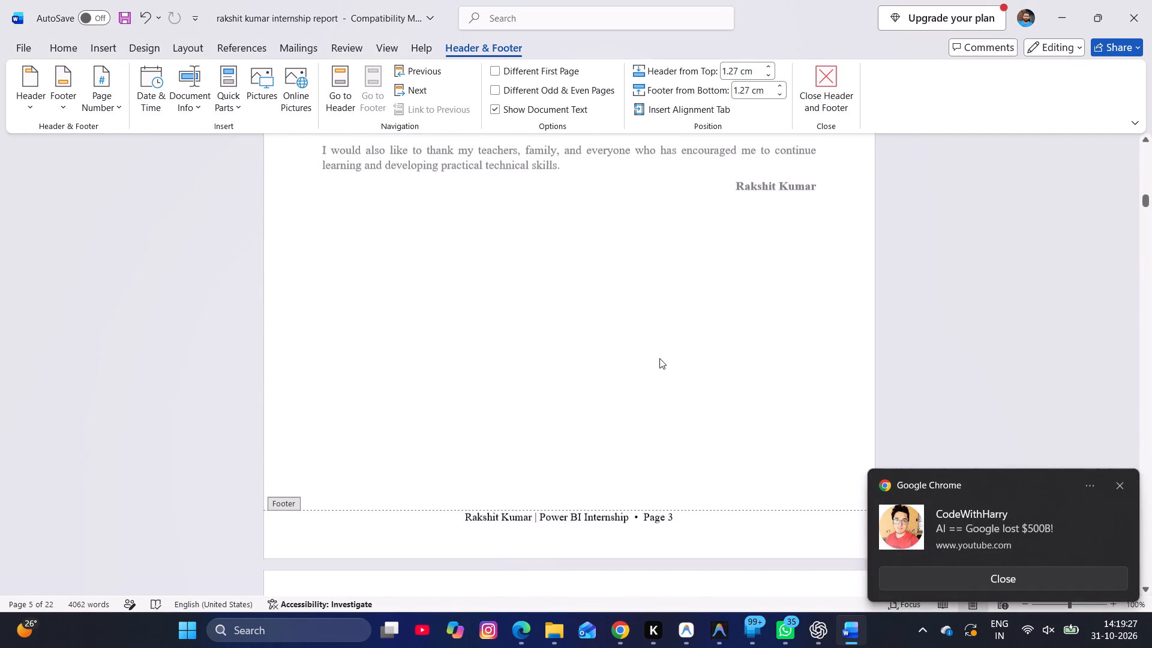
scroll(659, 358, "up", 4)
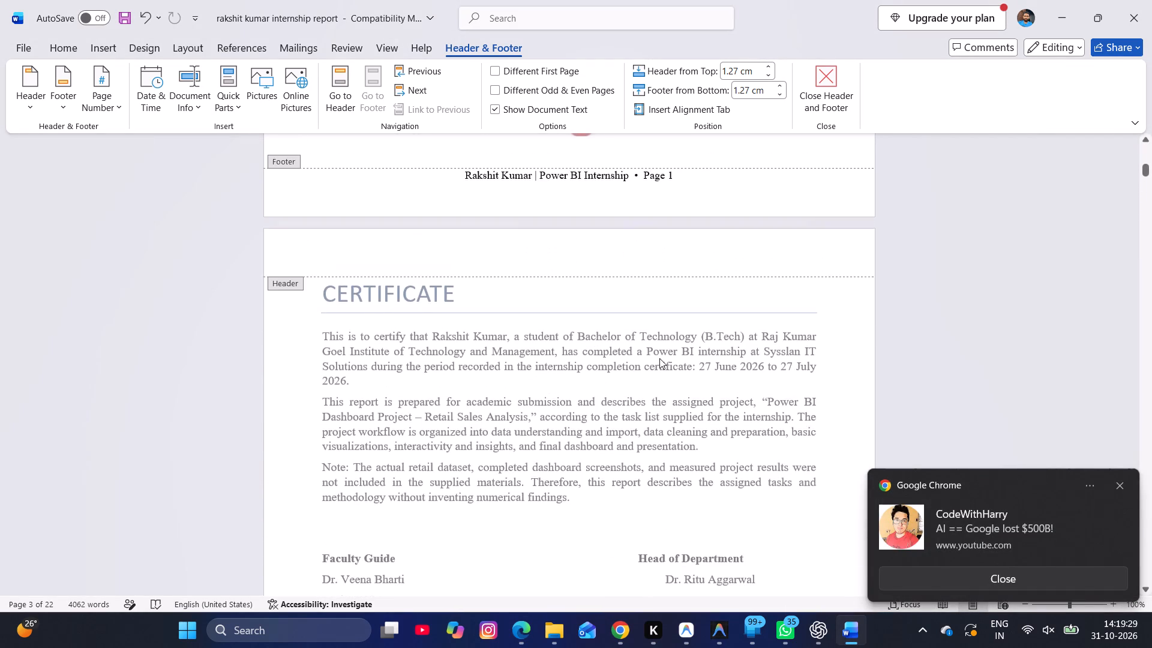
scroll(659, 358, "up", 2)
left_click(683, 356)
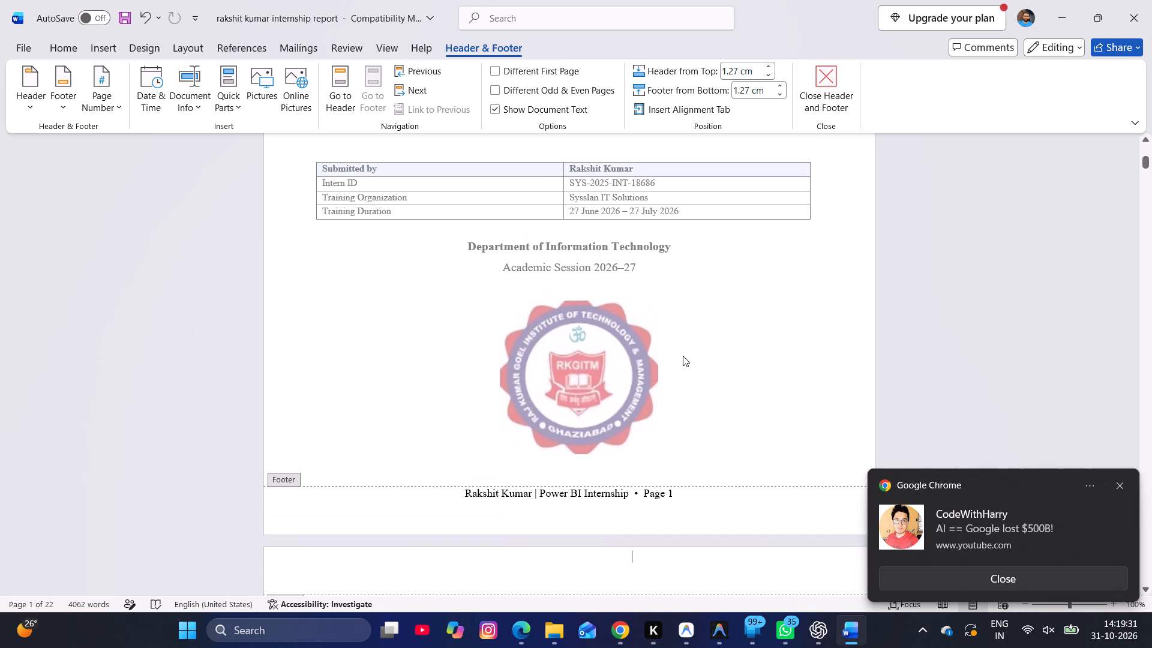
left_click(683, 356)
double_click(695, 394)
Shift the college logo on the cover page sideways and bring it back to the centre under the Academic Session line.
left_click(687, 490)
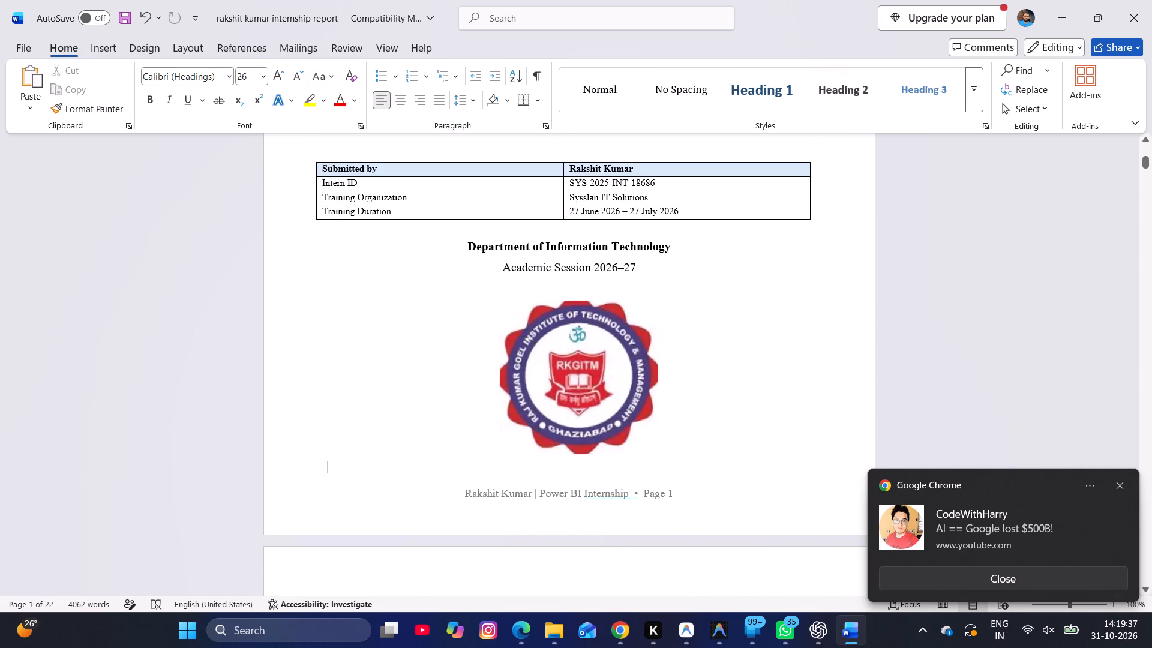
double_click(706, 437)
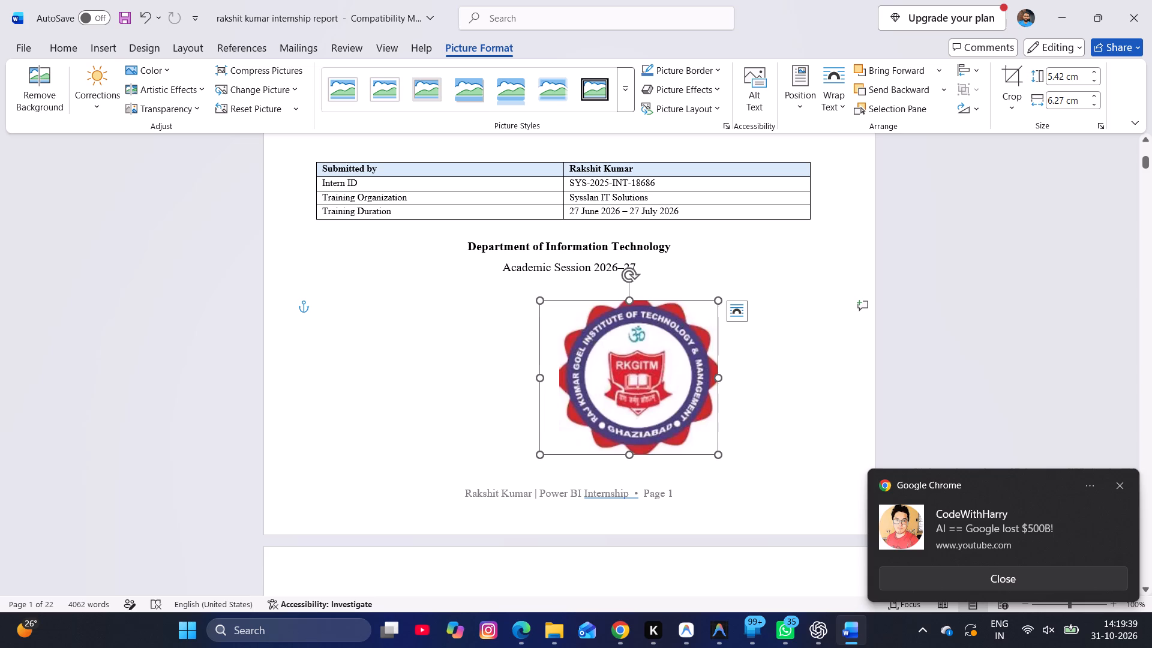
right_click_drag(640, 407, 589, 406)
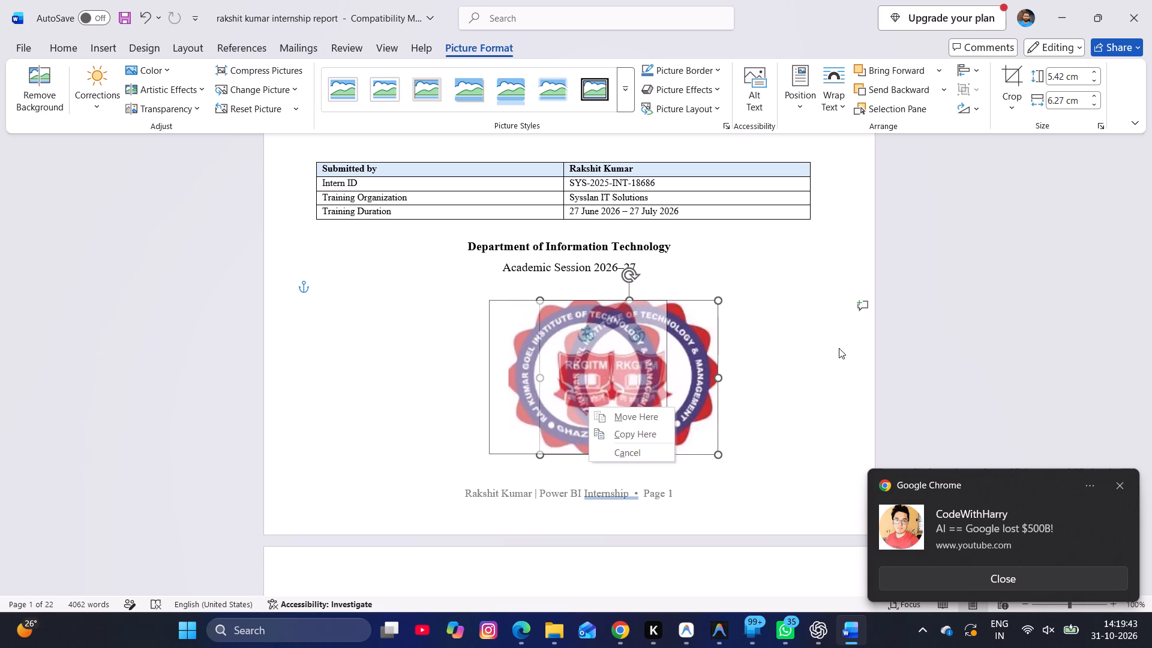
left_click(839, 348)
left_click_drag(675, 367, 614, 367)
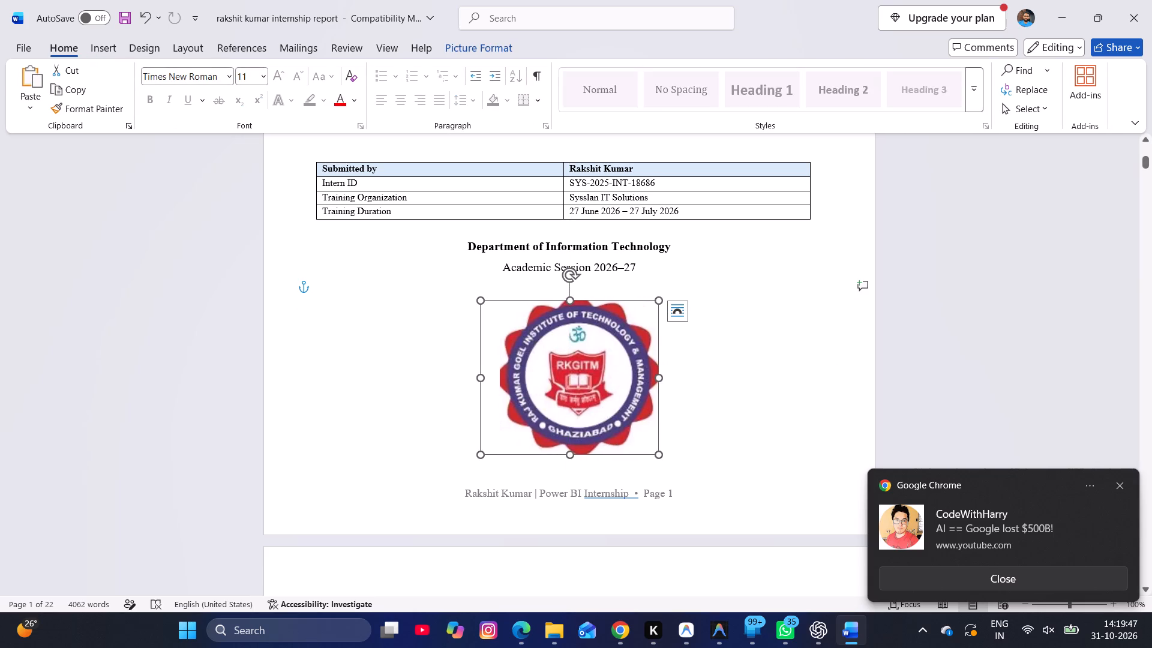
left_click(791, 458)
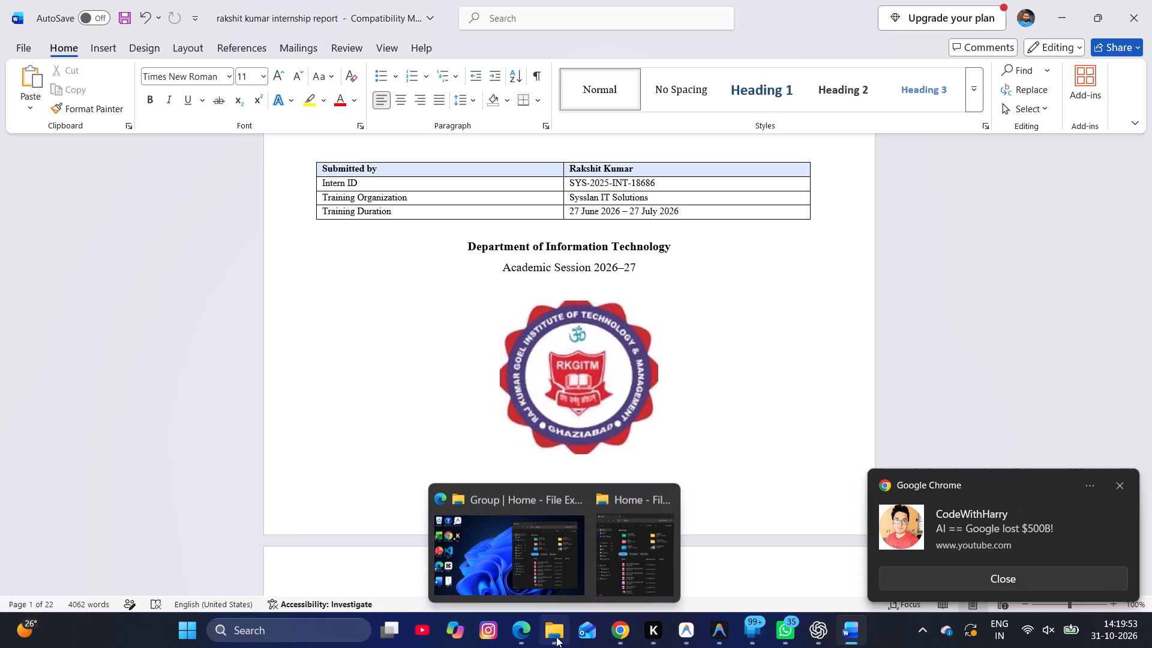
Open the exported internship report PDF from File Explorer's recent files, review its cover page and footer, and put both windows away.
left_click(564, 577)
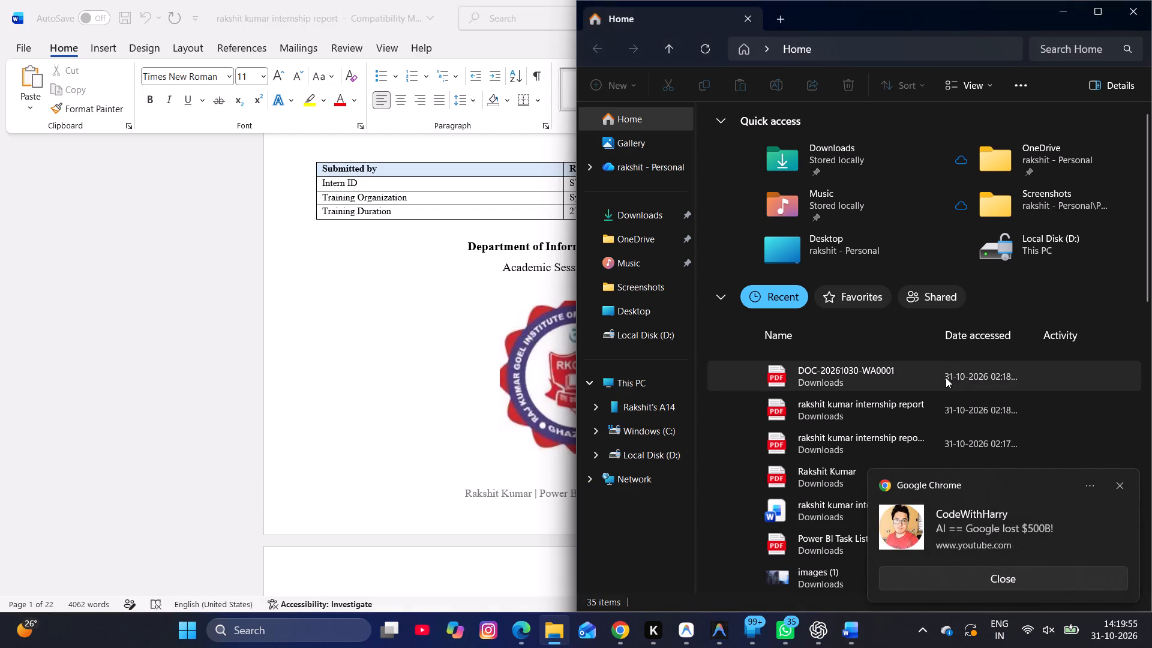
double_click(910, 405)
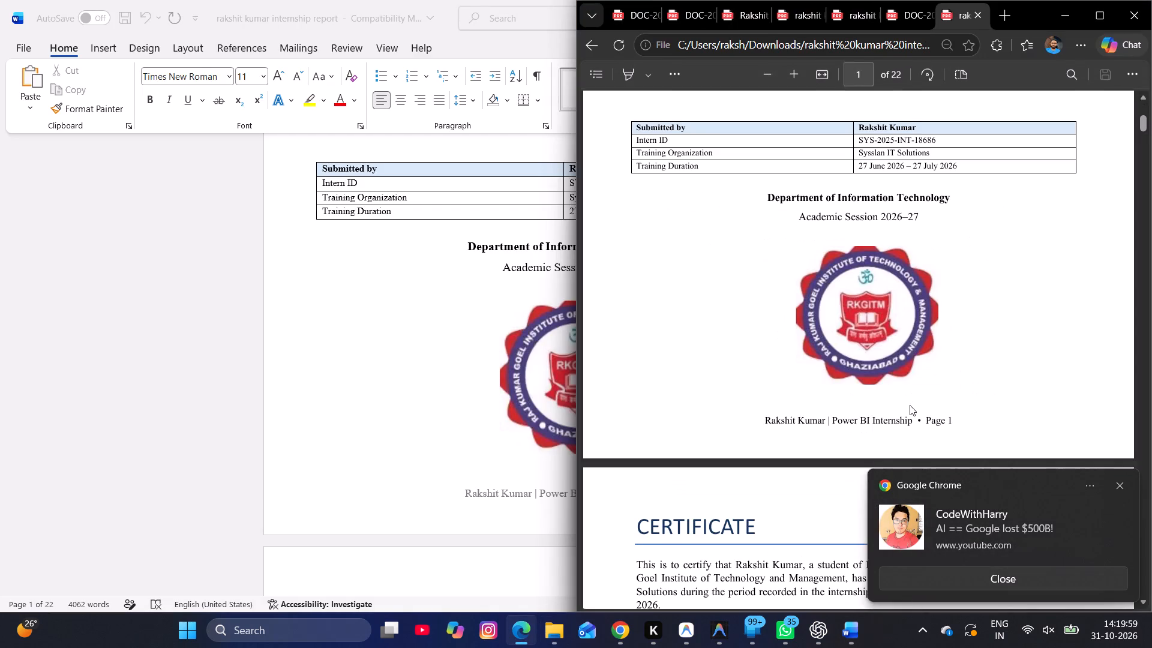
scroll(910, 405, "up", 1)
scroll(910, 405, "down", 2)
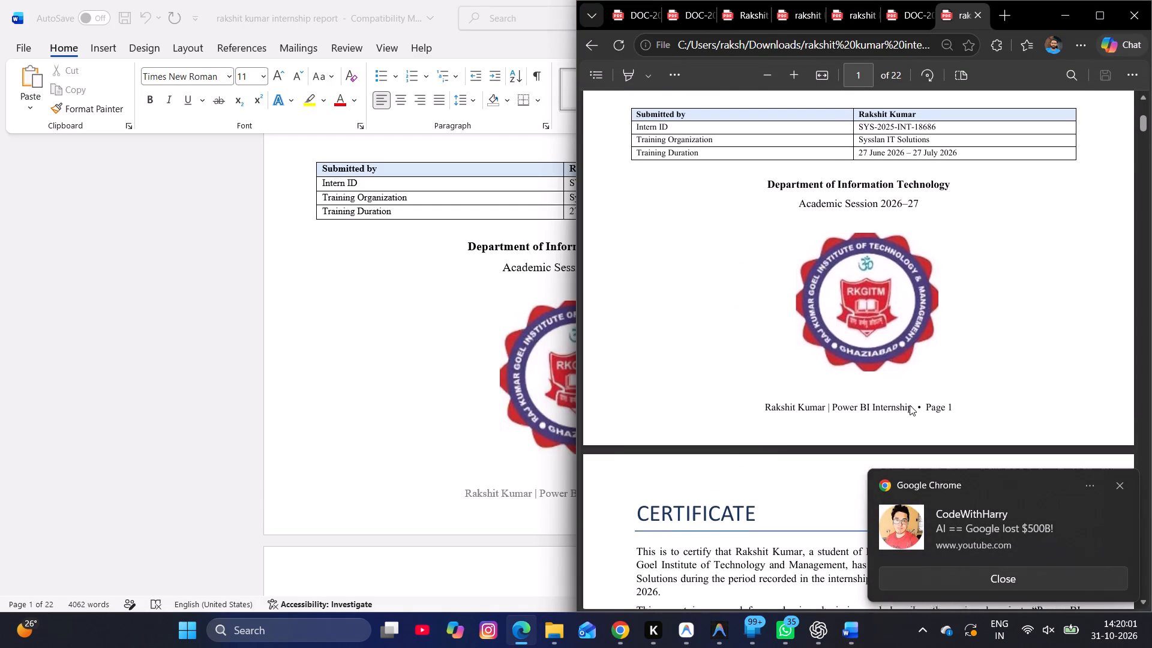
scroll(910, 405, "down", 3)
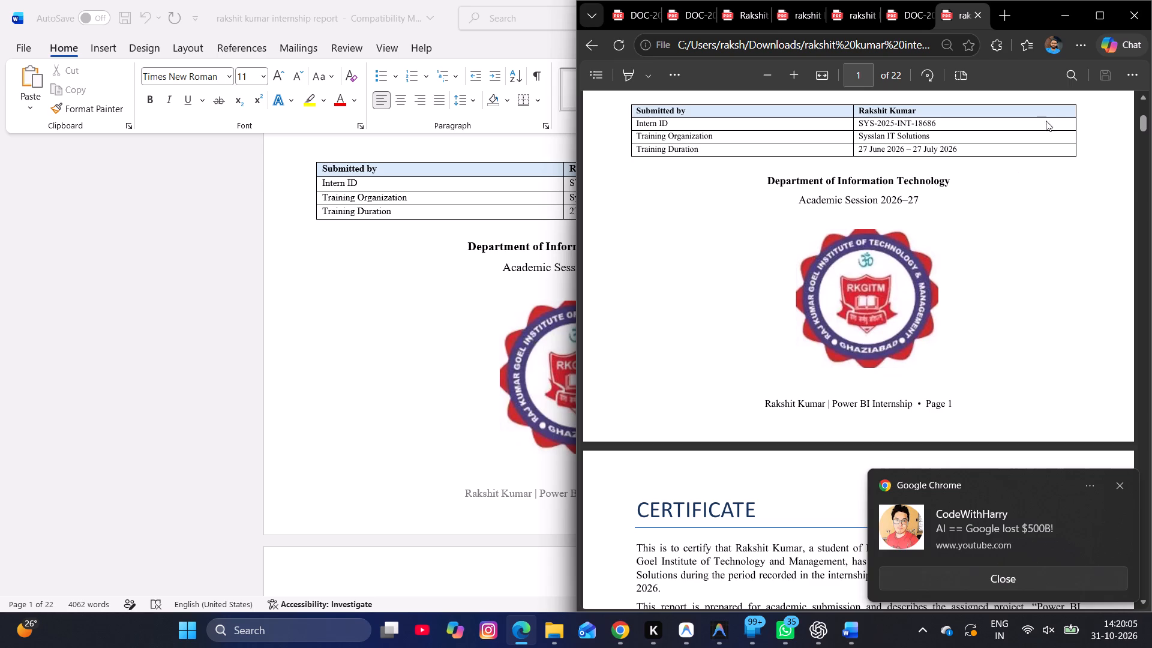
left_click(1066, 9)
left_click(1129, 6)
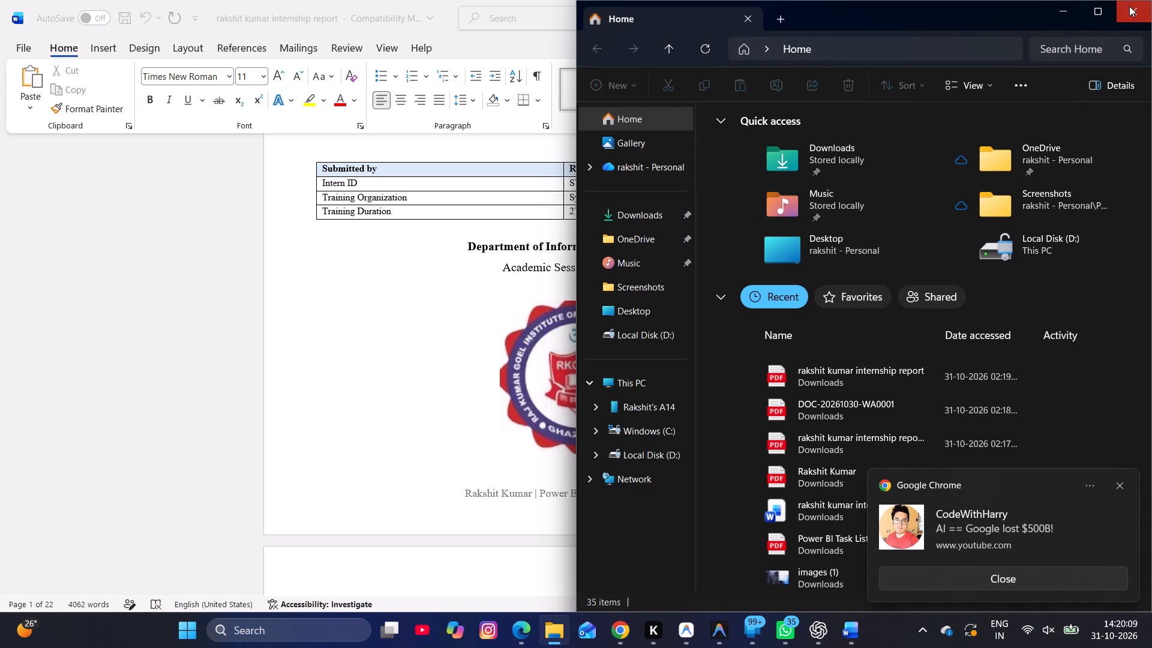
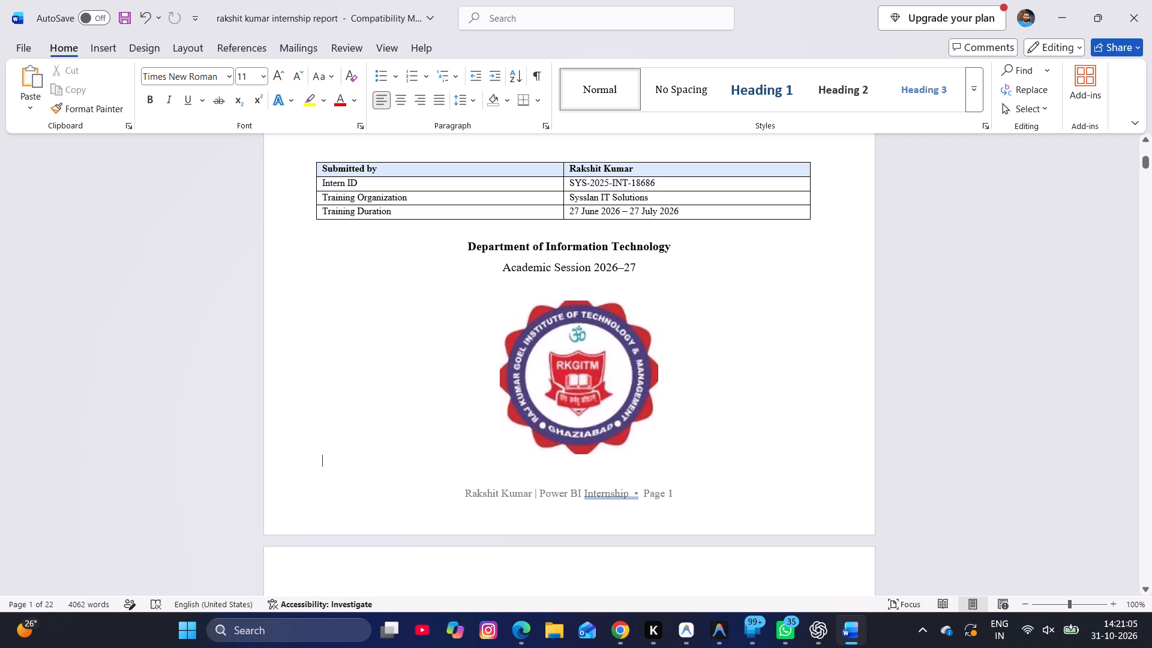
Switch to File Explorer and bring up its list of recent files.
left_click(551, 632)
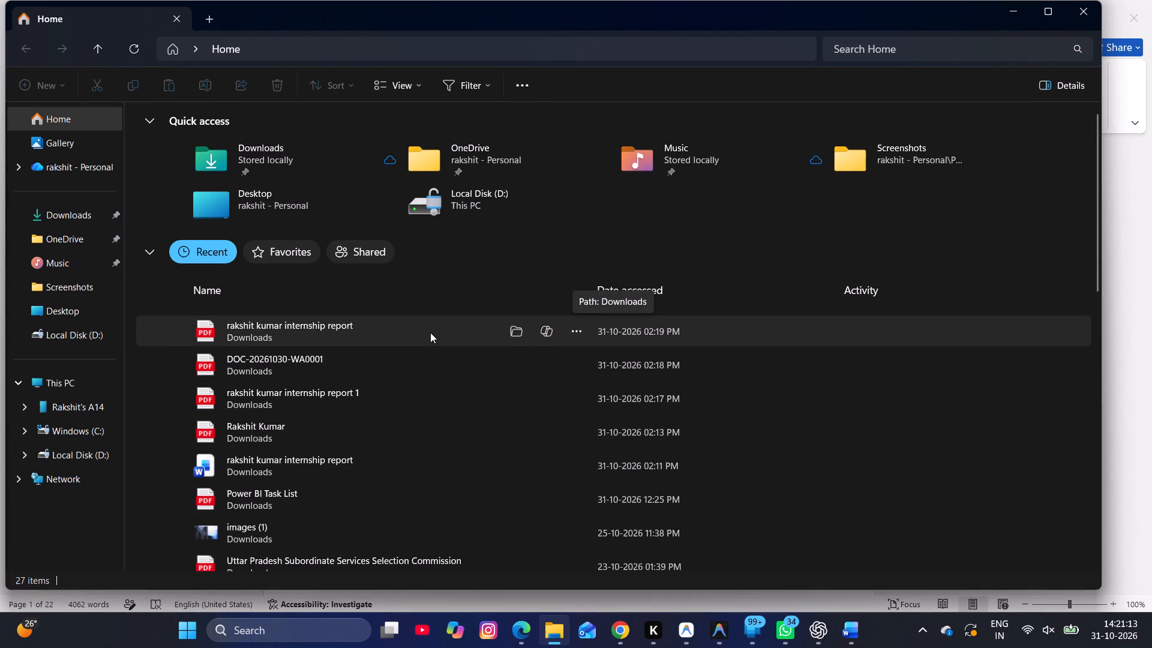
Launch WhatsApp from the recent Windows searches.
left_click(313, 633)
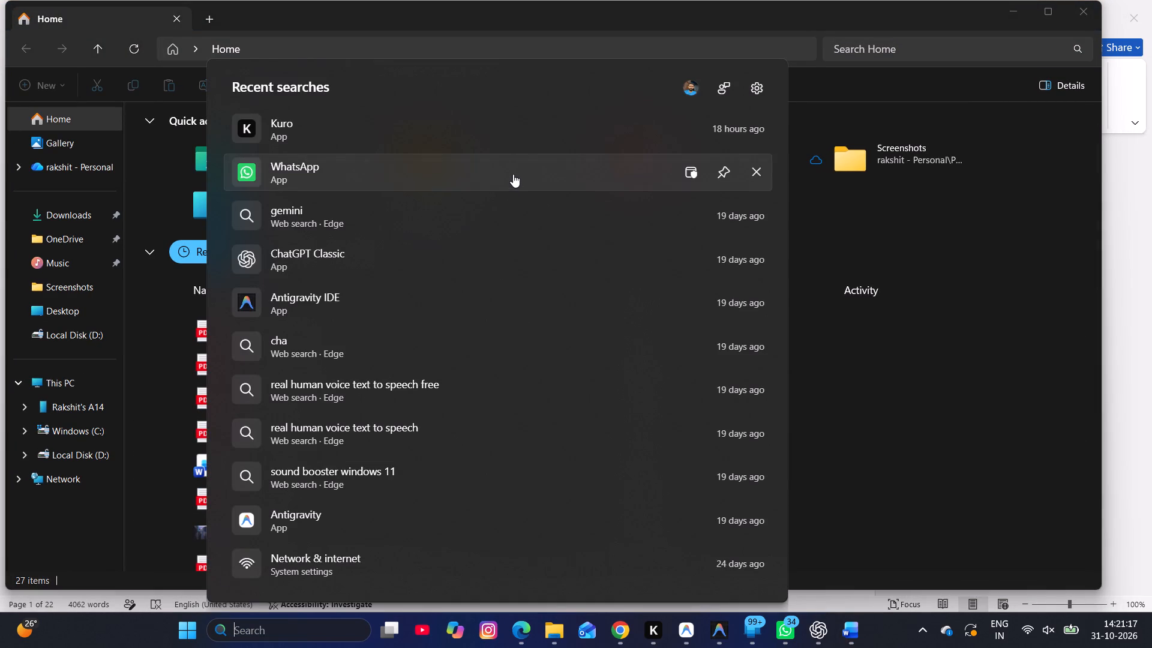
left_click(515, 170)
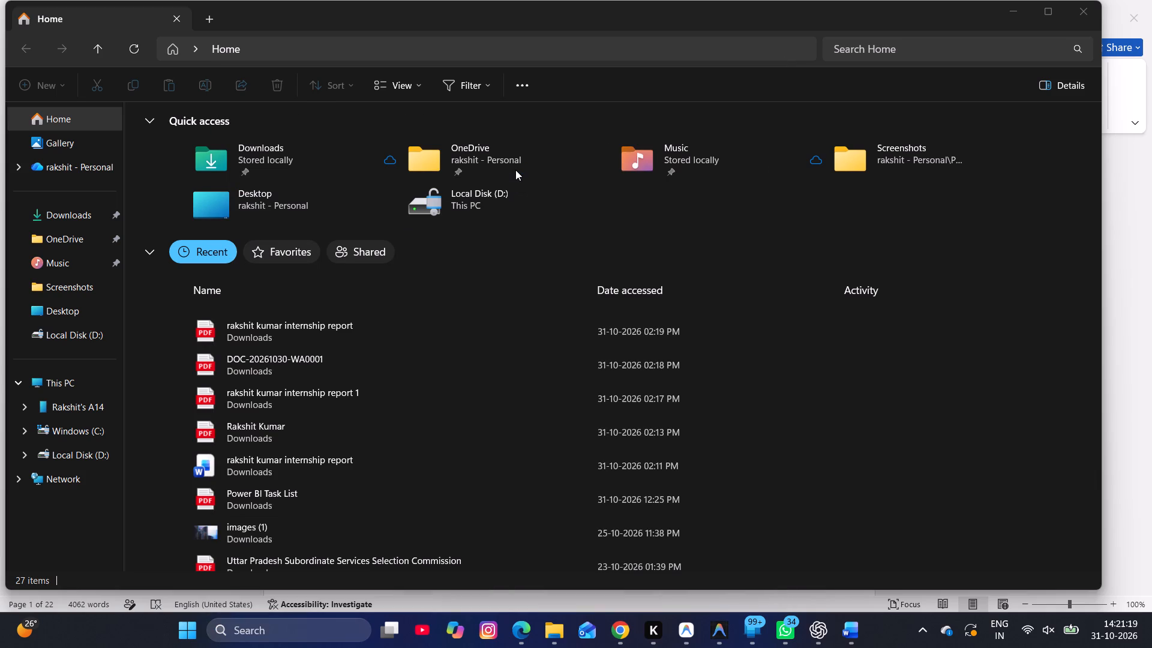
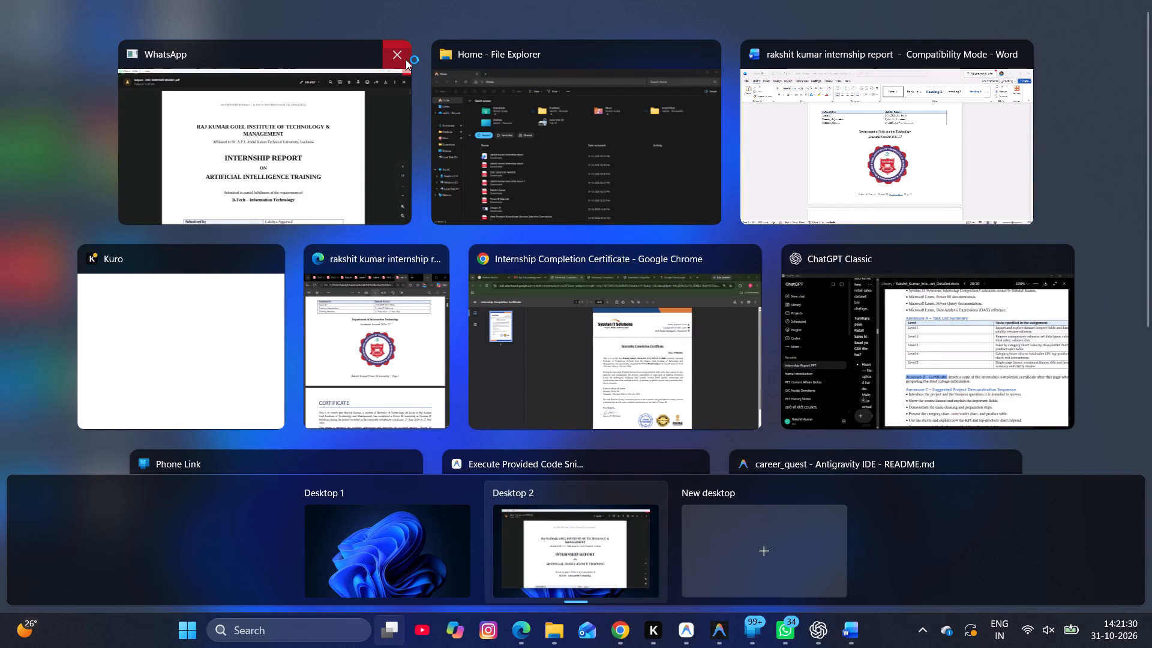
Switch back to the internship report document in Word.
left_click(877, 172)
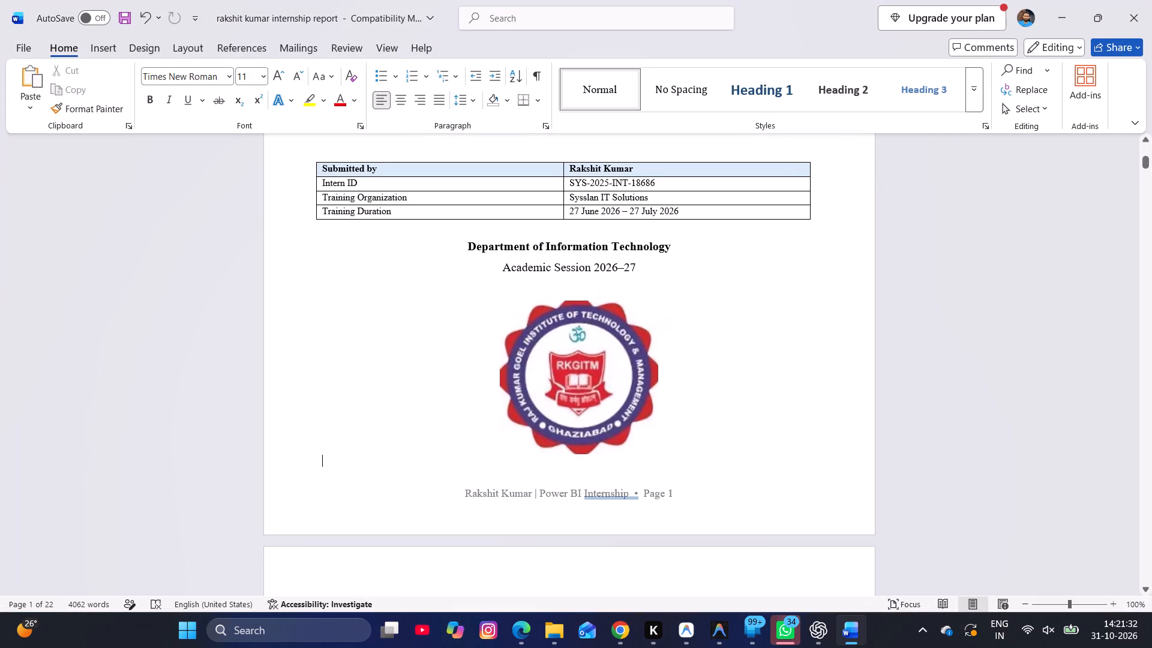
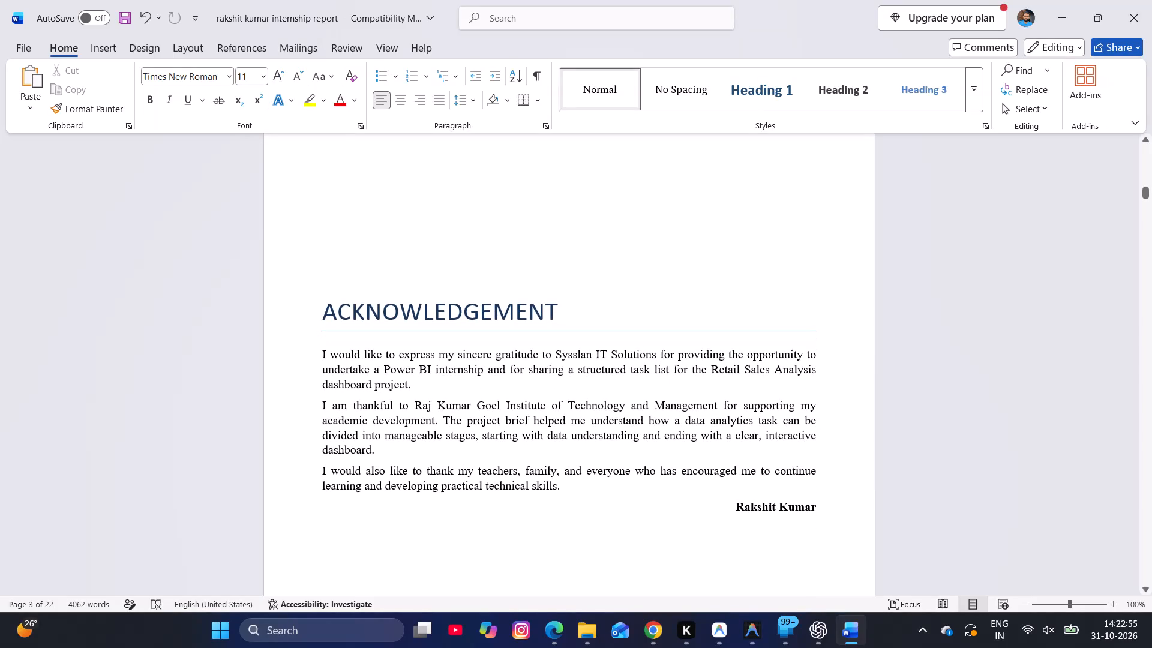
Review the layout of the report's opening pages in Word, from the cover page and its footer through the Certificate and Acknowledgement pages.
scroll(1027, 419, "down", 1)
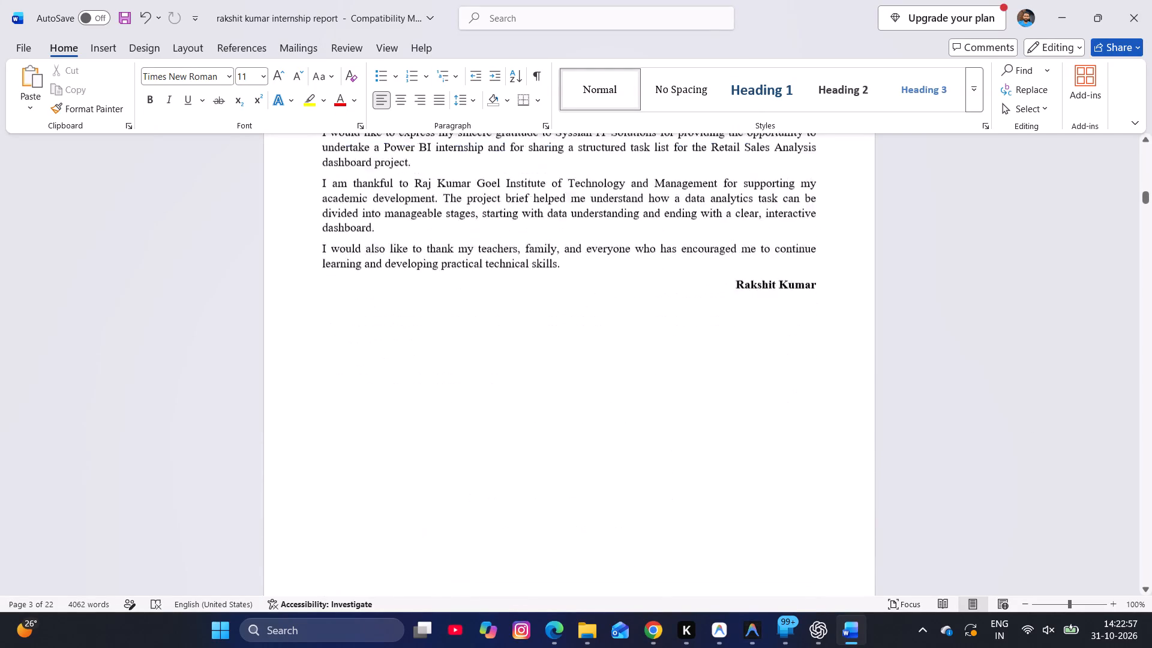
scroll(1027, 419, "down", 1)
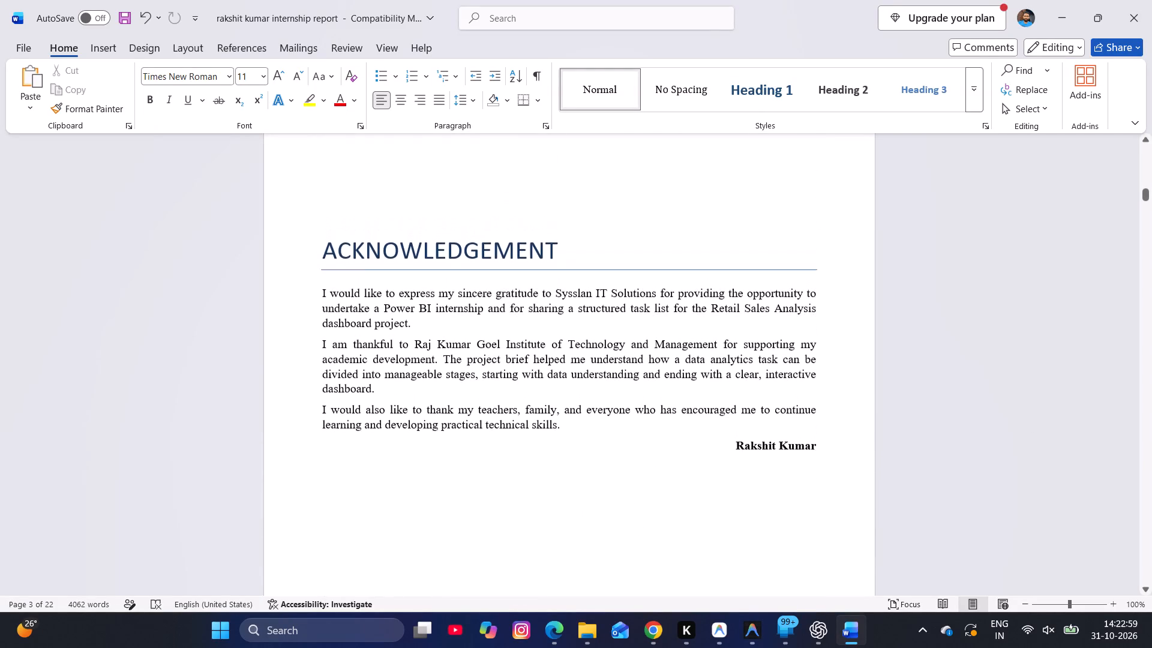
scroll(1027, 419, "down", 1)
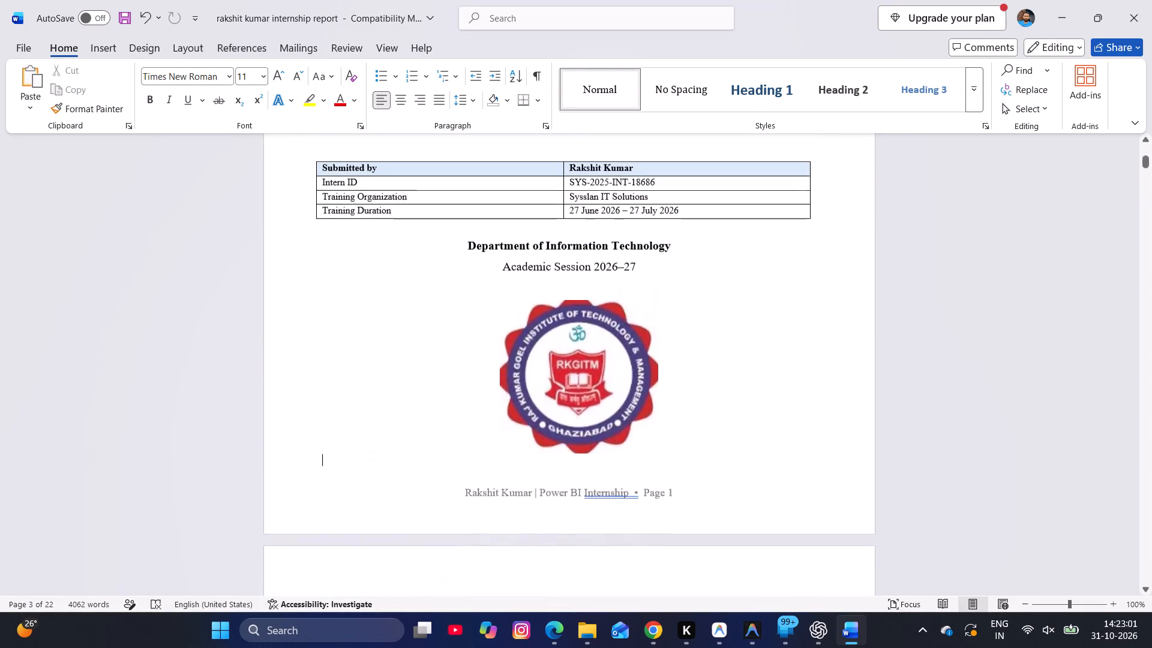
scroll(1027, 419, "down", 1)
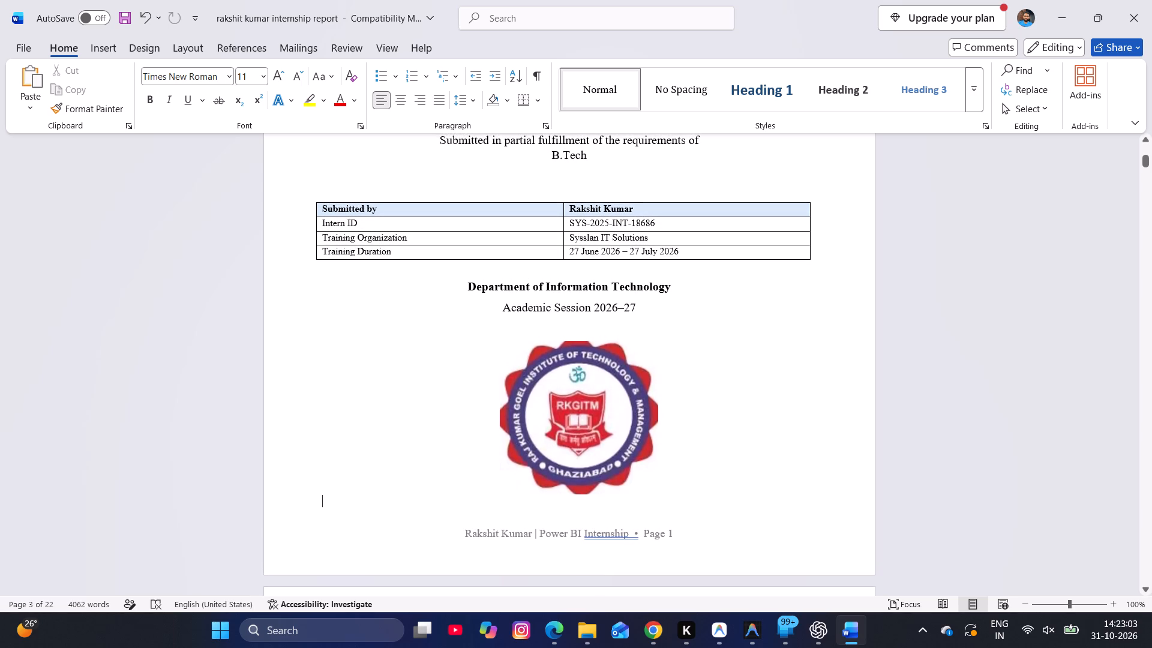
scroll(1027, 419, "down", 6)
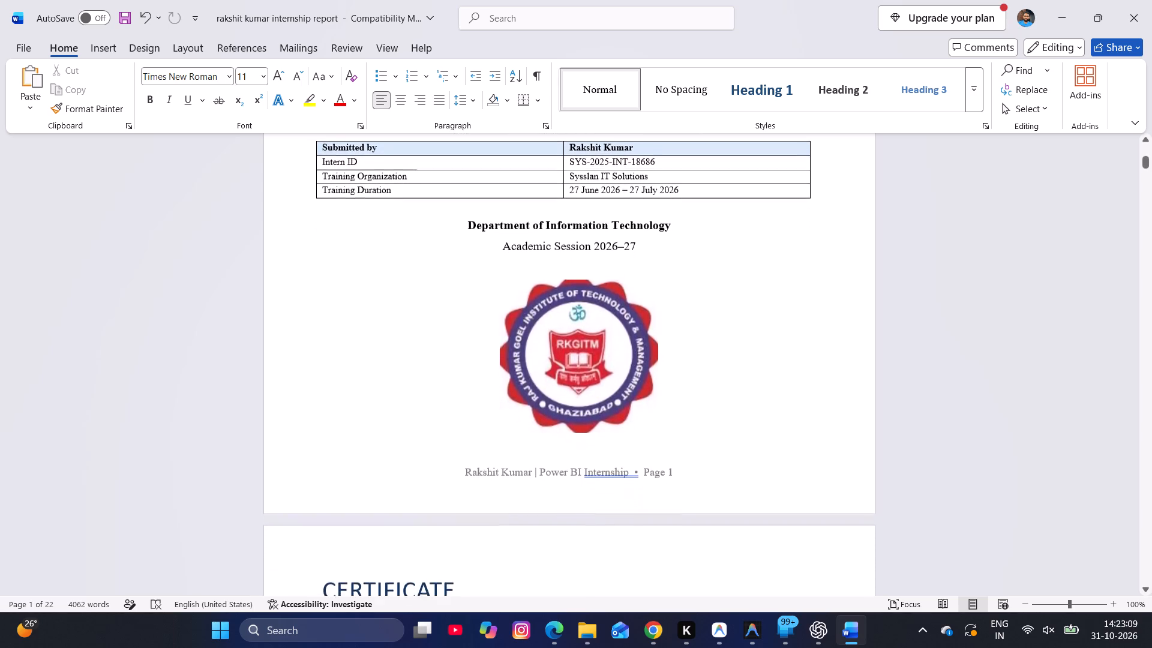
scroll(1027, 419, "down", 3)
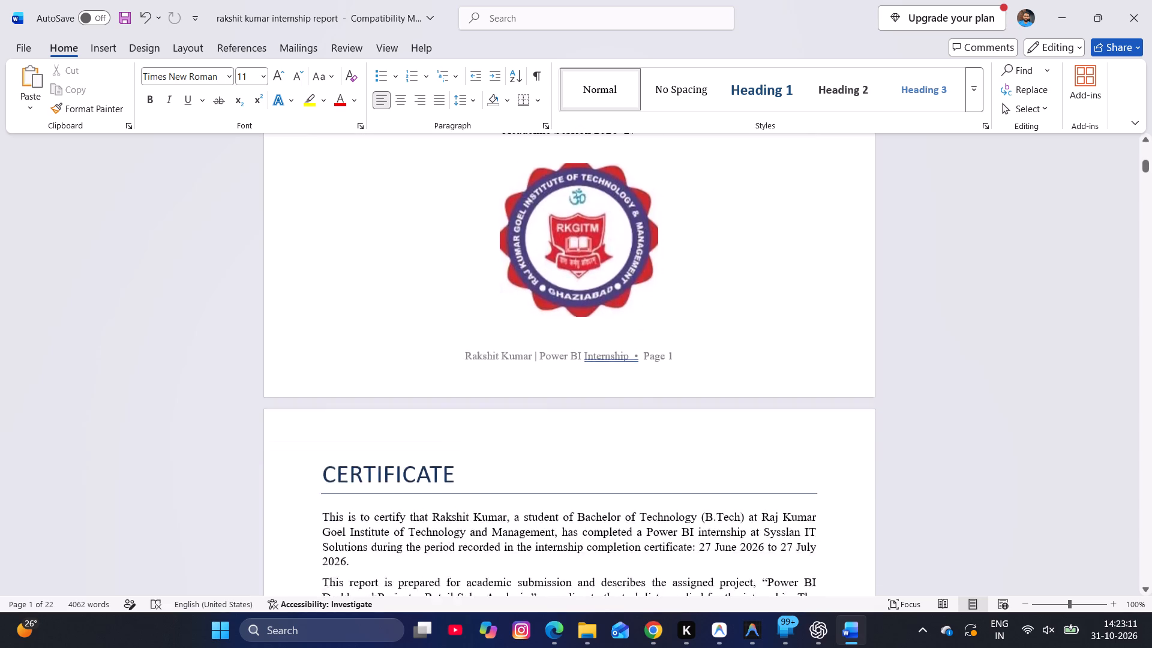
scroll(1027, 419, "down", 3)
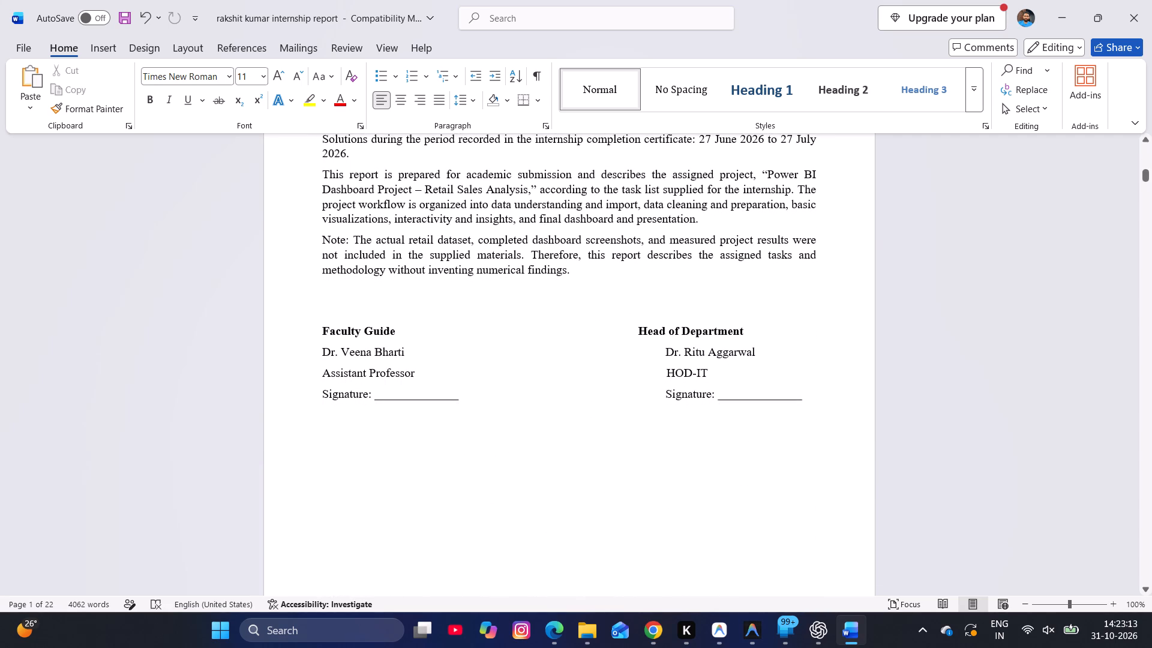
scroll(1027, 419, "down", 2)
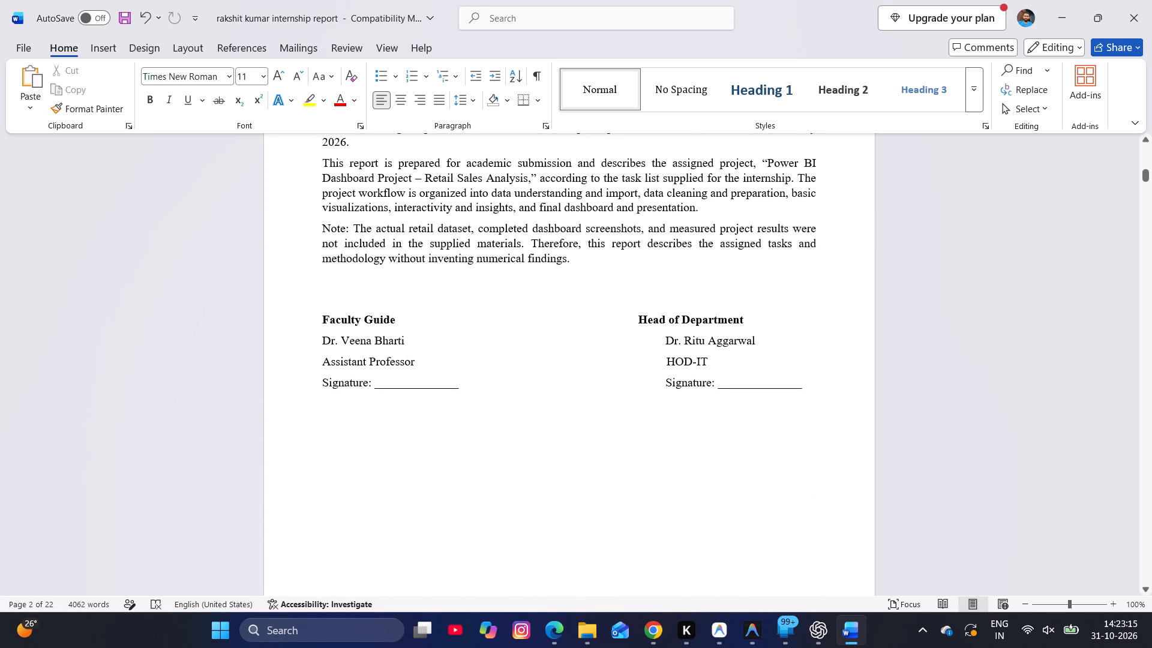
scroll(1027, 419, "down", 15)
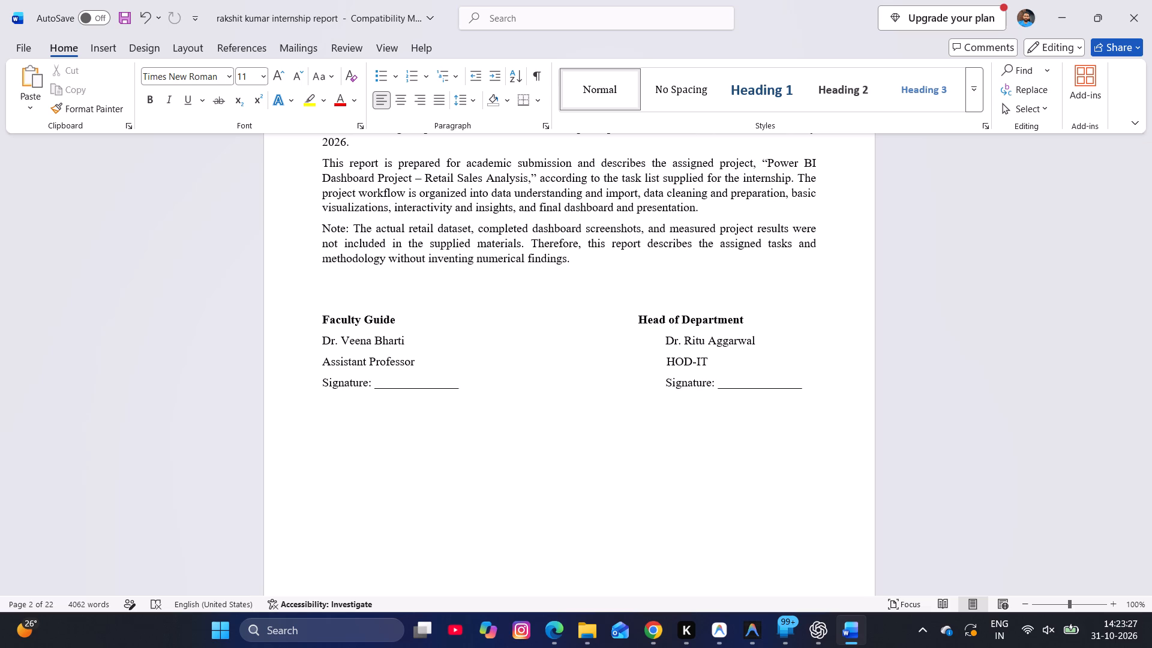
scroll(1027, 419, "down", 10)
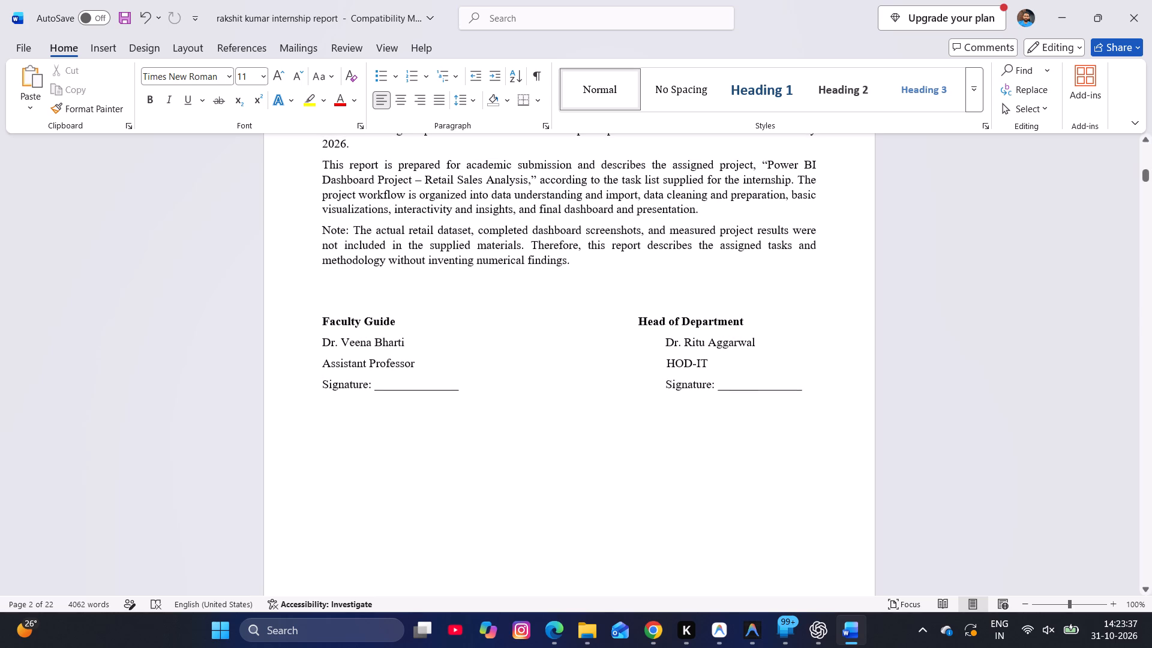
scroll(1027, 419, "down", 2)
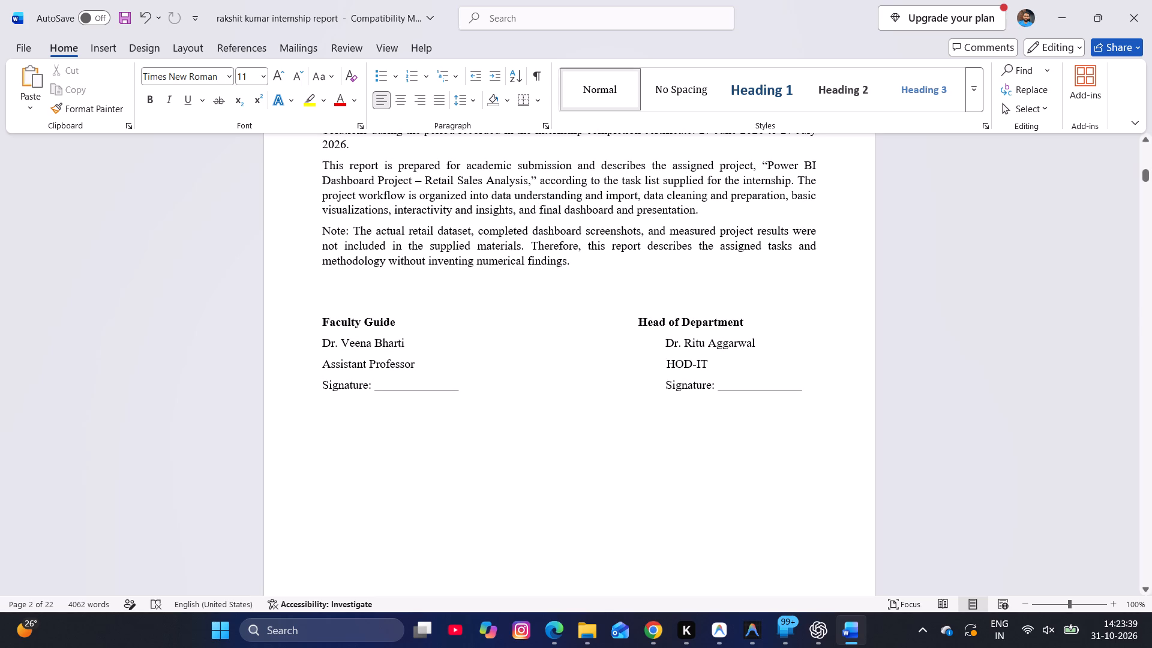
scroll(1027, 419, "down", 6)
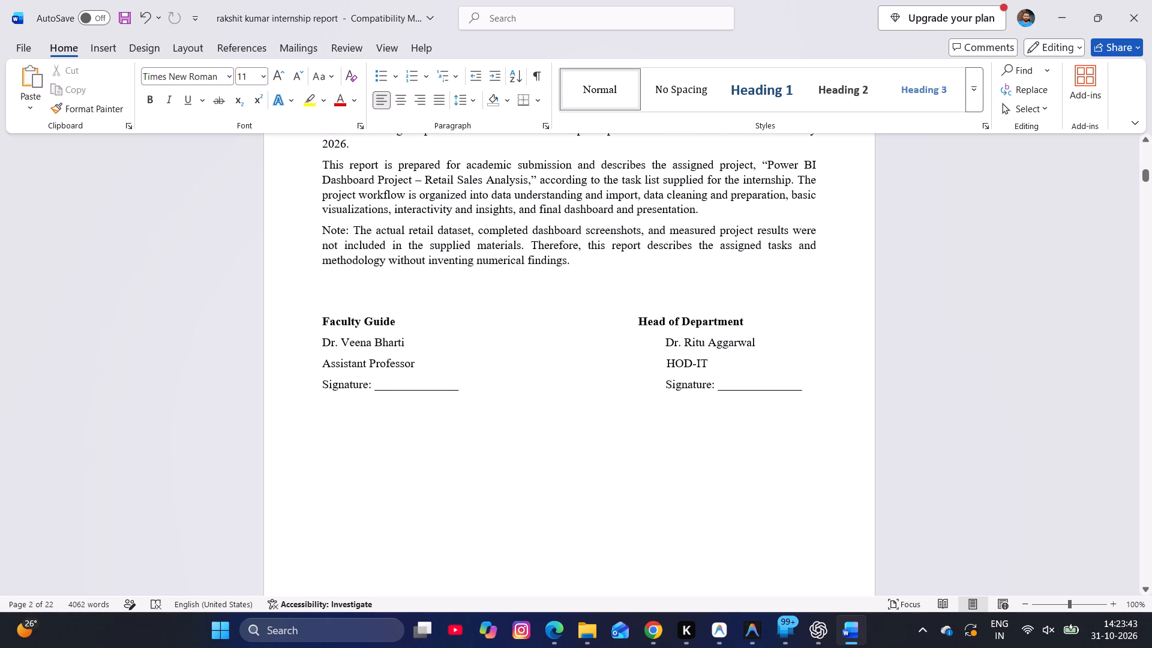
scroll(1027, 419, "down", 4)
Review the report from the acknowledgement through the contents table, chapters and page footers to the certificate annexure, and return to the cover page.
scroll(1027, 419, "down", 9)
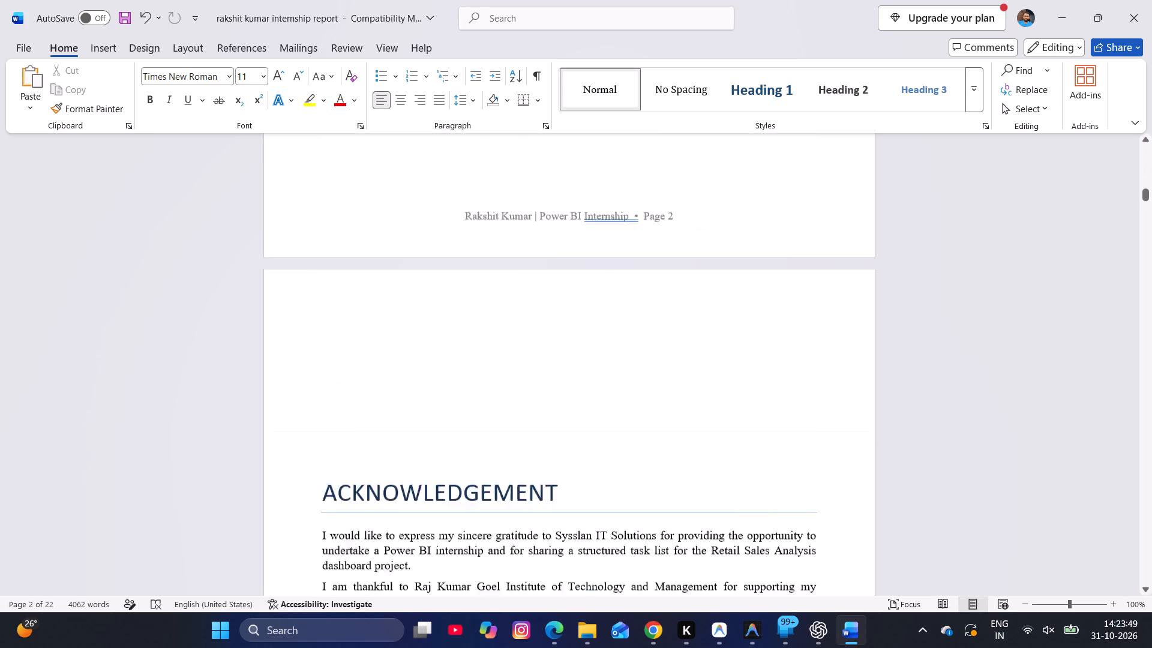
scroll(1027, 419, "down", 3)
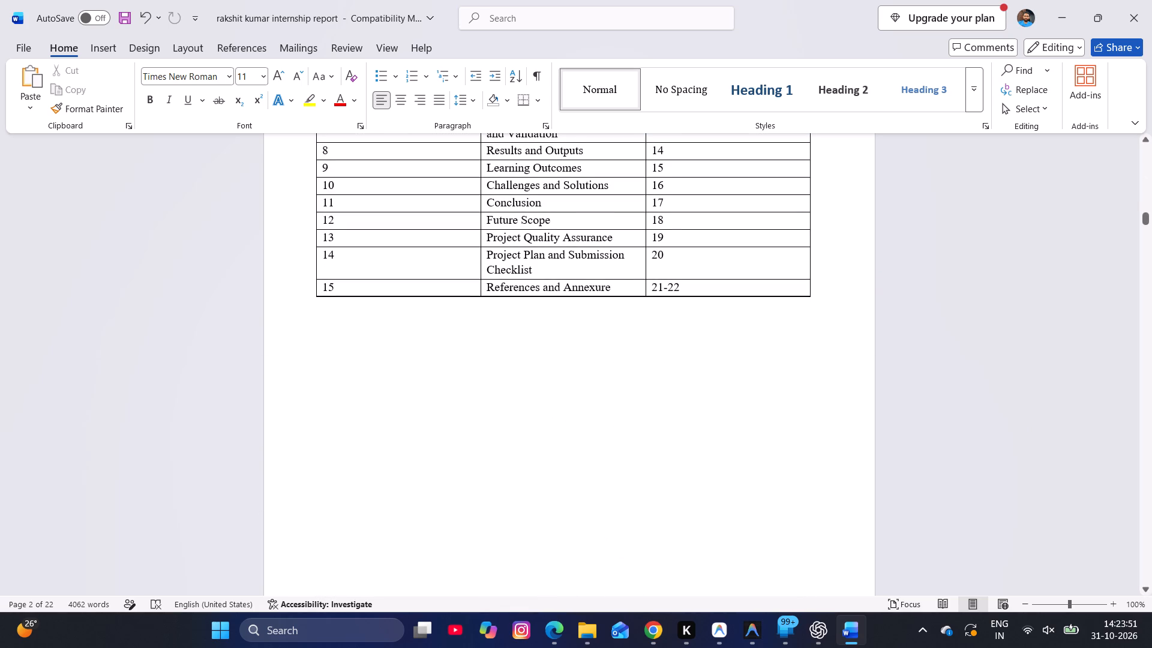
scroll(1027, 419, "down", 12)
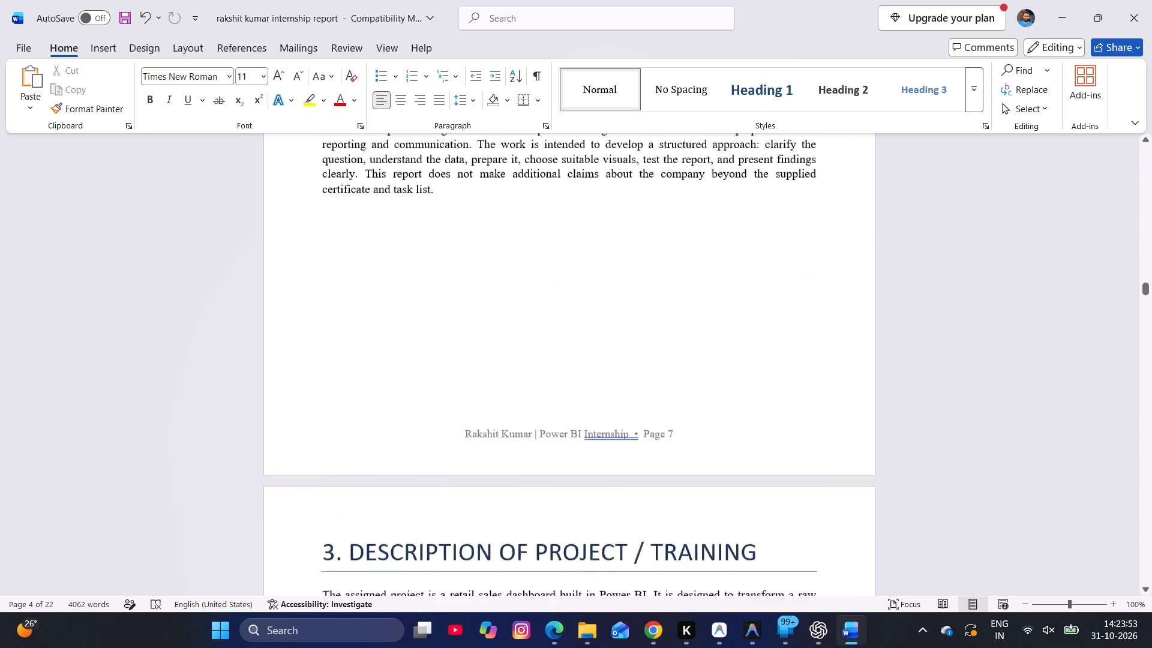
scroll(1027, 419, "down", 11)
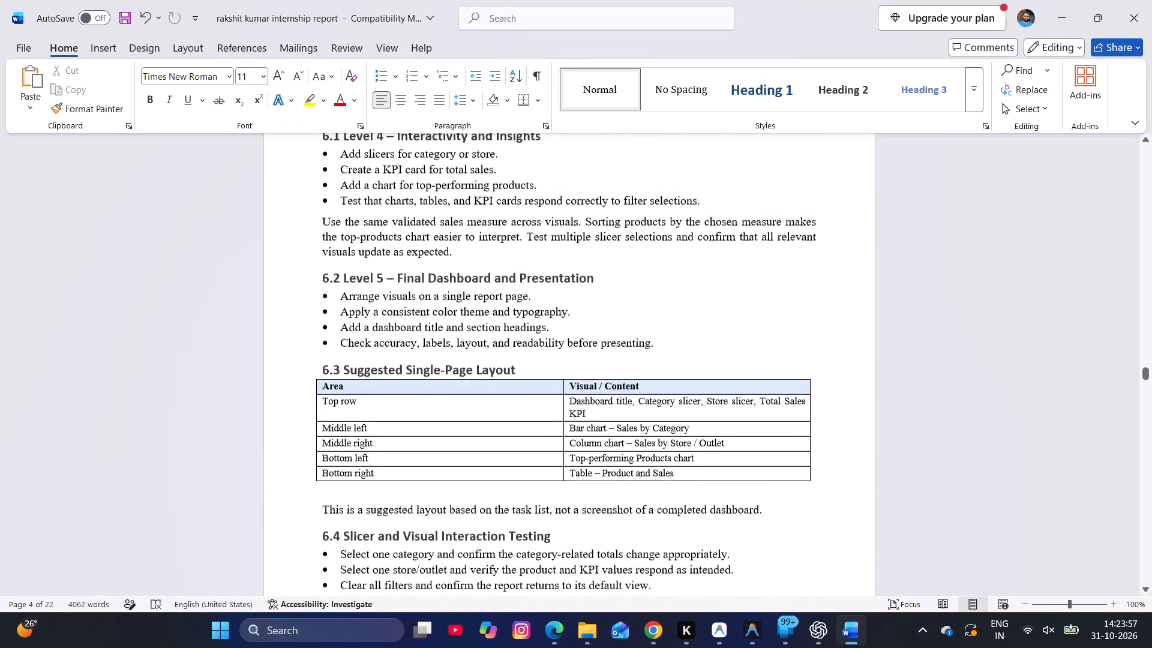
scroll(1027, 419, "down", 8)
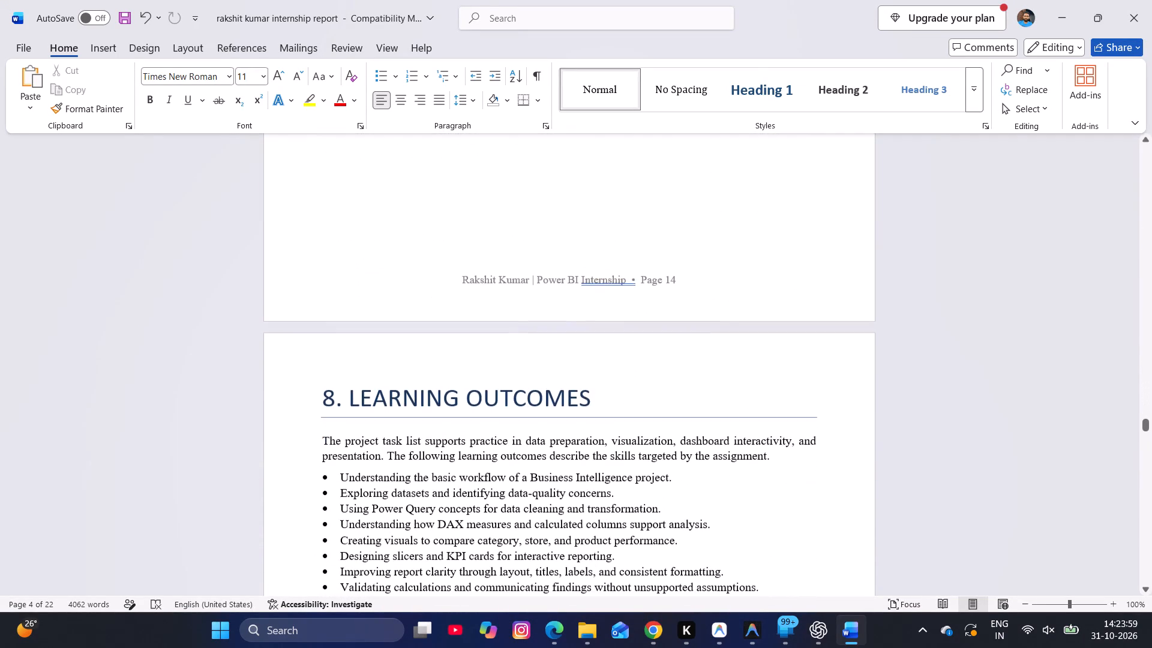
scroll(1027, 419, "down", 11)
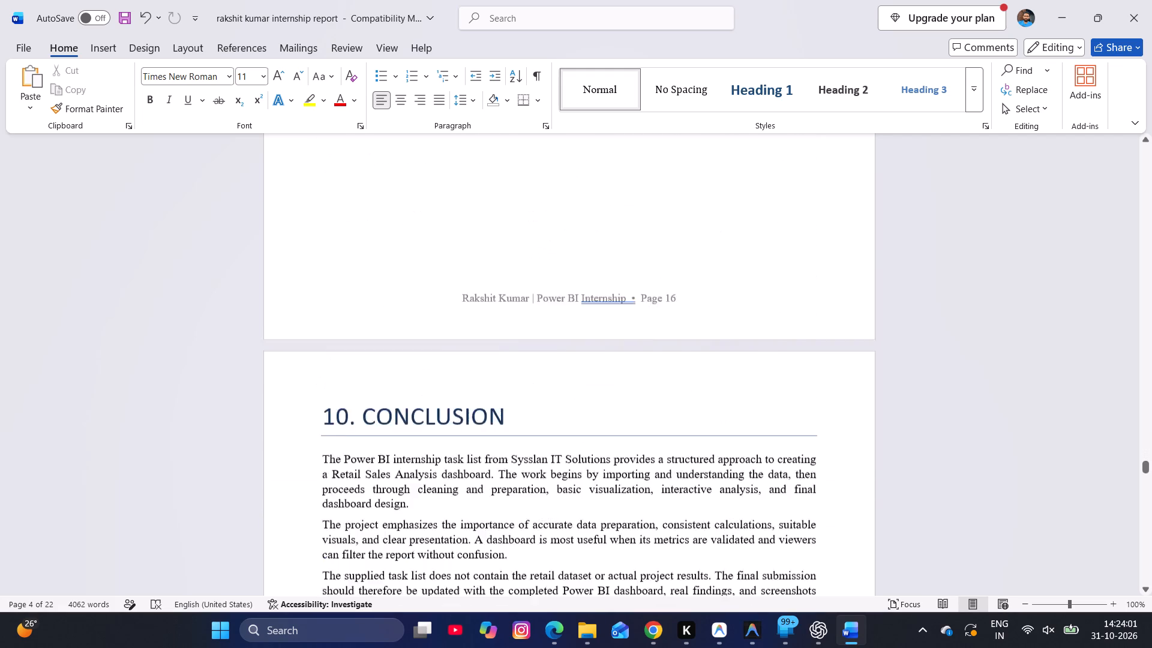
scroll(1027, 419, "down", 13)
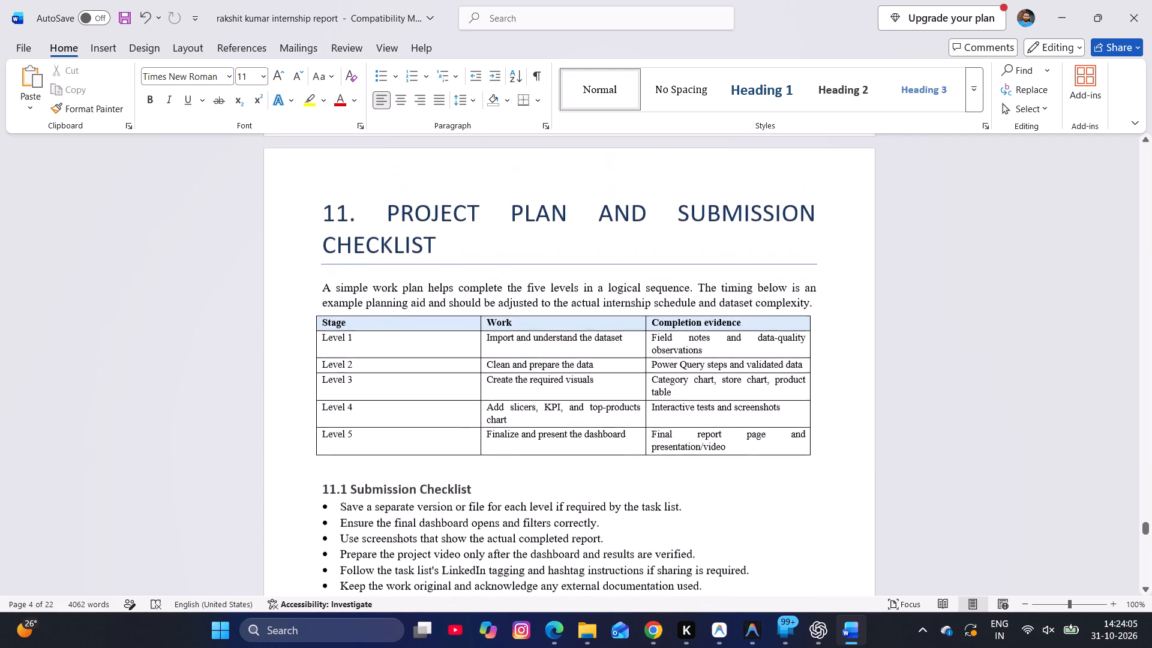
scroll(1027, 419, "down", 4)
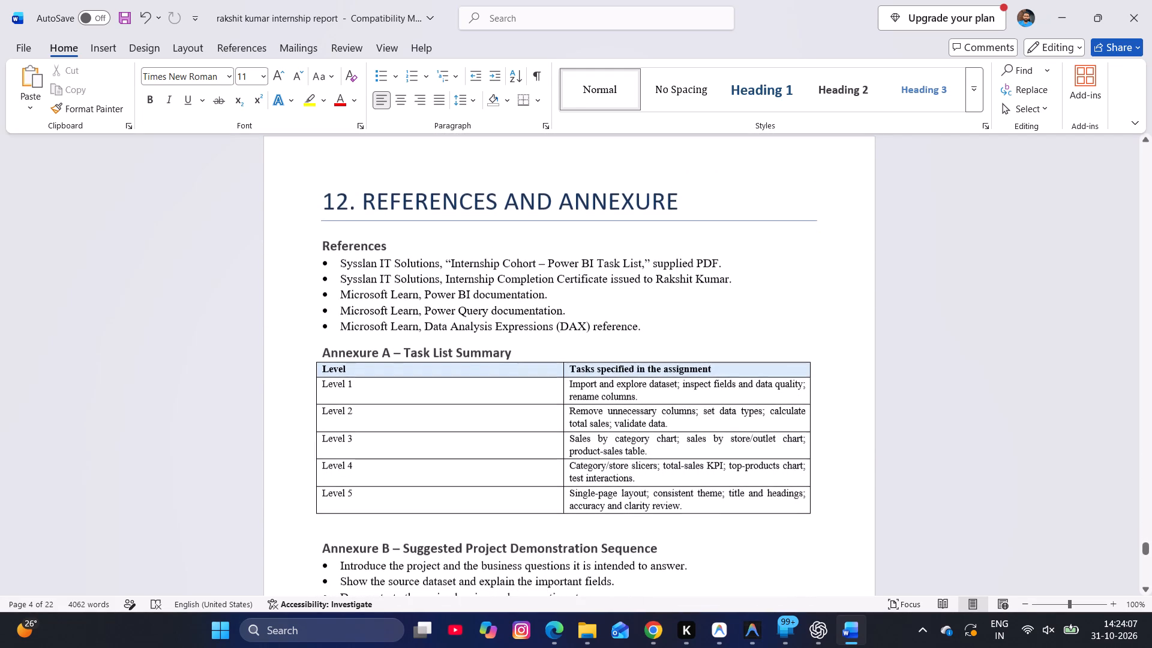
scroll(1027, 419, "down", 5)
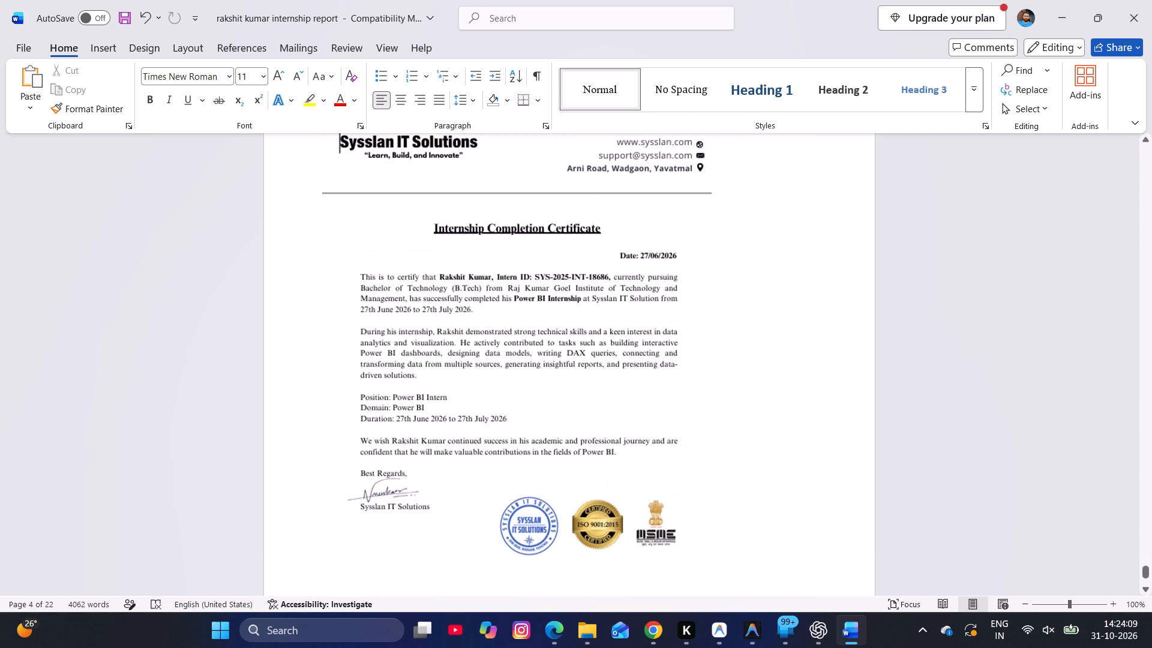
scroll(1027, 419, "down", 2)
scroll(1027, 419, "up", 20)
scroll(1027, 419, "up", 3)
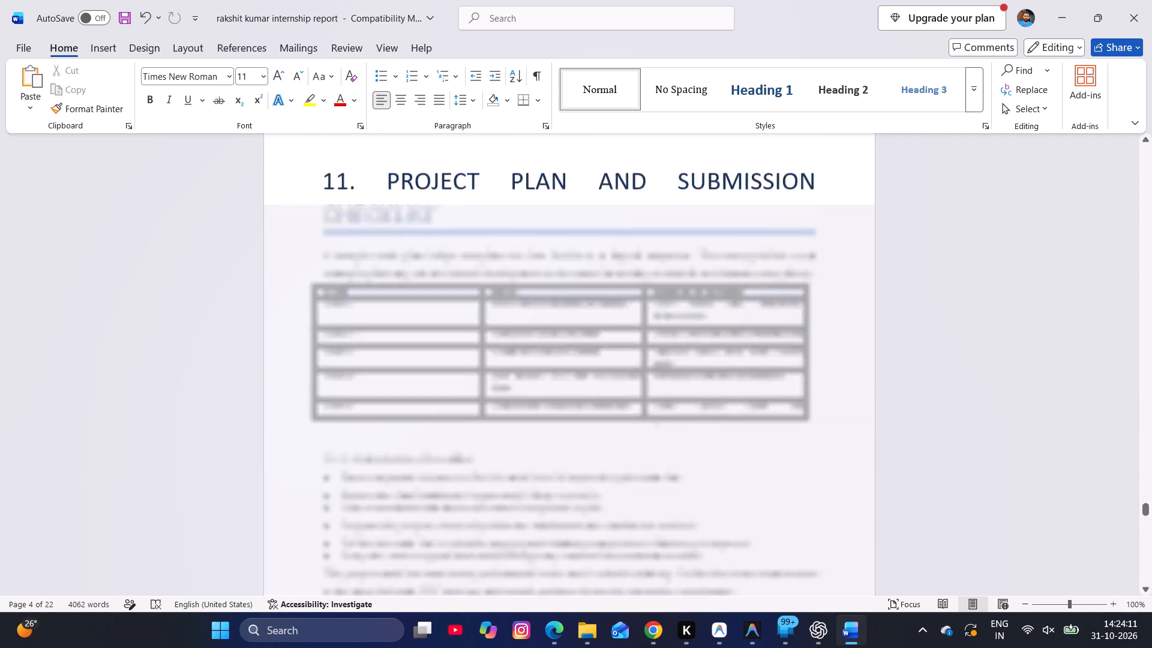
scroll(1027, 419, "up", 20)
scroll(1027, 419, "up", 3)
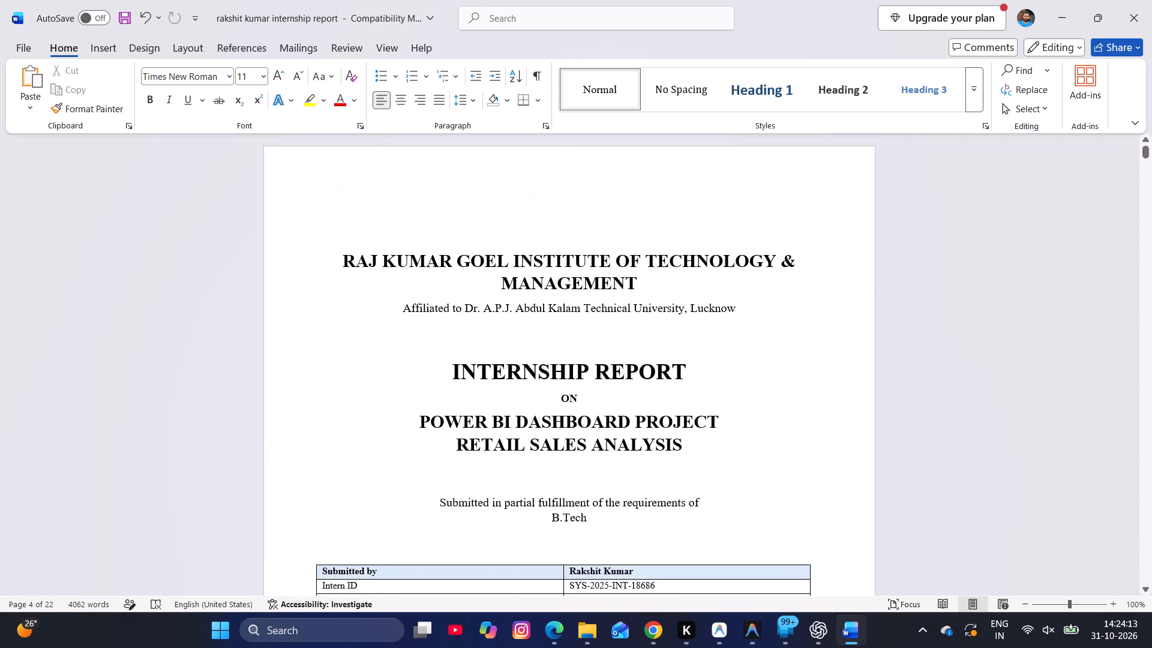